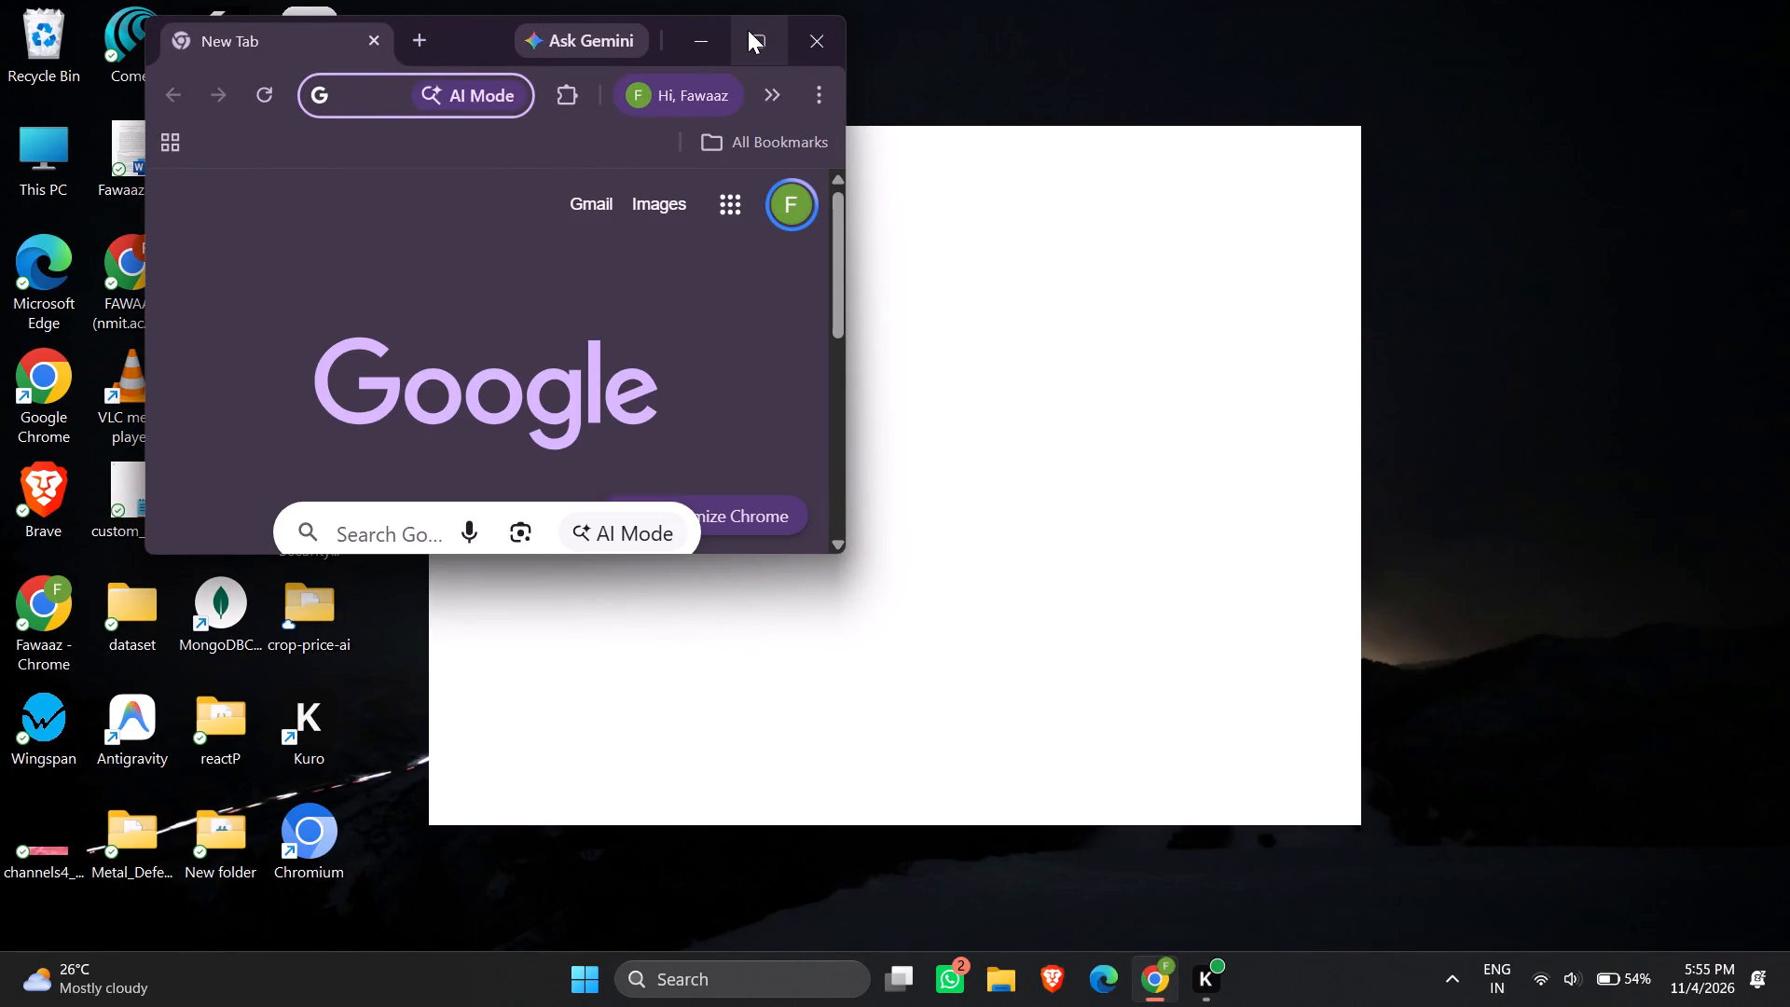
# Maximize the browser window and go to the Canva home page at canva.com.
pyautogui.click(750, 34)
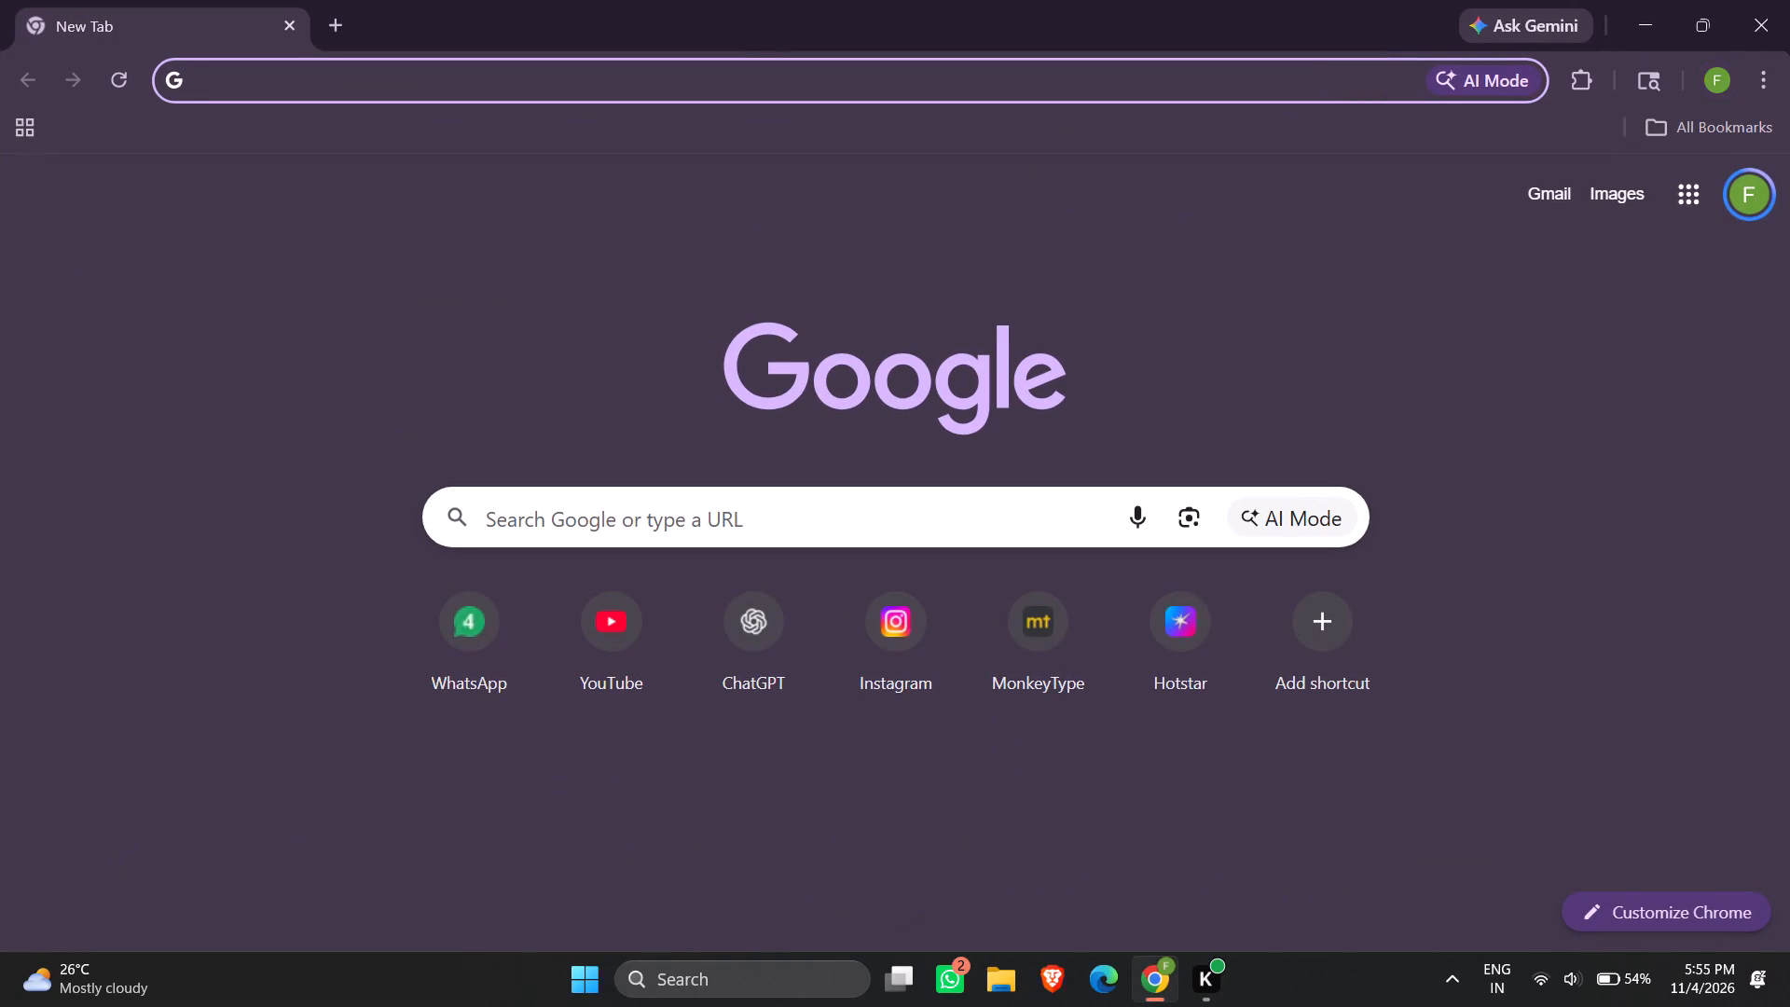
pyautogui.write('can')
pyautogui.press('Return')
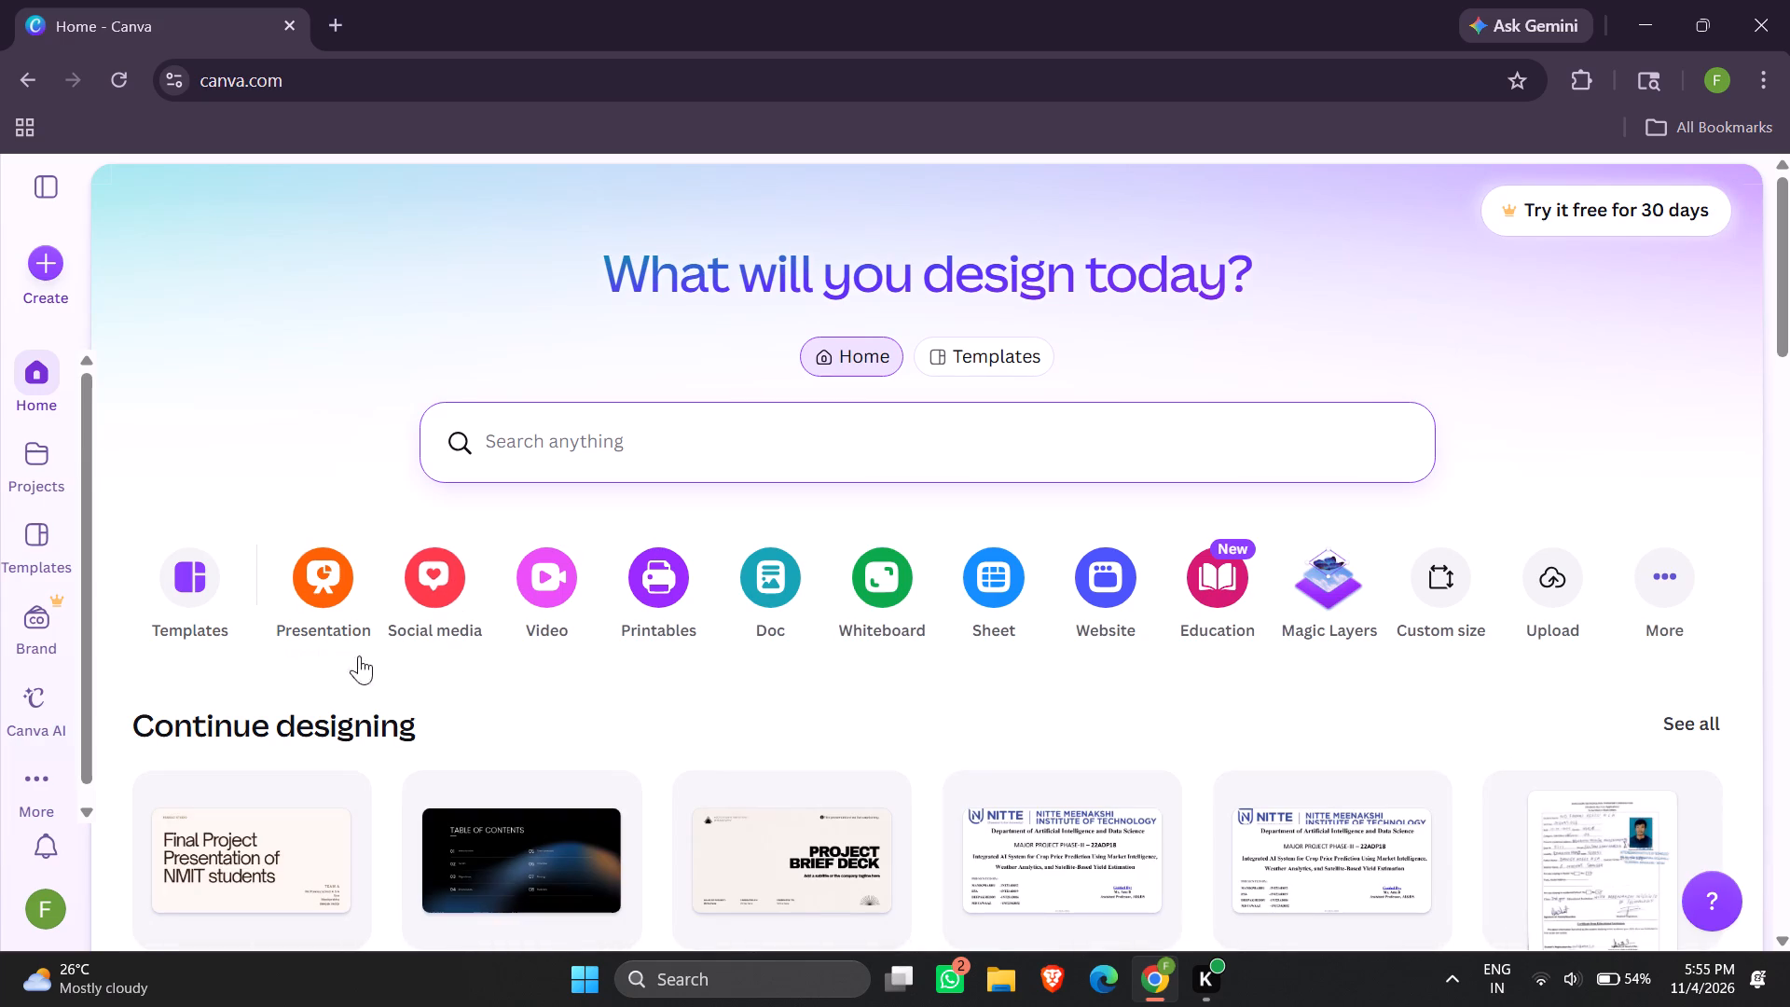
# Open the "Final Project Presentation of NMIT students" design from the recent designs for editing.
pyautogui.click(304, 863)
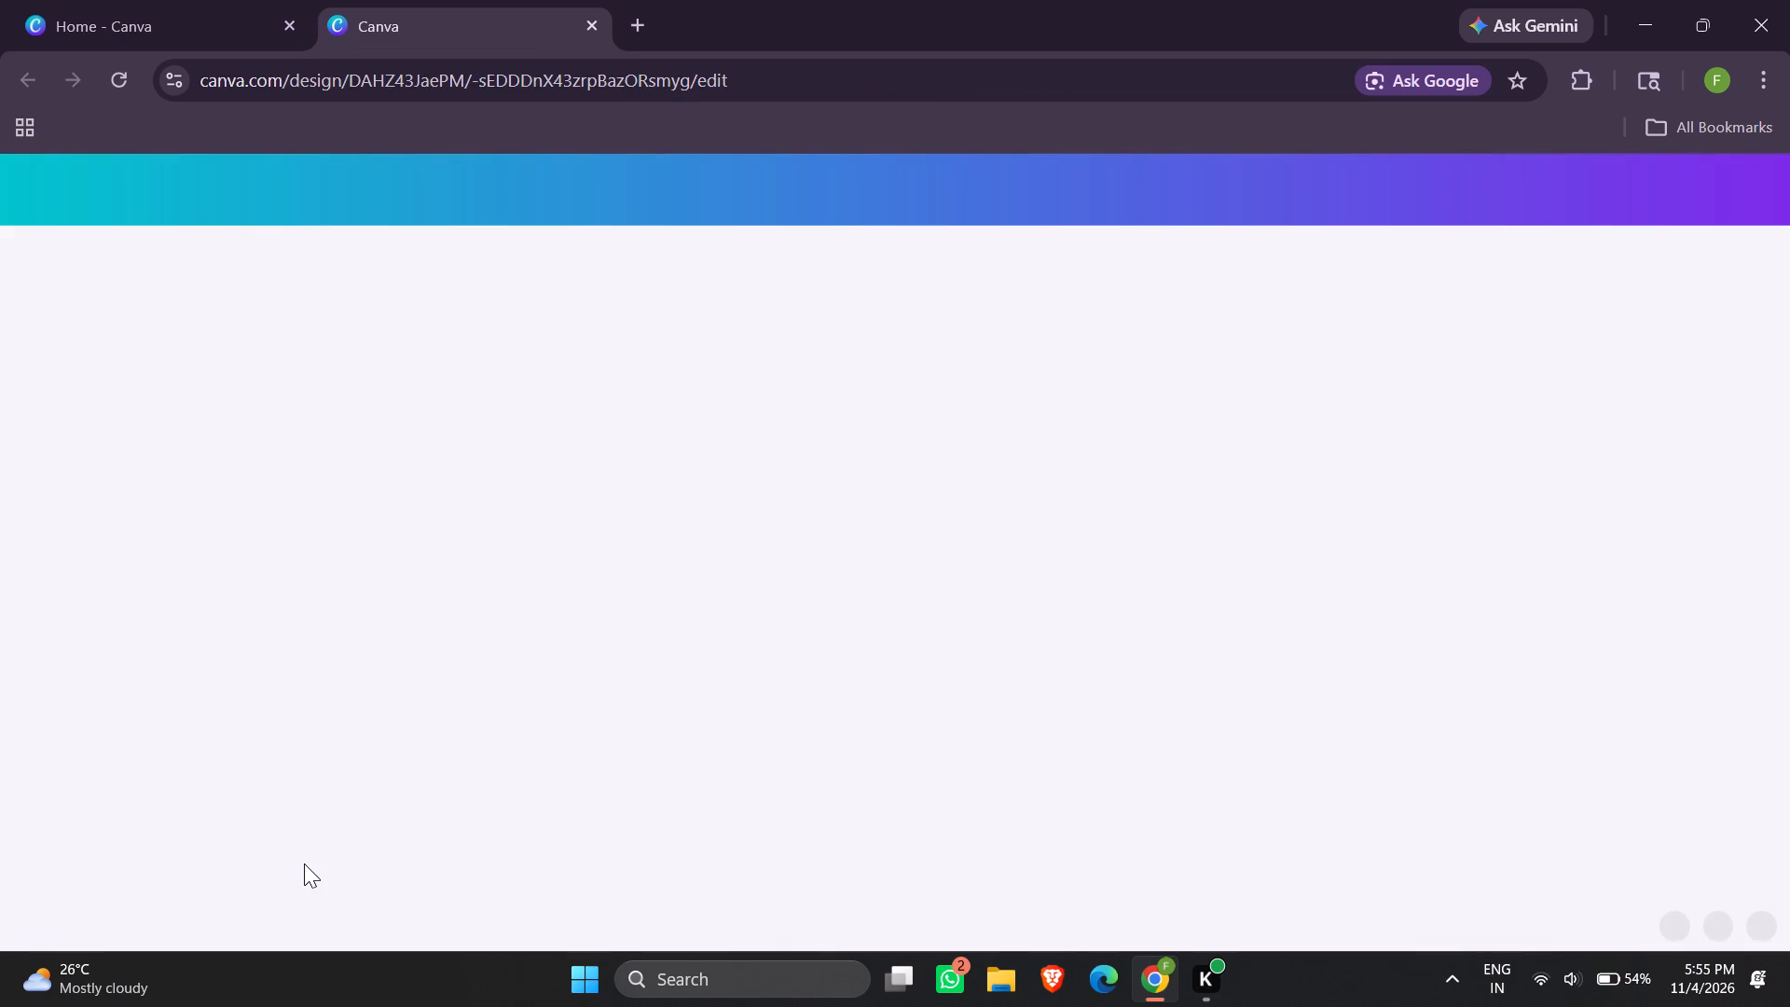
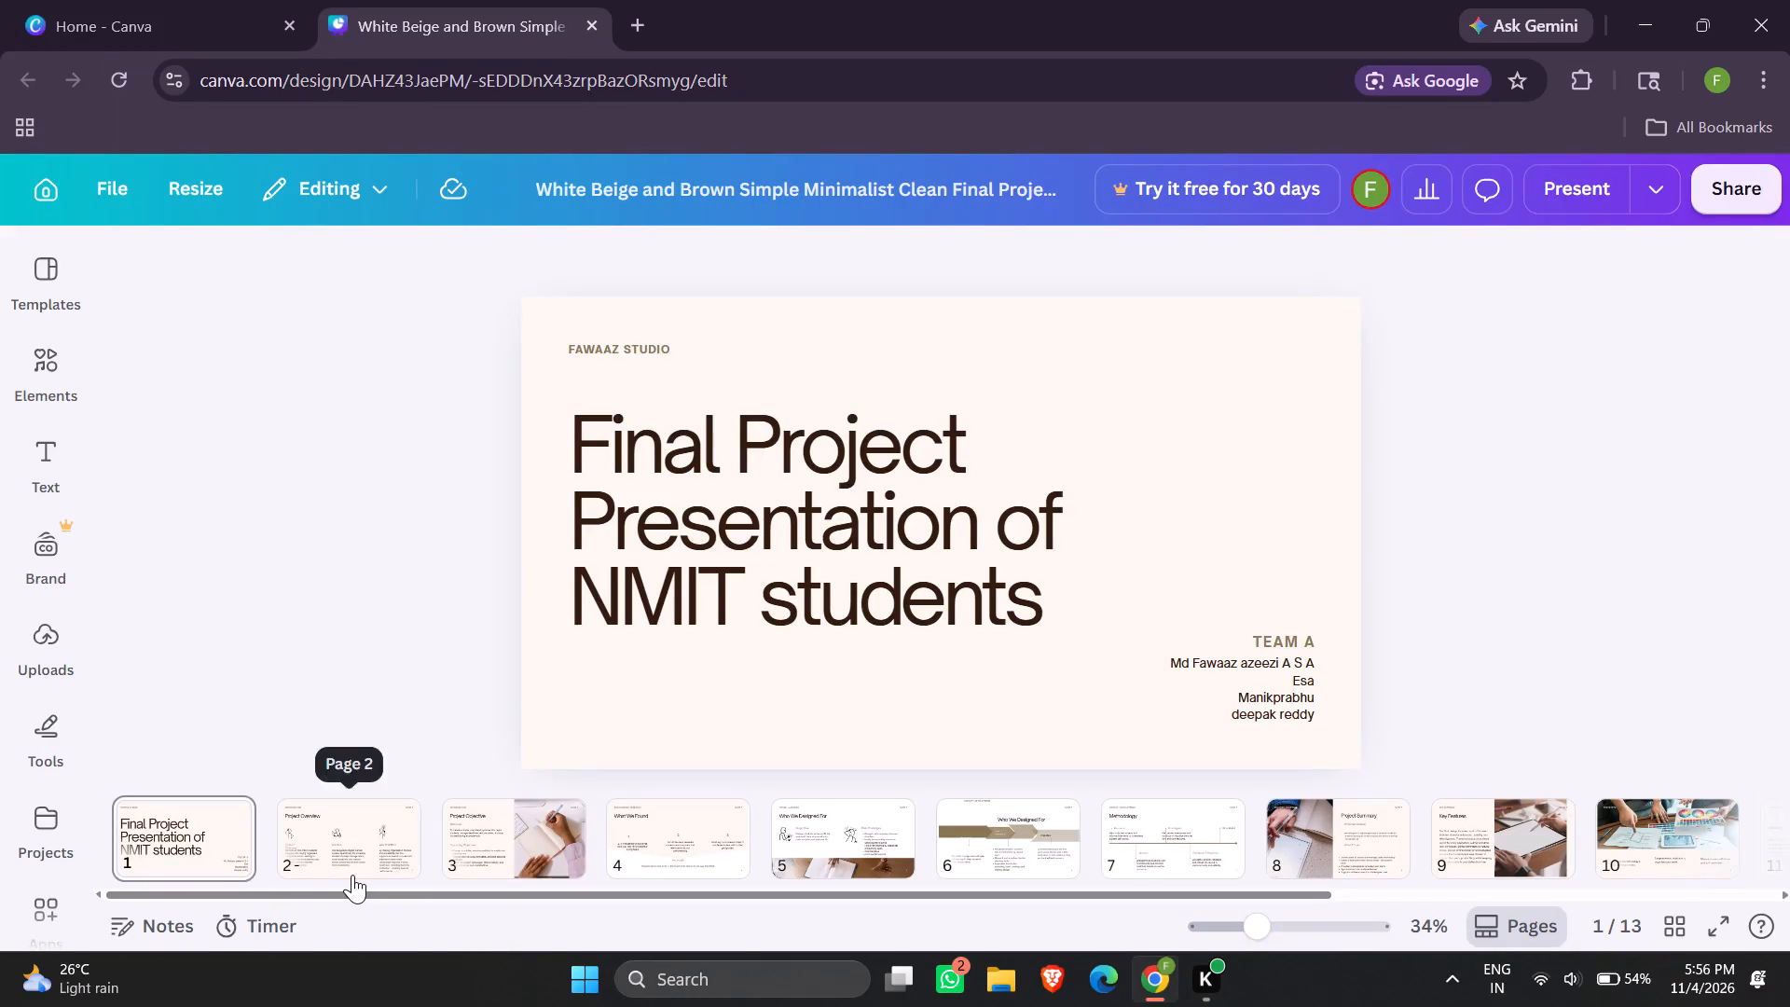
# Replace the Problem Statement paragraph on the Project Overview slide with "everyday".
pyautogui.tripleClick(683, 624)
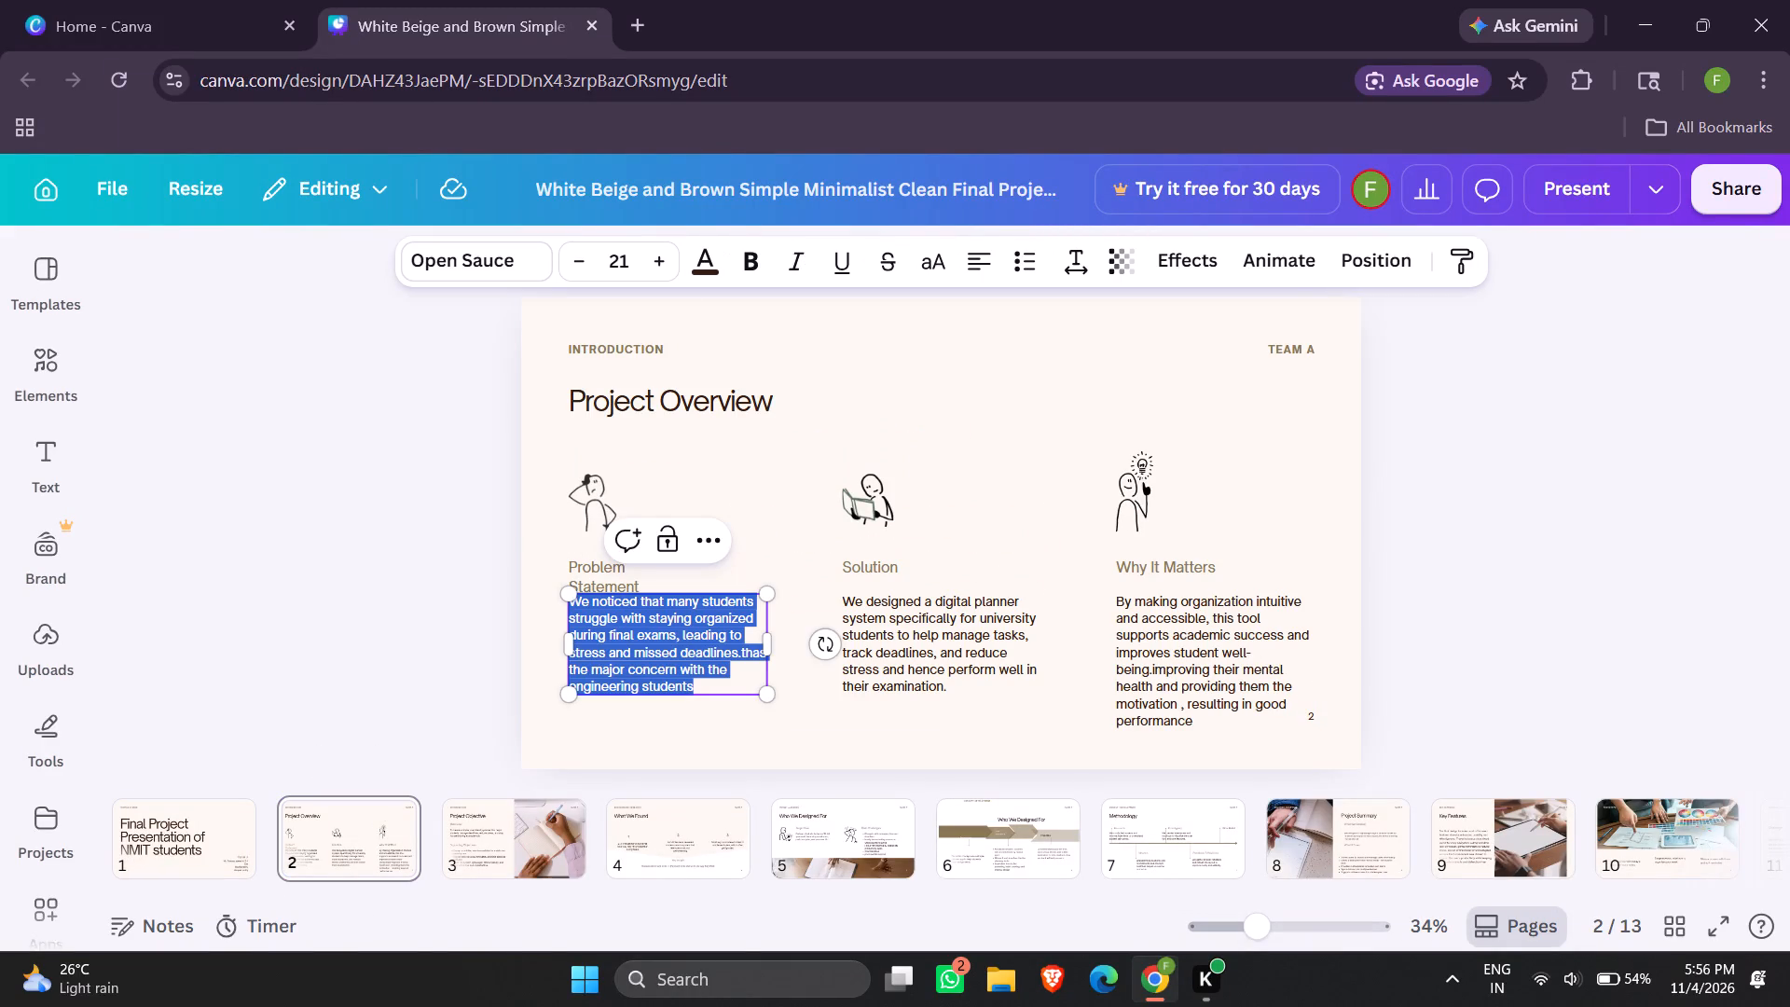
pyautogui.write('eery')
pyautogui.press('space')
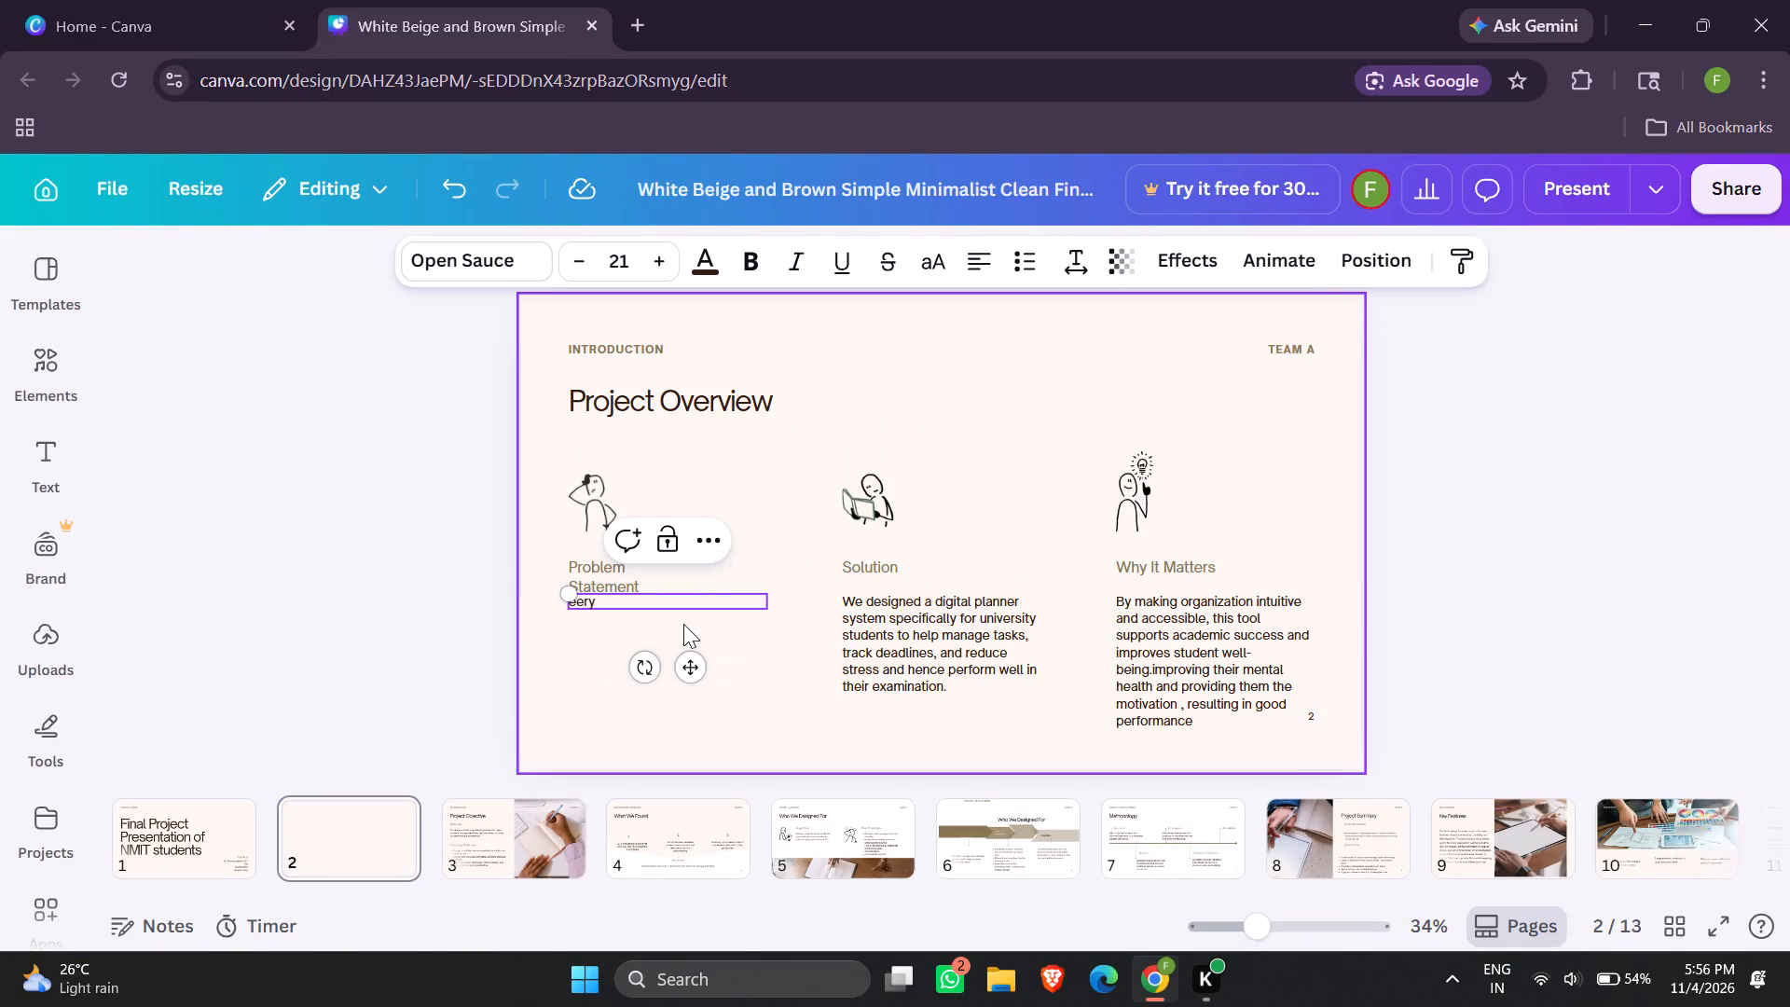
pyautogui.press('BackSpace')
pyautogui.press('d')
pyautogui.press('BackSpace')
pyautogui.press('BackSpace')
pyautogui.press('BackSpace')
pyautogui.press('BackSpace')
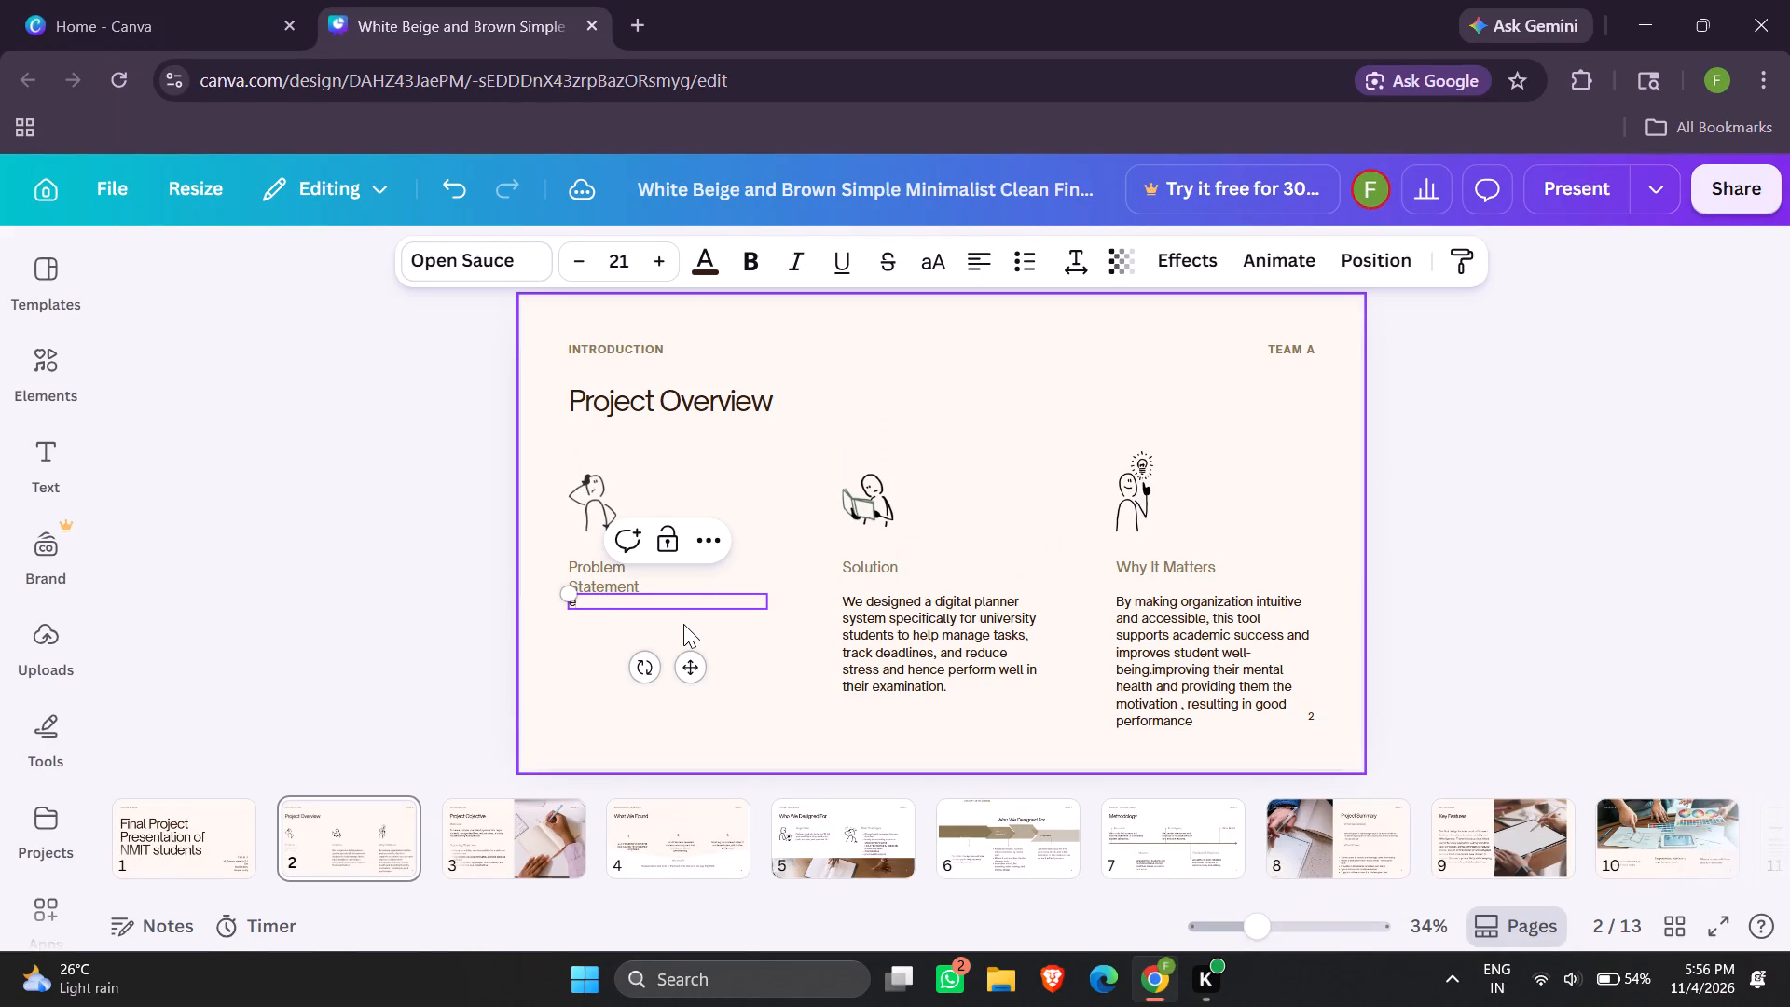
pyautogui.write('vv')
pyautogui.press('BackSpace')
pyautogui.write('er')
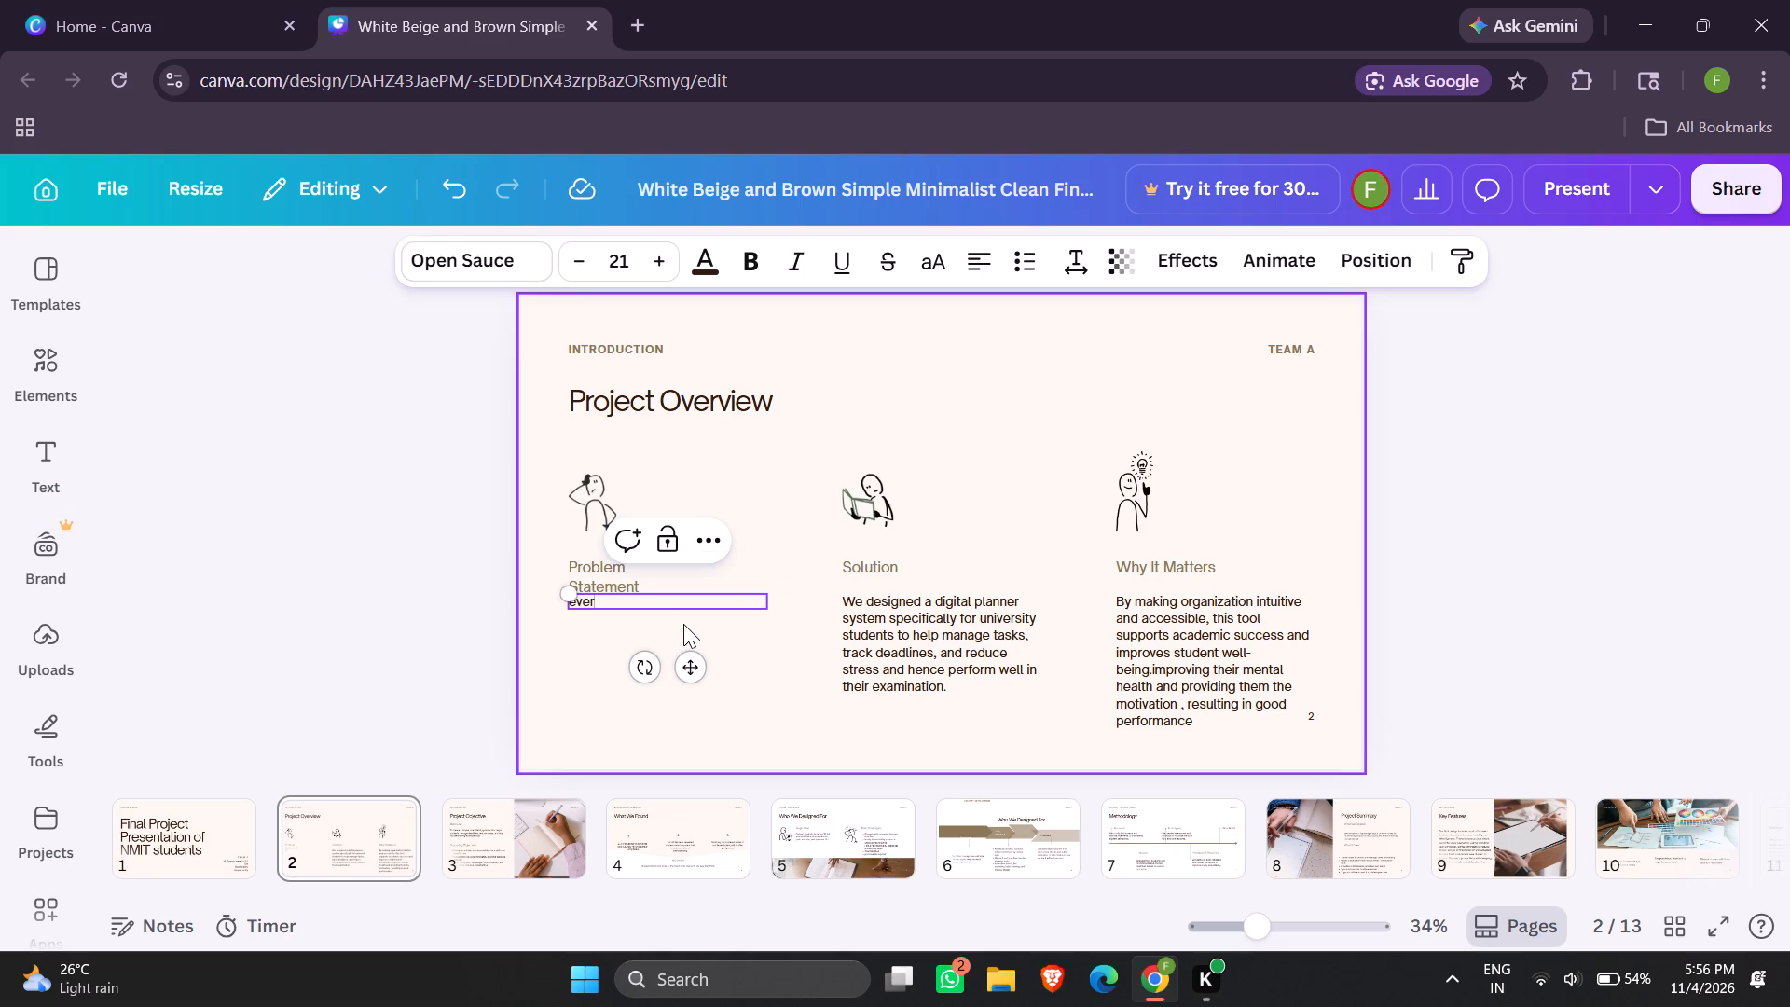
pyautogui.write('yday')
pyautogui.press('space')
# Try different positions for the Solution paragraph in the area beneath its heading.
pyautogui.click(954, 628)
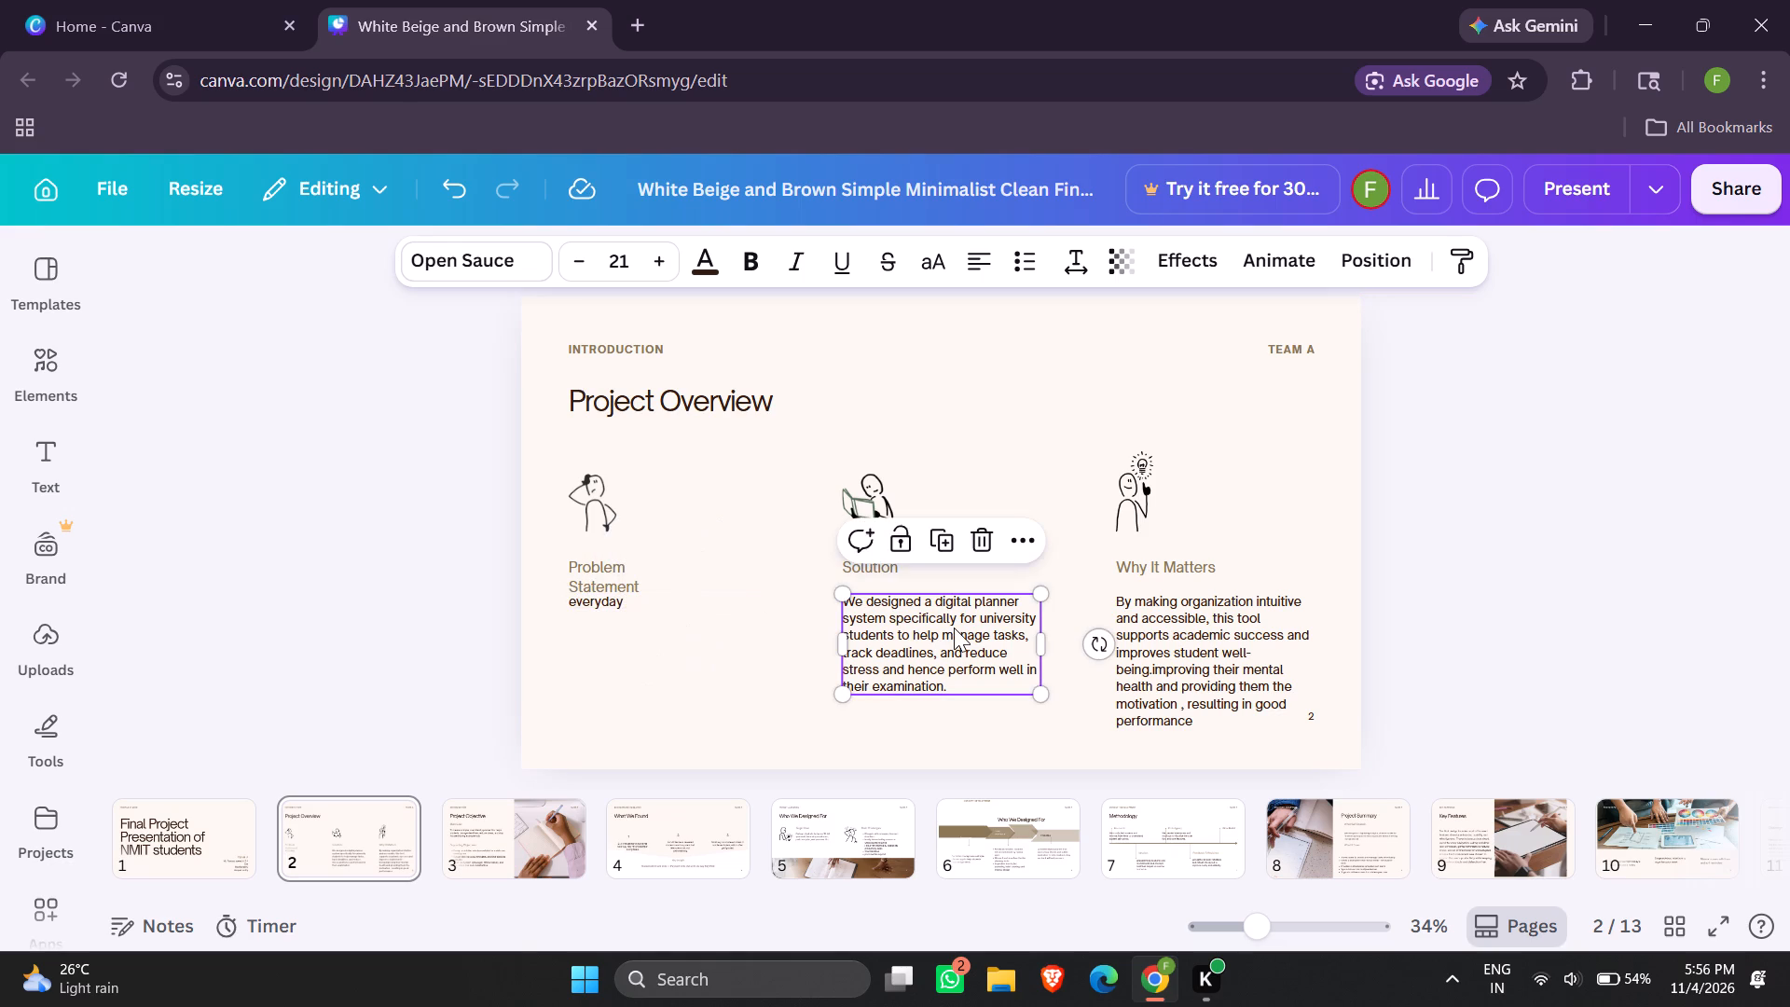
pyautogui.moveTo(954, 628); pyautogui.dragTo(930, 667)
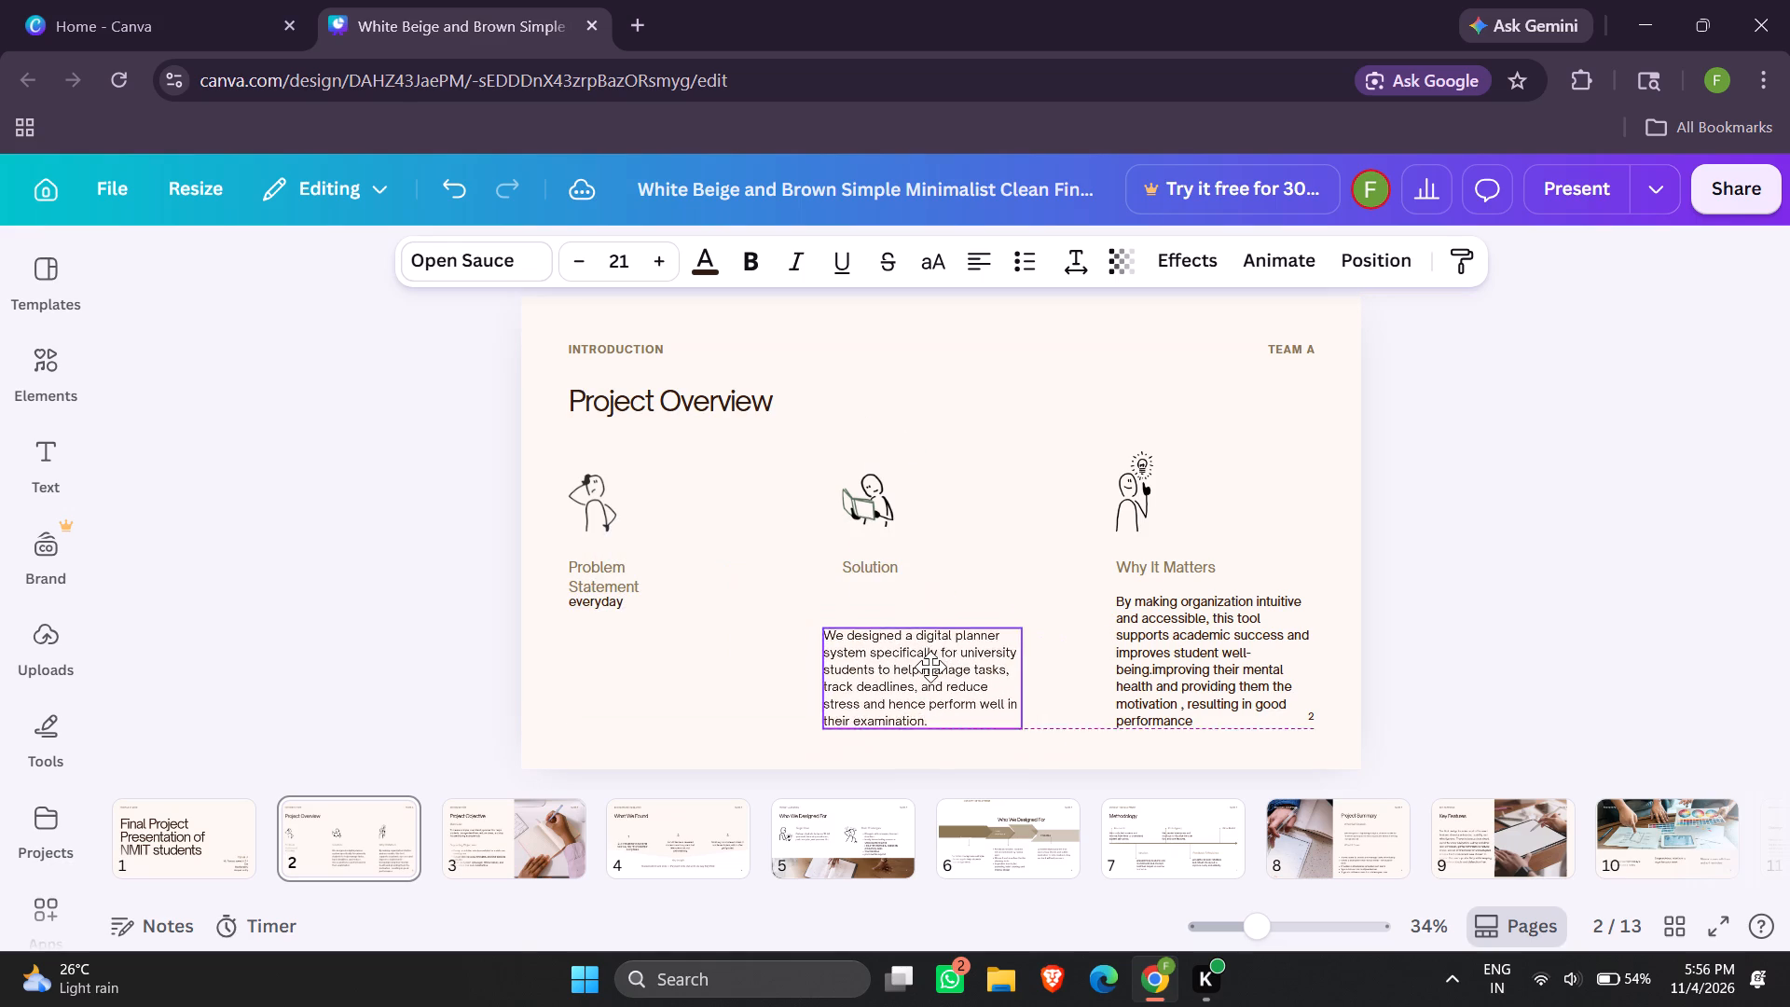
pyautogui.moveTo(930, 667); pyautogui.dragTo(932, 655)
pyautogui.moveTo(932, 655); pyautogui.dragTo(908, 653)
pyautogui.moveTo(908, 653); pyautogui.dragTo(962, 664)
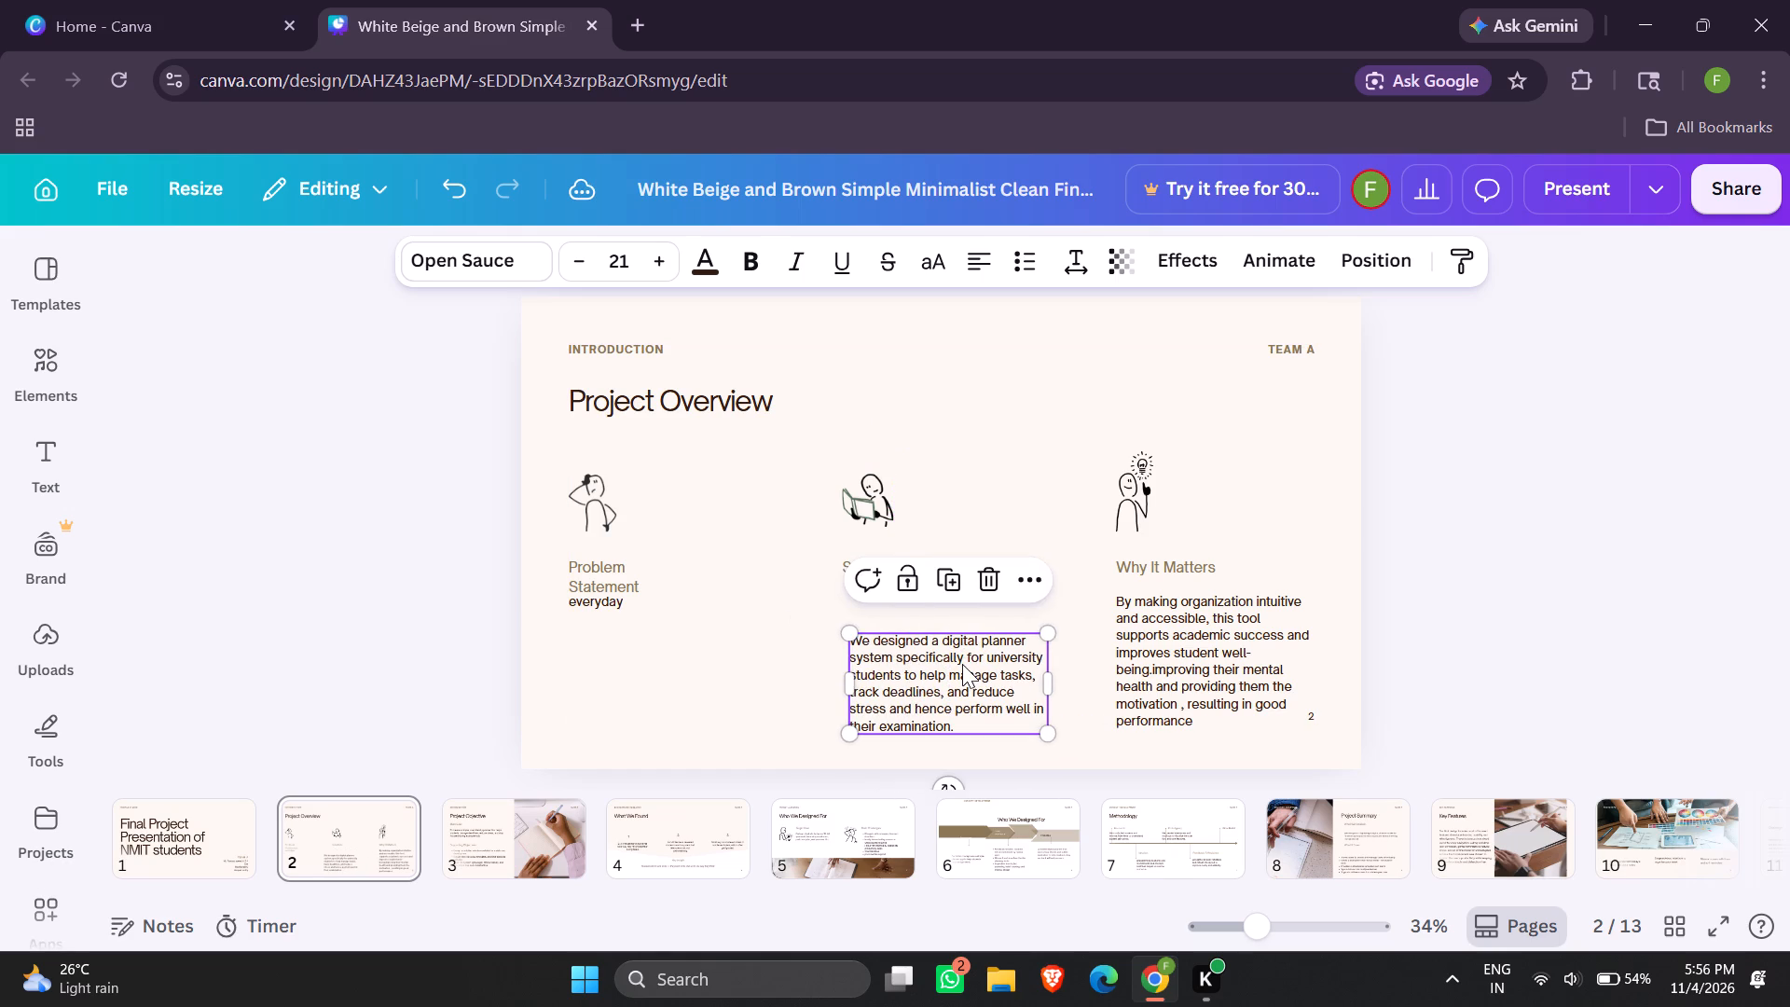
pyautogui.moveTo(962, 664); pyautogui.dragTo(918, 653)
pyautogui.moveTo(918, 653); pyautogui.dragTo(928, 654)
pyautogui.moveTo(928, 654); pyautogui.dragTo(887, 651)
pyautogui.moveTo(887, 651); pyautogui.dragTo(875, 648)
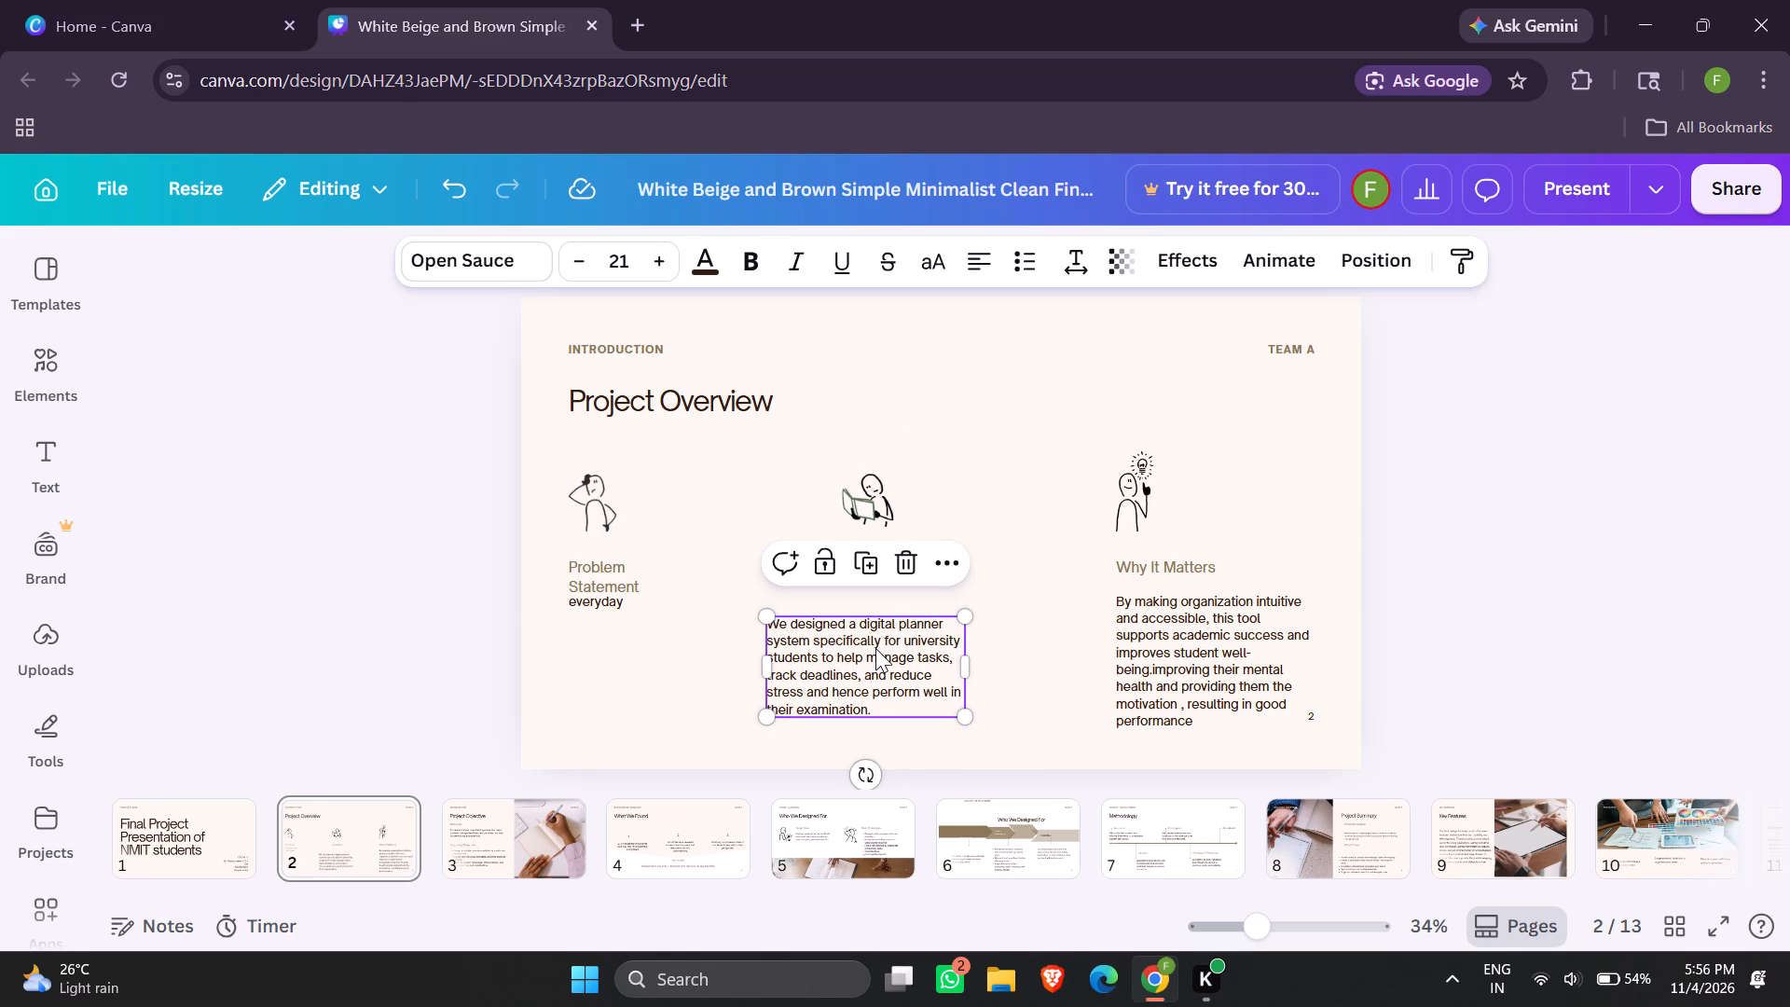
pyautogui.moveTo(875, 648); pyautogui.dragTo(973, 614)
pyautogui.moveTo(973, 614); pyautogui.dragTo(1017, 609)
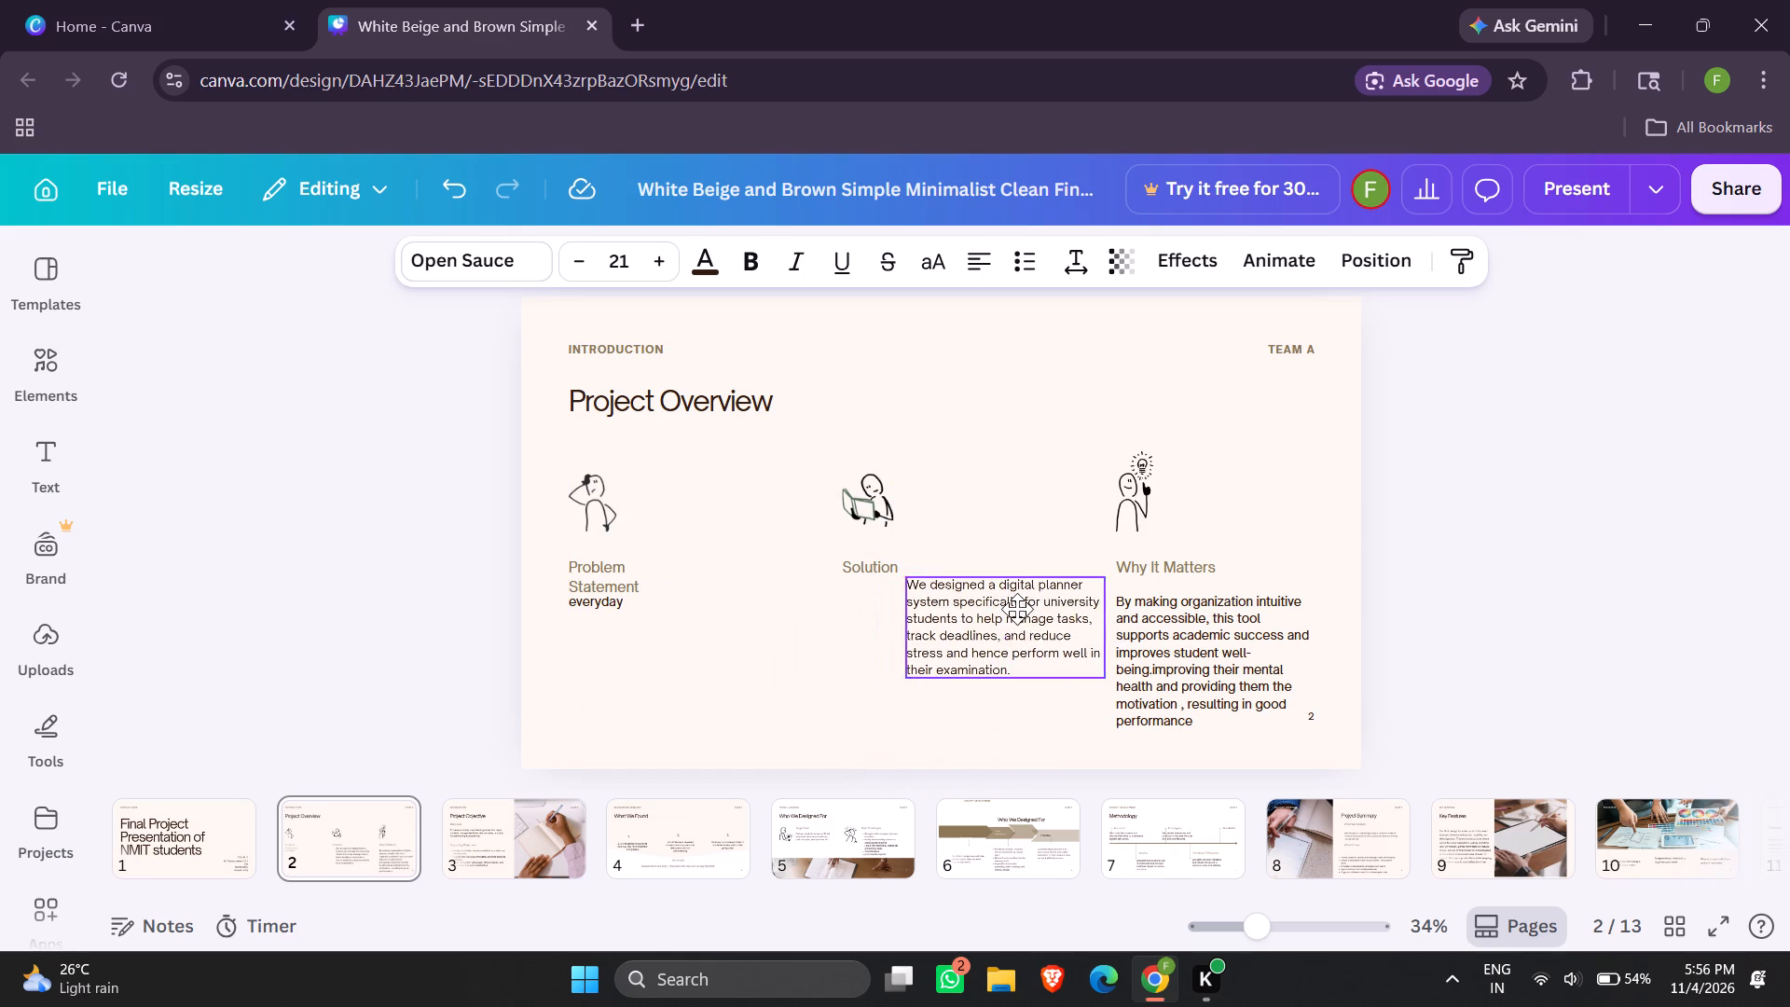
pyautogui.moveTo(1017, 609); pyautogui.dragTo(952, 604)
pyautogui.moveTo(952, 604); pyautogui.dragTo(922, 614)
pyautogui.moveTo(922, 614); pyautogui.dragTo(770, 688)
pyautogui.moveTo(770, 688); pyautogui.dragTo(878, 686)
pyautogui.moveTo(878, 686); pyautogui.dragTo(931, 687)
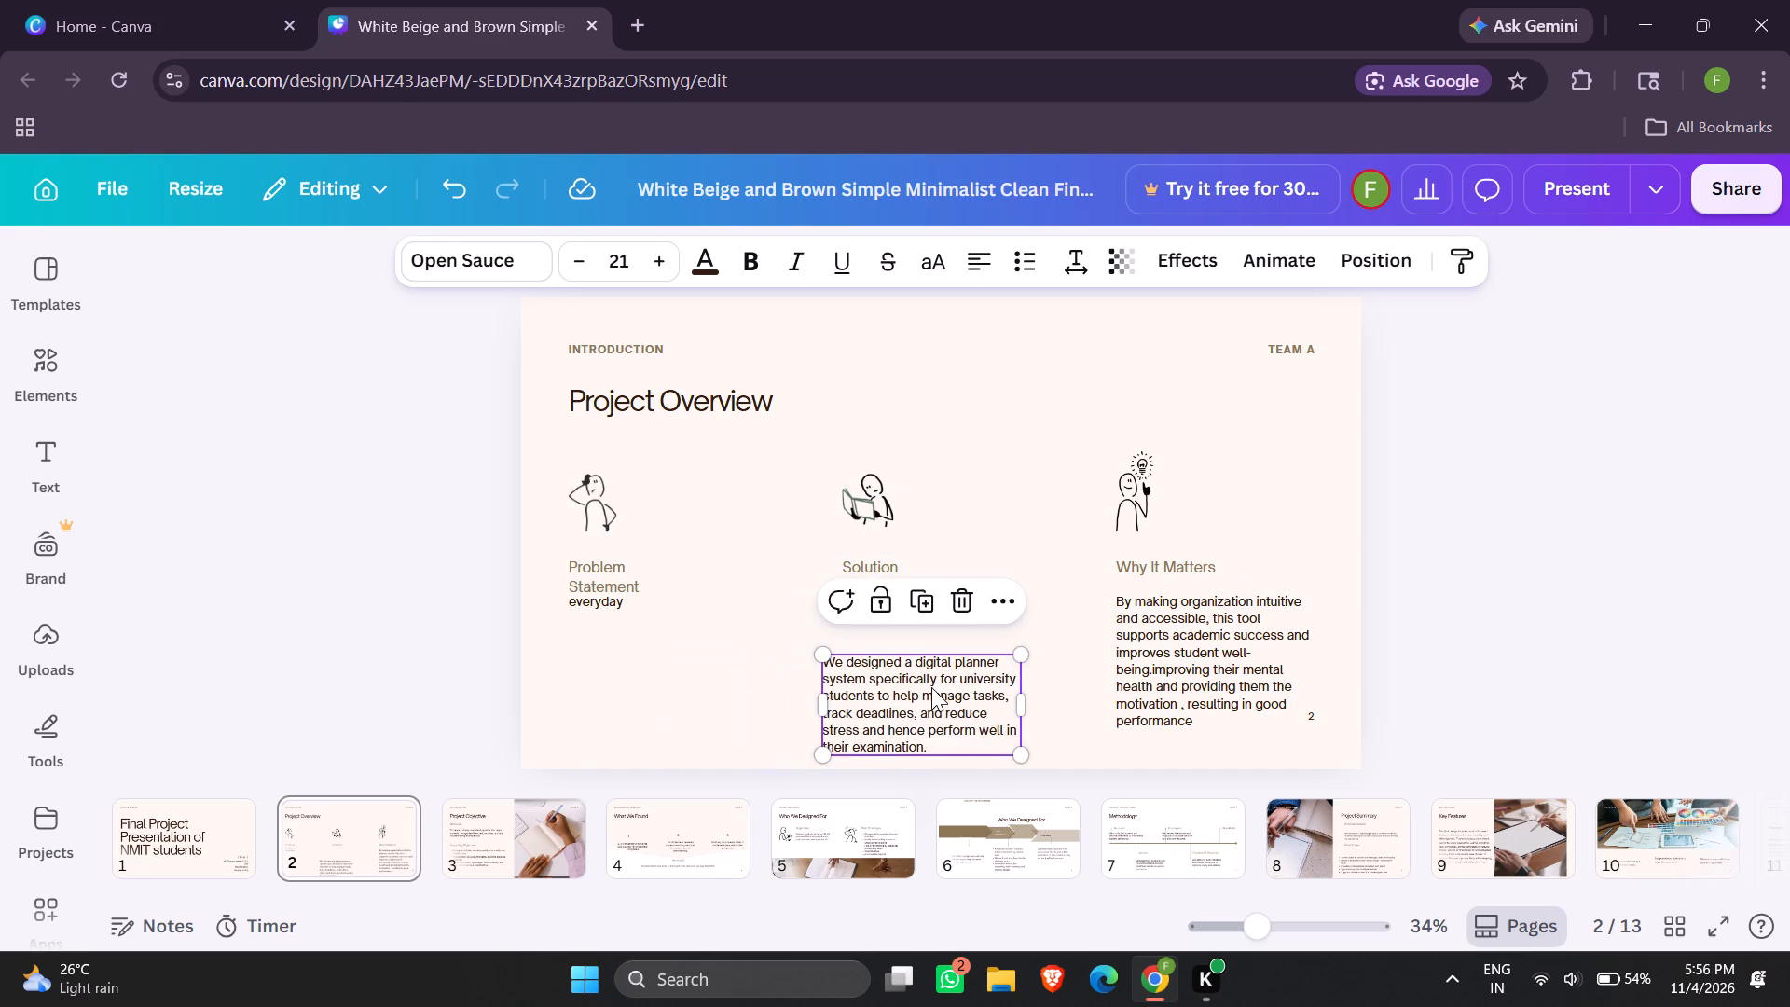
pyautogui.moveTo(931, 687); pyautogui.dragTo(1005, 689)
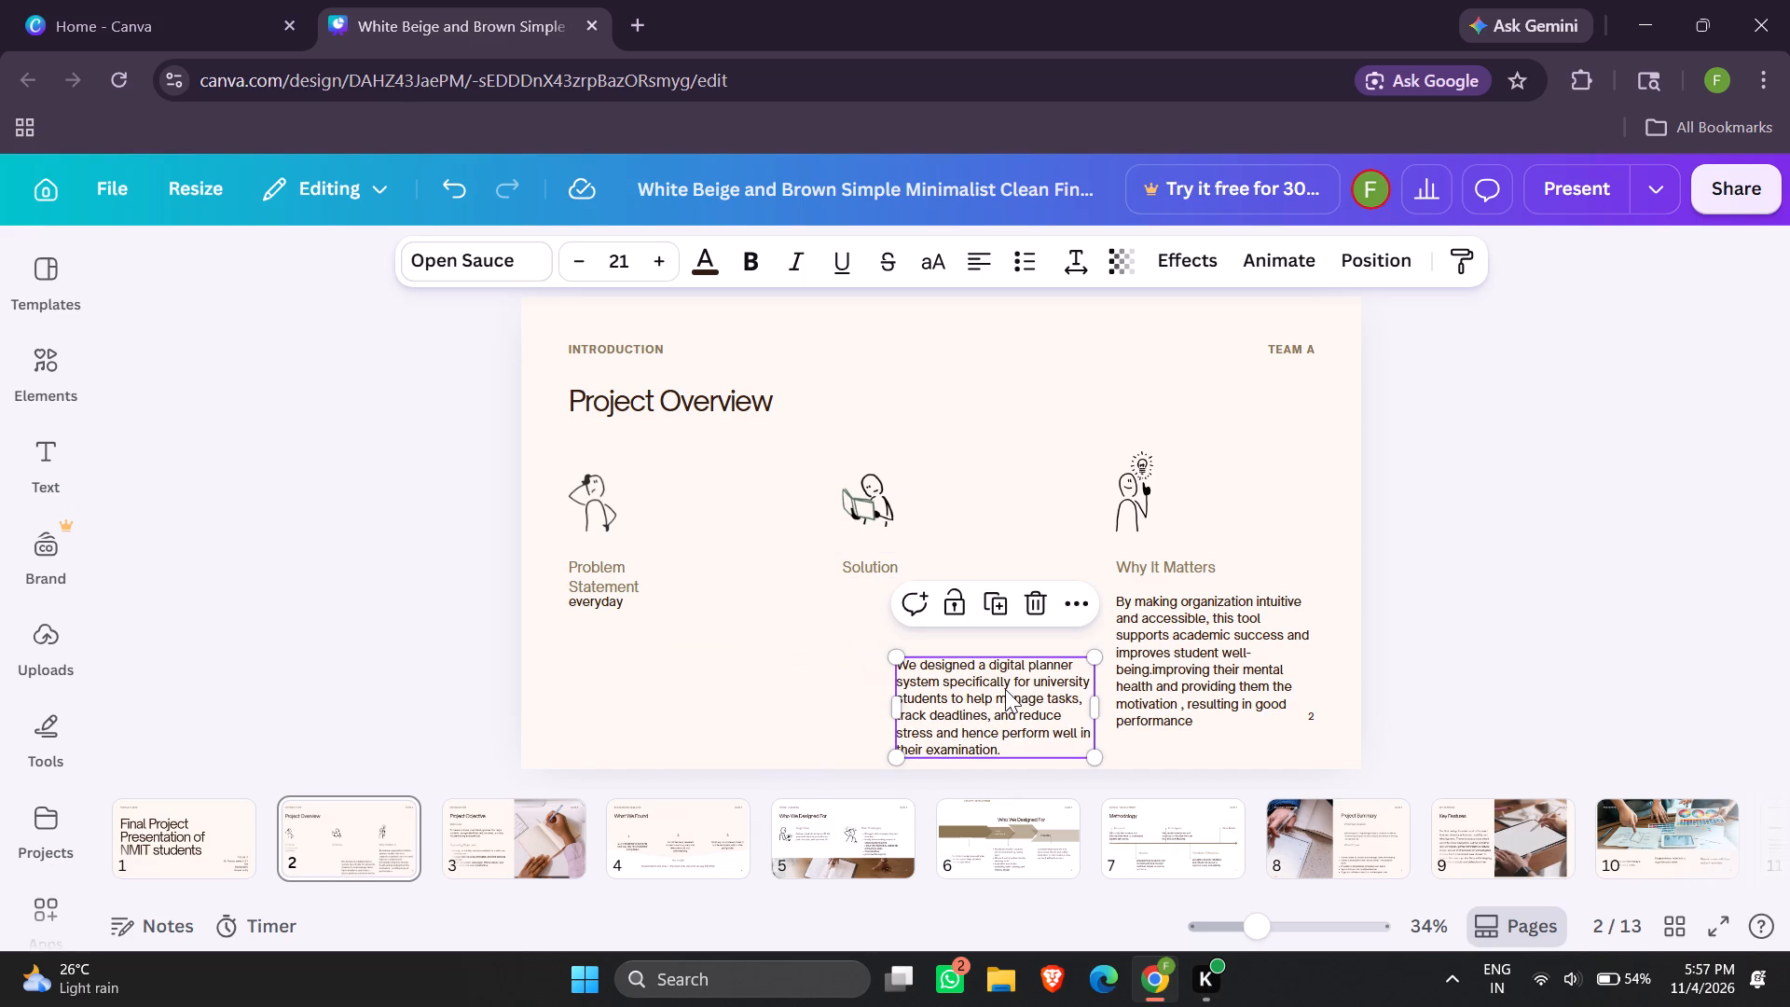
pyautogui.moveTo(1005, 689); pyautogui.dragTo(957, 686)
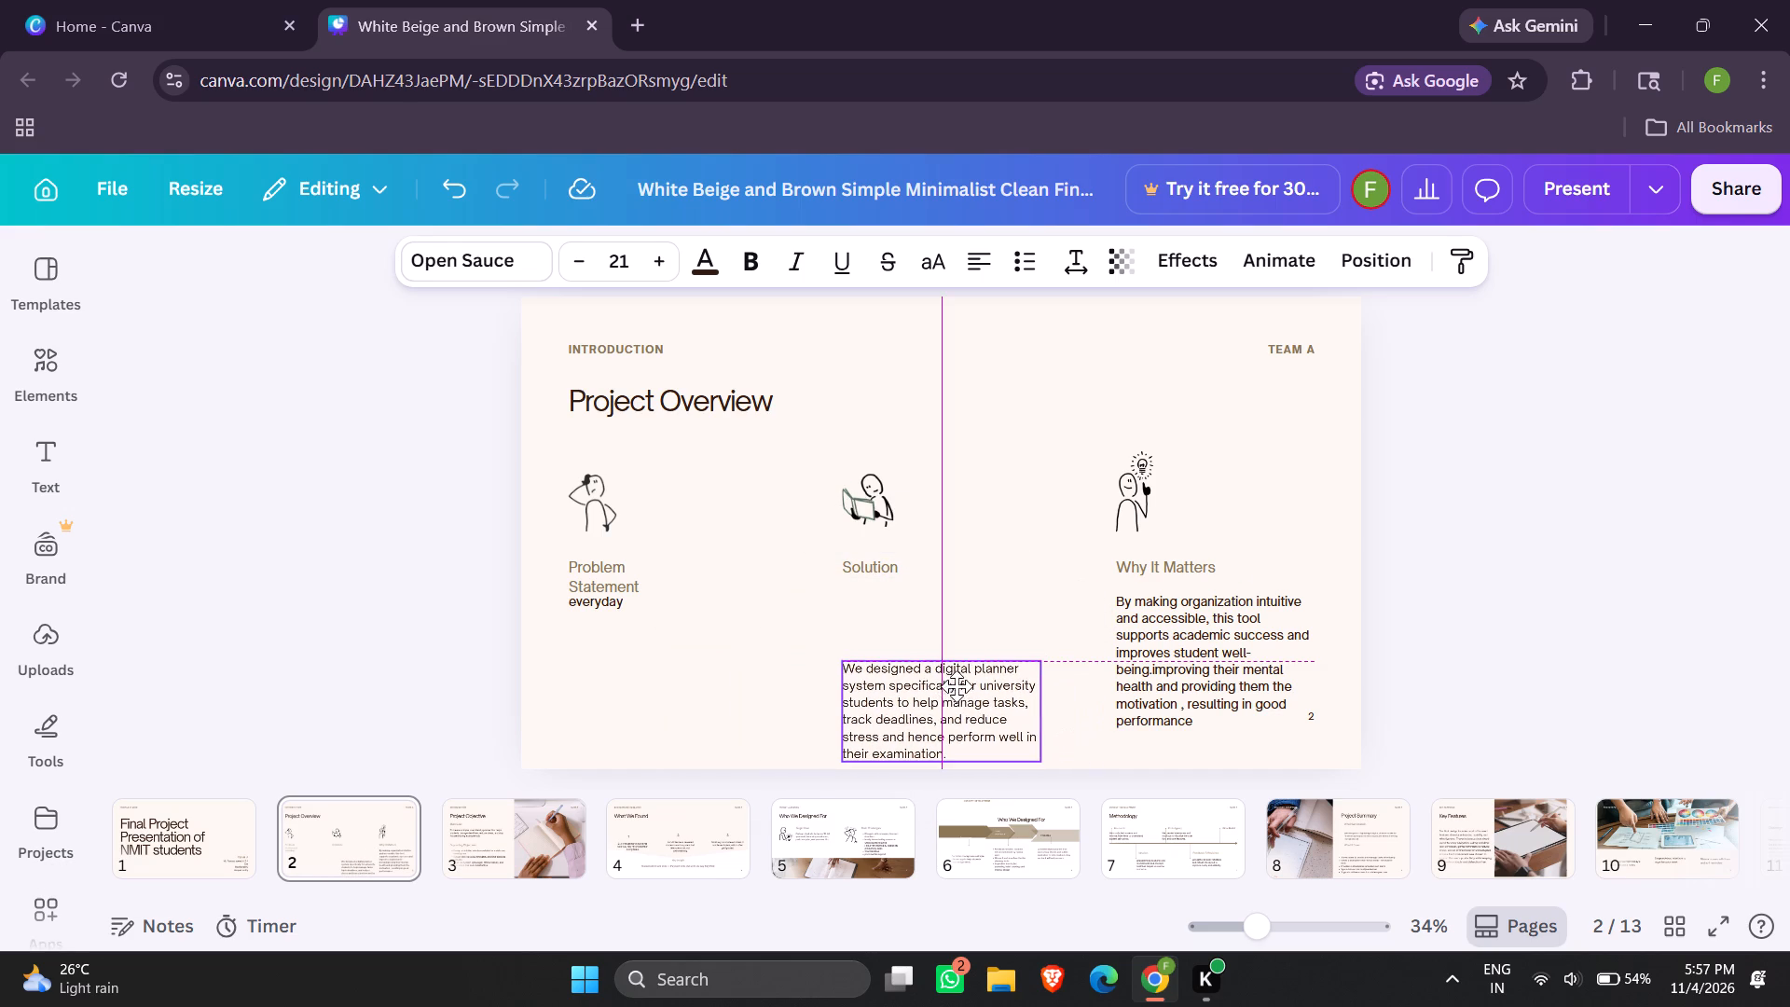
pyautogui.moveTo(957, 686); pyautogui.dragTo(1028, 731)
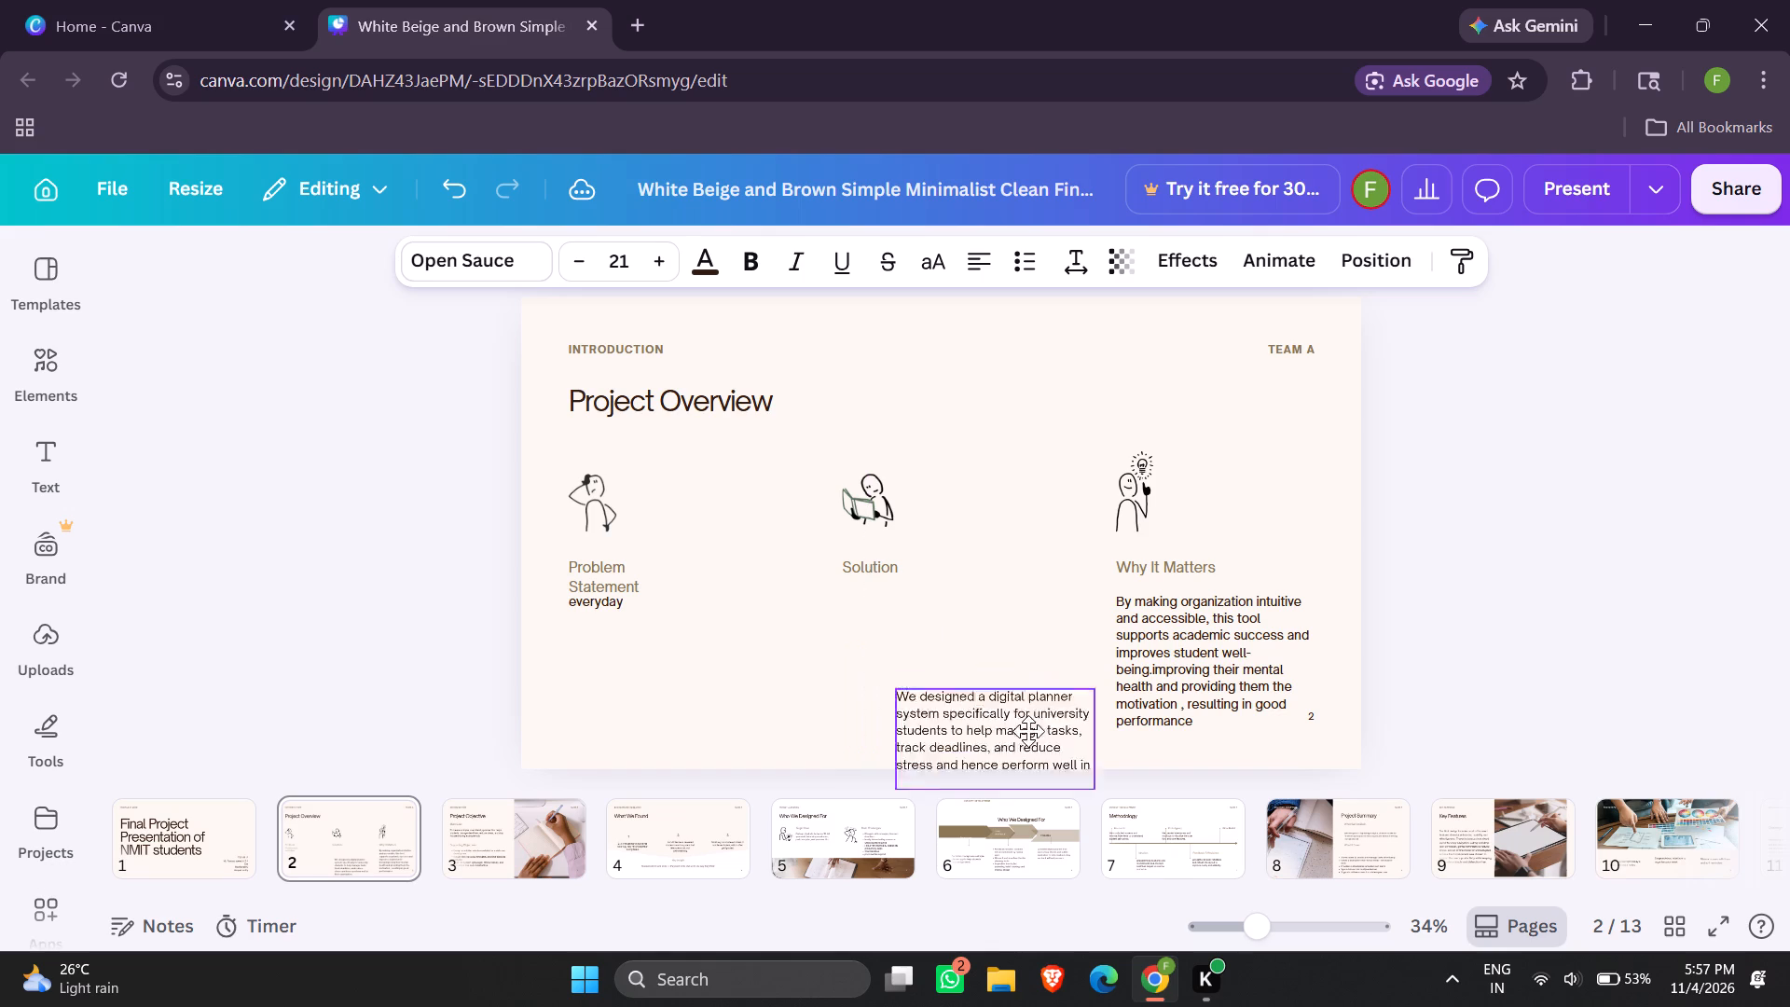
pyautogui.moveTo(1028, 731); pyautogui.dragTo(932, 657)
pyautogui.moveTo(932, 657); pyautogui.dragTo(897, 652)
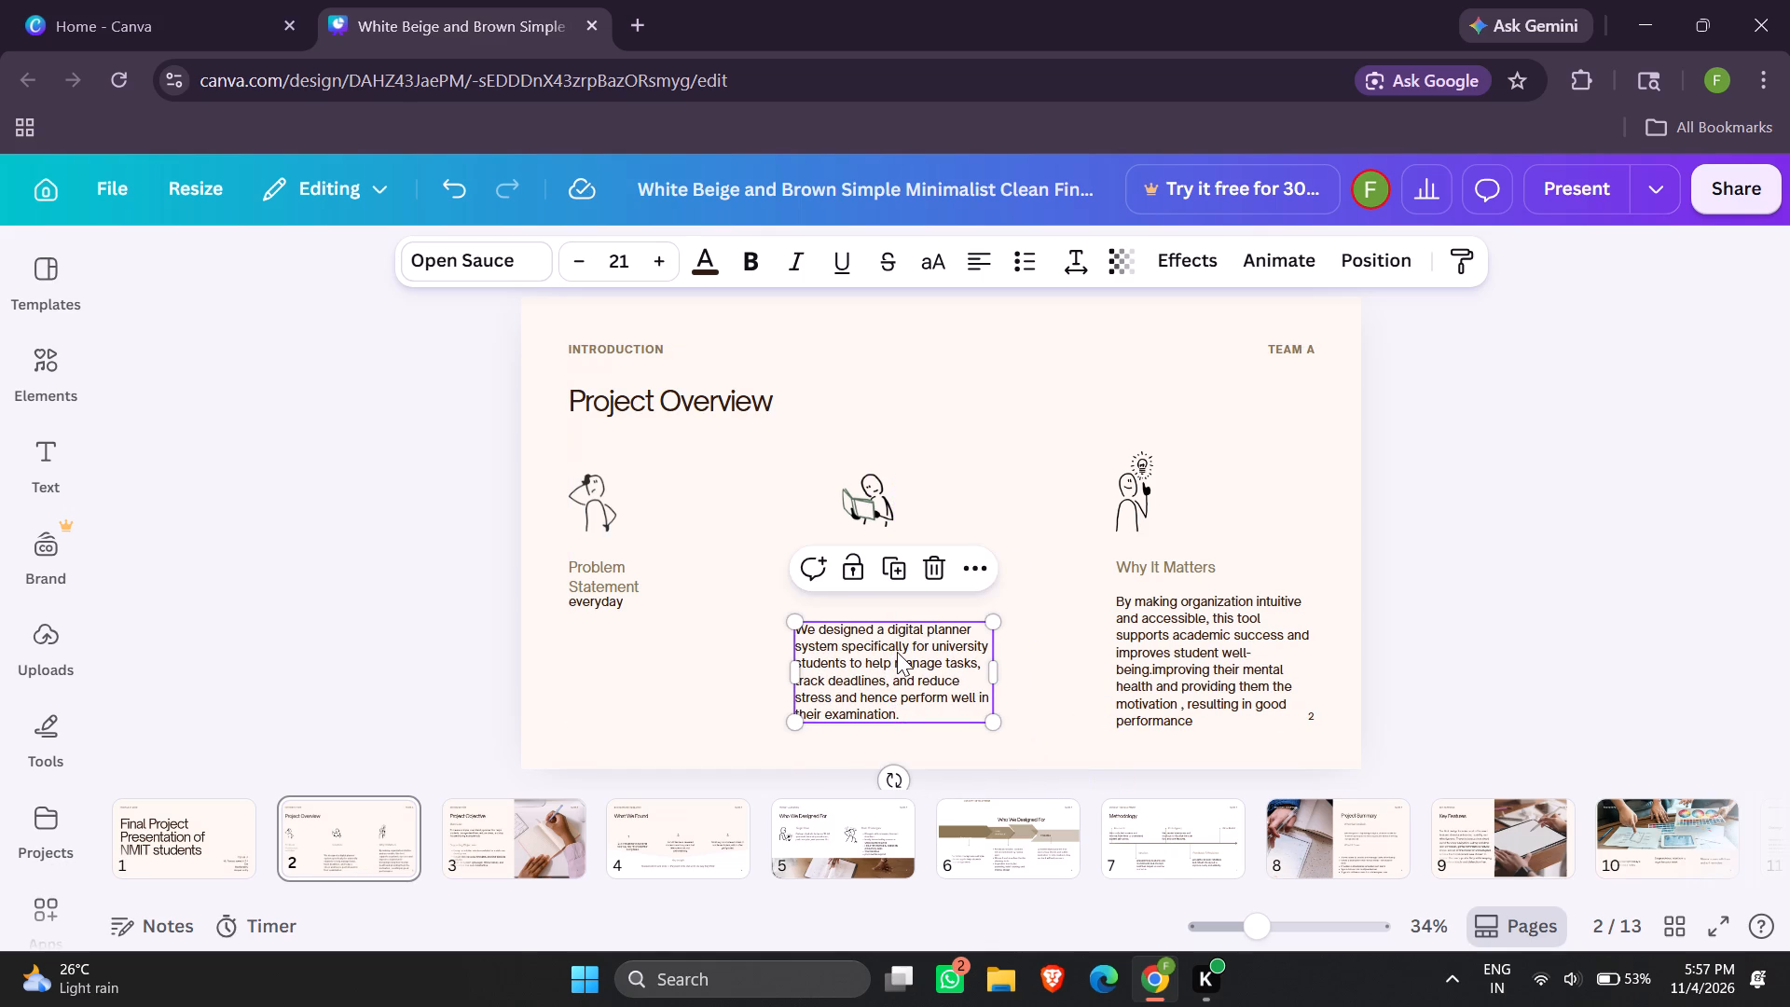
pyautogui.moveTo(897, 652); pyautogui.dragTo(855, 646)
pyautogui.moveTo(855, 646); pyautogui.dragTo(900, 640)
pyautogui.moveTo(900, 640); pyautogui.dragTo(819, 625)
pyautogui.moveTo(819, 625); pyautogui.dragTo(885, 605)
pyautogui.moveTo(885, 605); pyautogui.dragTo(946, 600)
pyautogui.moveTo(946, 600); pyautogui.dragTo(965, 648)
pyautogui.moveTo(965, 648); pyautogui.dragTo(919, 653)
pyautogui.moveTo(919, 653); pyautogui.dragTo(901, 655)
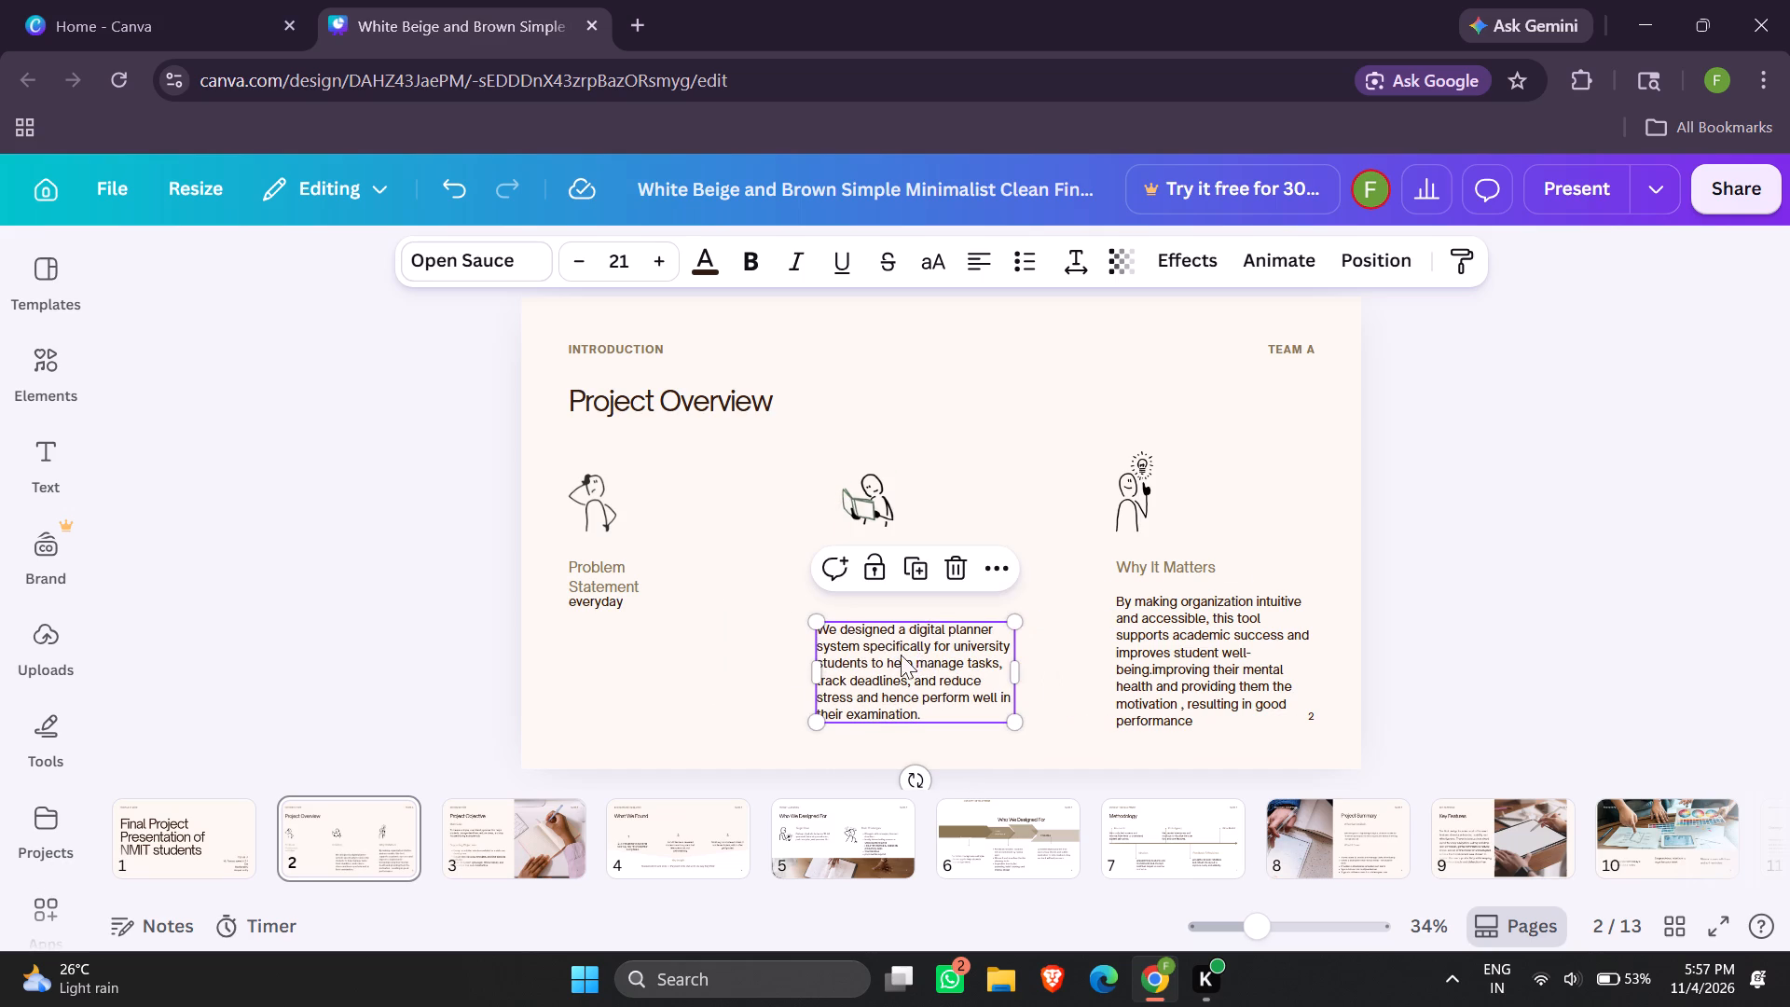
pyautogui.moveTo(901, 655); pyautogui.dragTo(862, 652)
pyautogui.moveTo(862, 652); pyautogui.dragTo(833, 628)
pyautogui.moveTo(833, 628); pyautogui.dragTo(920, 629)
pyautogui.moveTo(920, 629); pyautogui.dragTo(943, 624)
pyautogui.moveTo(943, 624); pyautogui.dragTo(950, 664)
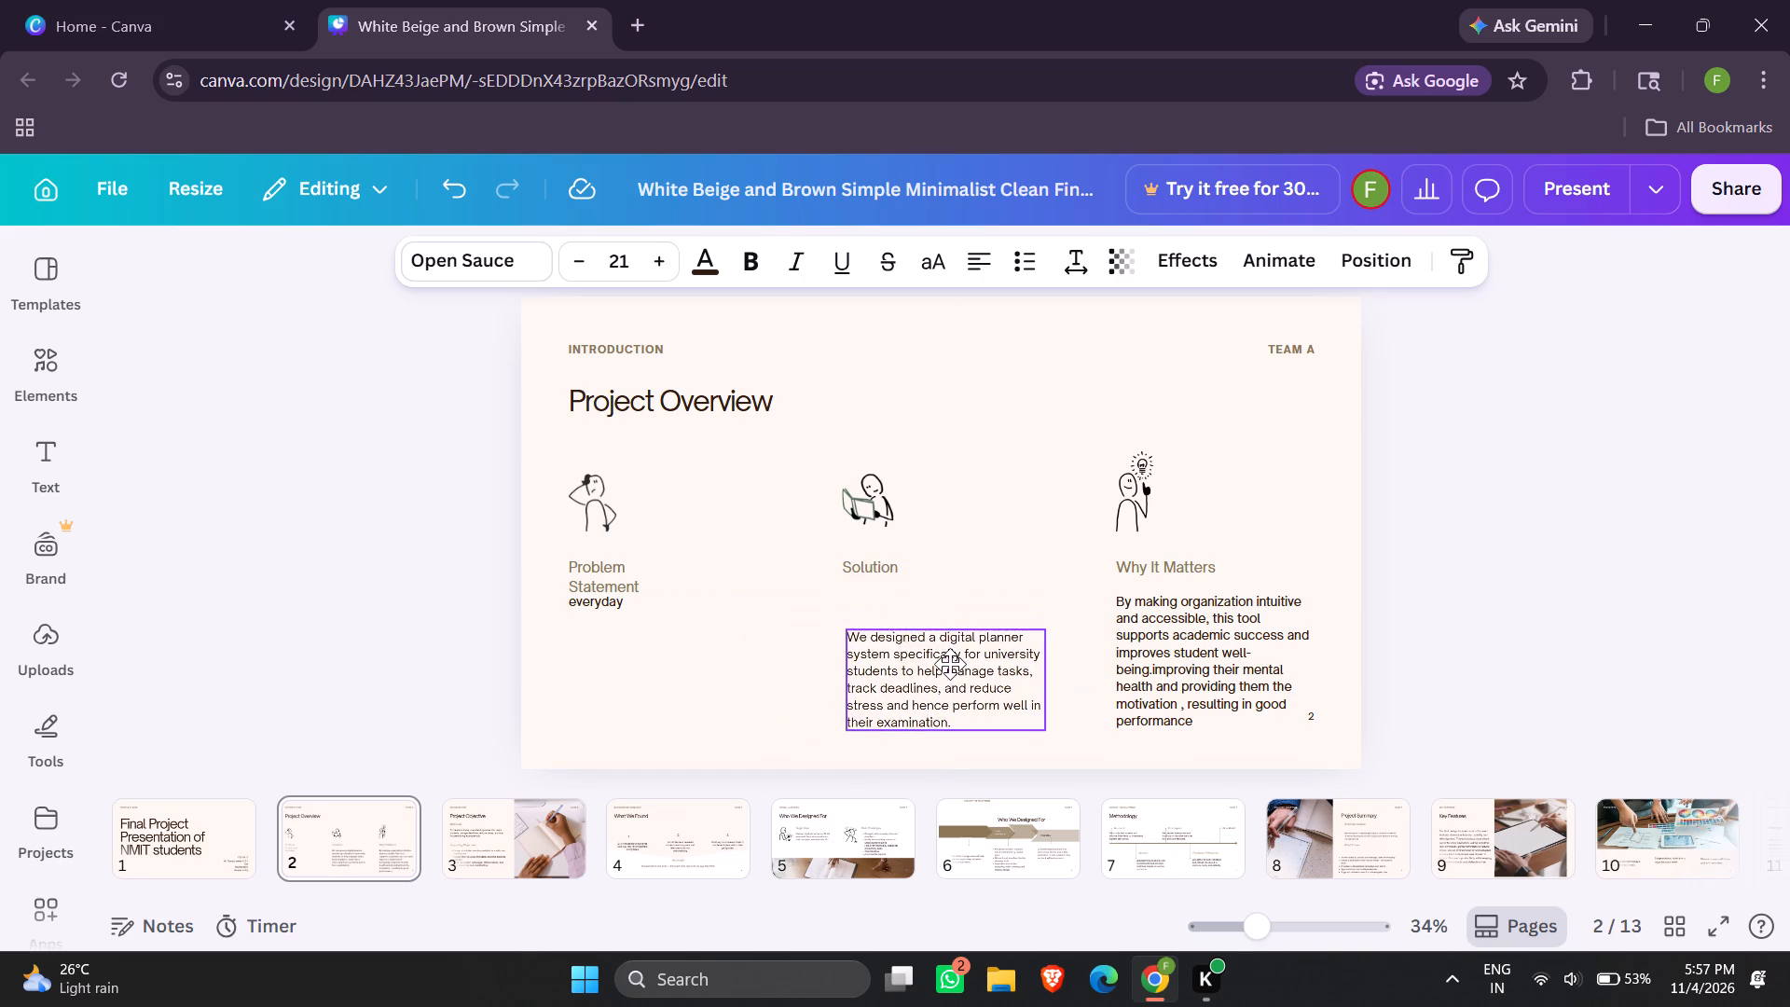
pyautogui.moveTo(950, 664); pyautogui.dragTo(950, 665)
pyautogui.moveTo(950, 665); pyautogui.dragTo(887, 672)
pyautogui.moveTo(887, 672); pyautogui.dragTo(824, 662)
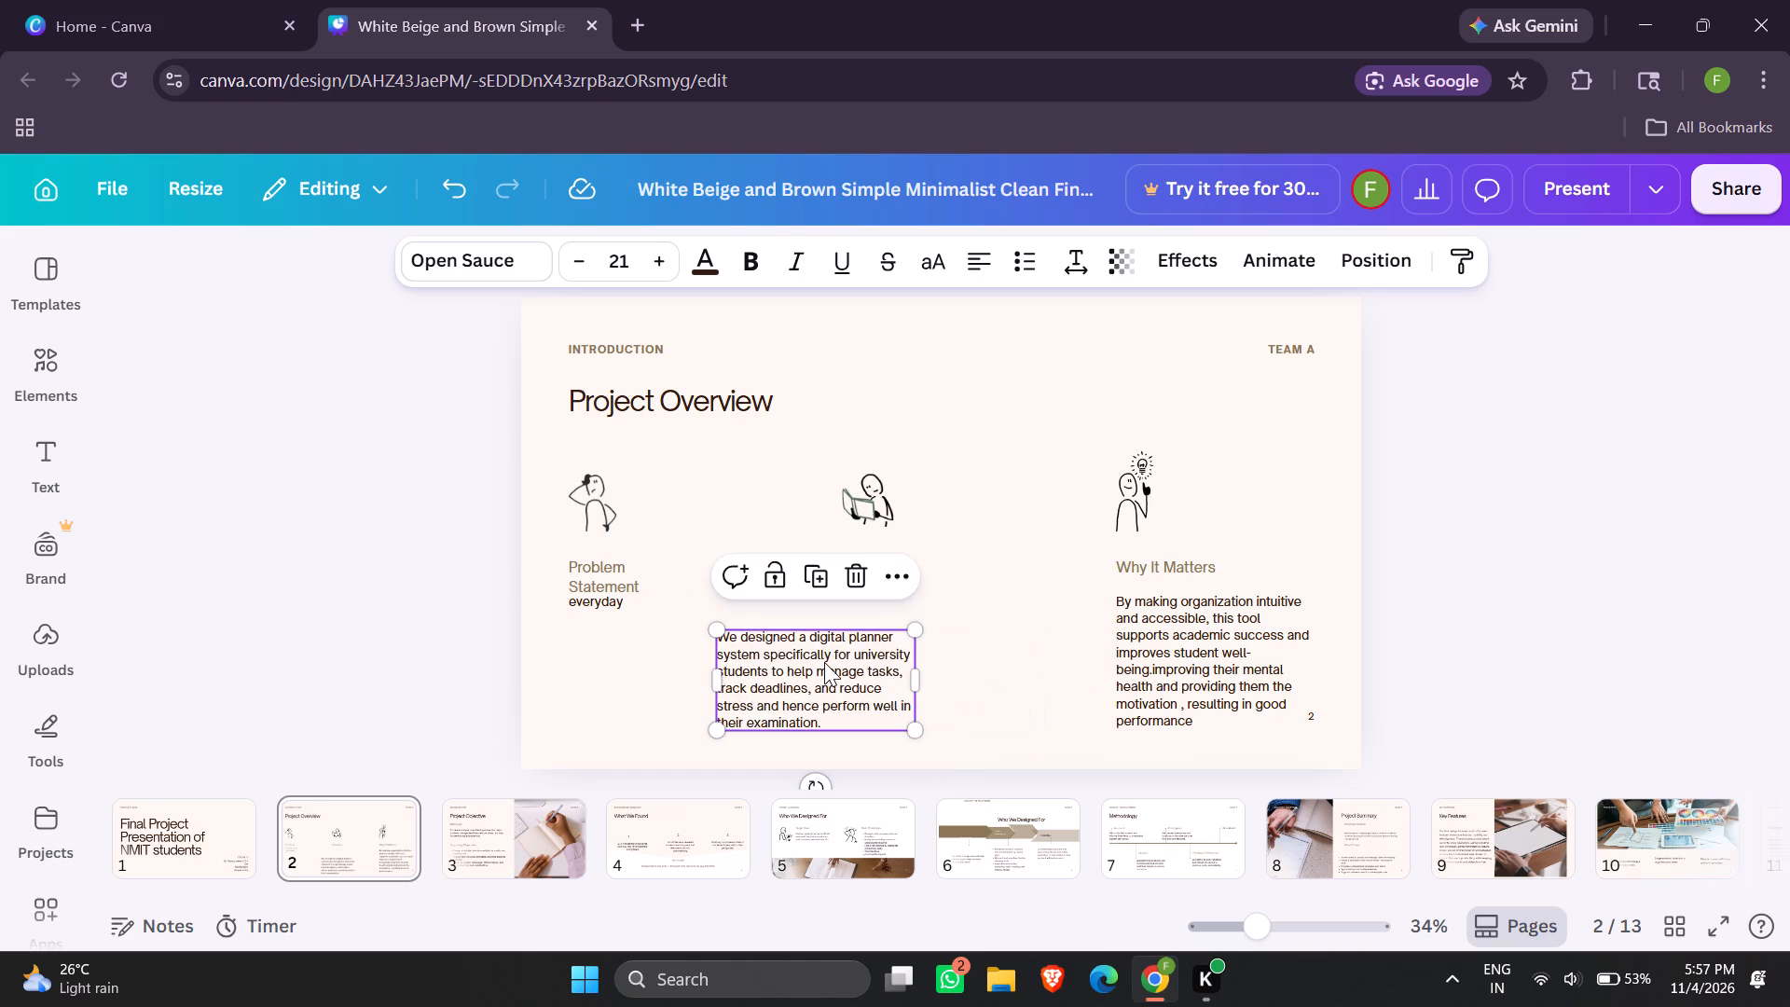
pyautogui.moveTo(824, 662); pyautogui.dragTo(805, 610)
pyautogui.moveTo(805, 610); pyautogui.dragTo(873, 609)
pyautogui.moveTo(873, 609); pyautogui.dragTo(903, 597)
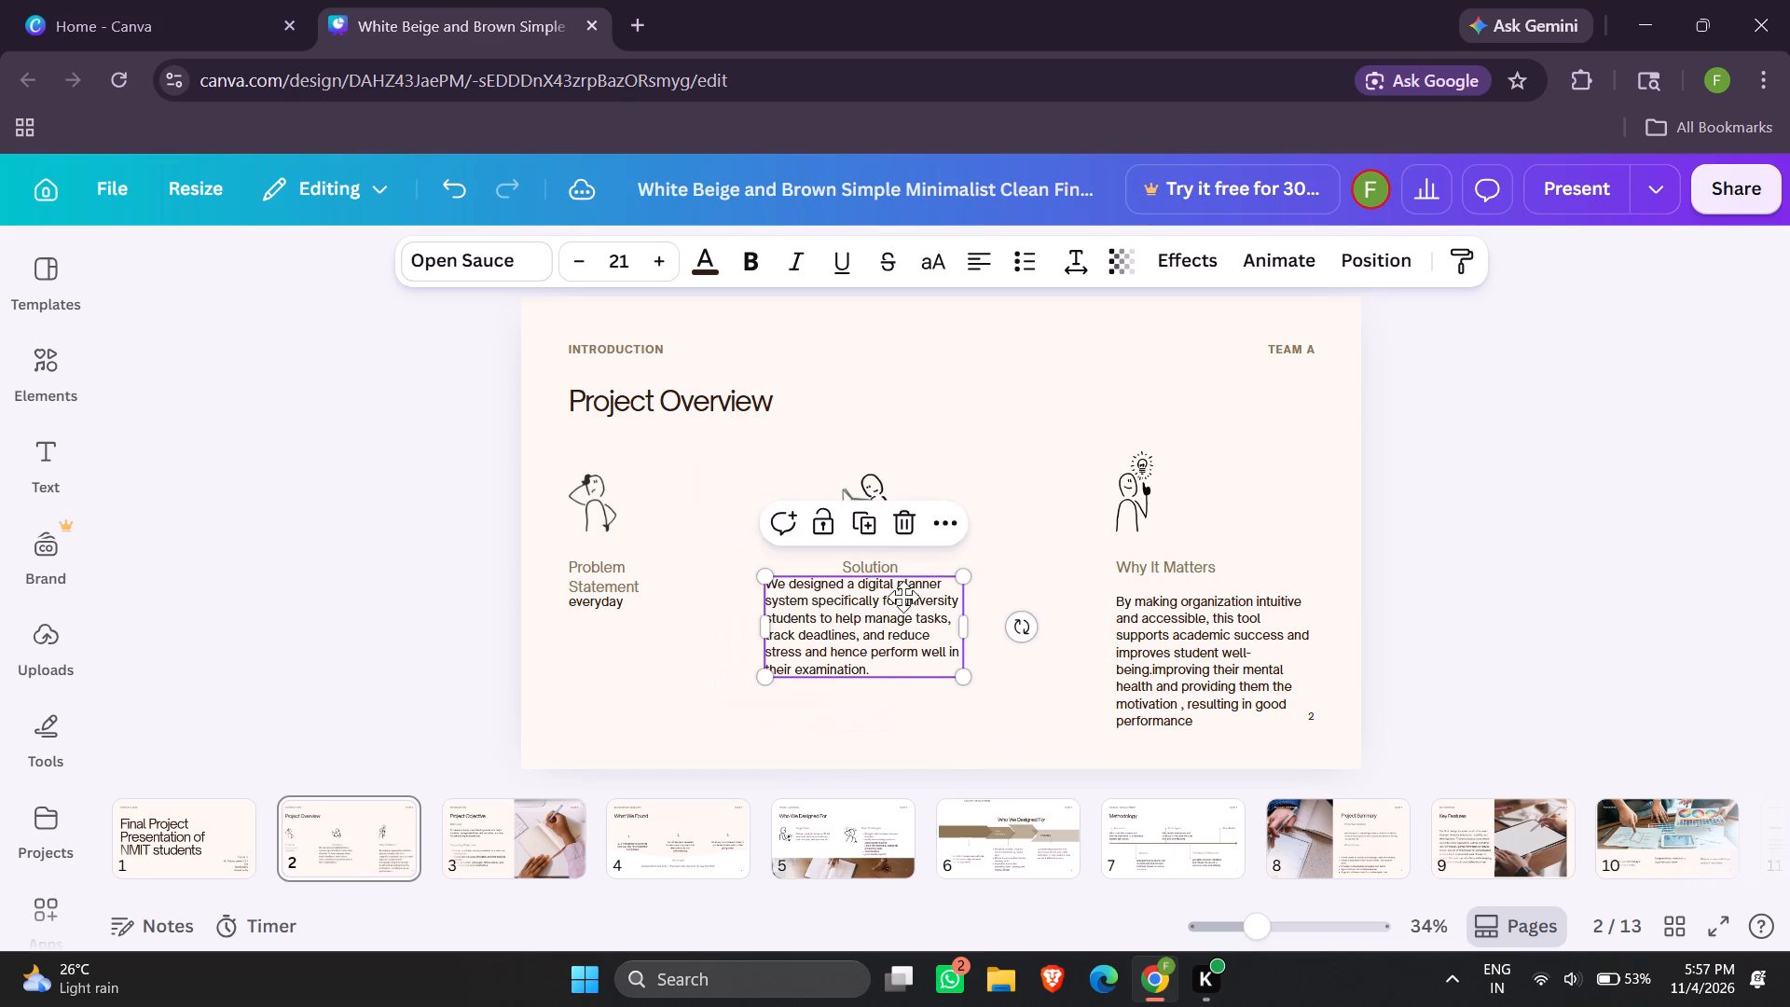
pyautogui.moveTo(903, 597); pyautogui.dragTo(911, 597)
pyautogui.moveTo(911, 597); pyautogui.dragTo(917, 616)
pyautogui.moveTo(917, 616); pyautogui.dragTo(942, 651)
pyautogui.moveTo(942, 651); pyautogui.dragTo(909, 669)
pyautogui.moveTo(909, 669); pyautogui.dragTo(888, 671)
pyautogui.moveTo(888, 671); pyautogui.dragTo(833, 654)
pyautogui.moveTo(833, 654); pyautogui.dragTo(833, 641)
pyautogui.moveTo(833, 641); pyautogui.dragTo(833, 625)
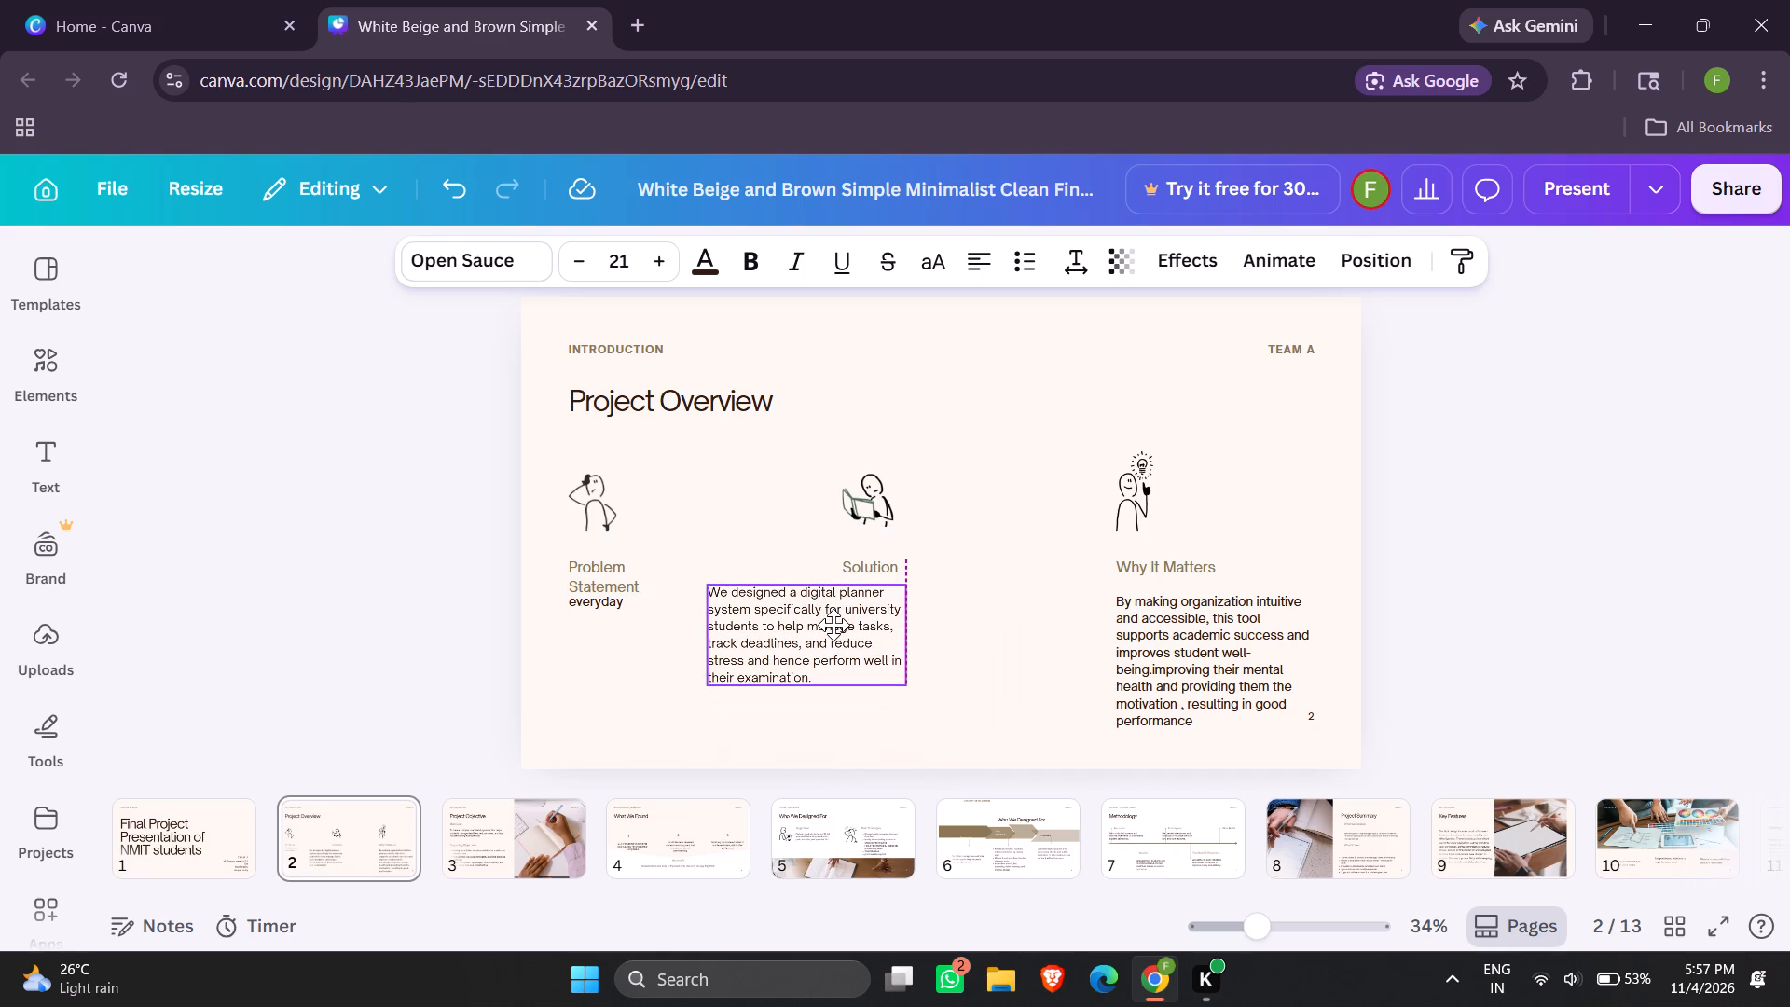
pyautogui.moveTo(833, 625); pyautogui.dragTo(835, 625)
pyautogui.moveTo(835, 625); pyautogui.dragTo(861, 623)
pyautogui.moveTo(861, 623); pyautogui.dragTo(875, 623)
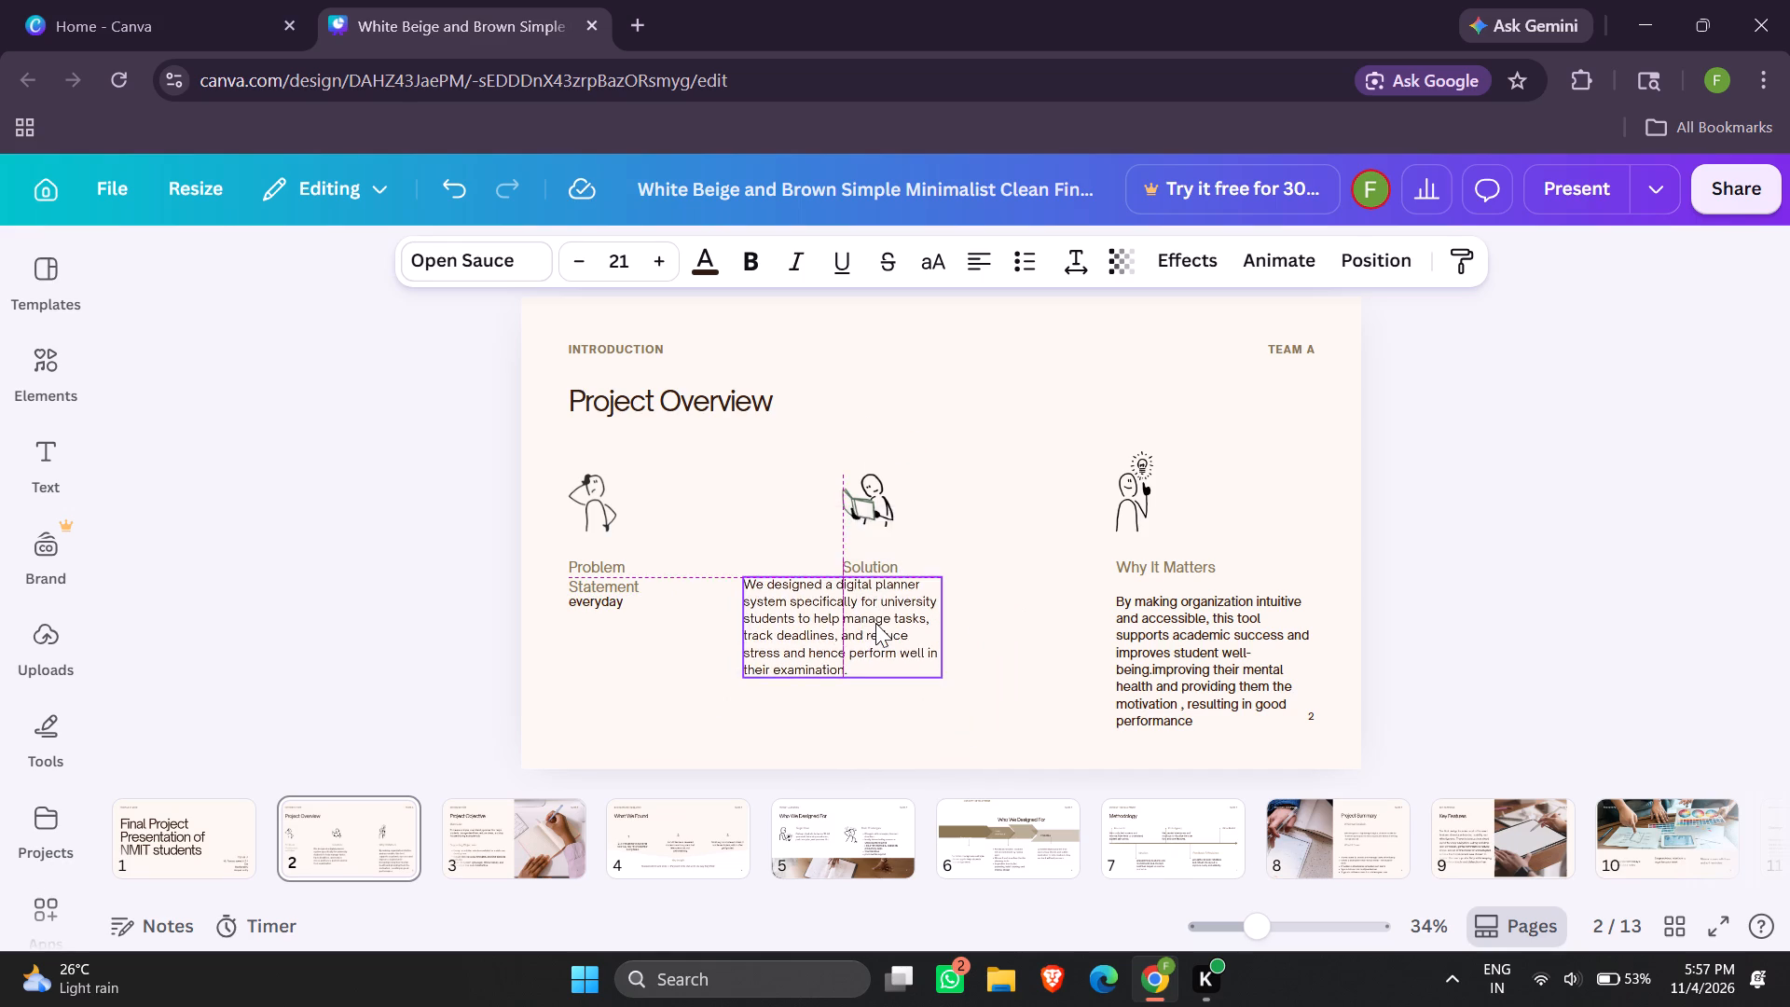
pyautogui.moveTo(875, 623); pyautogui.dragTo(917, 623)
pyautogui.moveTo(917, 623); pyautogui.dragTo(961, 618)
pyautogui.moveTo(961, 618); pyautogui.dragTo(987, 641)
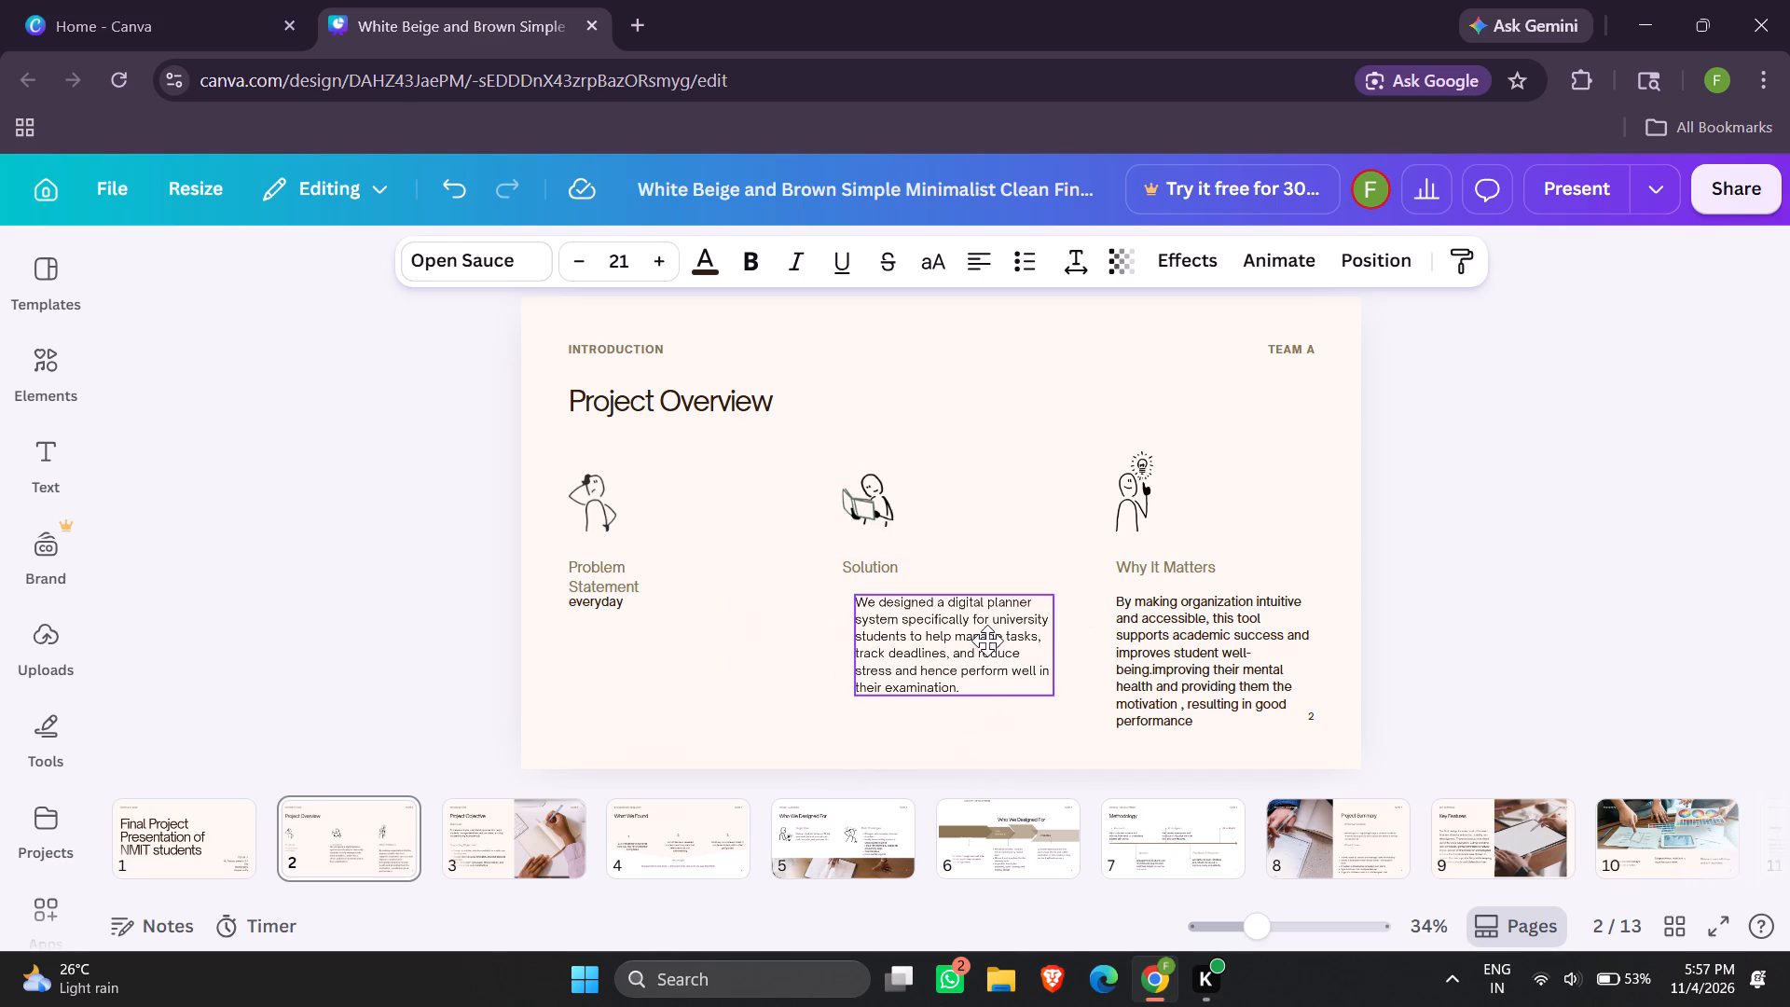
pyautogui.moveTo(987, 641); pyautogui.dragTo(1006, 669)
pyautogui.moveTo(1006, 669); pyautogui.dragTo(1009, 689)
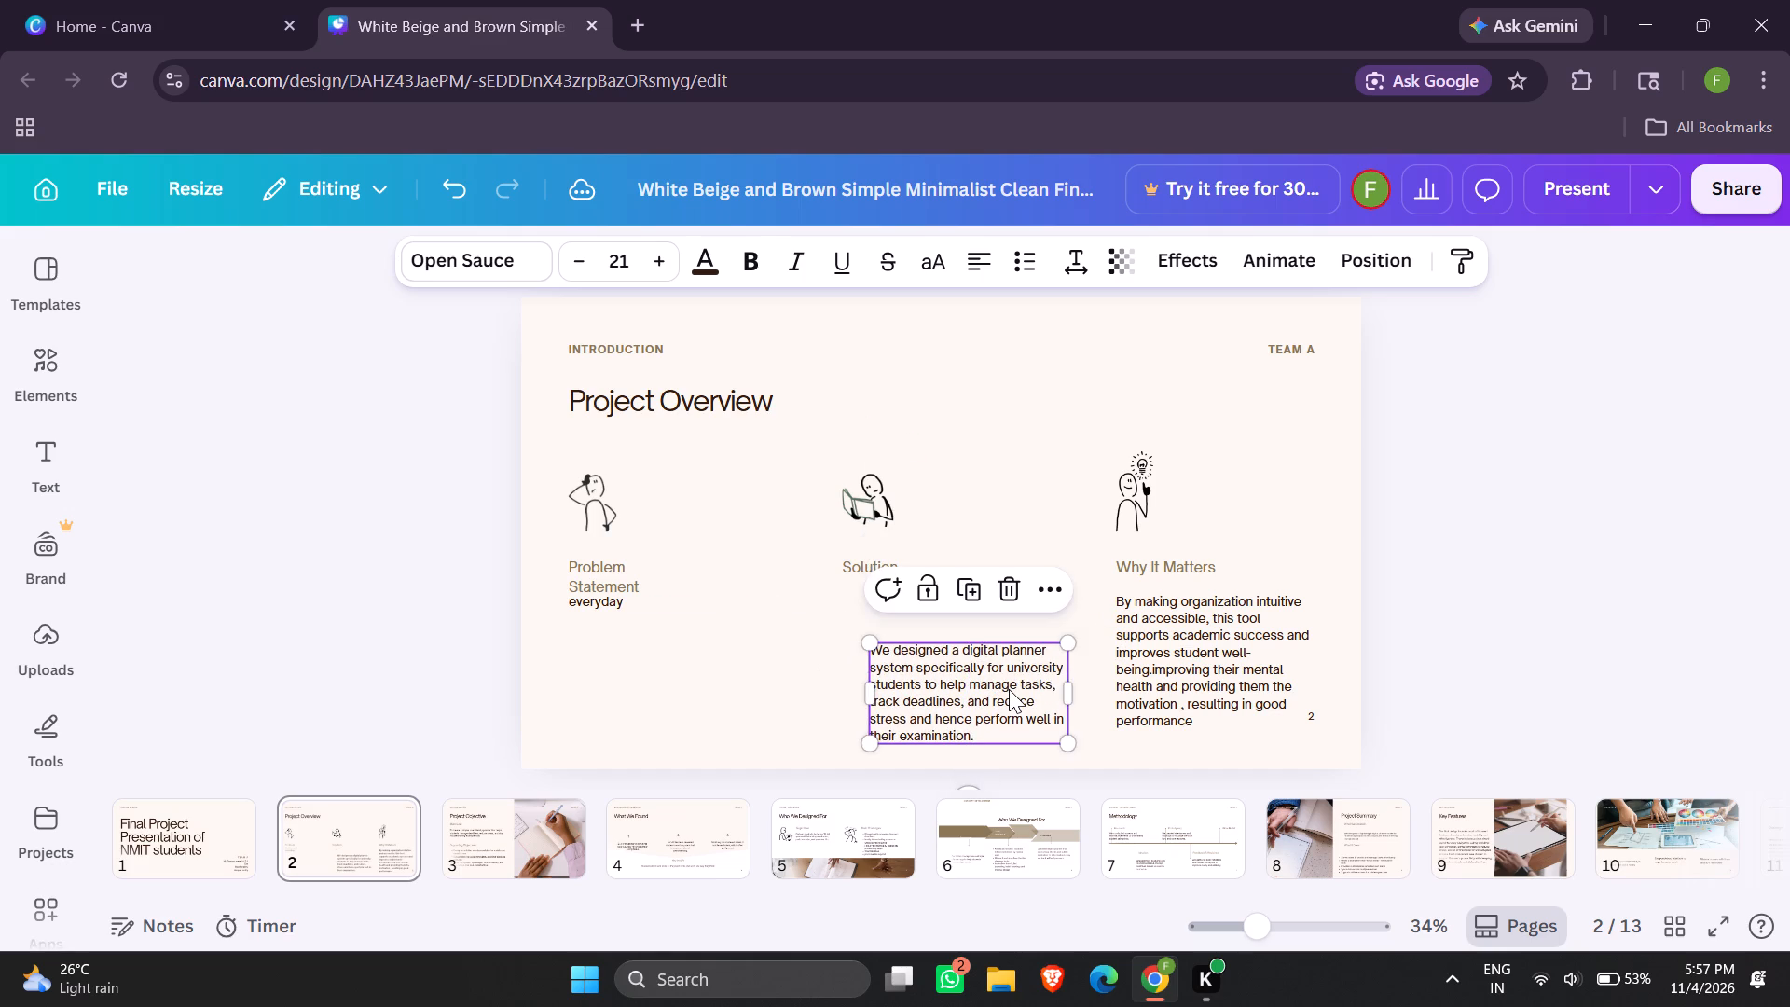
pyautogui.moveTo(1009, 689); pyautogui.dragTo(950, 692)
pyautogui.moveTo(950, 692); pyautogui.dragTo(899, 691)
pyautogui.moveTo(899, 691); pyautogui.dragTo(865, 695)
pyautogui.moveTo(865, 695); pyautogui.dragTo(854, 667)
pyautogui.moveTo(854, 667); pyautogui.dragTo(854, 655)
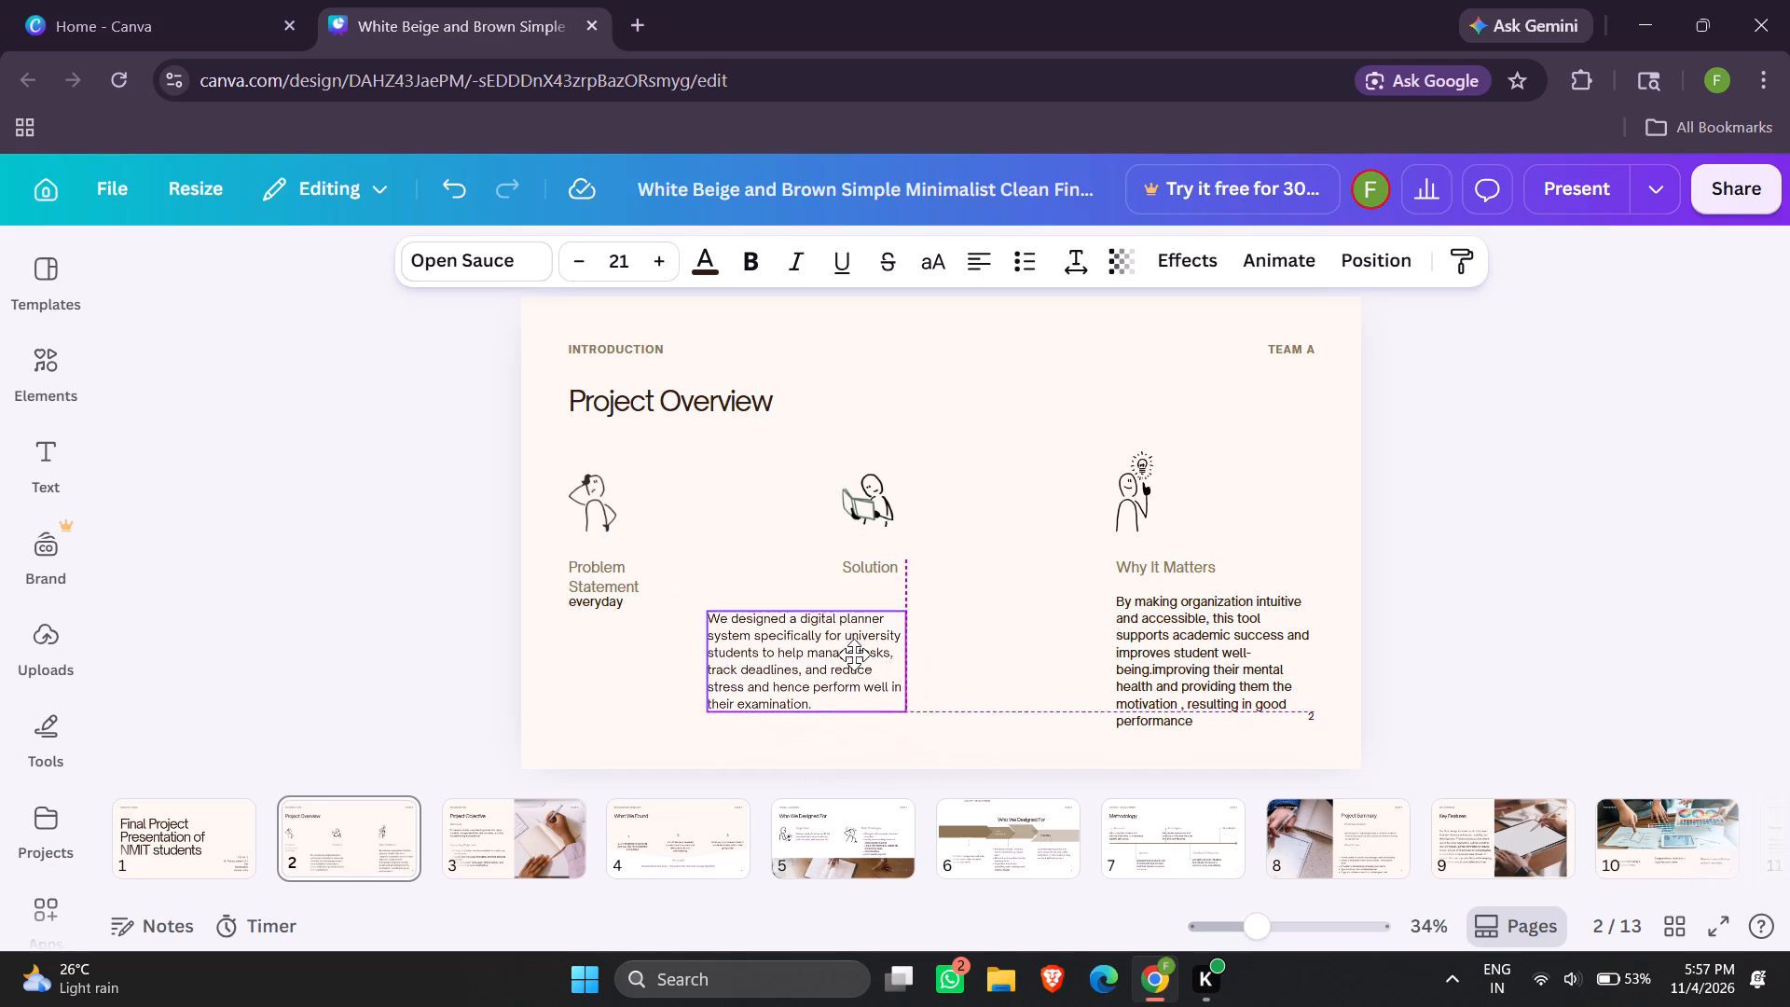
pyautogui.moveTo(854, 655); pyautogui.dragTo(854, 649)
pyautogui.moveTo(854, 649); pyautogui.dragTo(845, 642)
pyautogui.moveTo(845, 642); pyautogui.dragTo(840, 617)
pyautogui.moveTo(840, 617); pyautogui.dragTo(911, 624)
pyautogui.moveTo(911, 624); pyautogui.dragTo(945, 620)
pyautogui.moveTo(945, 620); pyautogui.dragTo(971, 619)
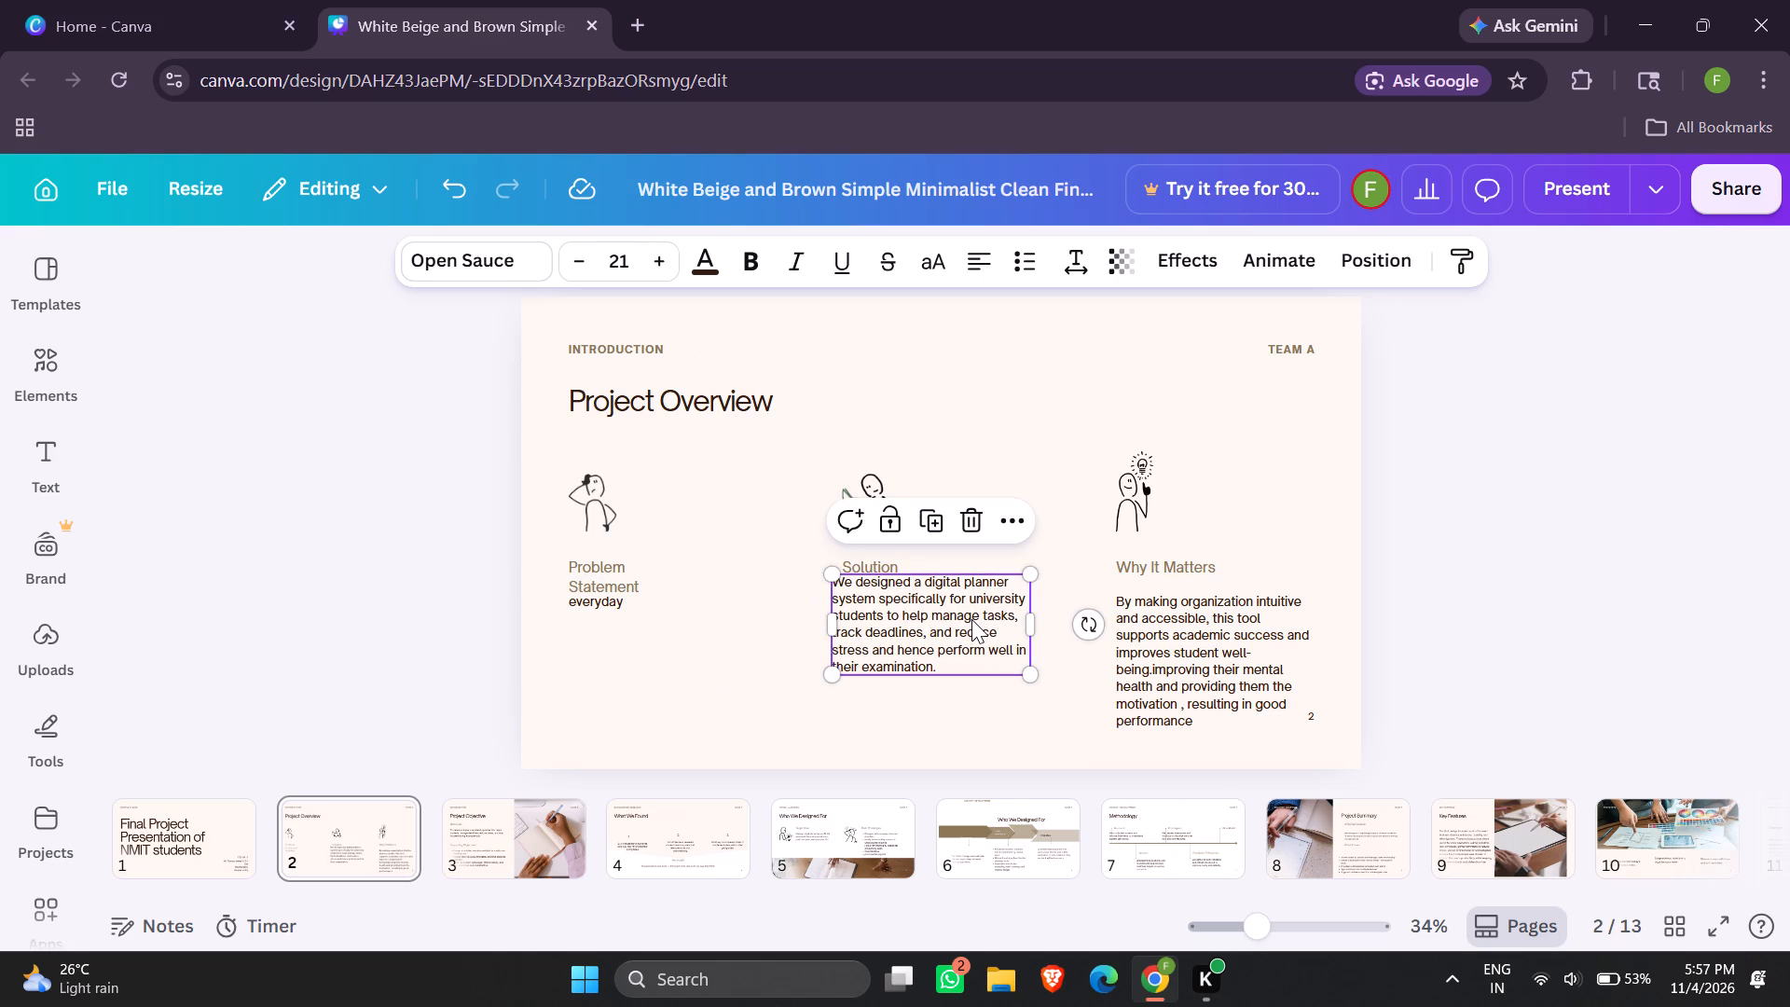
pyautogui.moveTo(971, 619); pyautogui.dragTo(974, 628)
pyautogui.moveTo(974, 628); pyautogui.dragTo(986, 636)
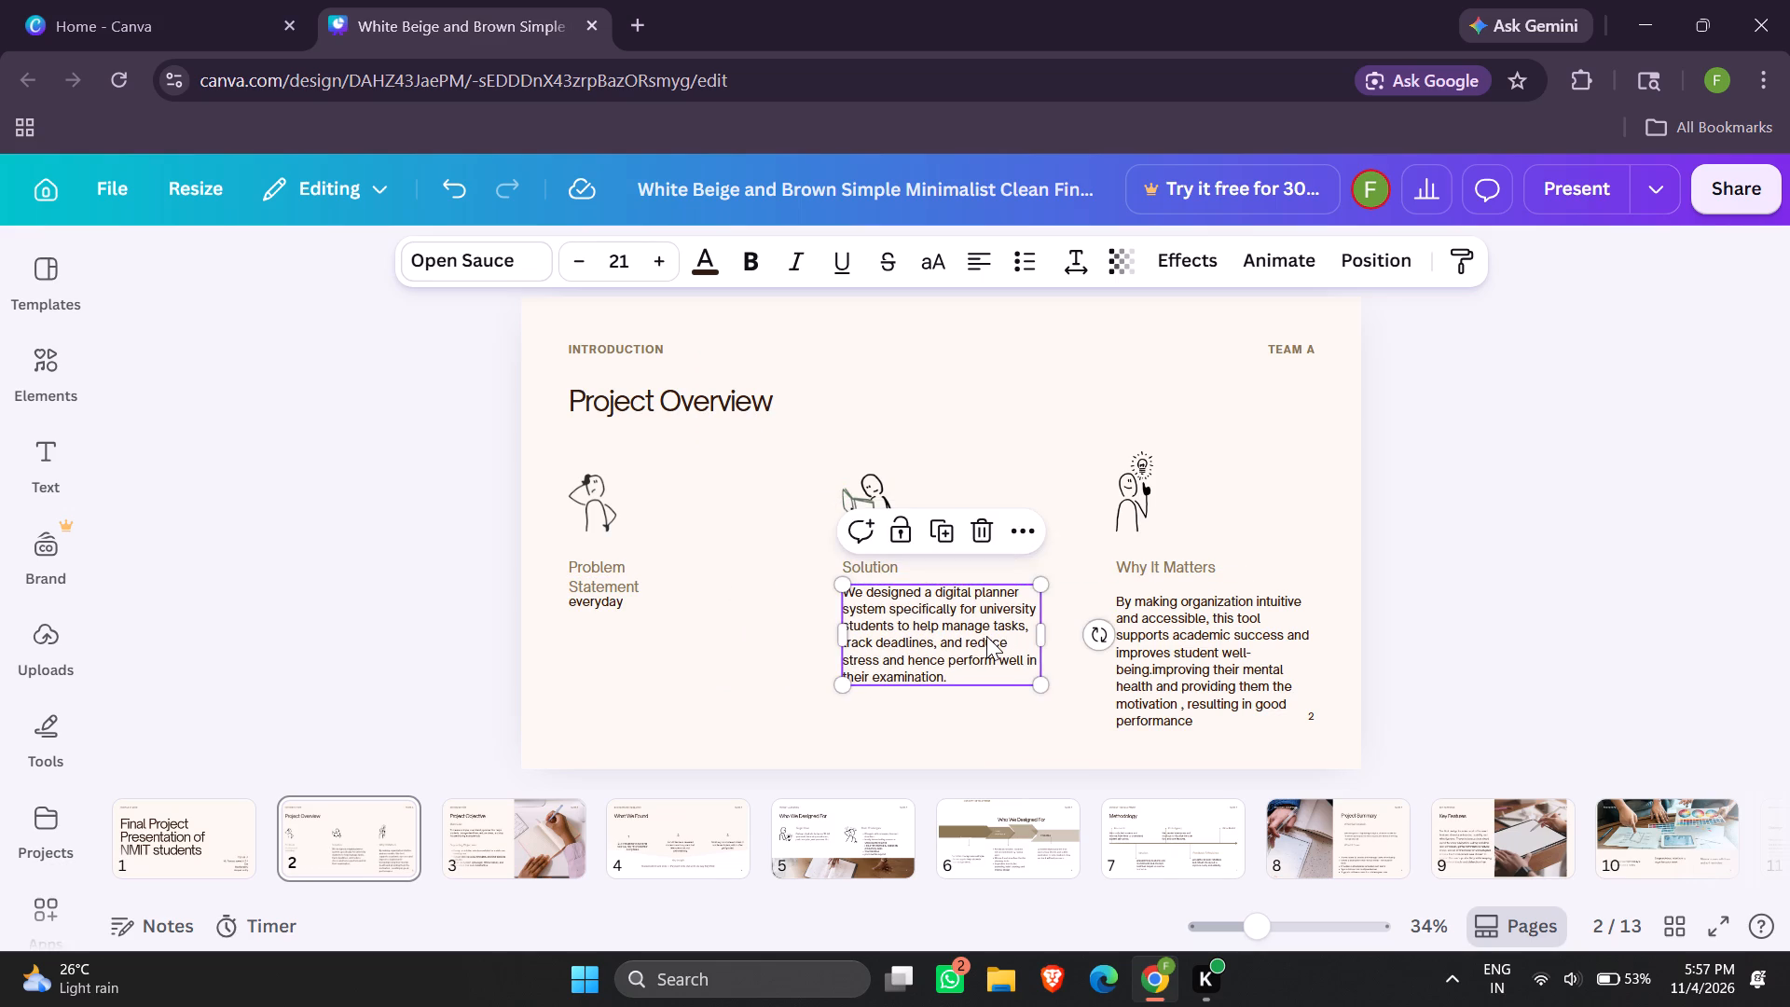
# Move the Solution paragraph lower on the slide and offset it from its heading toward the Problem Statement column.
pyautogui.moveTo(986, 636); pyautogui.dragTo(1017, 672)
pyautogui.moveTo(1017, 672); pyautogui.dragTo(976, 681)
pyautogui.moveTo(976, 681); pyautogui.dragTo(955, 687)
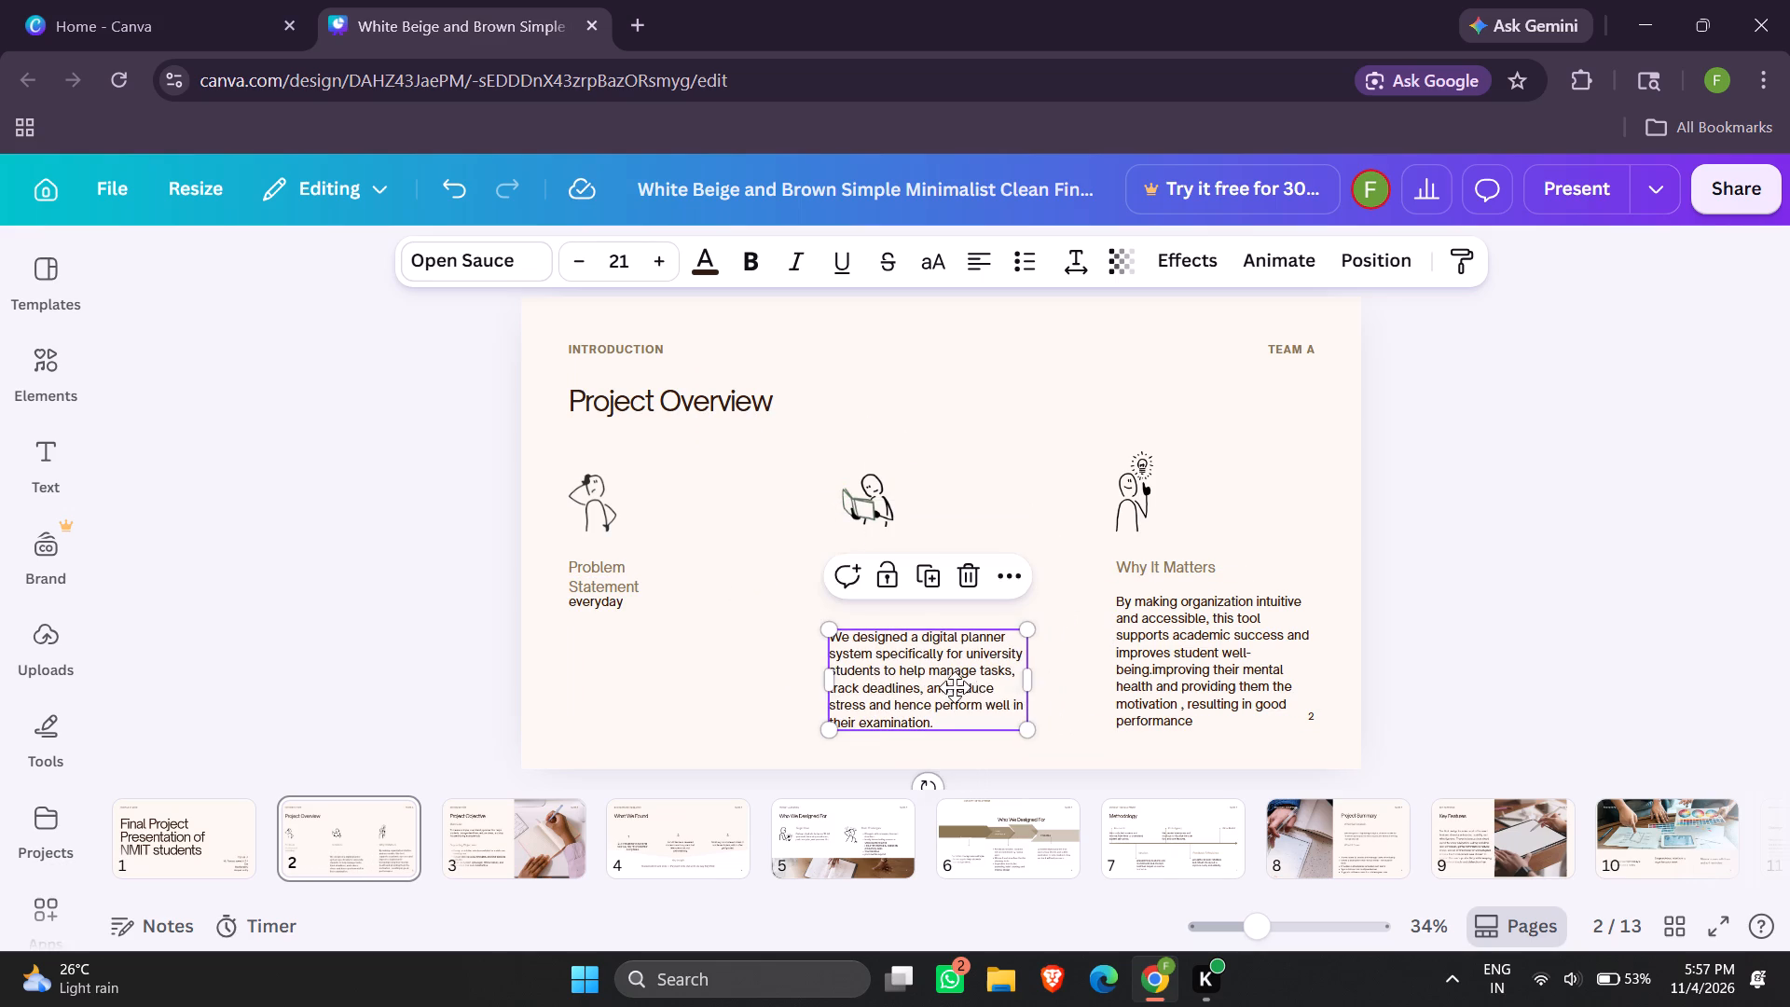
pyautogui.moveTo(955, 687); pyautogui.dragTo(950, 687)
pyautogui.moveTo(950, 687); pyautogui.dragTo(886, 683)
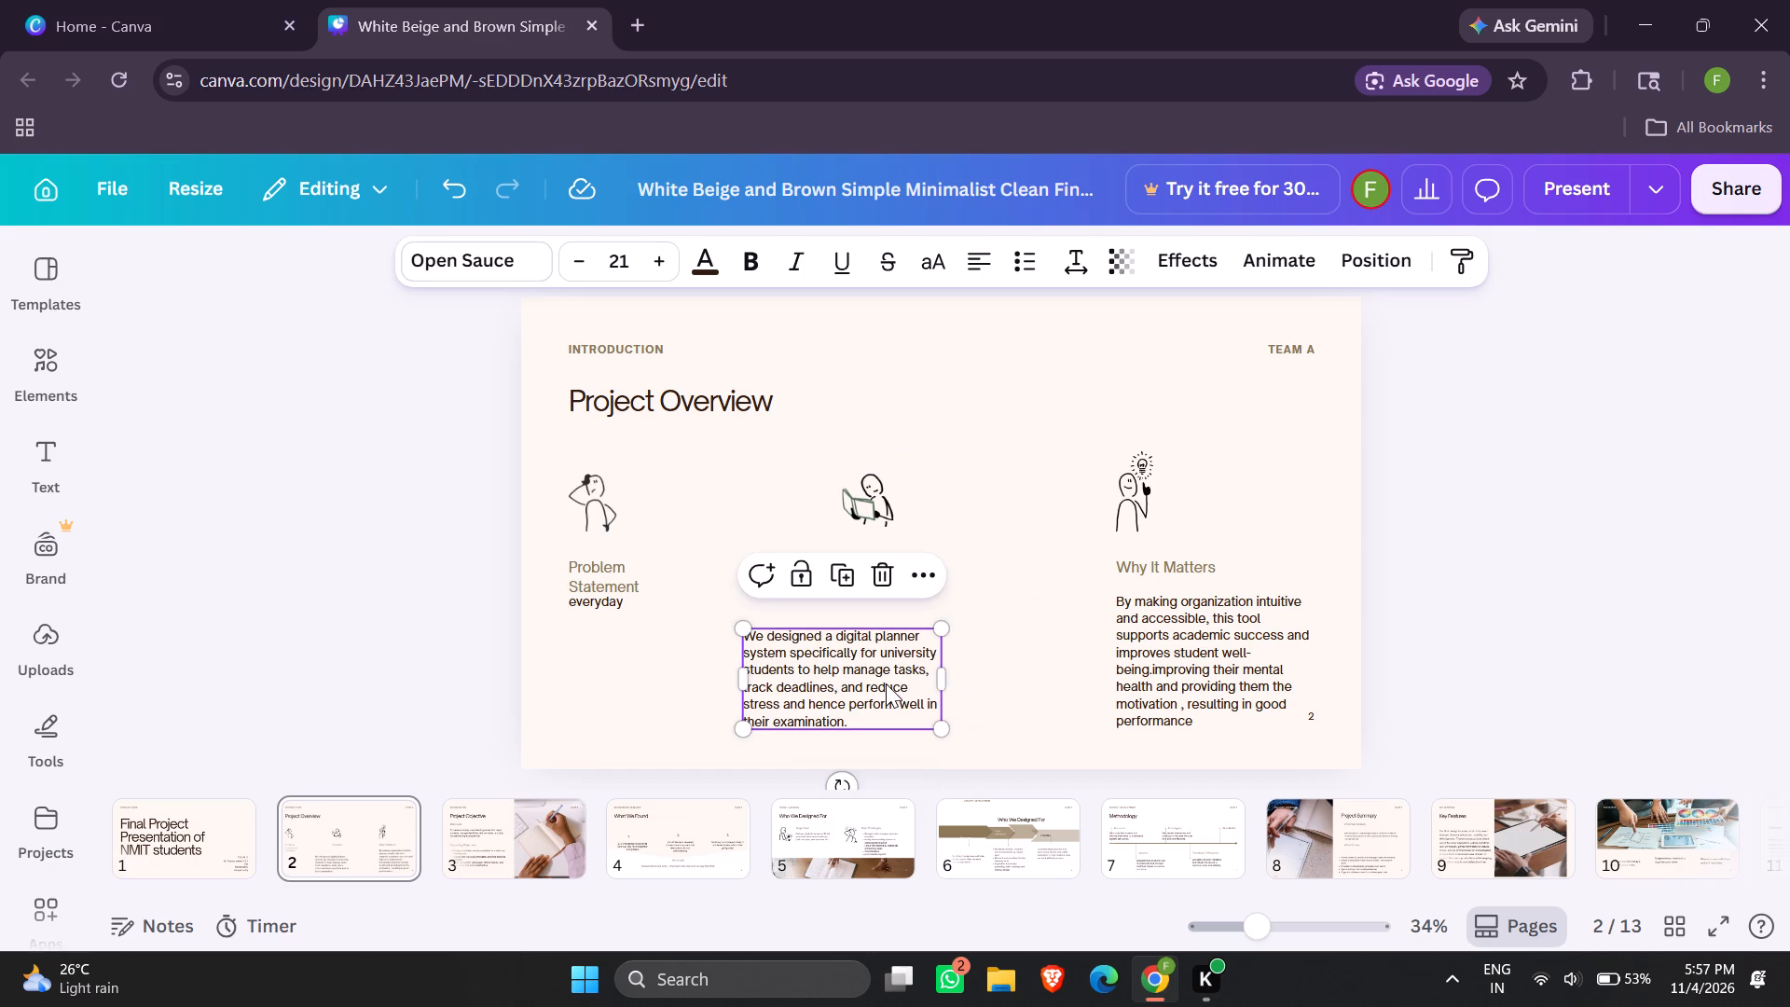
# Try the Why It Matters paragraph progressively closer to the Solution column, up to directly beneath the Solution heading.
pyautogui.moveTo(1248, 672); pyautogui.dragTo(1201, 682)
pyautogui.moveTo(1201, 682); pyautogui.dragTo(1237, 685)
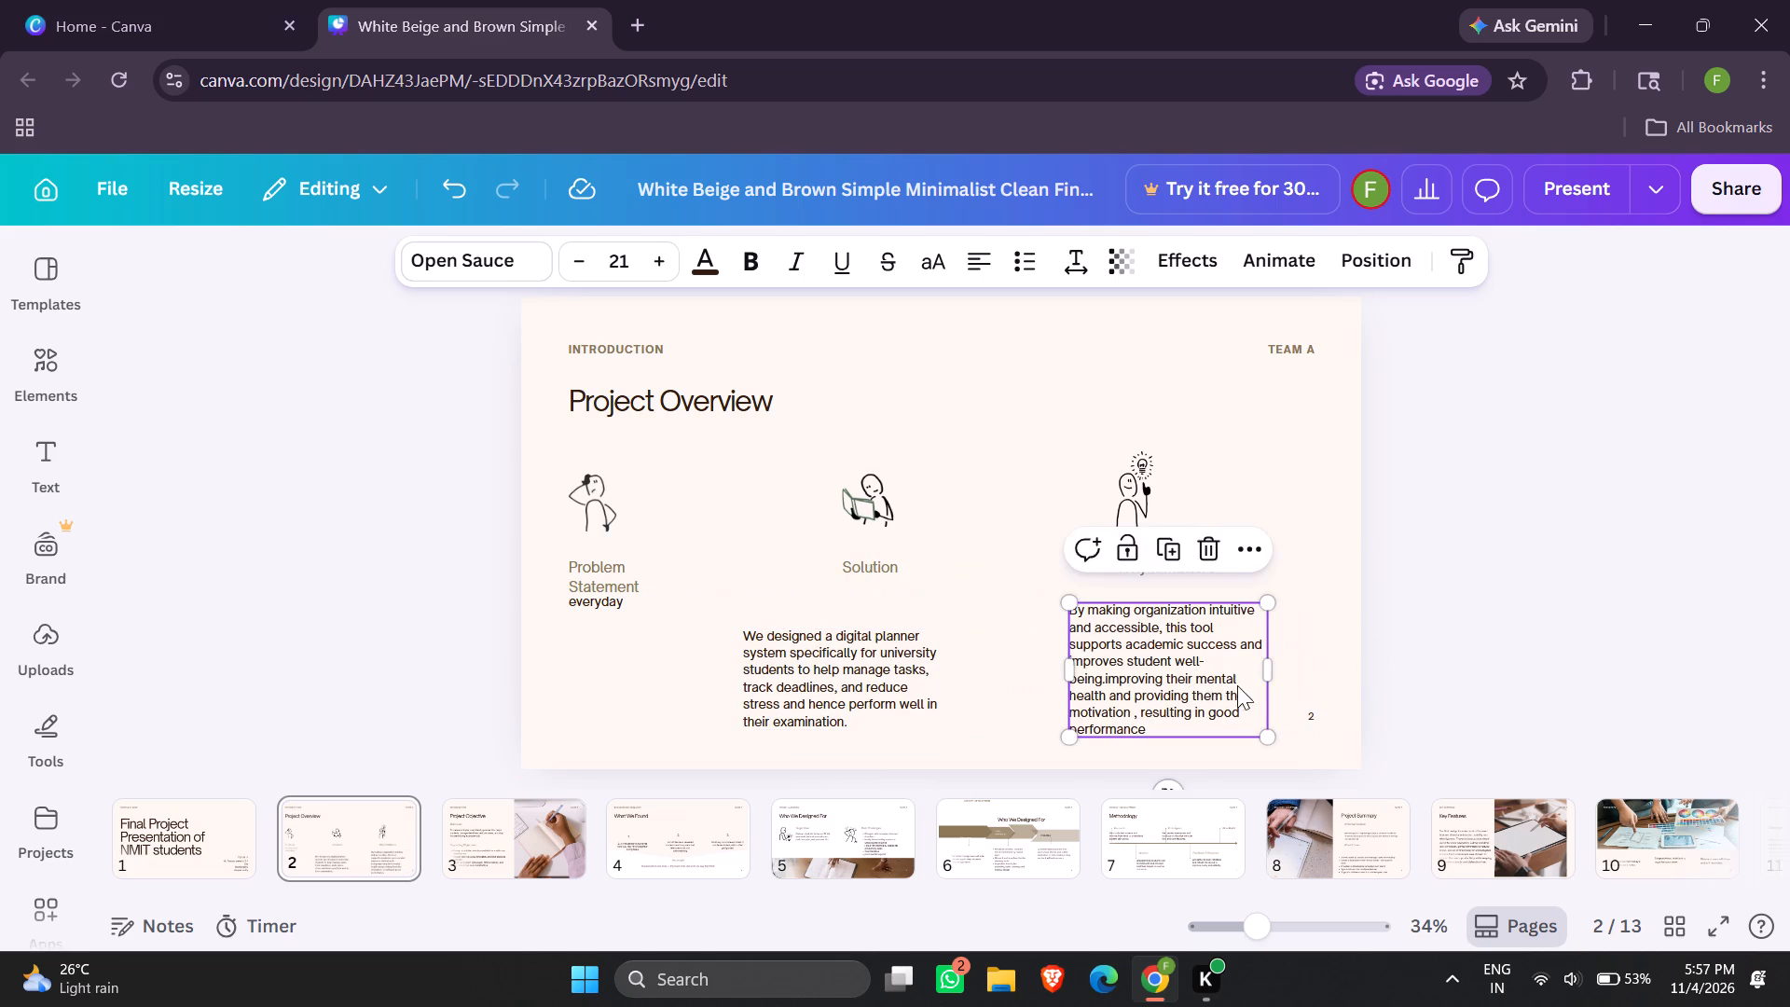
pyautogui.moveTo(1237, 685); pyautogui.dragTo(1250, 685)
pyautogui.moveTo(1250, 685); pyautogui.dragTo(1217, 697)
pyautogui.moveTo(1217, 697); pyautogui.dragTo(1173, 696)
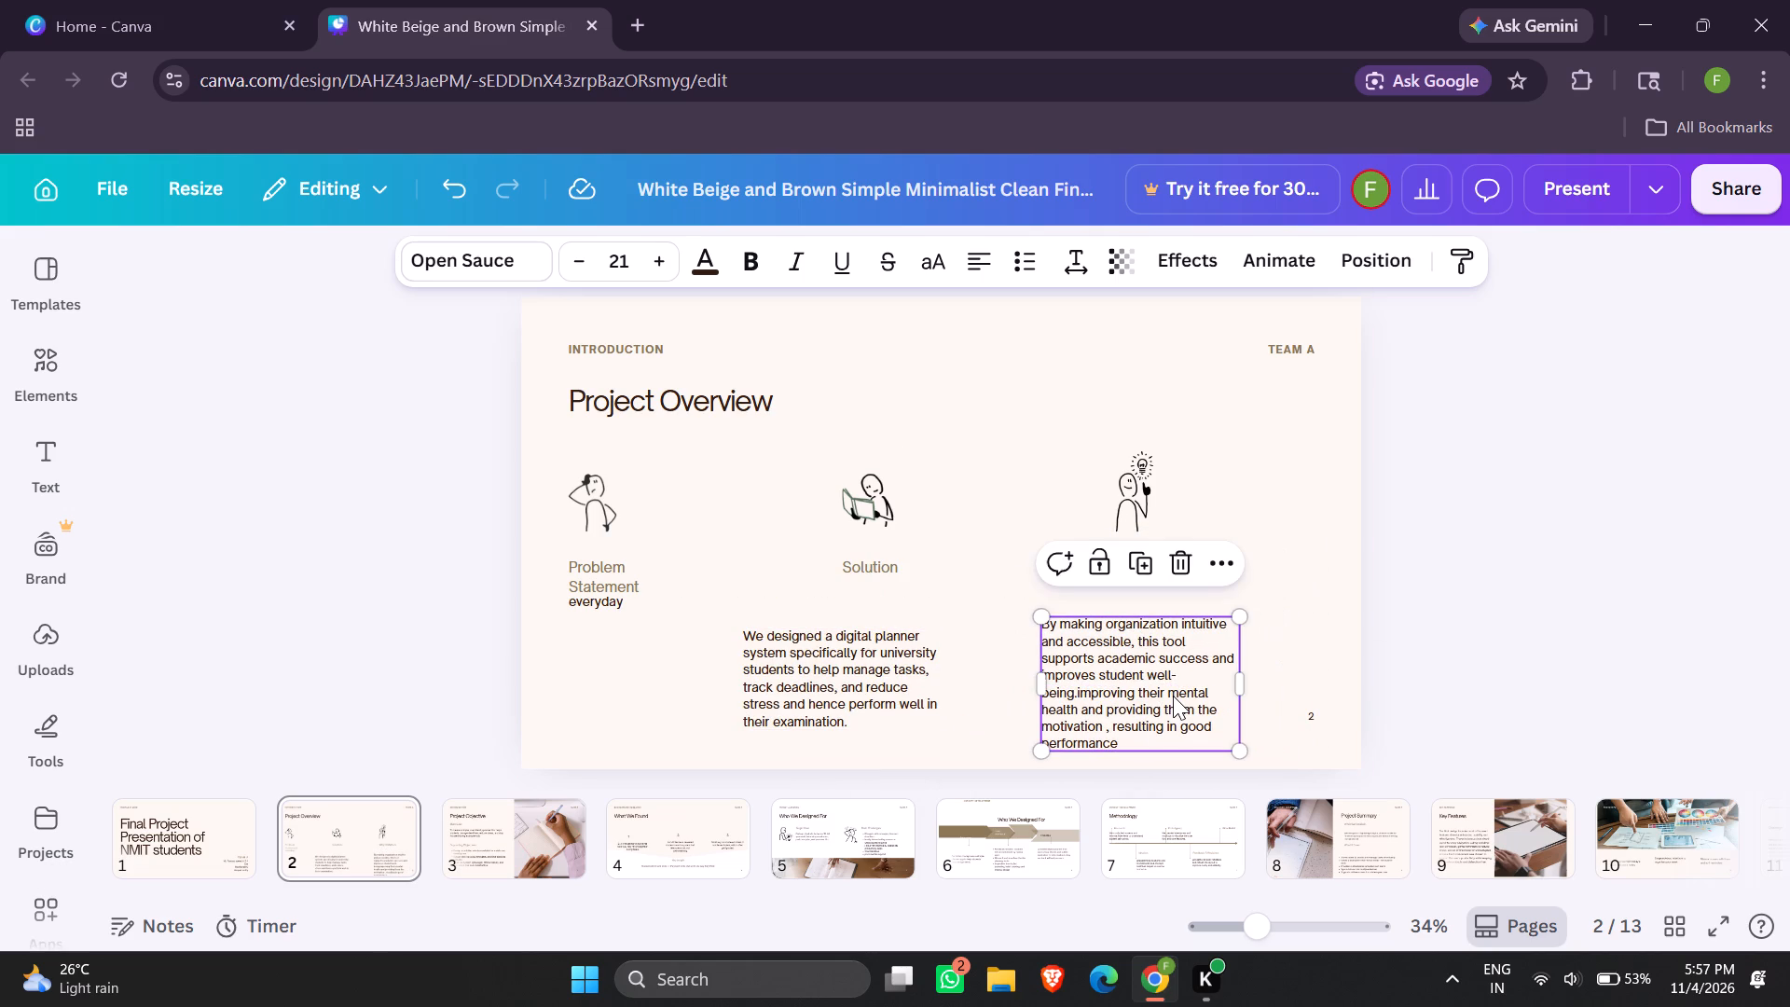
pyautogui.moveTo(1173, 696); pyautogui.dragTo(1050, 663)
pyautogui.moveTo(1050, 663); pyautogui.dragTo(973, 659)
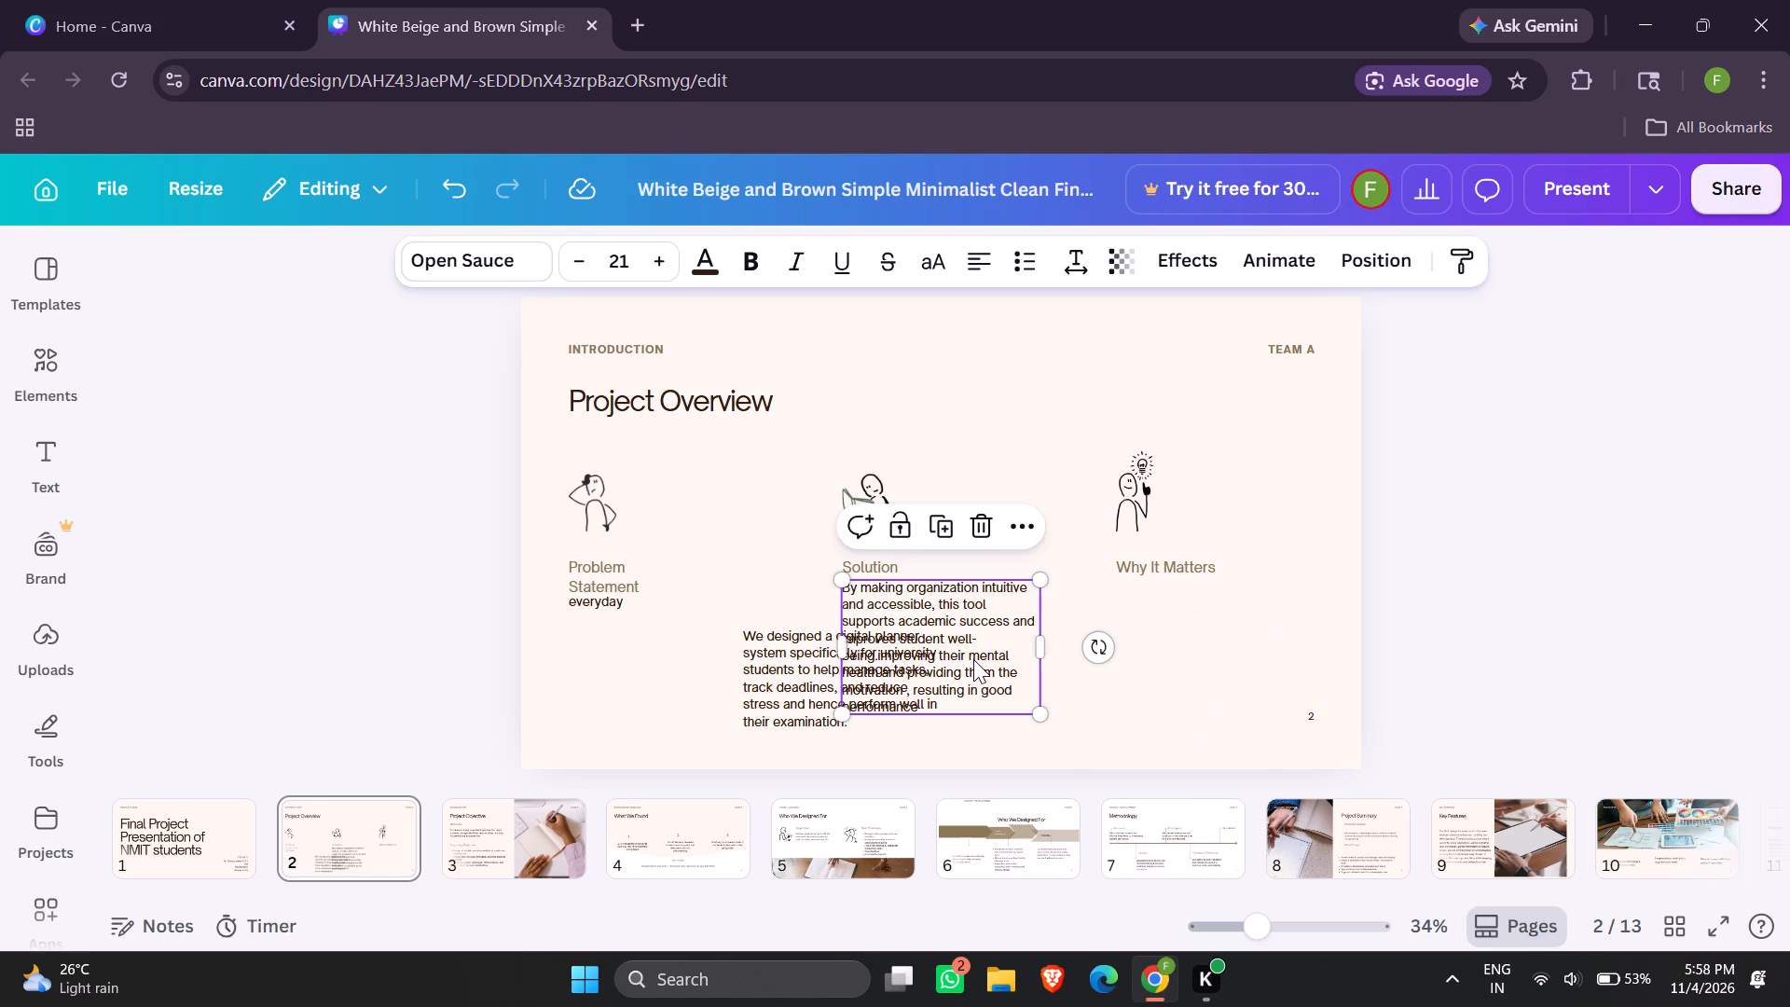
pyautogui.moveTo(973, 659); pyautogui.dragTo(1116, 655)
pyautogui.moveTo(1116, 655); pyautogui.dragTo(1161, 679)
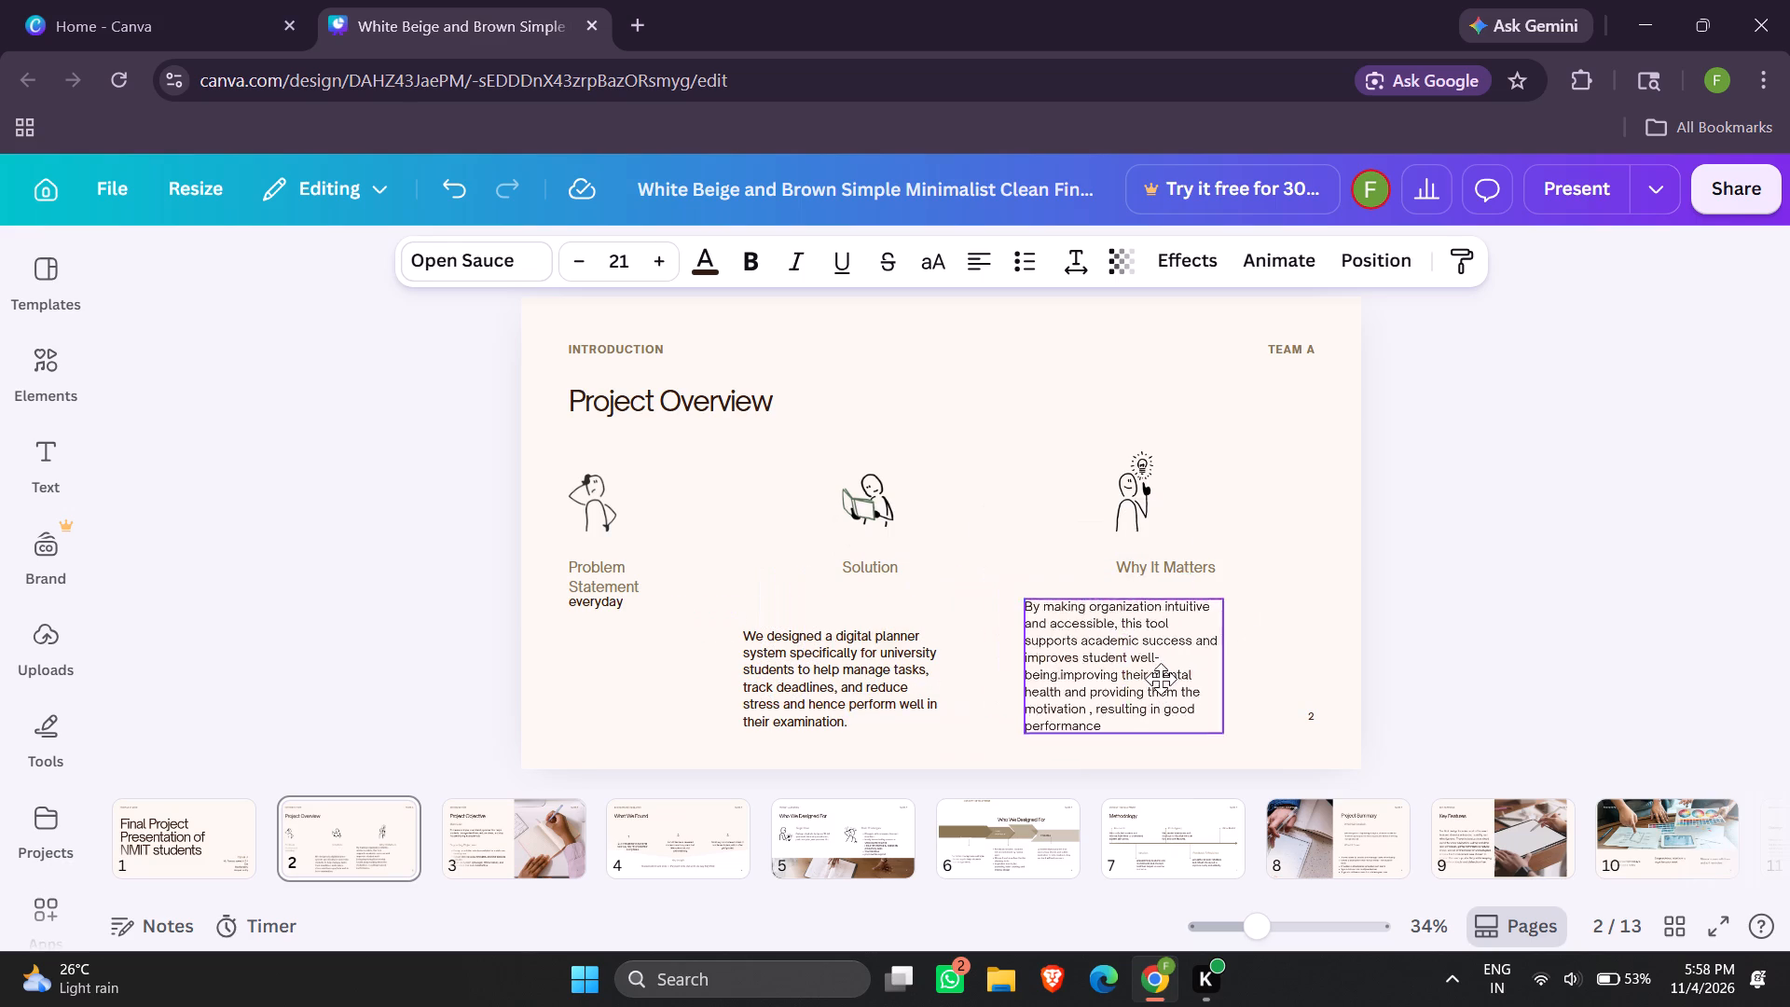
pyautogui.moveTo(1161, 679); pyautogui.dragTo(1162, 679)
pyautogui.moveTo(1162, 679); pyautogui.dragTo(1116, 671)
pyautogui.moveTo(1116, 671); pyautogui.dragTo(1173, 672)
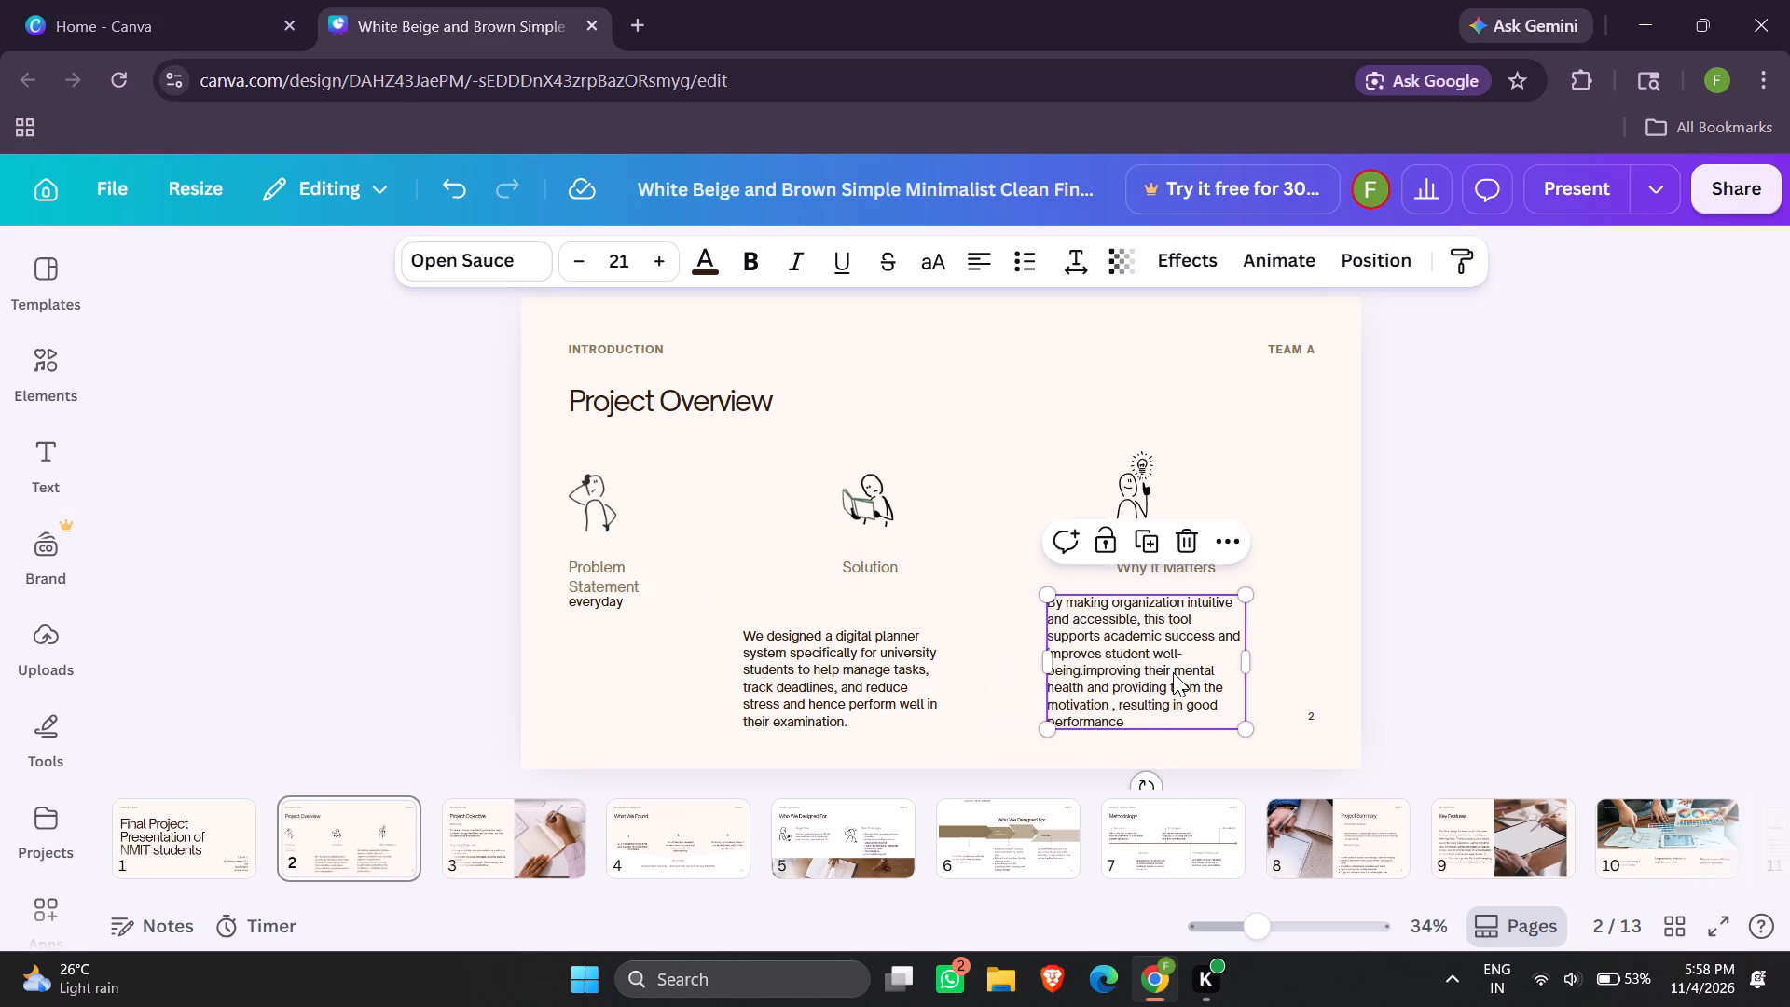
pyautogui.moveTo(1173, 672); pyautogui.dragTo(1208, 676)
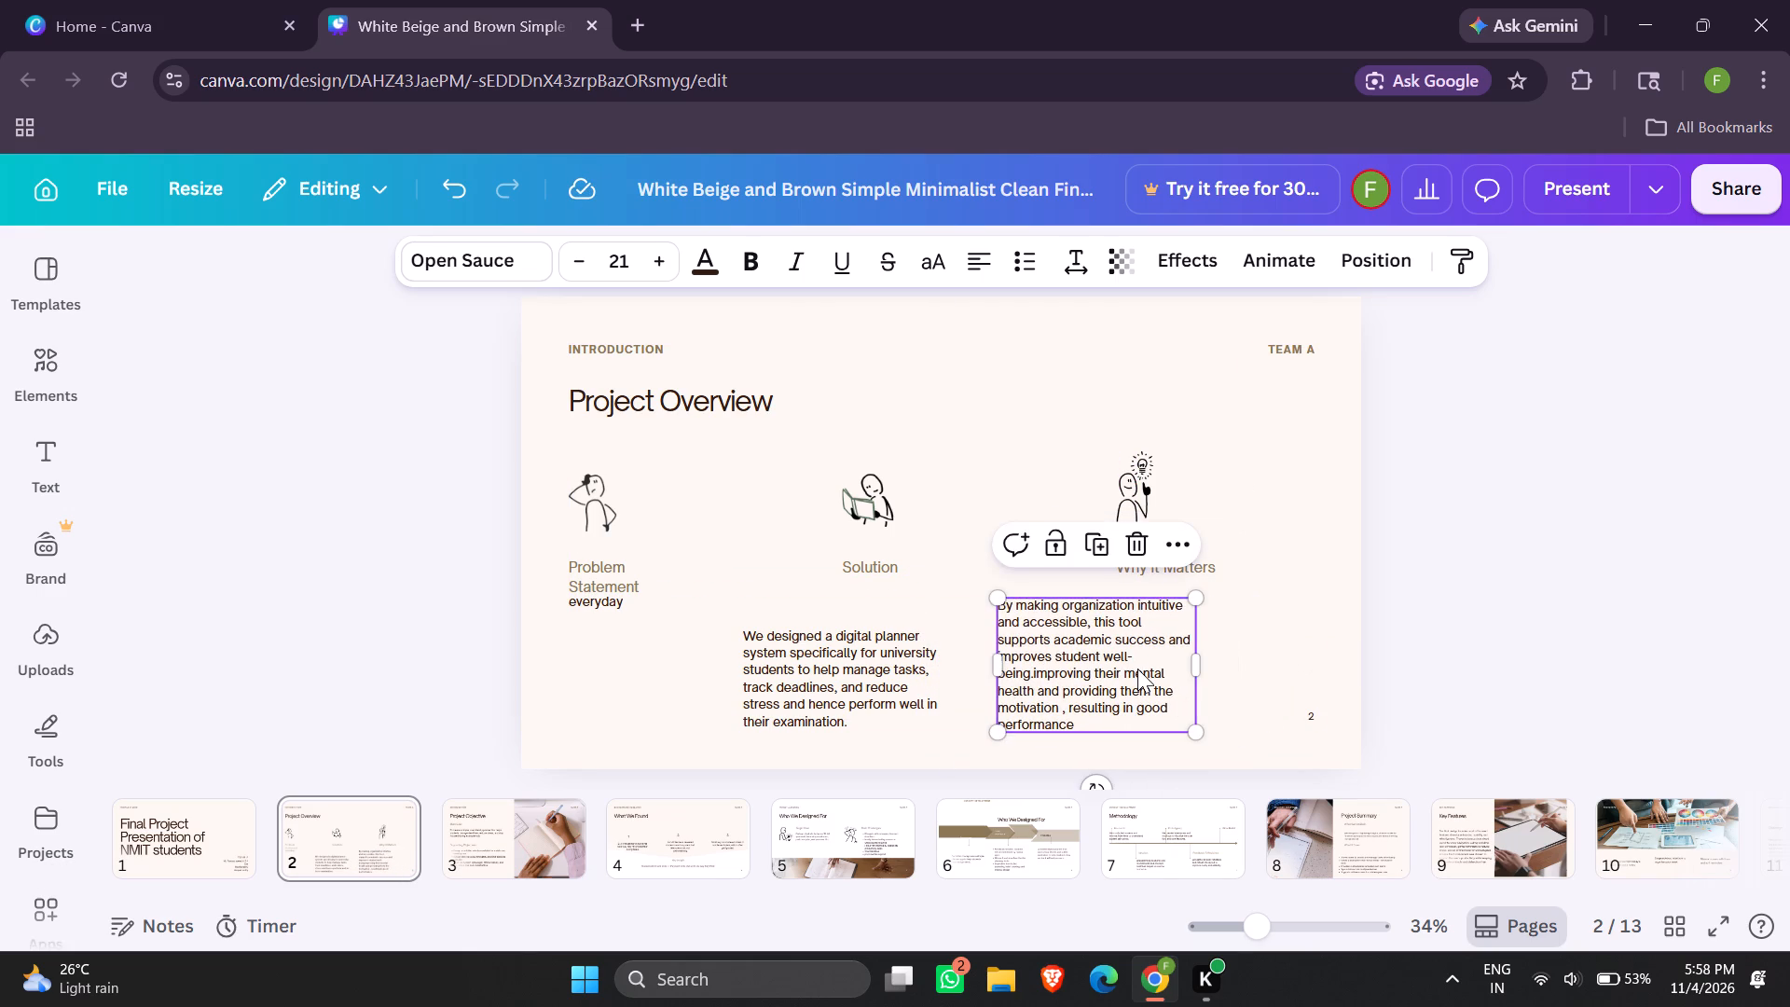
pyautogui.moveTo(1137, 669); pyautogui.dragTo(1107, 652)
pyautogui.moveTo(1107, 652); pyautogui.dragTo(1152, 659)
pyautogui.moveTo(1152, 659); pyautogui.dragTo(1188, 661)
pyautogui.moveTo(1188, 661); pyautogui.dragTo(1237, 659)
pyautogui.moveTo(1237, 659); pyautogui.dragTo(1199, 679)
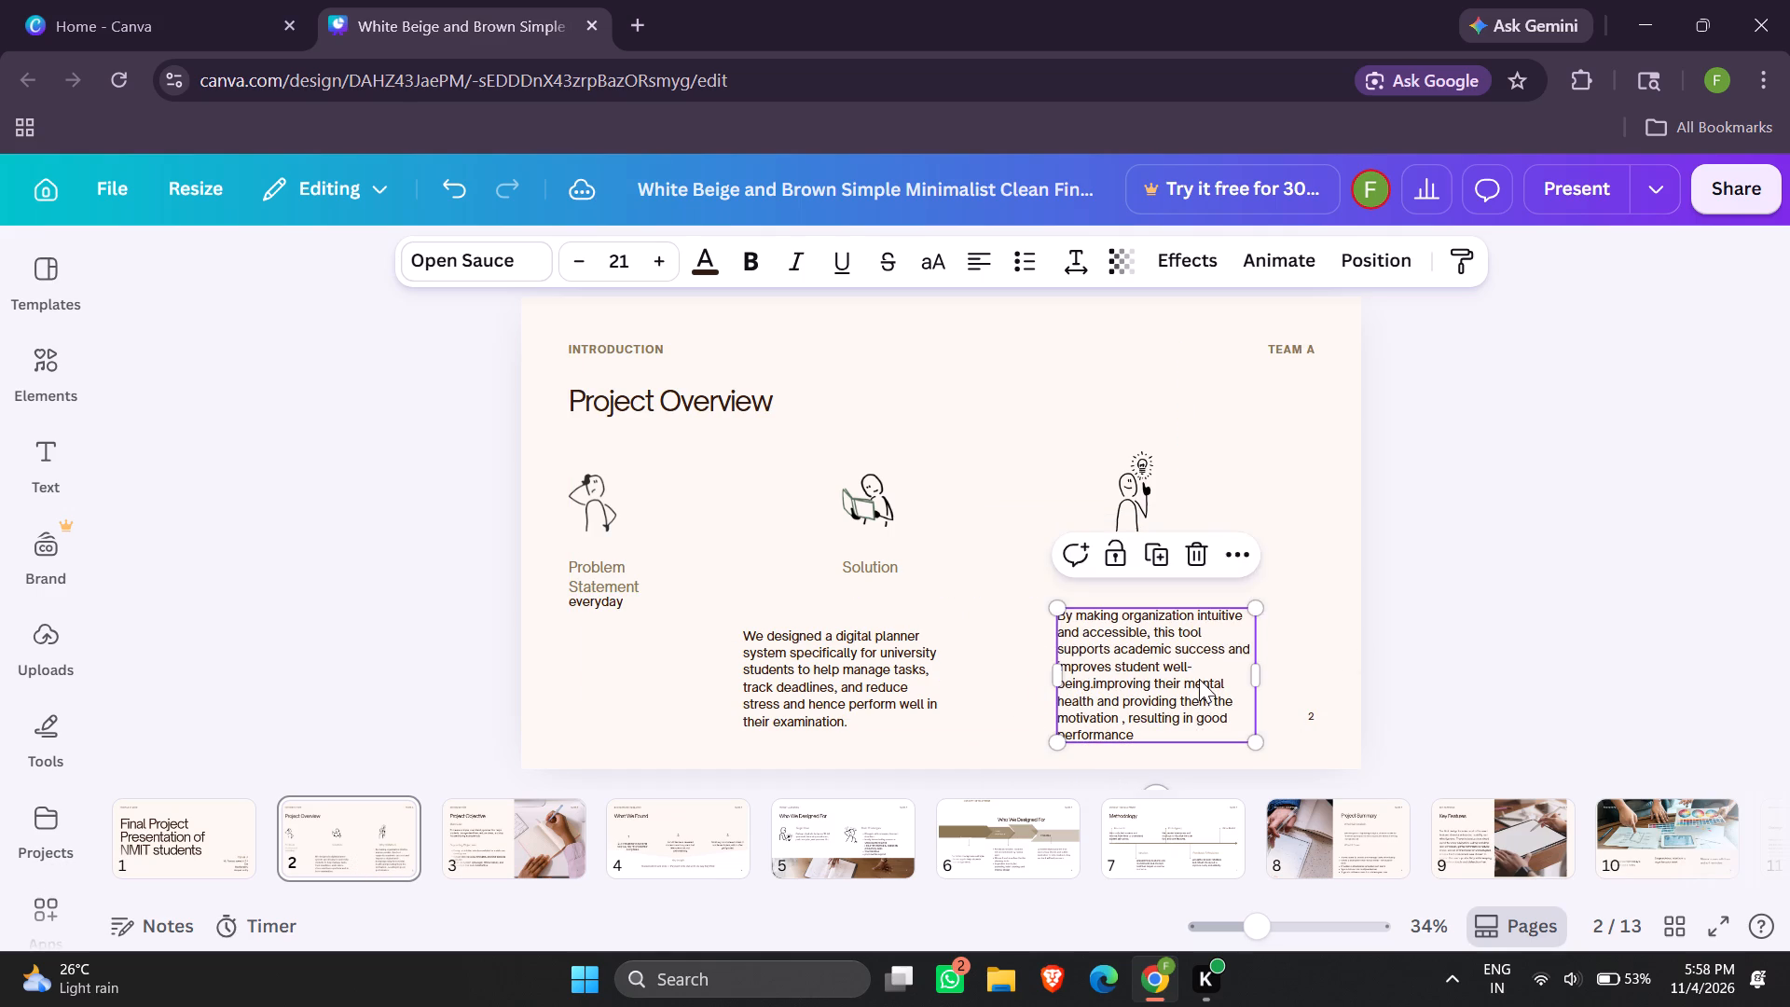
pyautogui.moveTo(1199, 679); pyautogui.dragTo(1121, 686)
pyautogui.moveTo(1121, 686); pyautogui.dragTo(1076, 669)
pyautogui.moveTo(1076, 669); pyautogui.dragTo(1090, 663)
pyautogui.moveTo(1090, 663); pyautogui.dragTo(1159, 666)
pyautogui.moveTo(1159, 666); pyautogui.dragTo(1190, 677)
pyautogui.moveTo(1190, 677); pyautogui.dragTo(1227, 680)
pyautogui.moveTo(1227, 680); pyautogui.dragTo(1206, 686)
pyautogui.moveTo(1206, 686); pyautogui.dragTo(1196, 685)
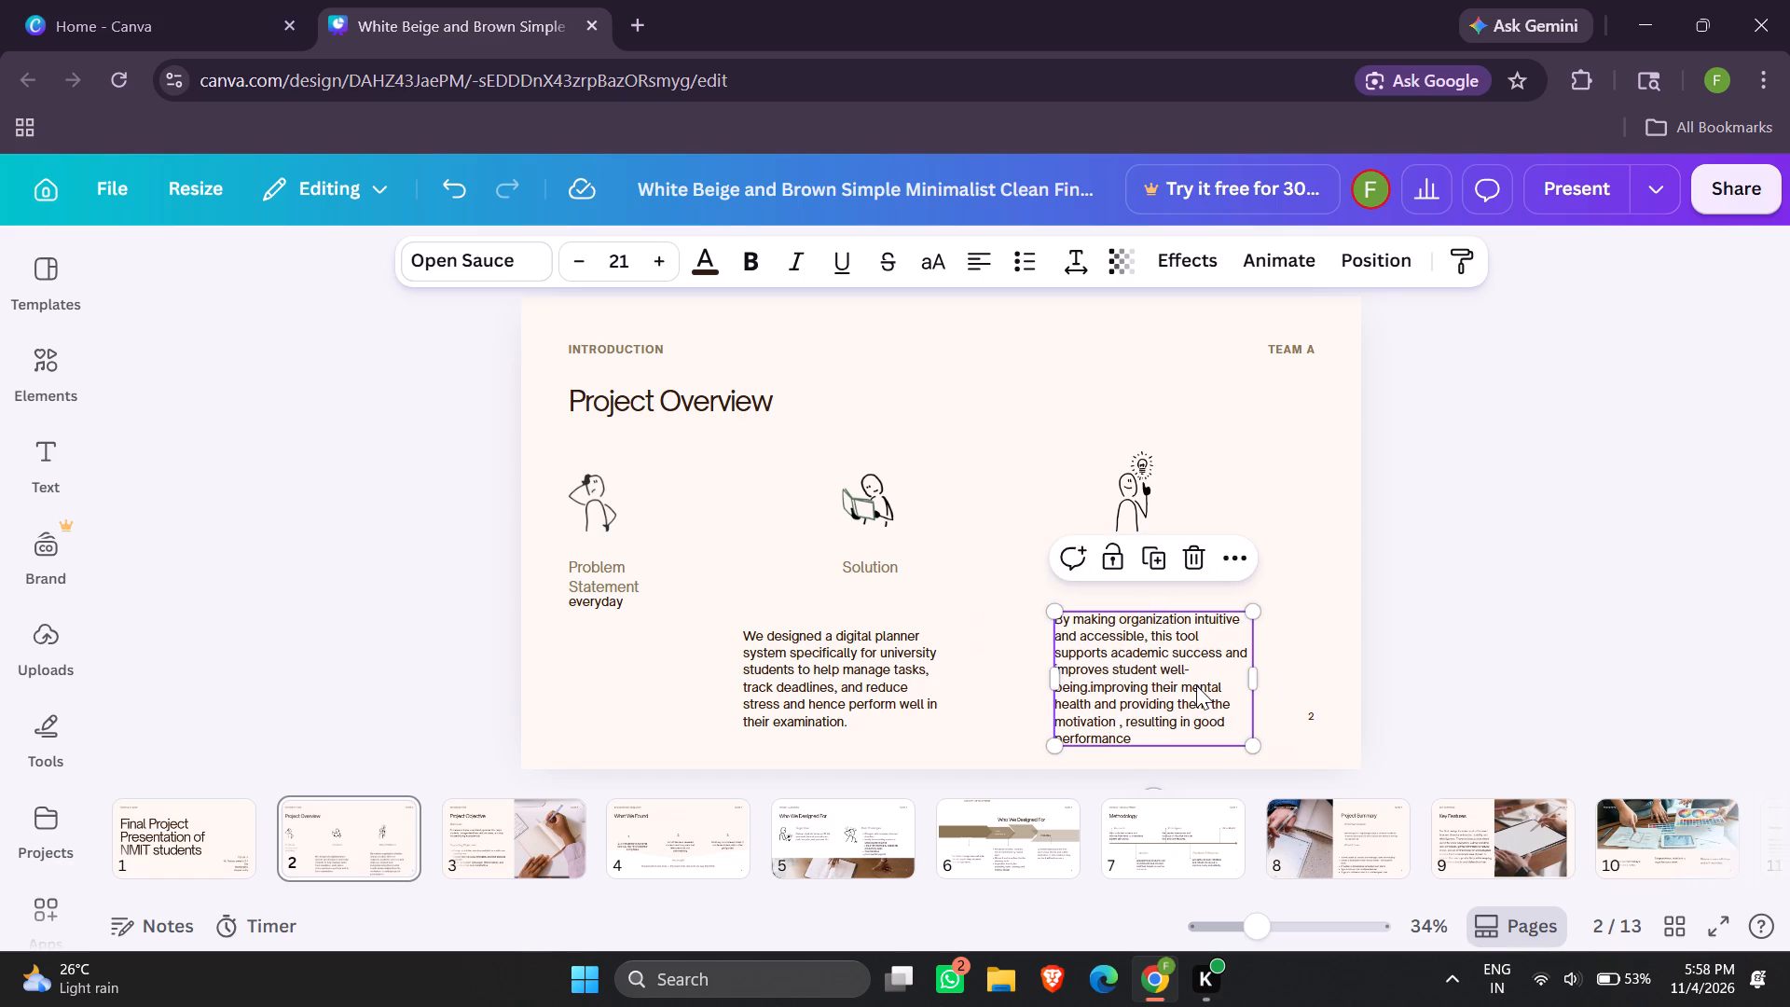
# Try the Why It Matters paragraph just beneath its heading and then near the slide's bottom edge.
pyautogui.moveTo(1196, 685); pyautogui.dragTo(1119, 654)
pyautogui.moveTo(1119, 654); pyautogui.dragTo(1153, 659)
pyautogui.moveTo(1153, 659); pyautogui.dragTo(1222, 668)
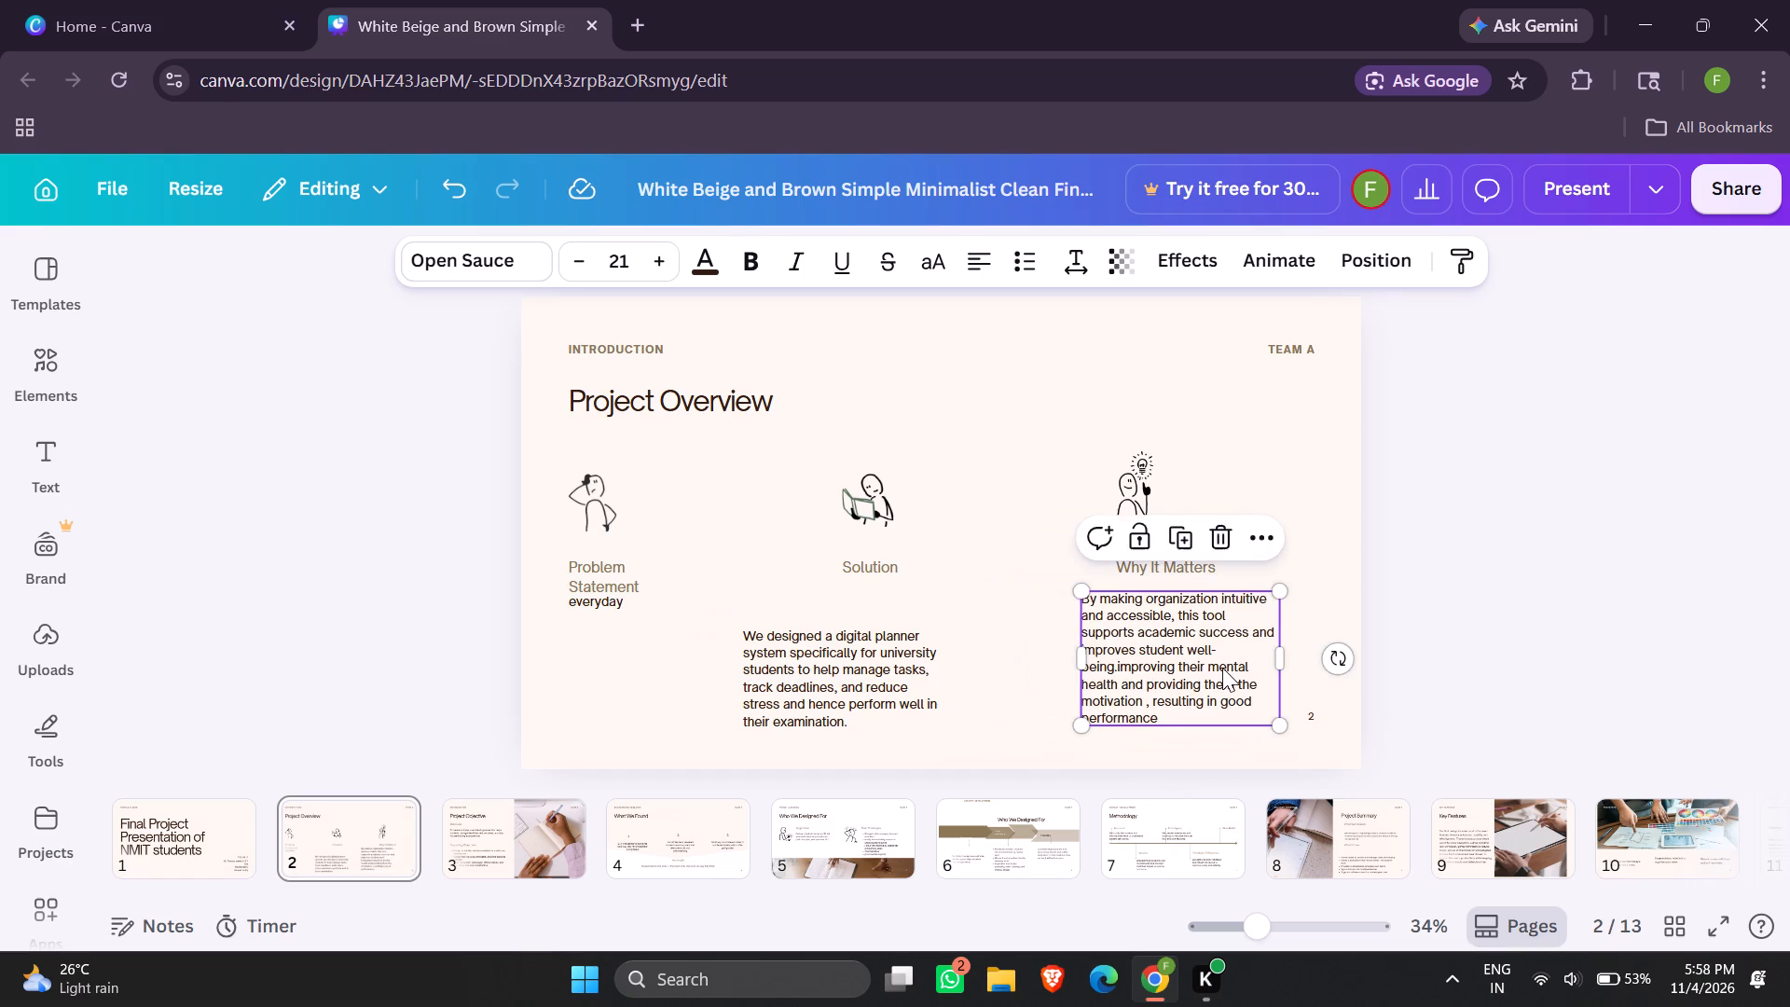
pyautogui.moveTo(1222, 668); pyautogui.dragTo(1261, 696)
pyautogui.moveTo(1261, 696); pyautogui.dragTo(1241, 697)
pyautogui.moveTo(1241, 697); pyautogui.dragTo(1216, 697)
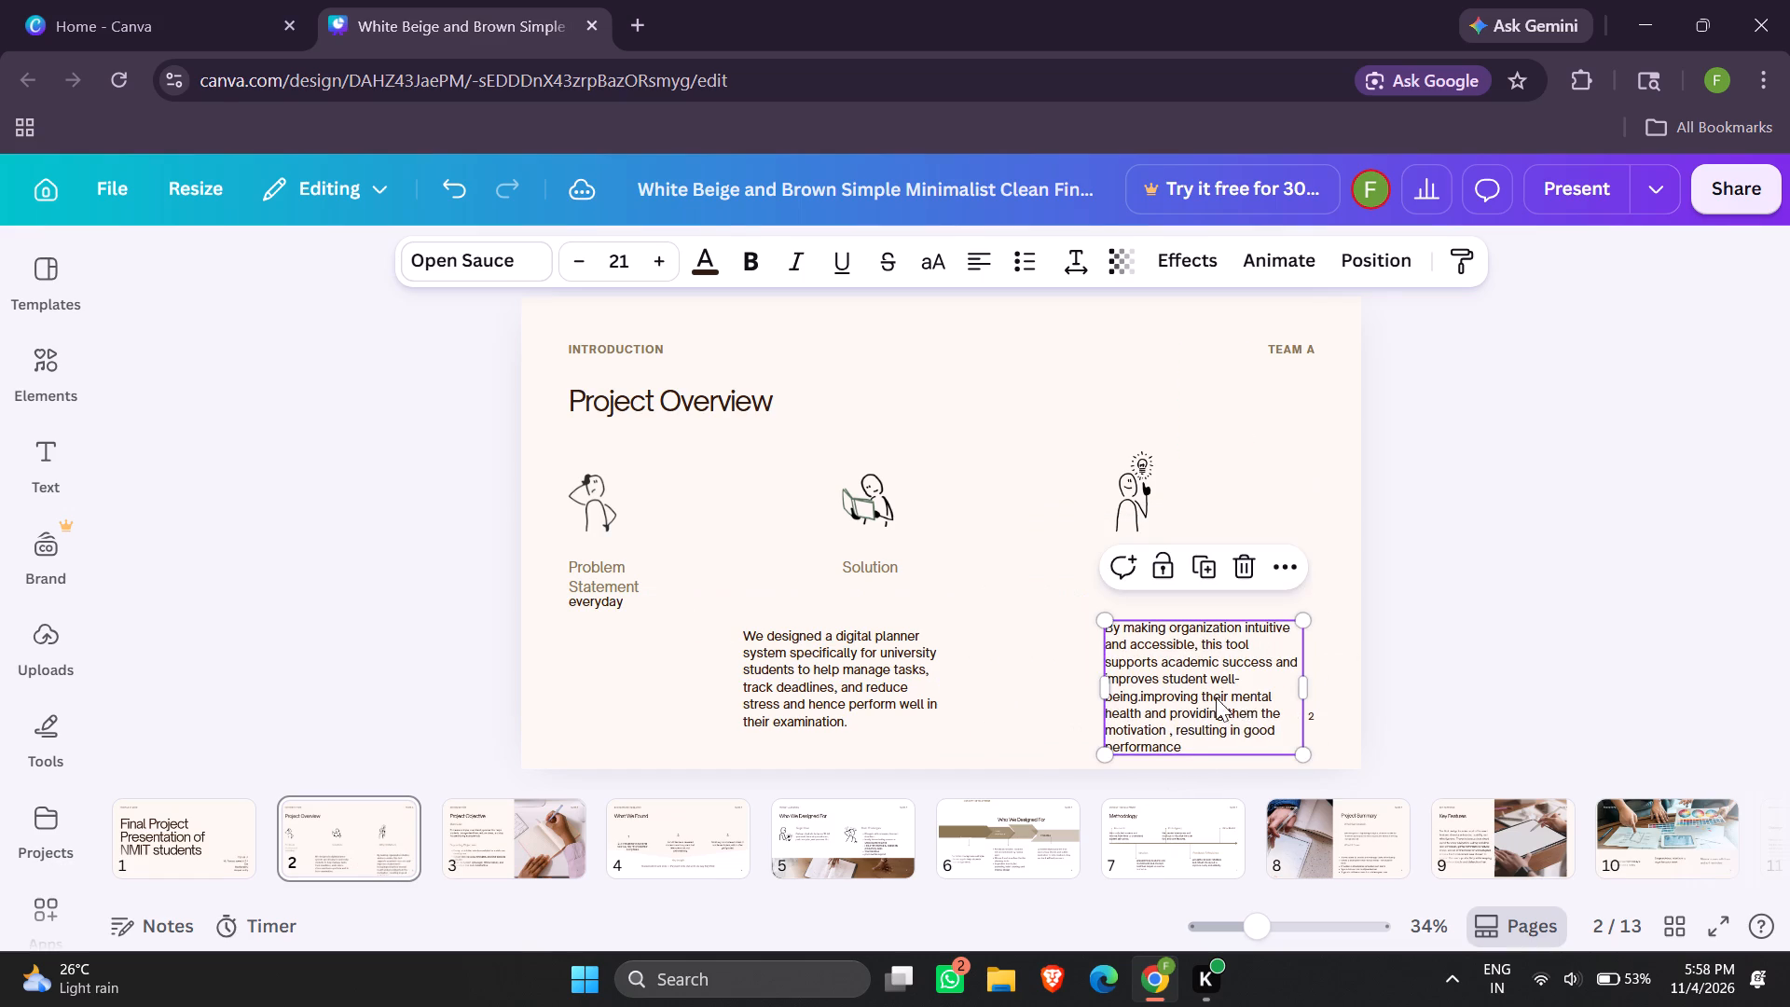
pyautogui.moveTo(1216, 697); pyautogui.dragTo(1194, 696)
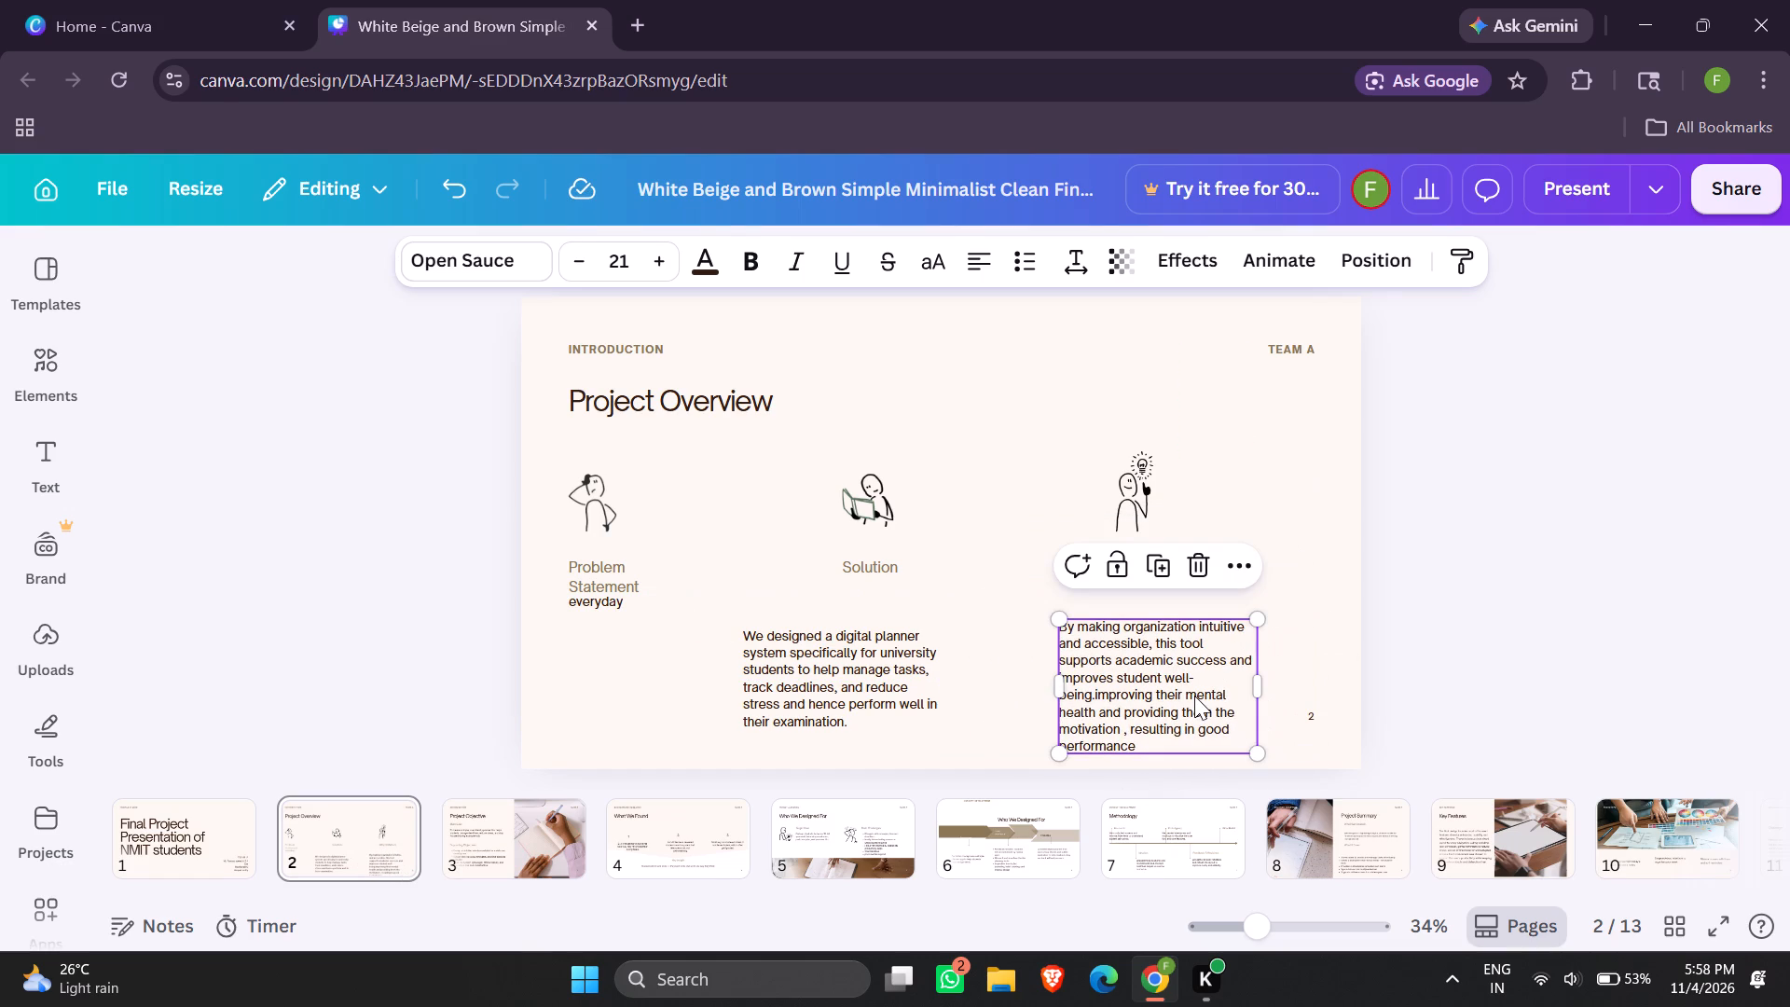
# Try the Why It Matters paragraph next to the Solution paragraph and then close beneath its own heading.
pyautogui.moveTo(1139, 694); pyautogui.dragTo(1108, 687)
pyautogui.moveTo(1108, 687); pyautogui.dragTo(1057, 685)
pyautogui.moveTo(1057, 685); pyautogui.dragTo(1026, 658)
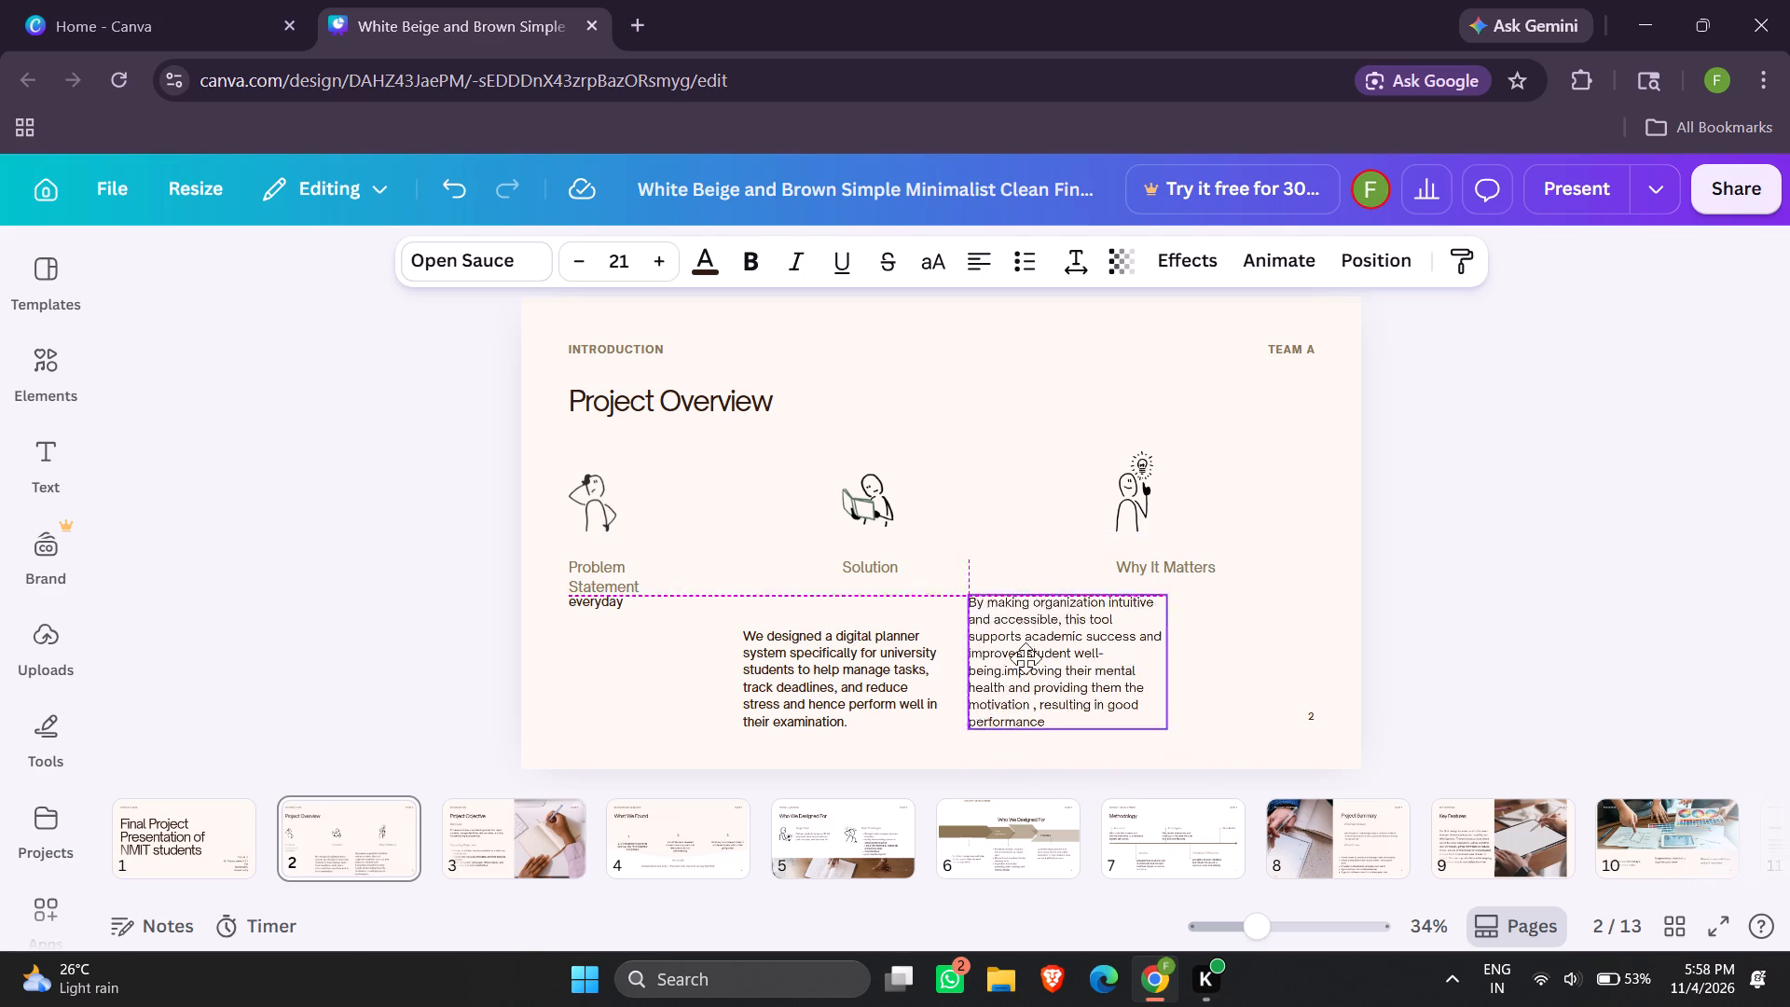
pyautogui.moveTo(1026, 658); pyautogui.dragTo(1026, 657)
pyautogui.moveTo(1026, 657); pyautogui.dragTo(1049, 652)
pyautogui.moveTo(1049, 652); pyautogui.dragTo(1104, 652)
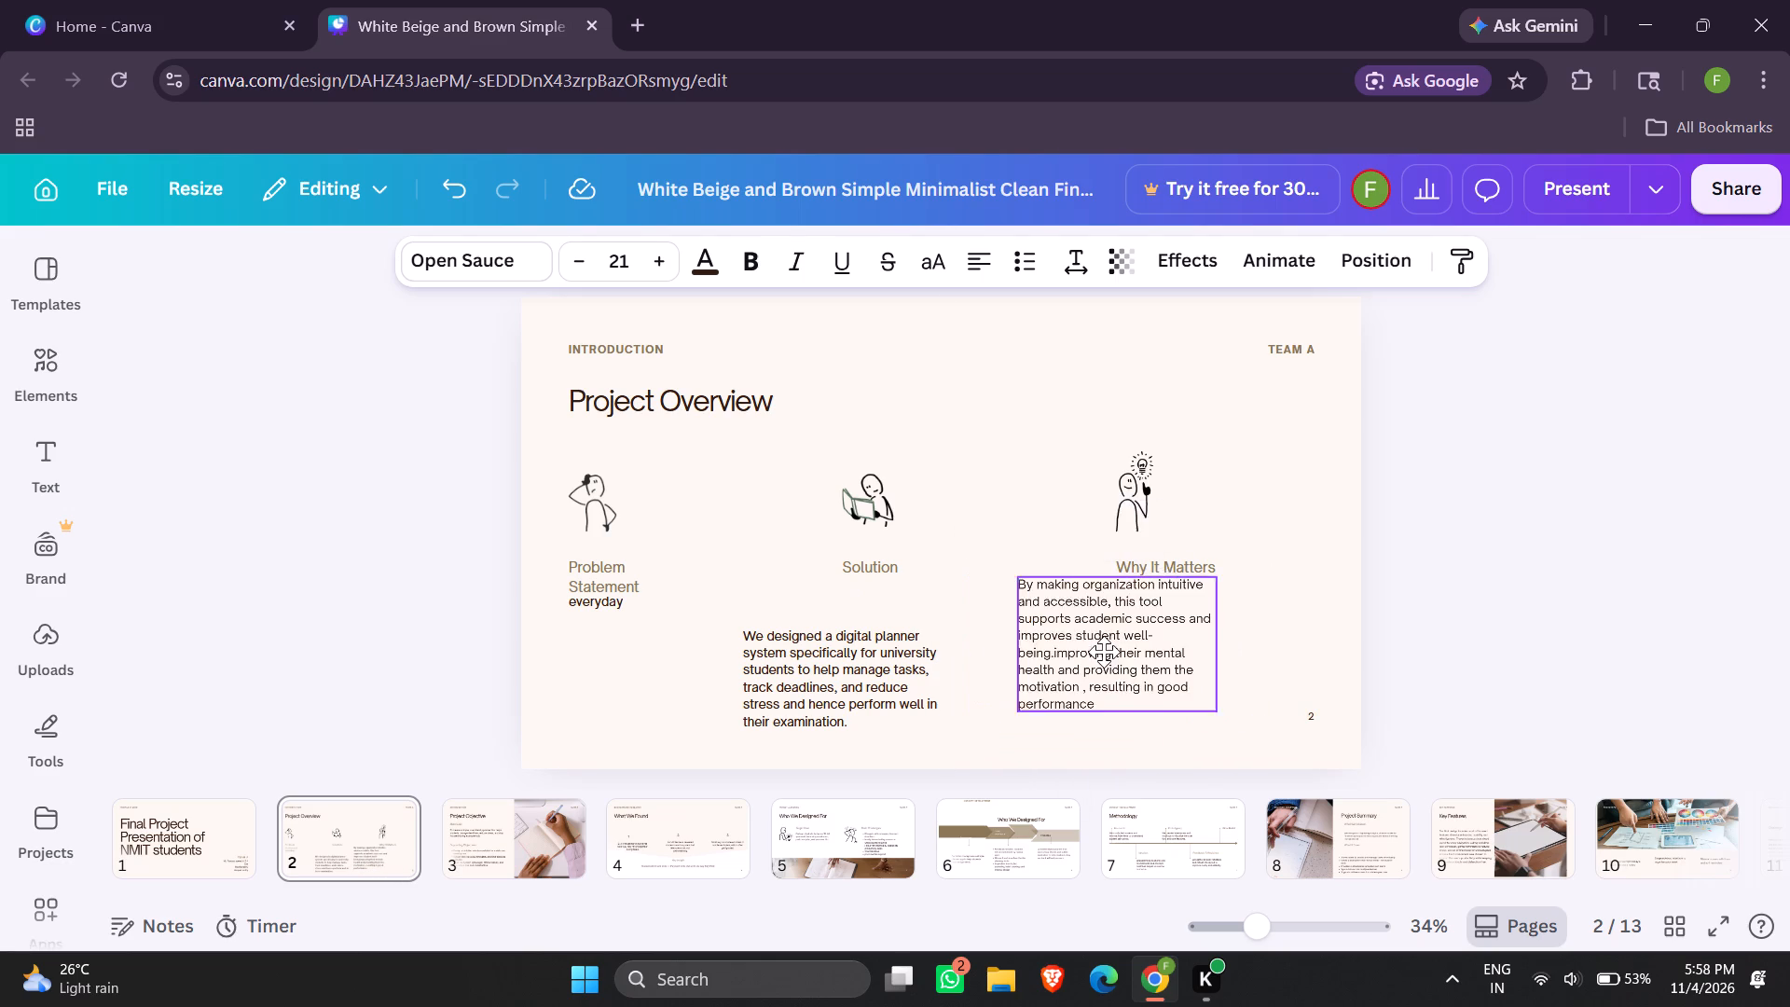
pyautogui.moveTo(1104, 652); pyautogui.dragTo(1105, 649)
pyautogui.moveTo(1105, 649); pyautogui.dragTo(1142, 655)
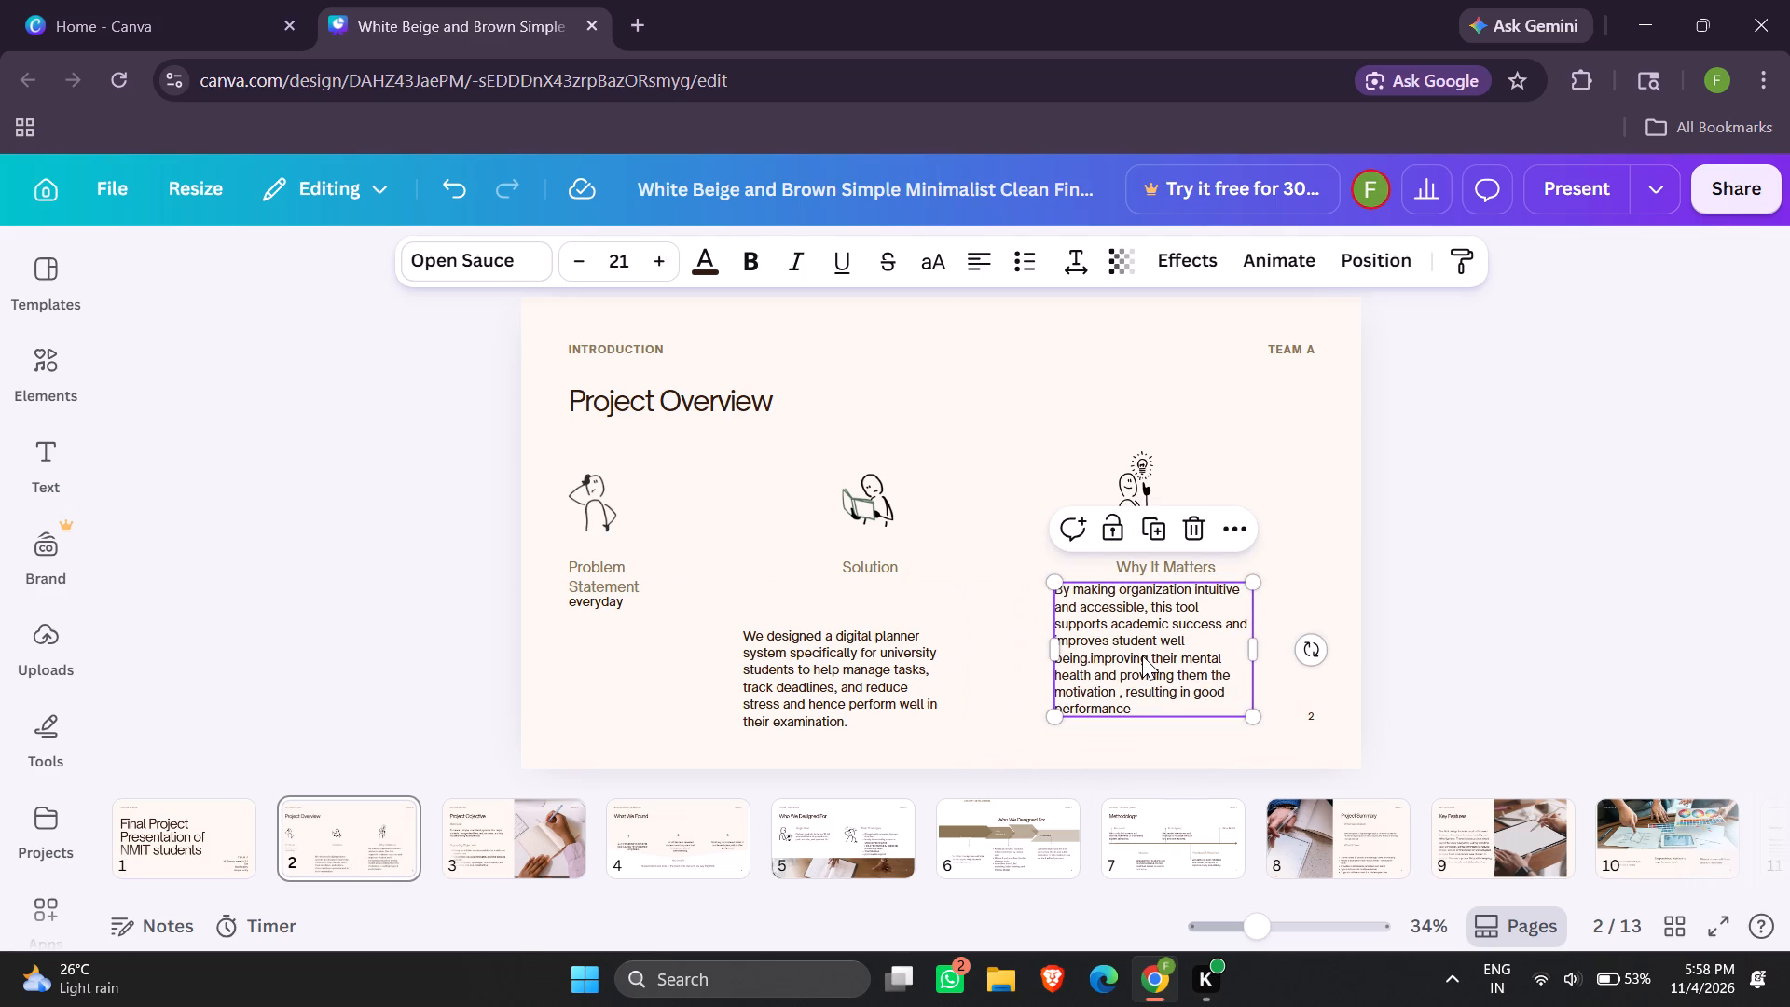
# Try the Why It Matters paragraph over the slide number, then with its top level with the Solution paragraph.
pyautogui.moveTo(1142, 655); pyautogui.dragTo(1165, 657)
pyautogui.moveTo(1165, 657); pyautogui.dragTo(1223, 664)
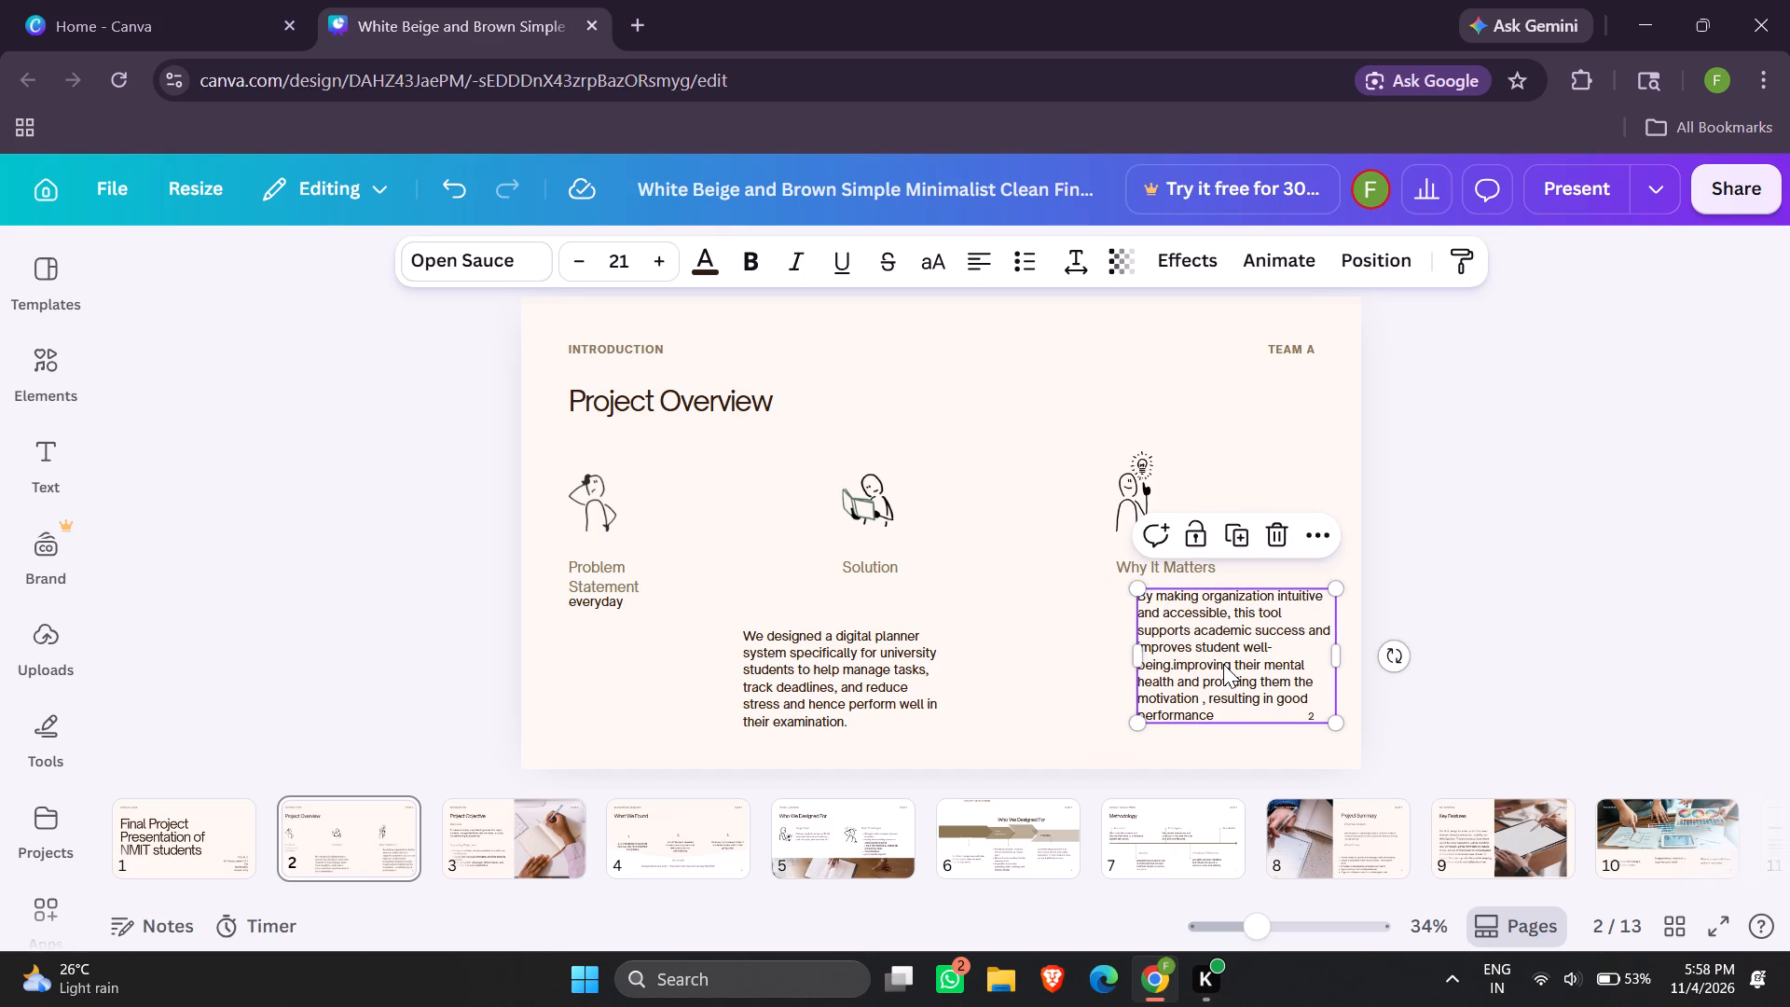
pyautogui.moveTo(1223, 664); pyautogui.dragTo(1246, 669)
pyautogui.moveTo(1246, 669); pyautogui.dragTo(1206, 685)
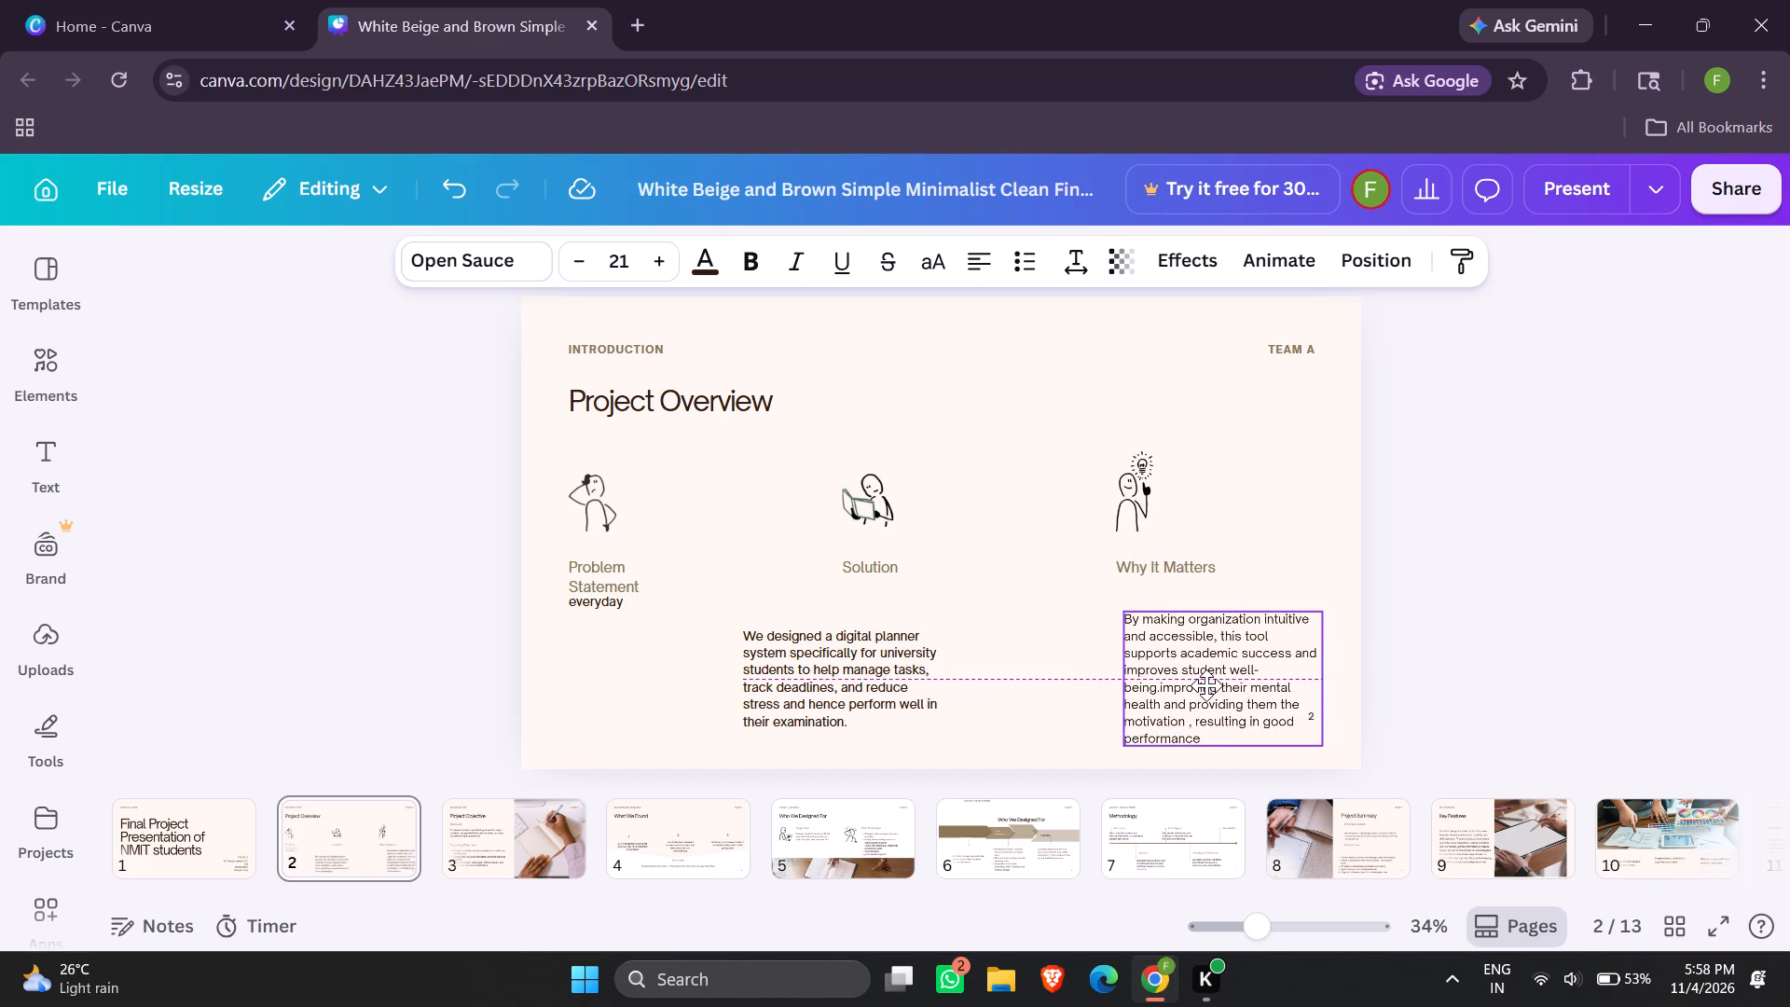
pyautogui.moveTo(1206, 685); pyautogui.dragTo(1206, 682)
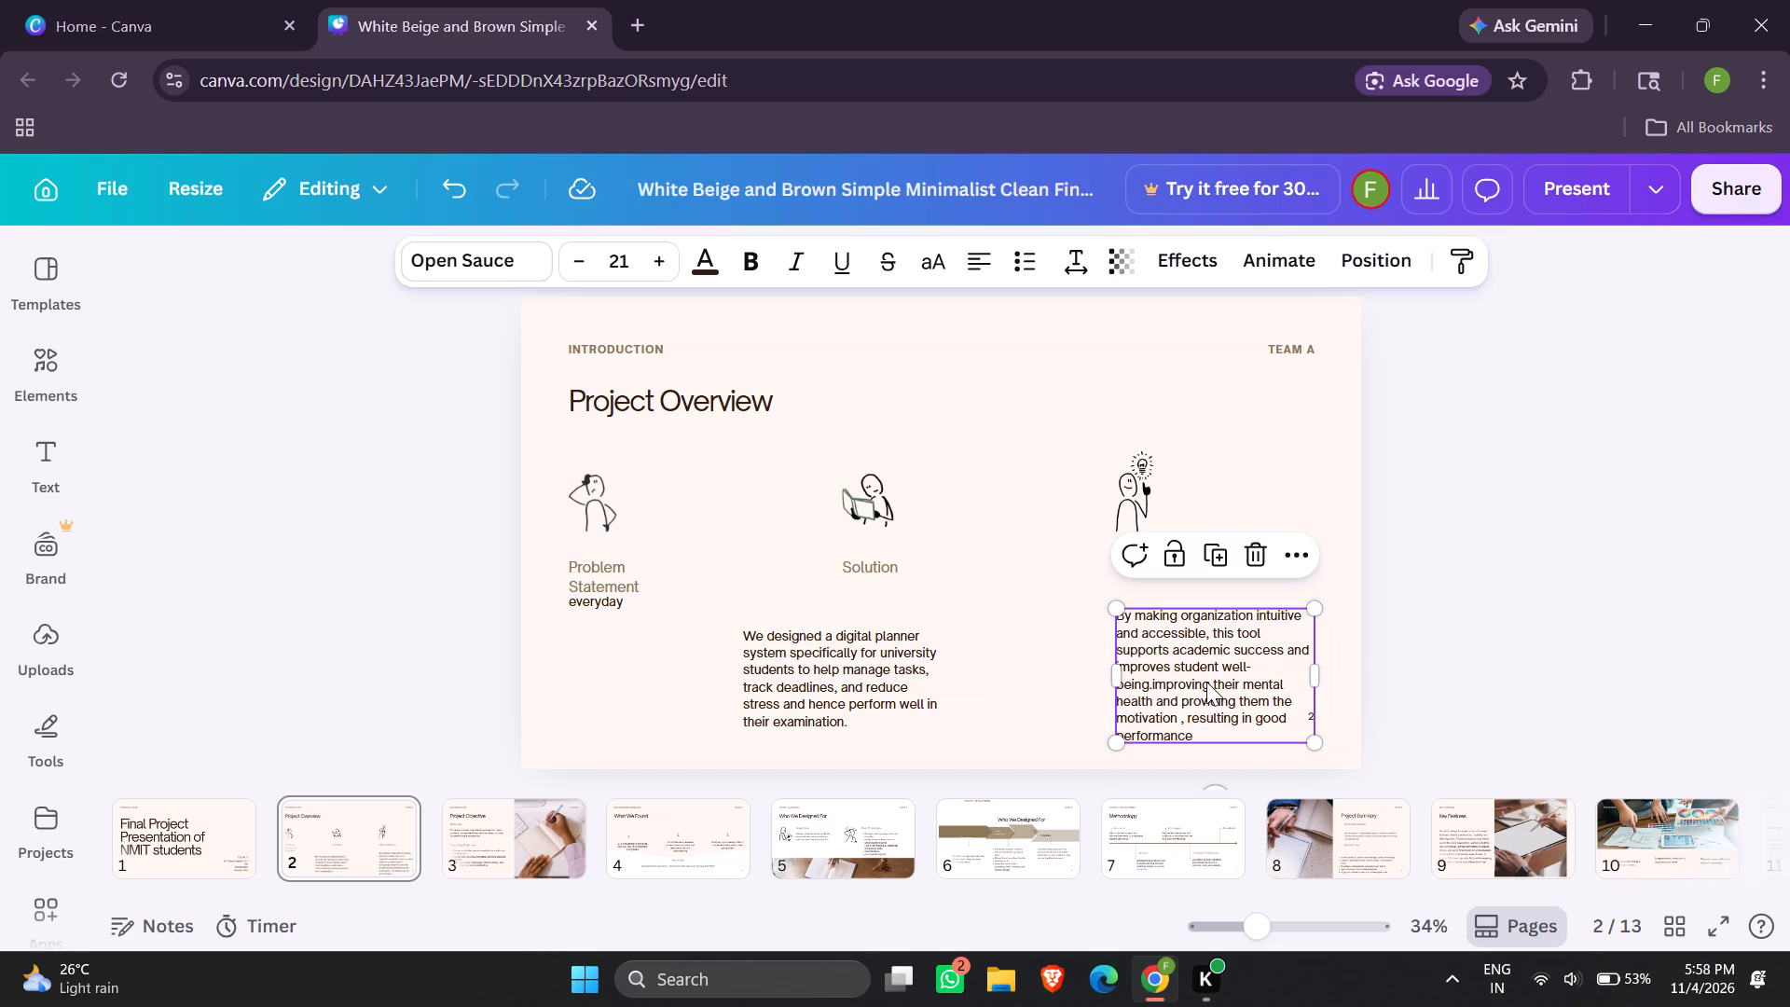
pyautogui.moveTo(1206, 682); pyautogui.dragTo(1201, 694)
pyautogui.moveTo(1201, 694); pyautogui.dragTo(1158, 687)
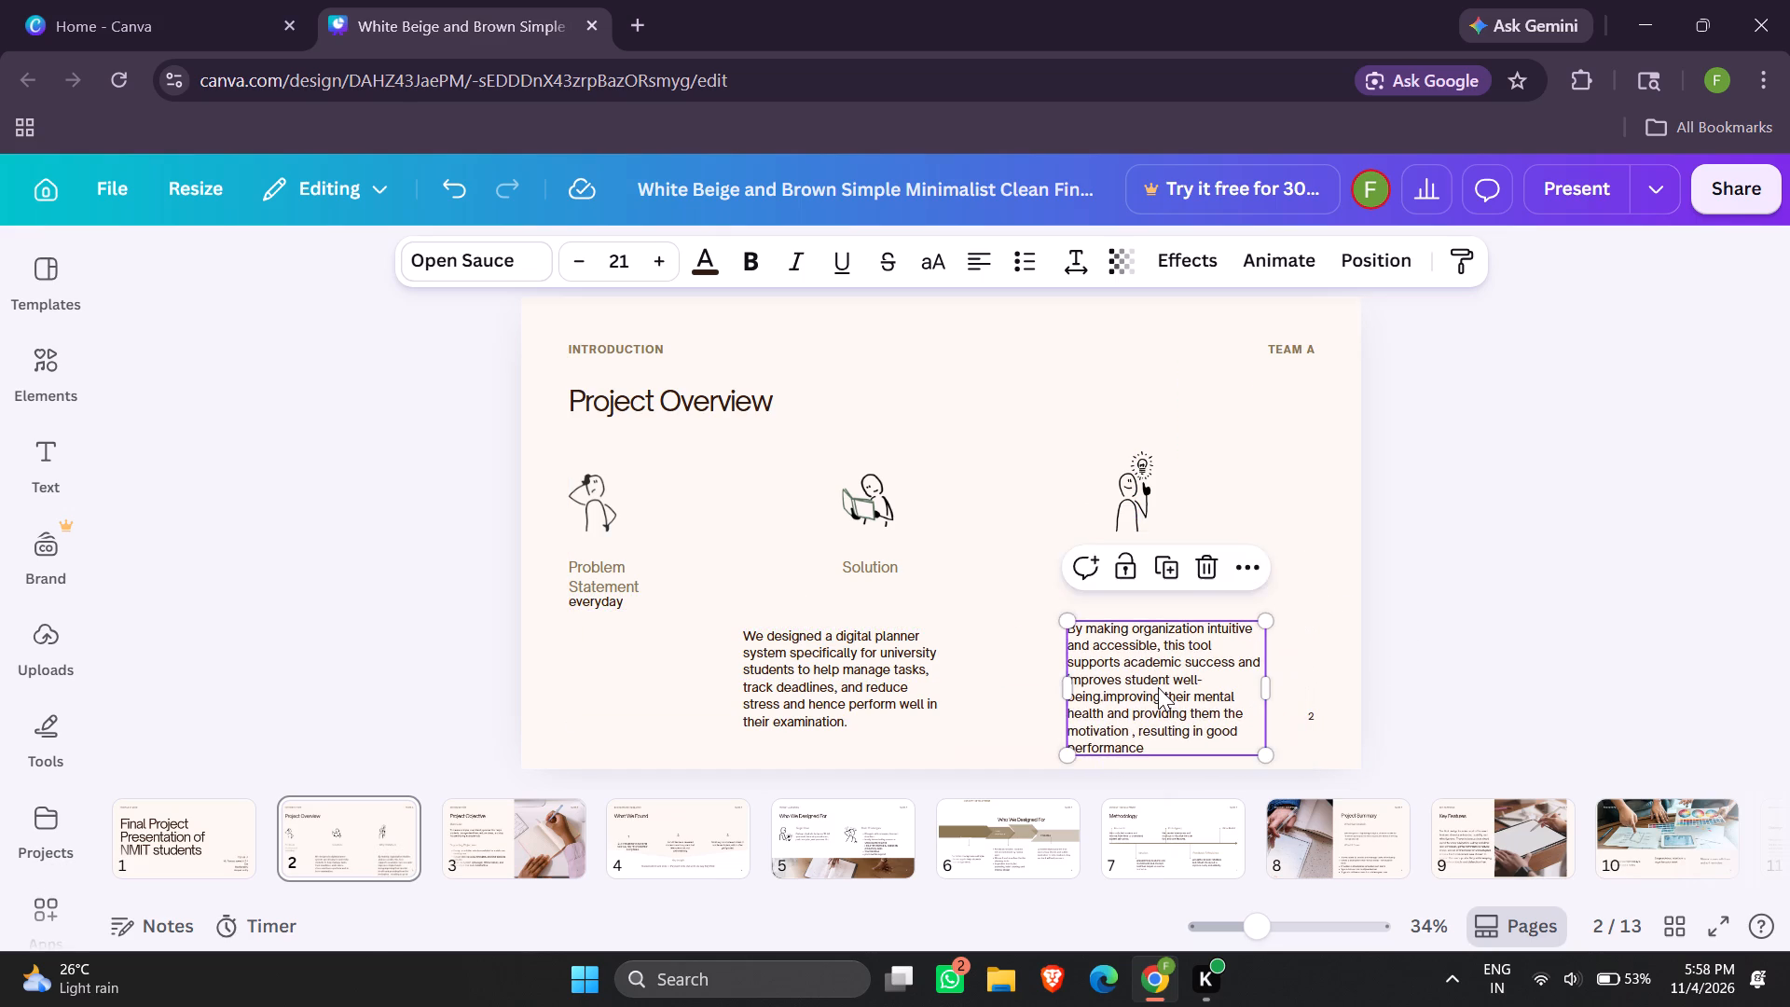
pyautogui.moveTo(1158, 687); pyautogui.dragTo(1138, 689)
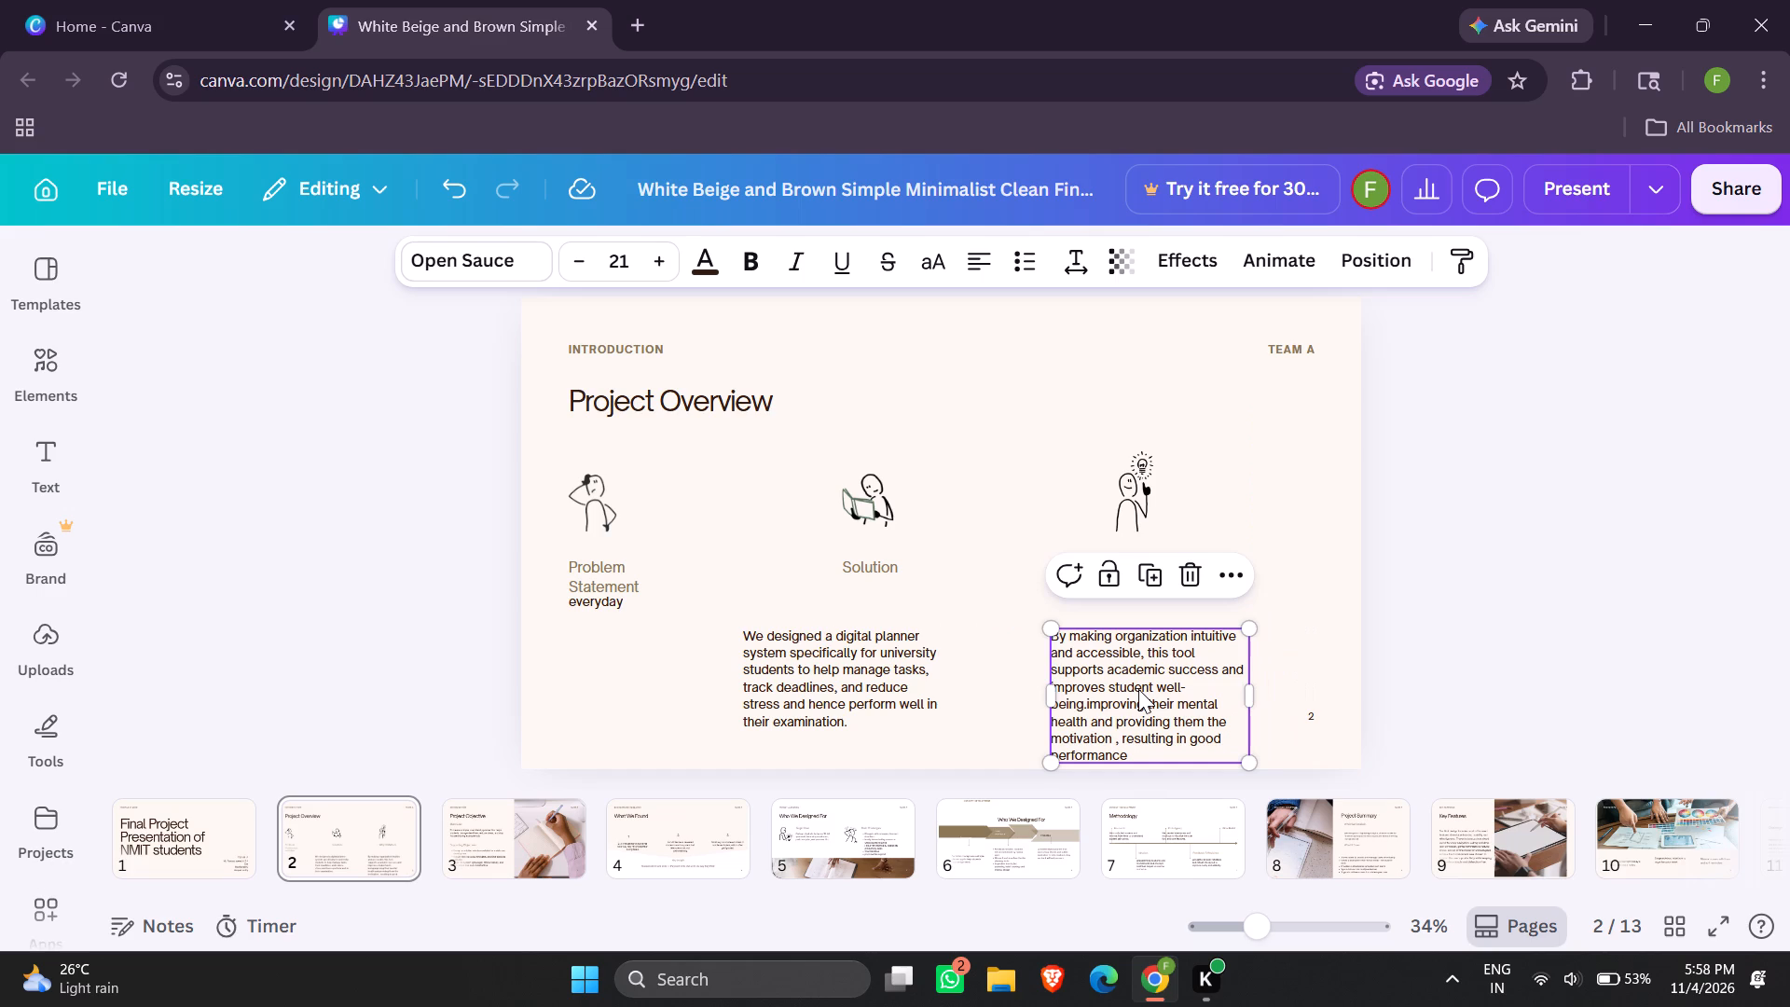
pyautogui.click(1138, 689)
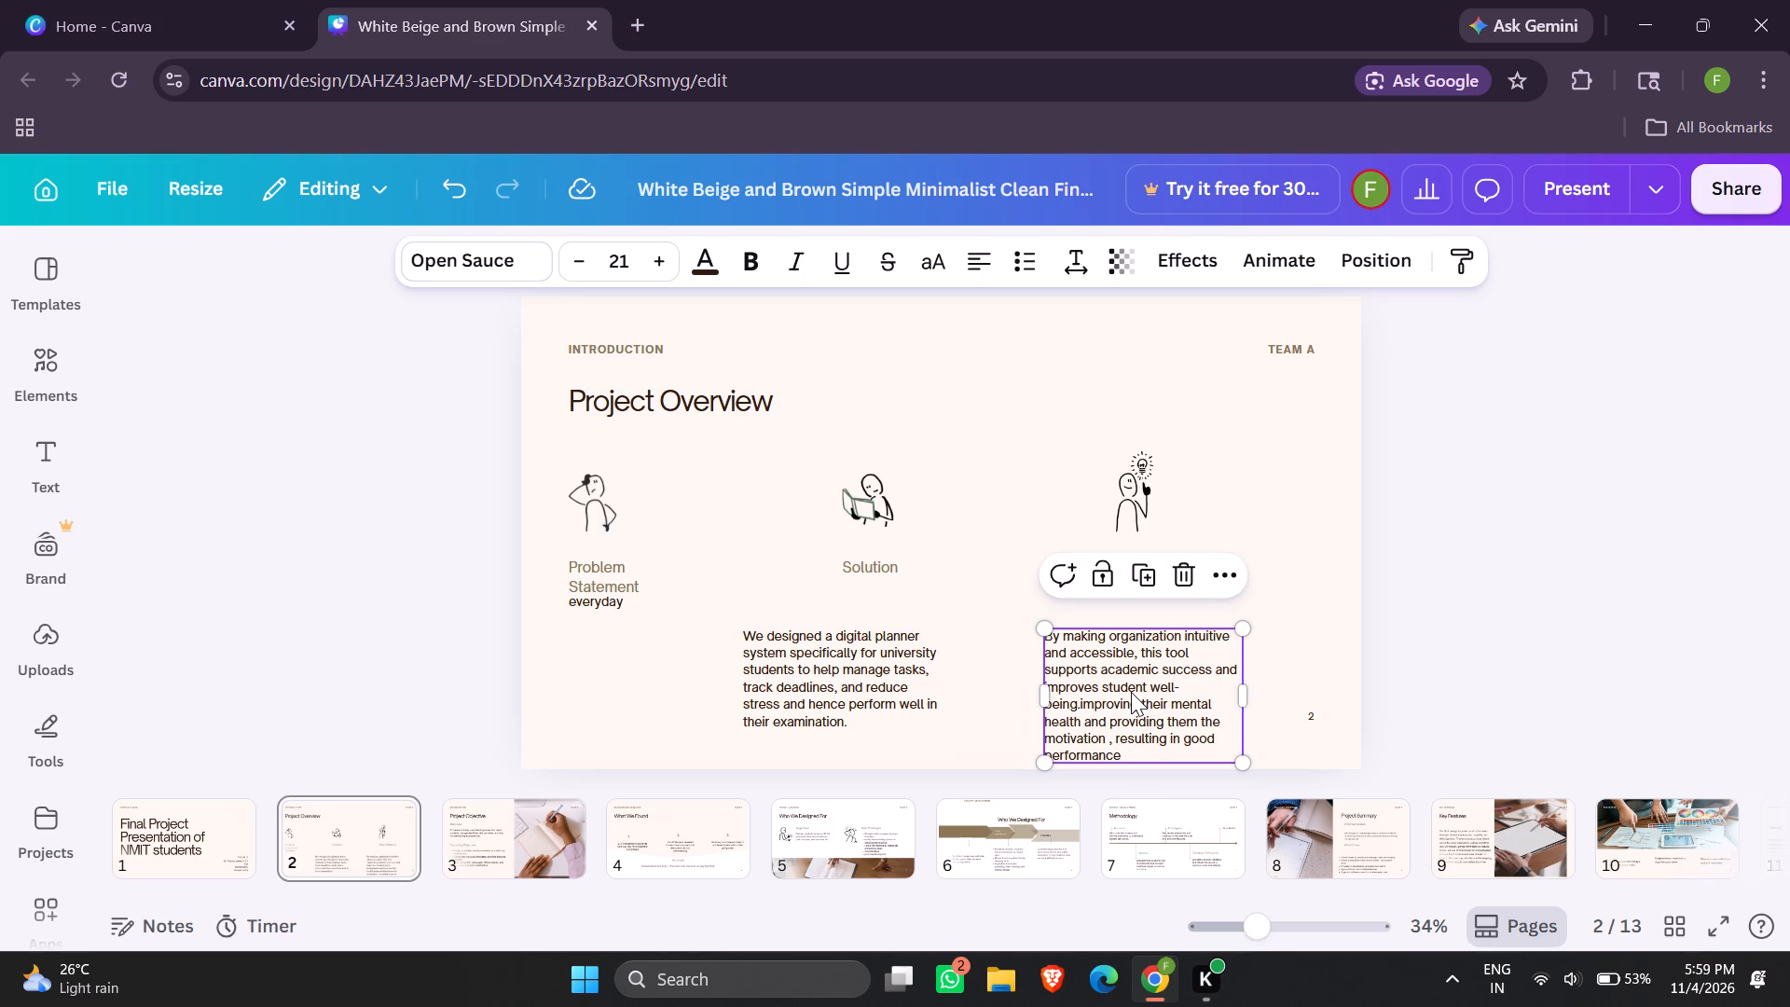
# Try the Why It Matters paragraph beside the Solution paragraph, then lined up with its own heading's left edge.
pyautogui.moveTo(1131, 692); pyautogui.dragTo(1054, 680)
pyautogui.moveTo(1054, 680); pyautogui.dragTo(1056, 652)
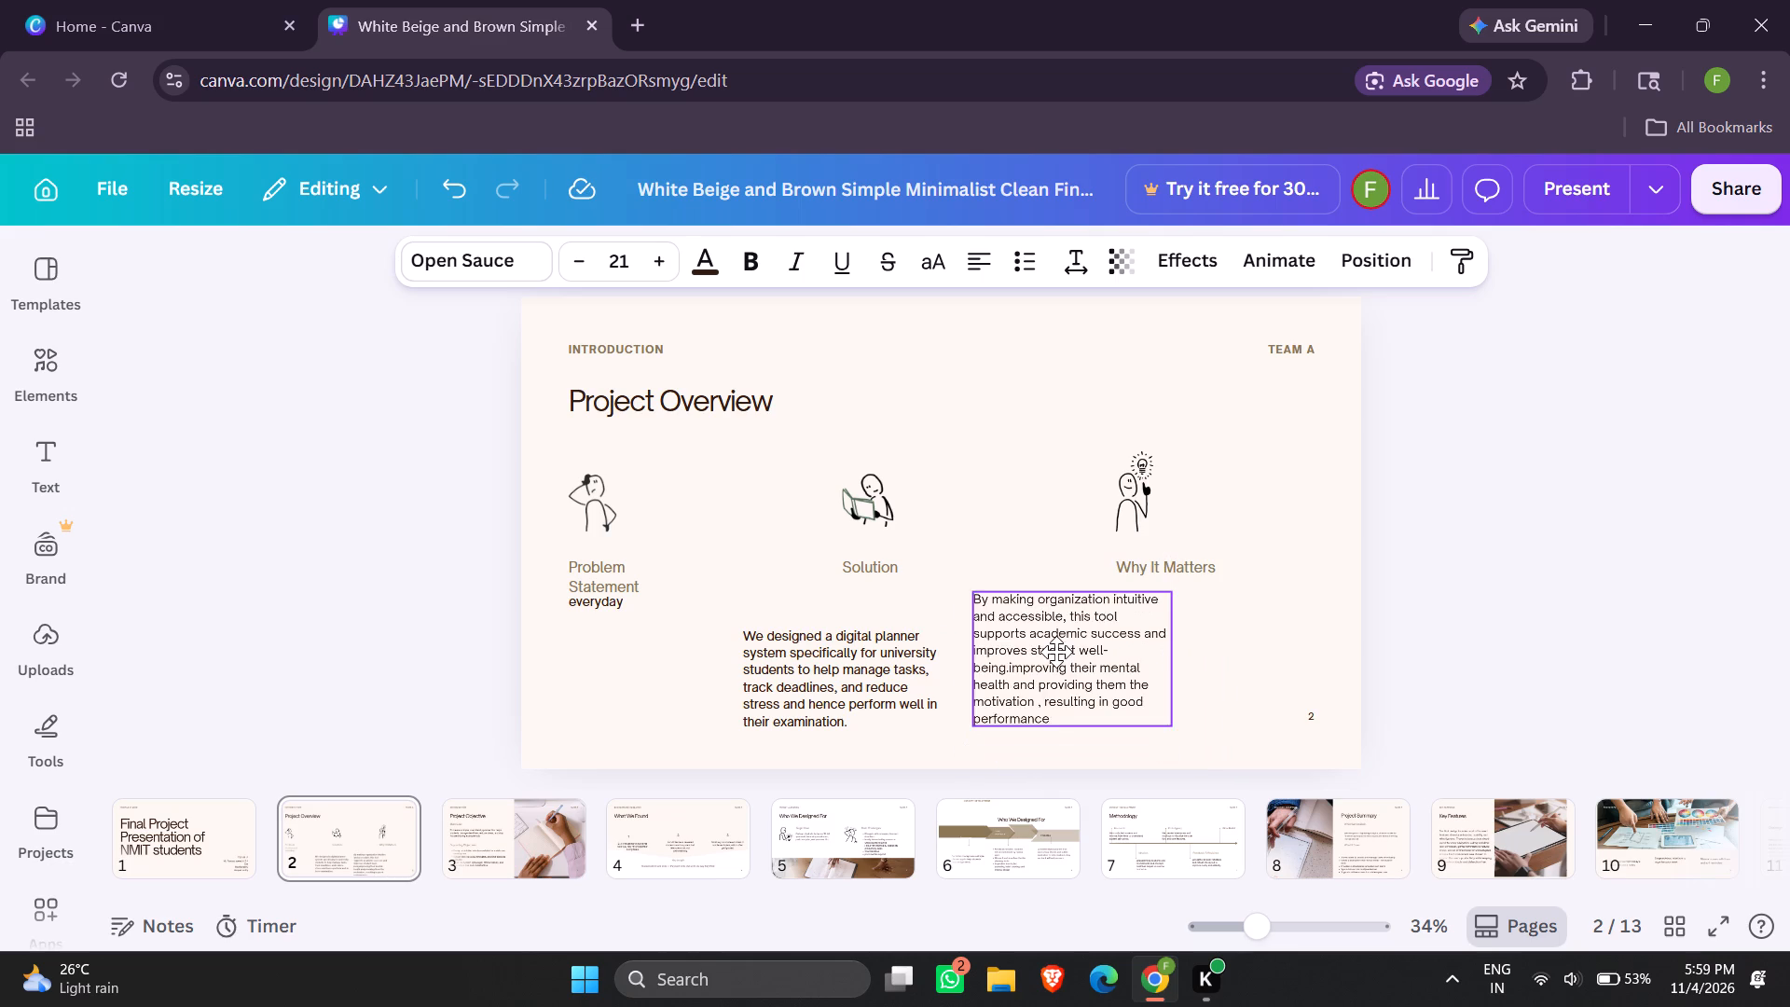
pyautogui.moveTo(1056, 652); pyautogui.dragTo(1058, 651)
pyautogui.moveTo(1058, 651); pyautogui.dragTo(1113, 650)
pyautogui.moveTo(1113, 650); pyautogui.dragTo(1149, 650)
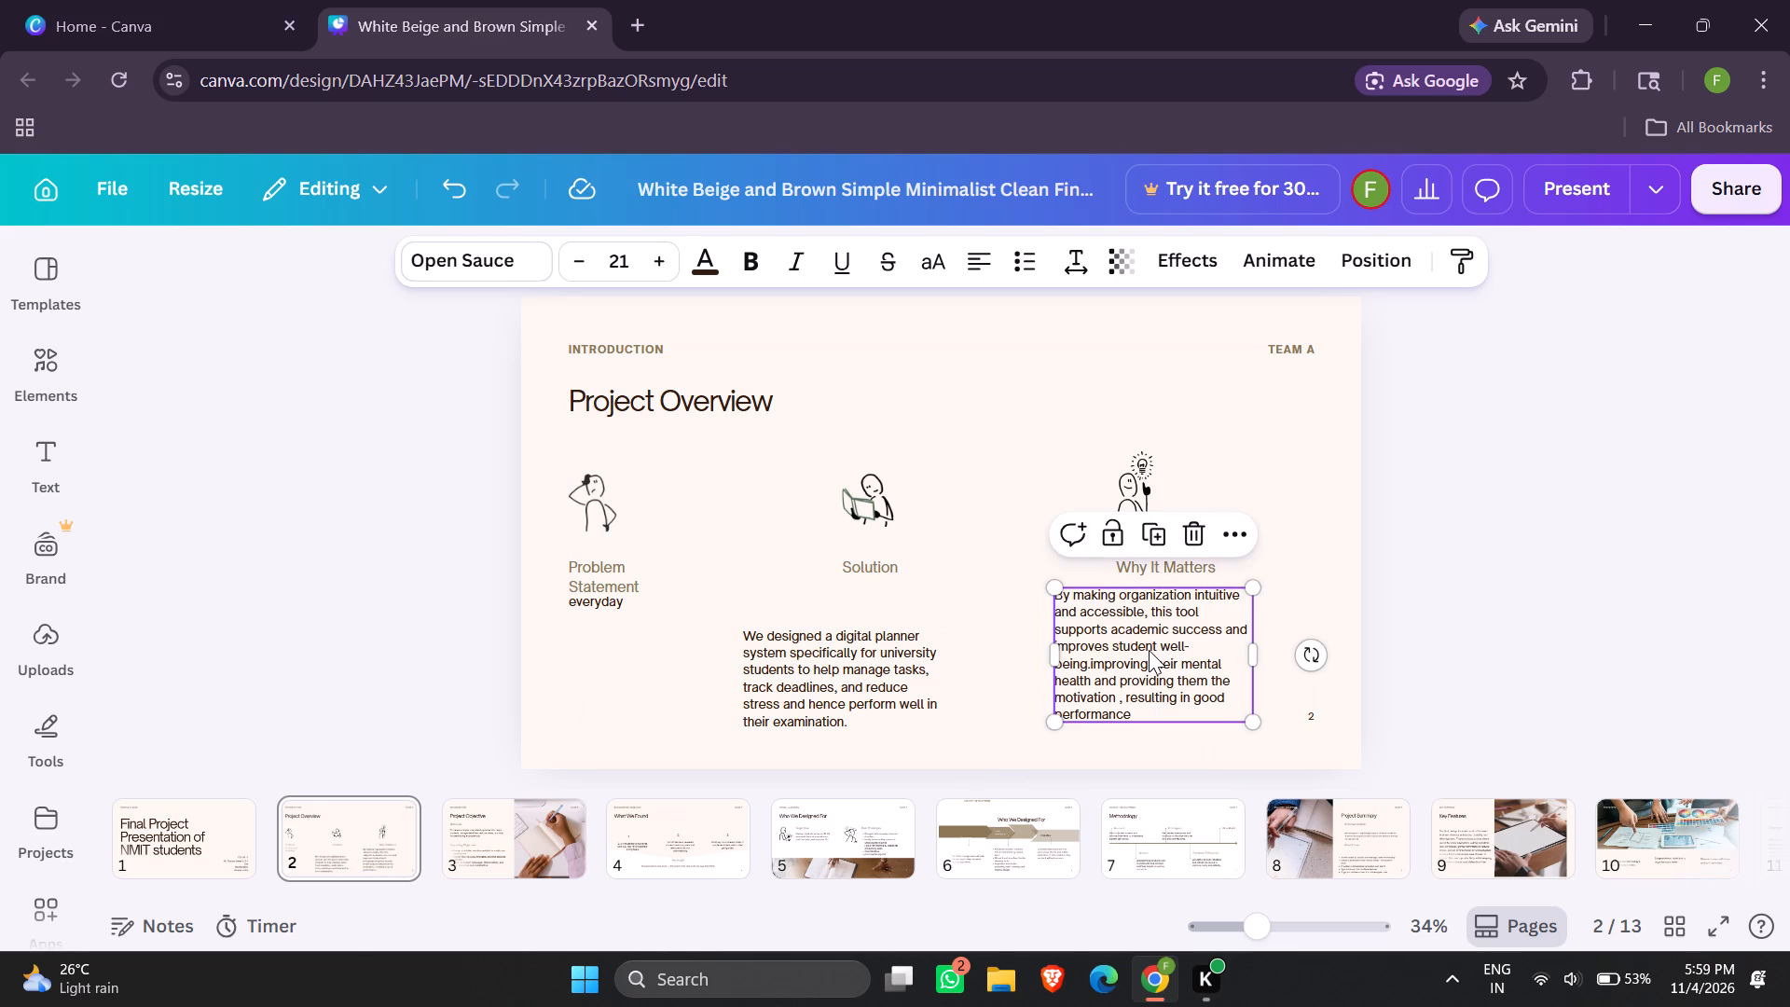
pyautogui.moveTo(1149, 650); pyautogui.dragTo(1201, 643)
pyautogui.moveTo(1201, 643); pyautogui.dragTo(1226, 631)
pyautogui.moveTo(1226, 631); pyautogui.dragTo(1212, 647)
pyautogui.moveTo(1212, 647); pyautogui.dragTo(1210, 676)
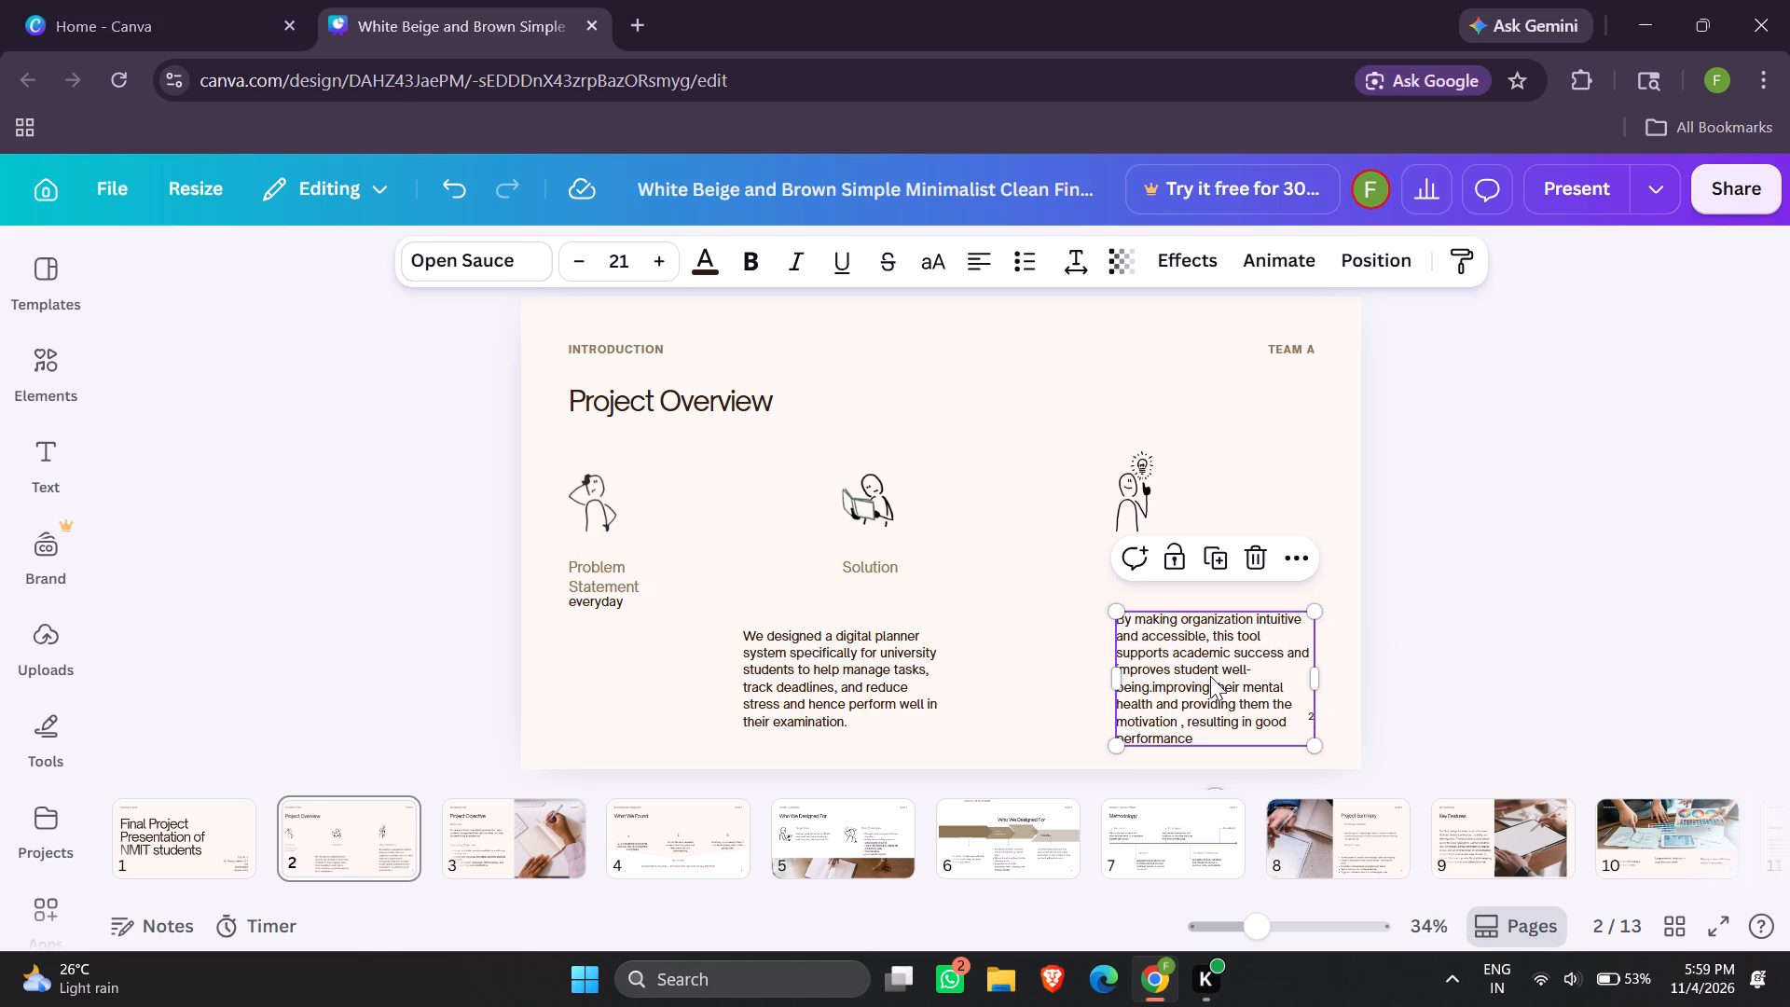
# Place the Why It Matters paragraph lower beneath its heading, offset toward the Solution column and clear of the slide number.
pyautogui.moveTo(1210, 676); pyautogui.dragTo(1194, 683)
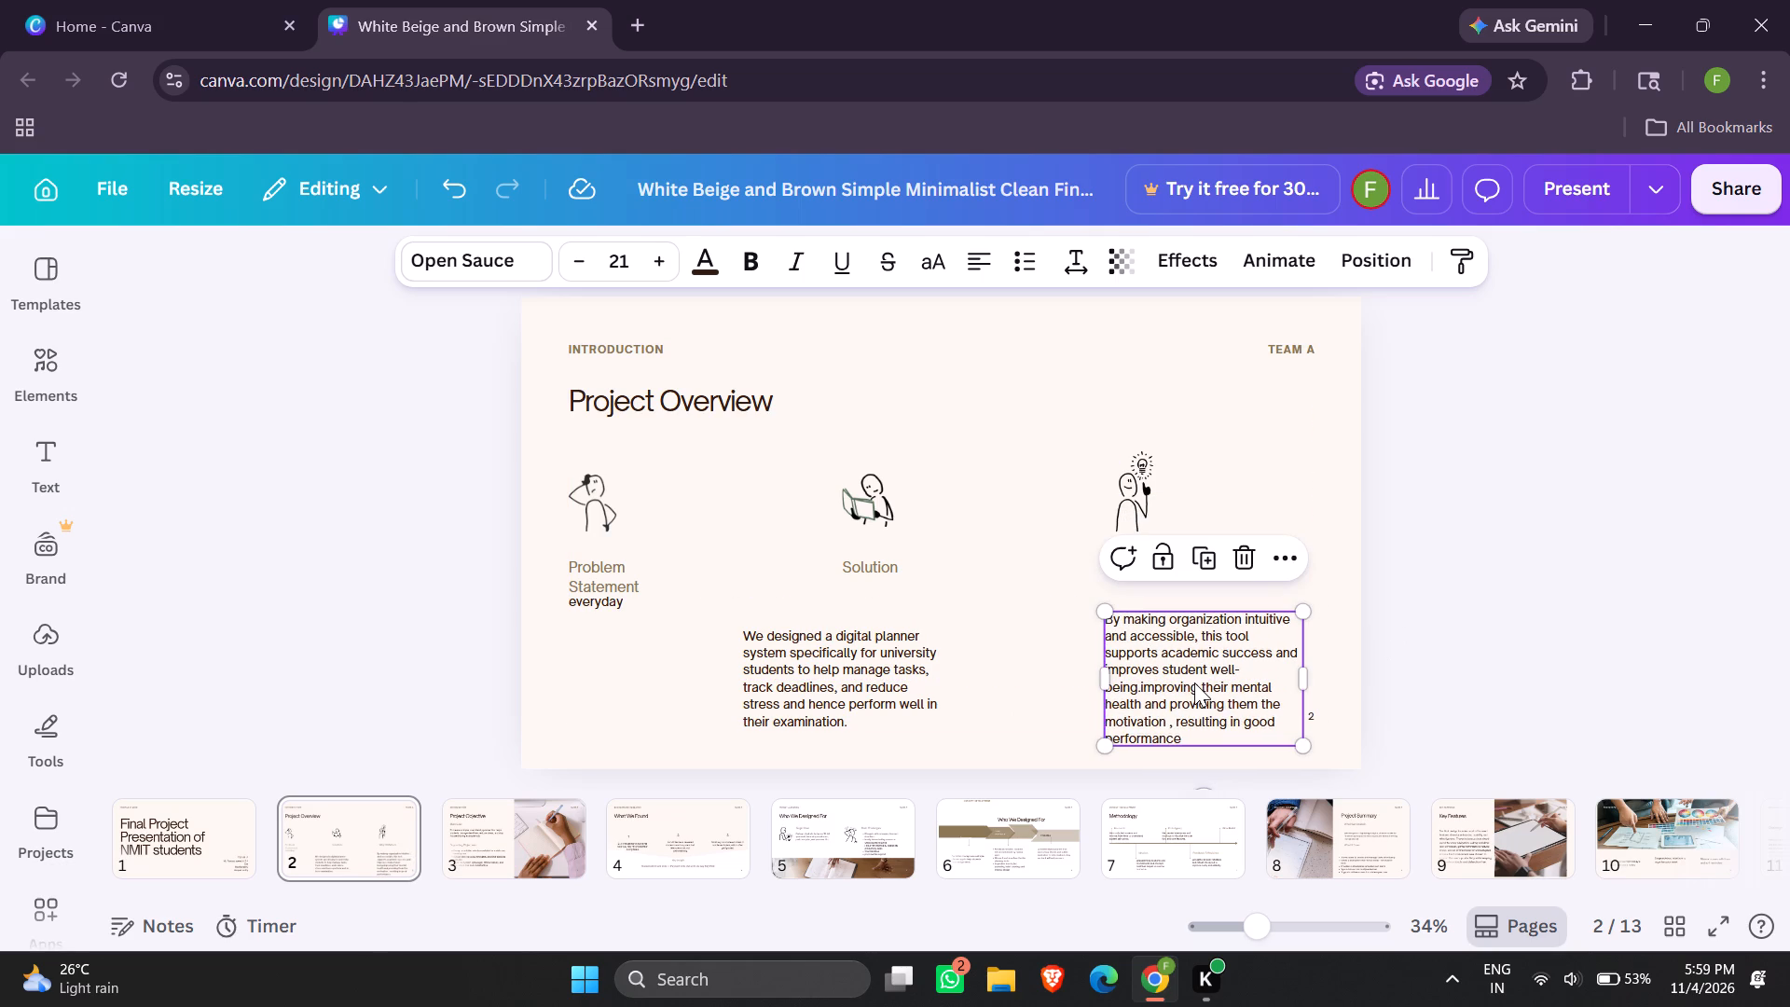
pyautogui.moveTo(1194, 683); pyautogui.dragTo(1158, 681)
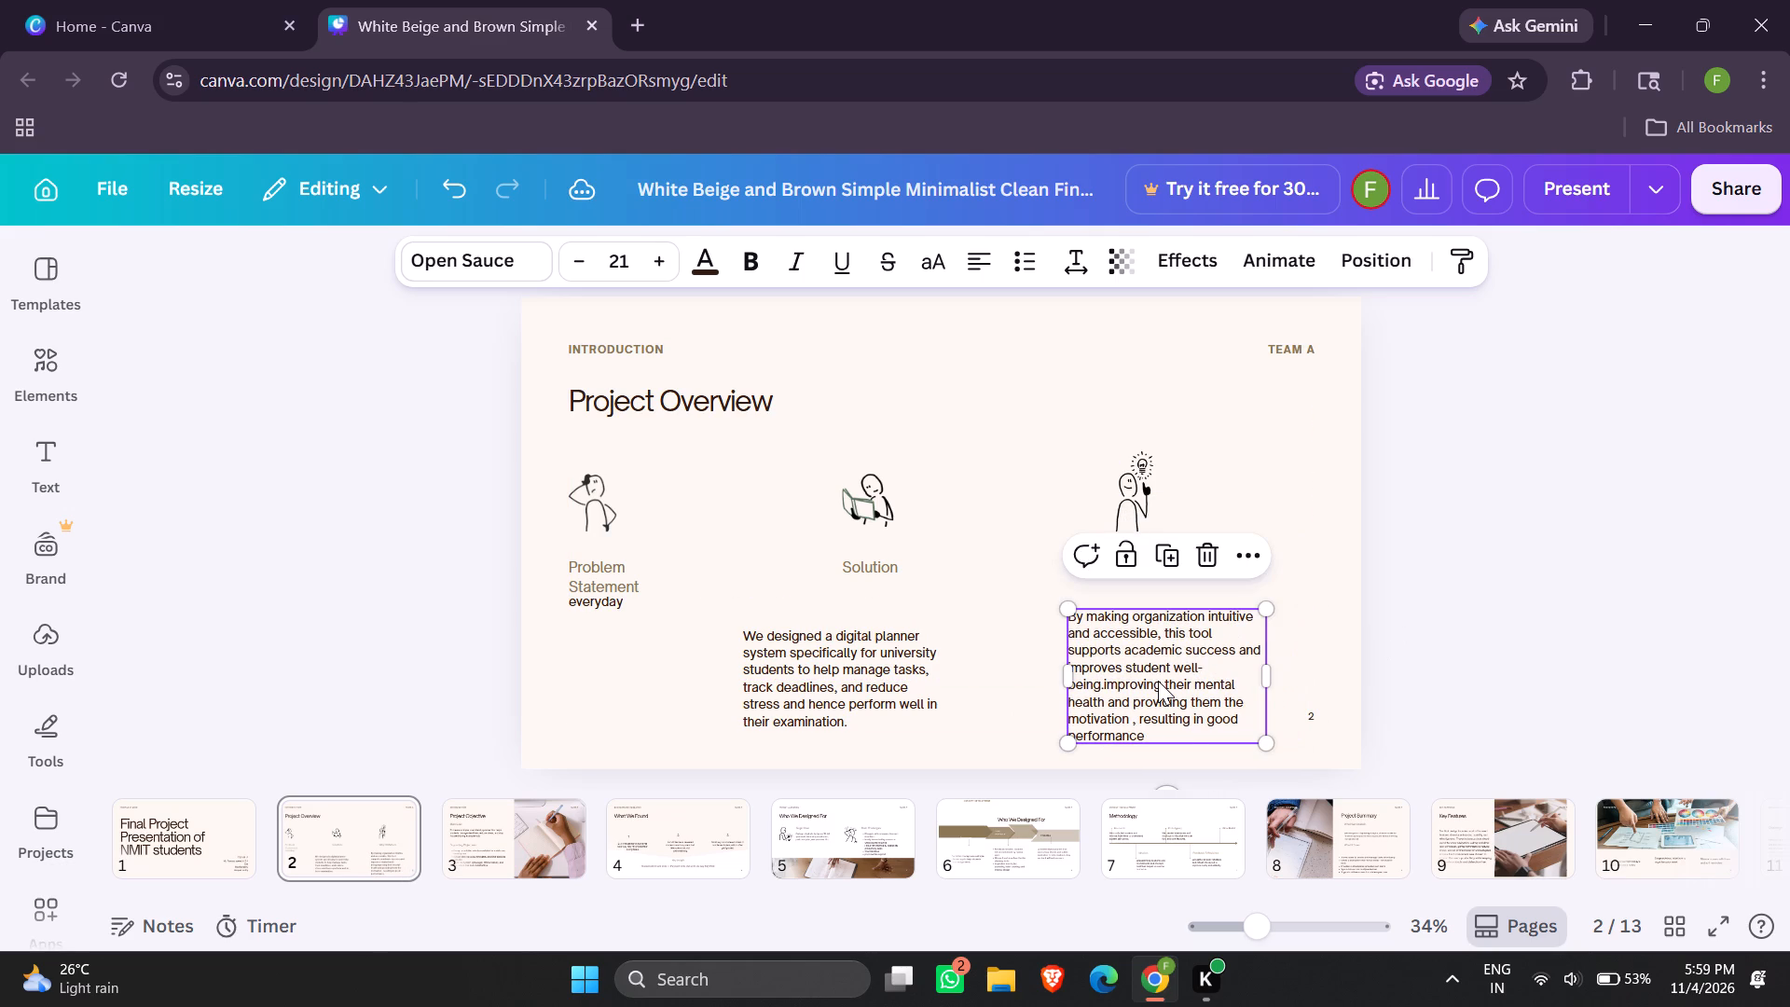
pyautogui.moveTo(1158, 681); pyautogui.dragTo(1163, 689)
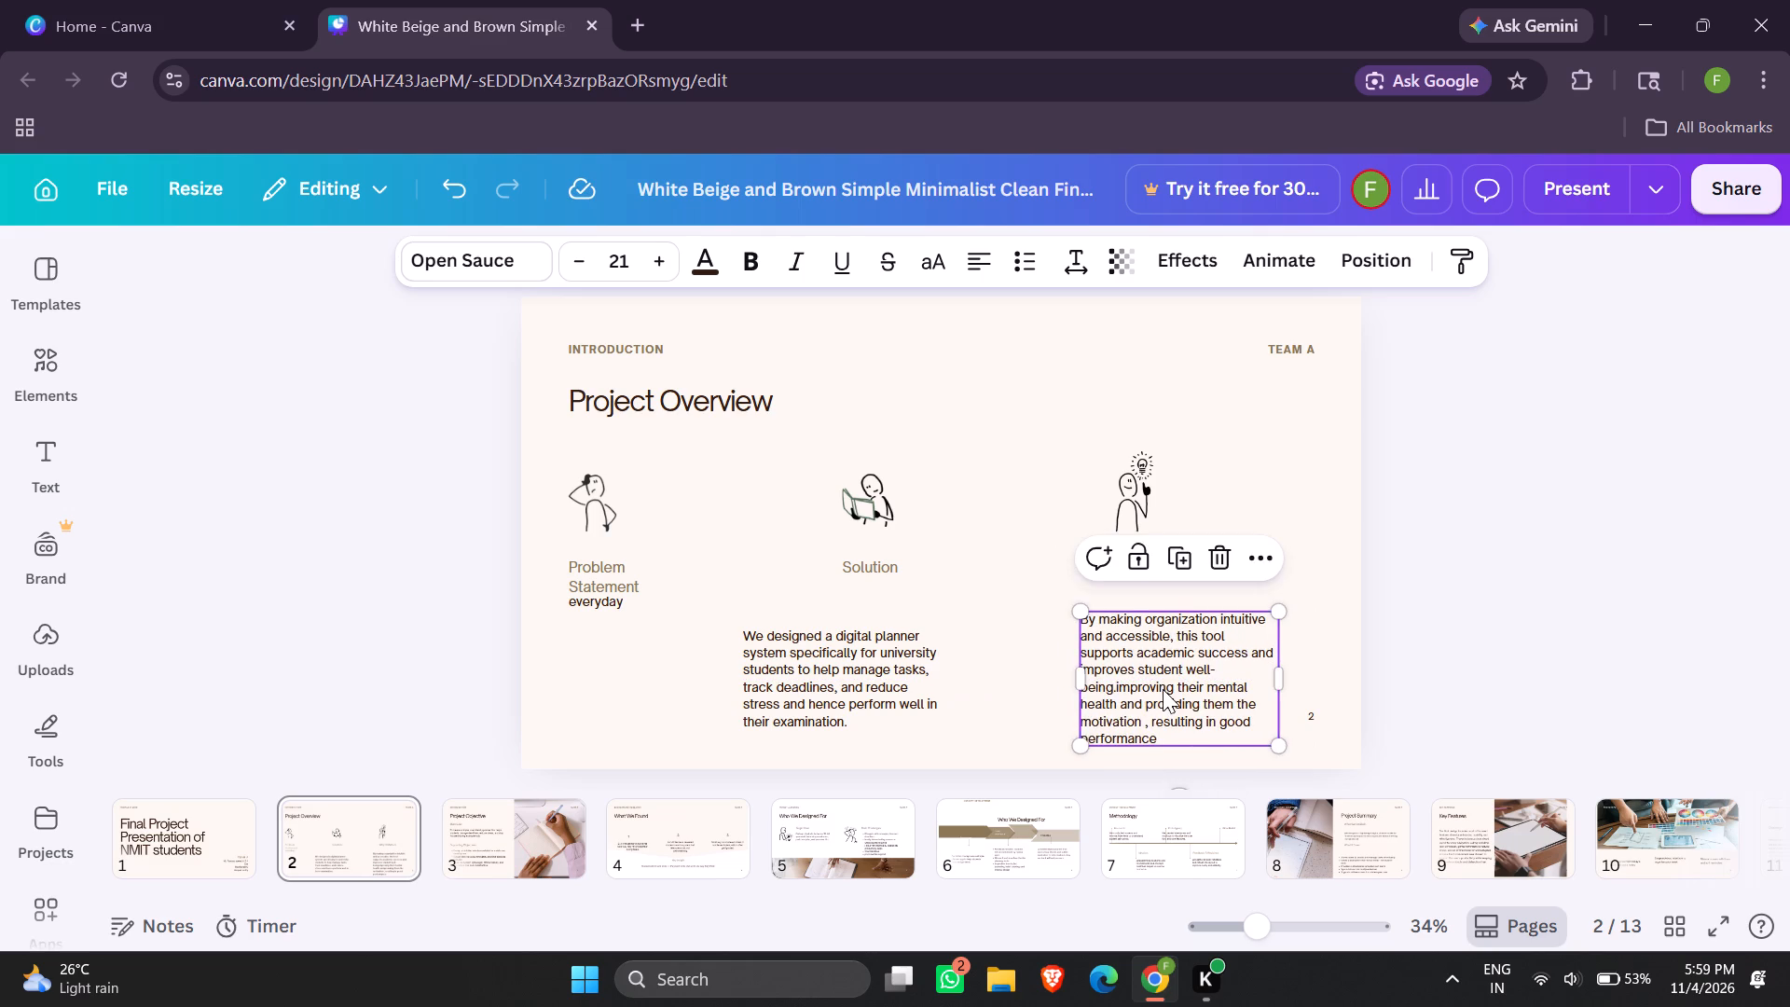
pyautogui.moveTo(1163, 689); pyautogui.dragTo(1124, 693)
pyautogui.moveTo(1124, 693); pyautogui.dragTo(1114, 696)
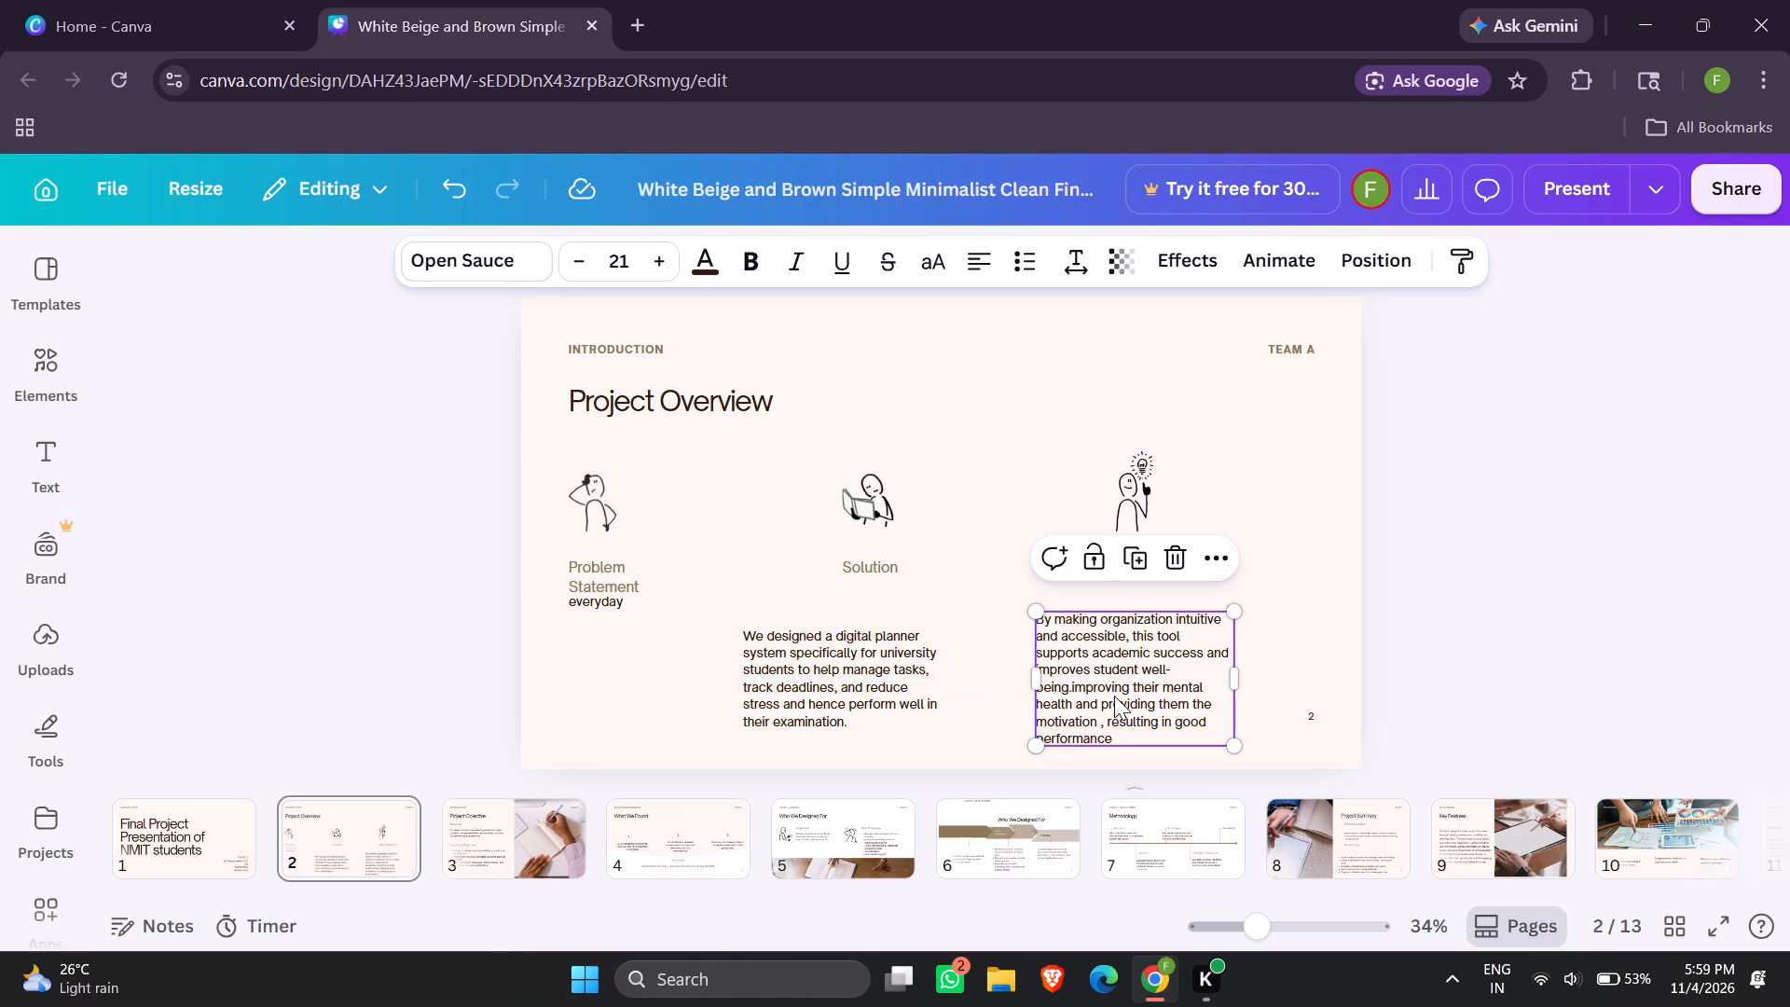
pyautogui.moveTo(1114, 696); pyautogui.dragTo(1081, 695)
pyautogui.moveTo(1081, 695); pyautogui.dragTo(1113, 690)
# Open the Project Objective slide, page 3 of the presentation.
pyautogui.click(539, 821)
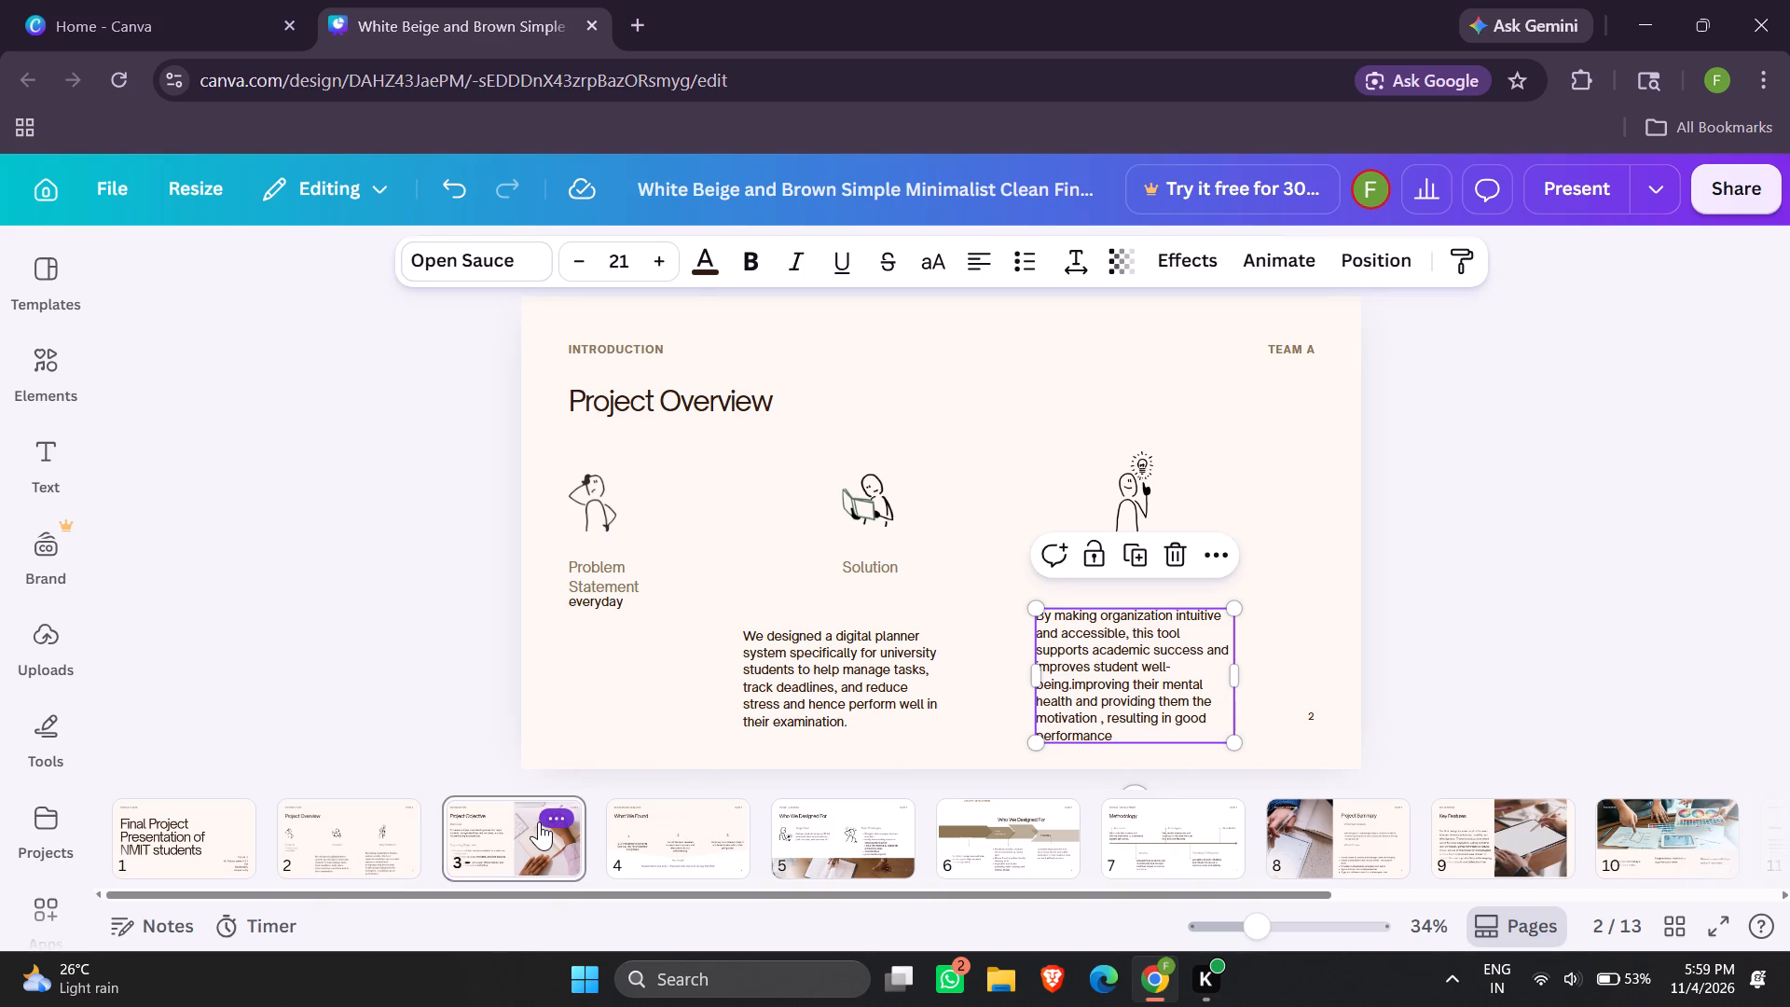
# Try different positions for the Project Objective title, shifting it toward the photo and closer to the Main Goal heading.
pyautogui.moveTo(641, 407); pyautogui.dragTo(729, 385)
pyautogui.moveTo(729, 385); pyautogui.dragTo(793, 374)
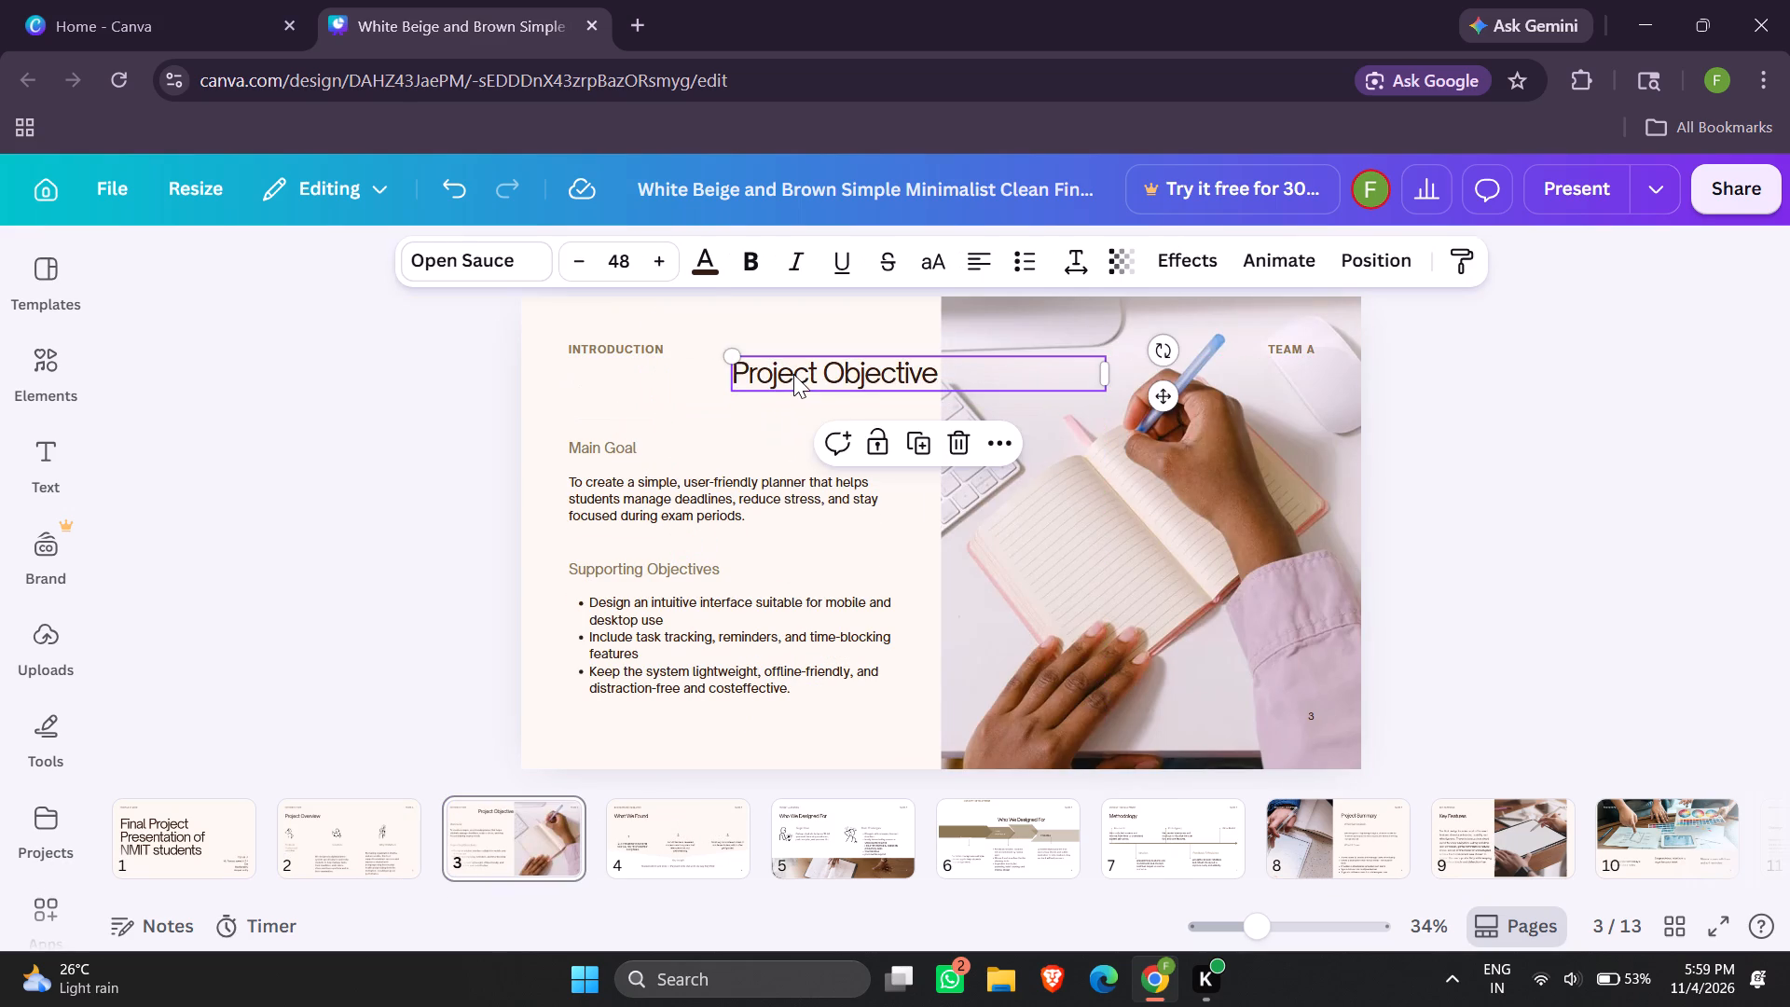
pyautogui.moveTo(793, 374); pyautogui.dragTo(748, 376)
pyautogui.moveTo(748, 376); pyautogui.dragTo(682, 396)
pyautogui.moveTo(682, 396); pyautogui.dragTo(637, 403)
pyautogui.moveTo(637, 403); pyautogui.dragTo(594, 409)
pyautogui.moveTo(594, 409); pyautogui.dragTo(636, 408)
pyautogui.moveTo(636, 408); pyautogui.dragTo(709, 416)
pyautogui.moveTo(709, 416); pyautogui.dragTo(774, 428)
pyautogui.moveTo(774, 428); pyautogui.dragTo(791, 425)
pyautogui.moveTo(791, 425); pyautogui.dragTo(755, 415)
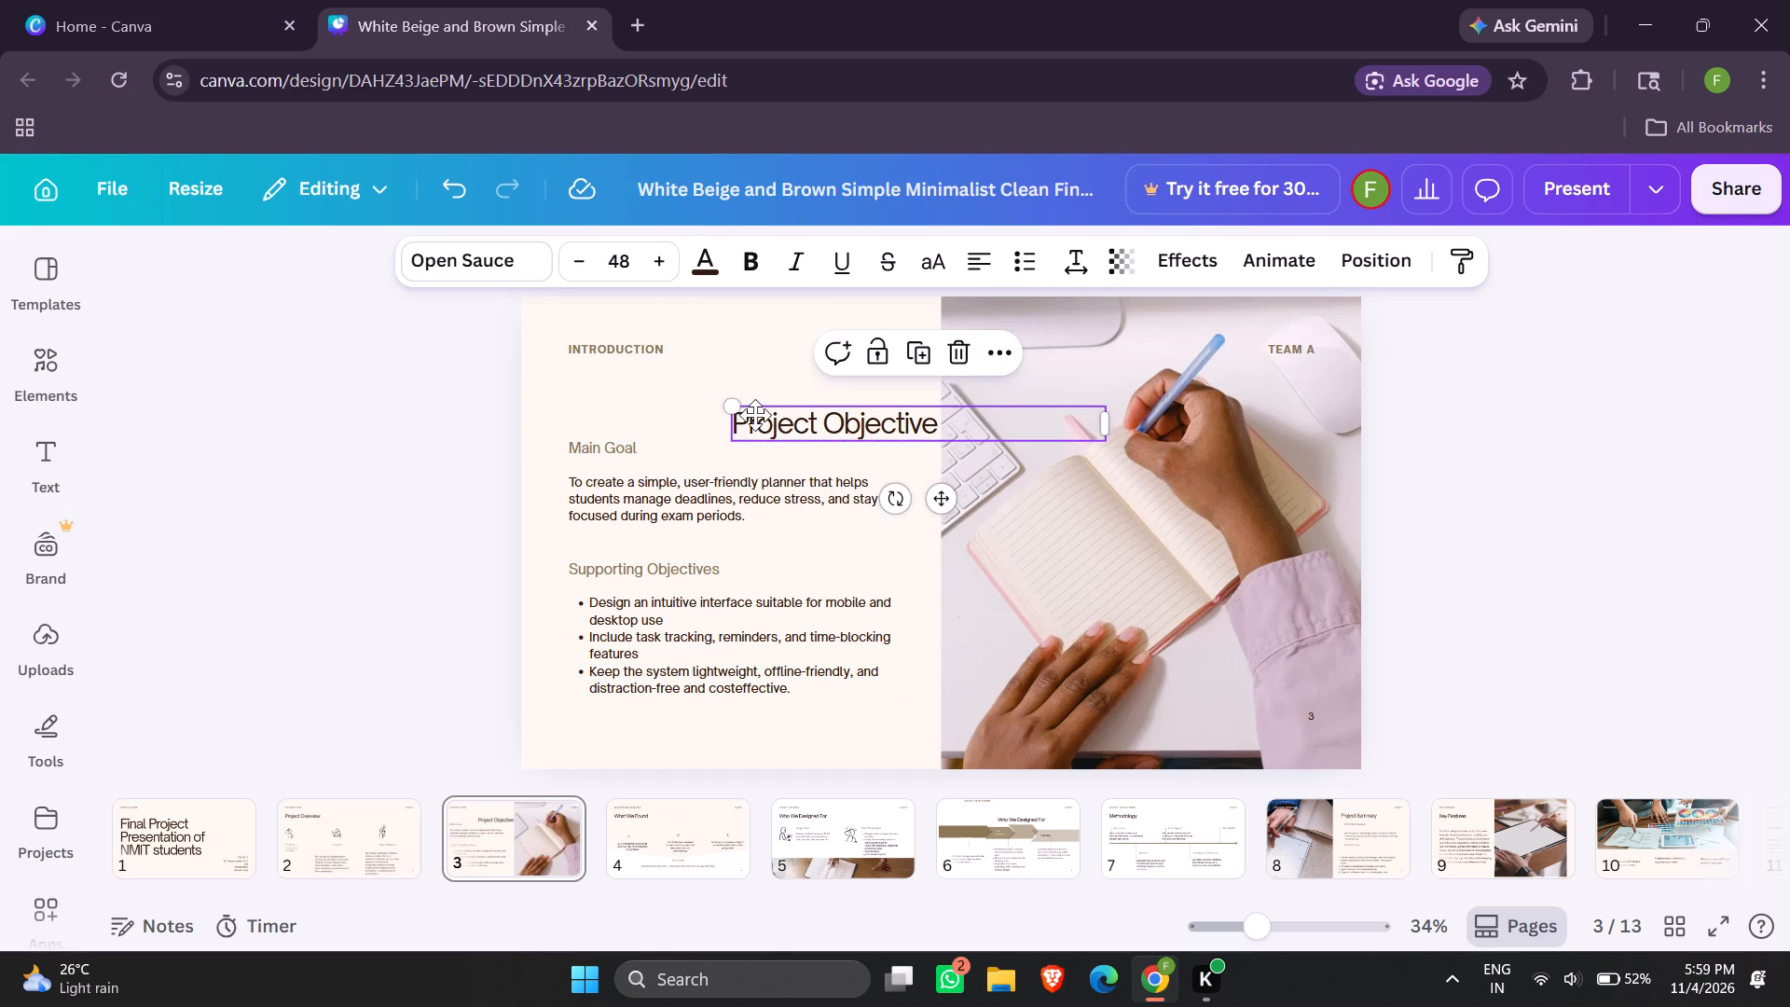
# Place the Project Objective title between the INTRODUCTION label and the Main Goal heading, slightly indented from their left edge.
pyautogui.moveTo(755, 415); pyautogui.dragTo(749, 408)
pyautogui.moveTo(749, 408); pyautogui.dragTo(704, 402)
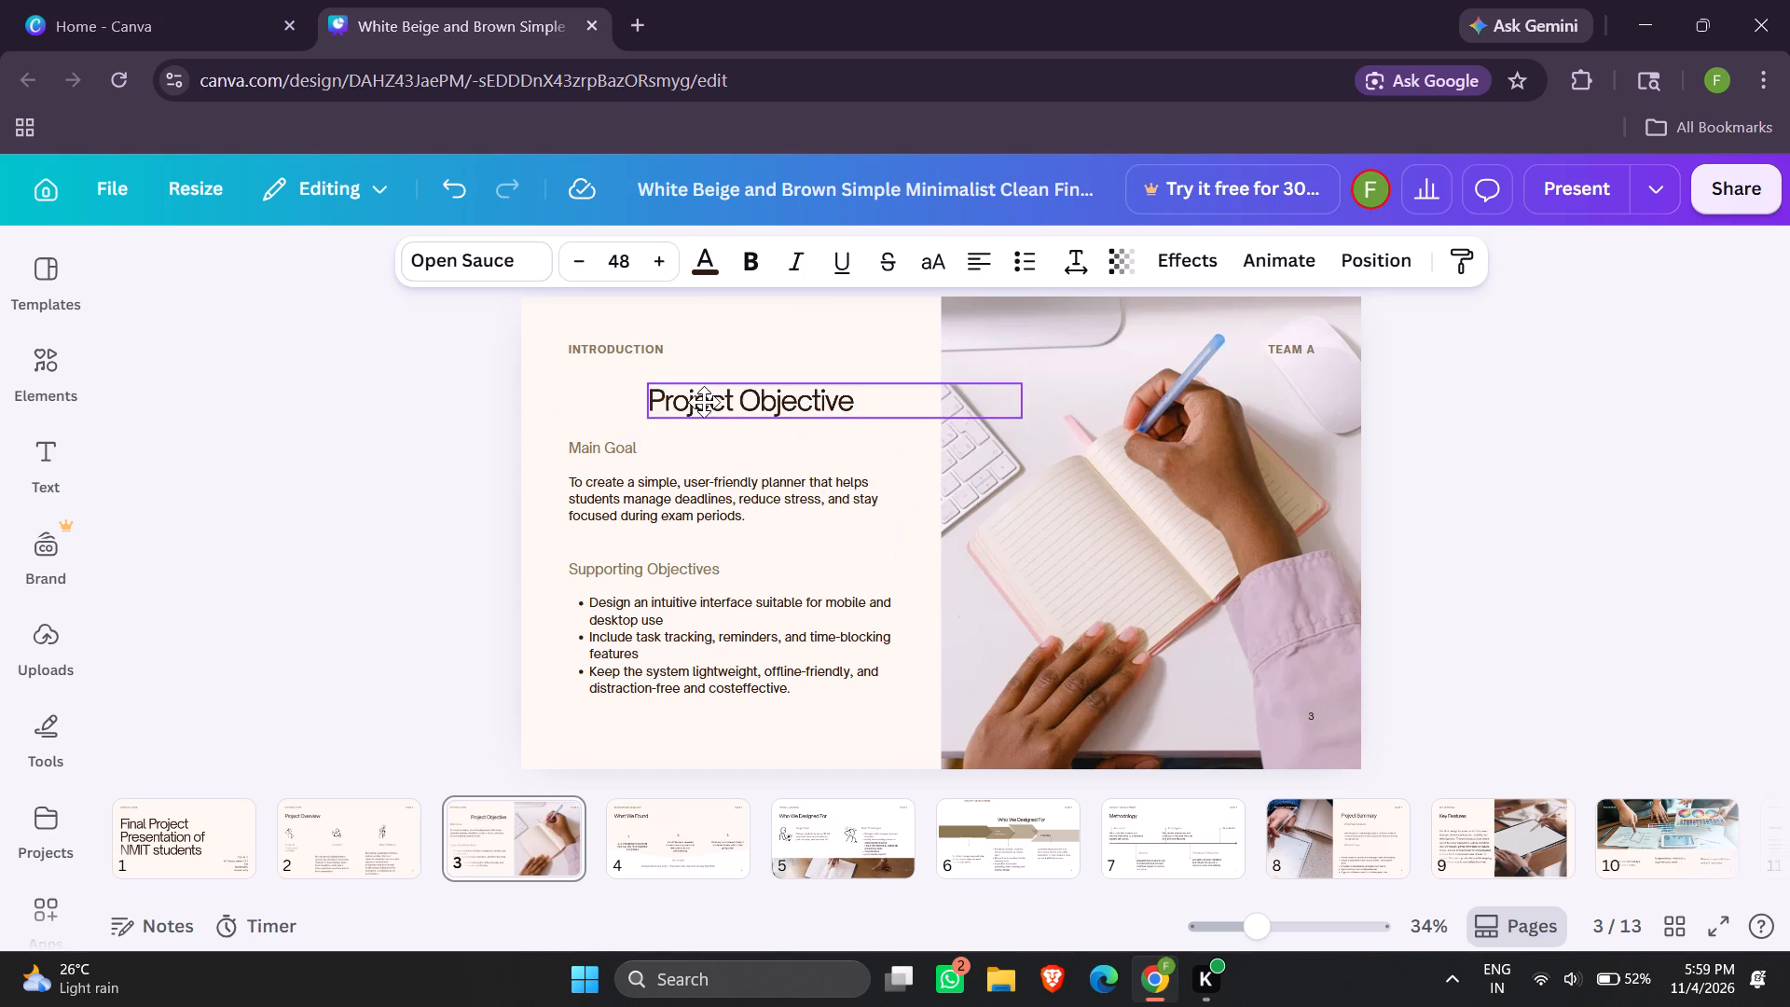
pyautogui.moveTo(704, 402); pyautogui.dragTo(705, 402)
pyautogui.moveTo(705, 402); pyautogui.dragTo(627, 411)
pyautogui.moveTo(627, 411); pyautogui.dragTo(601, 406)
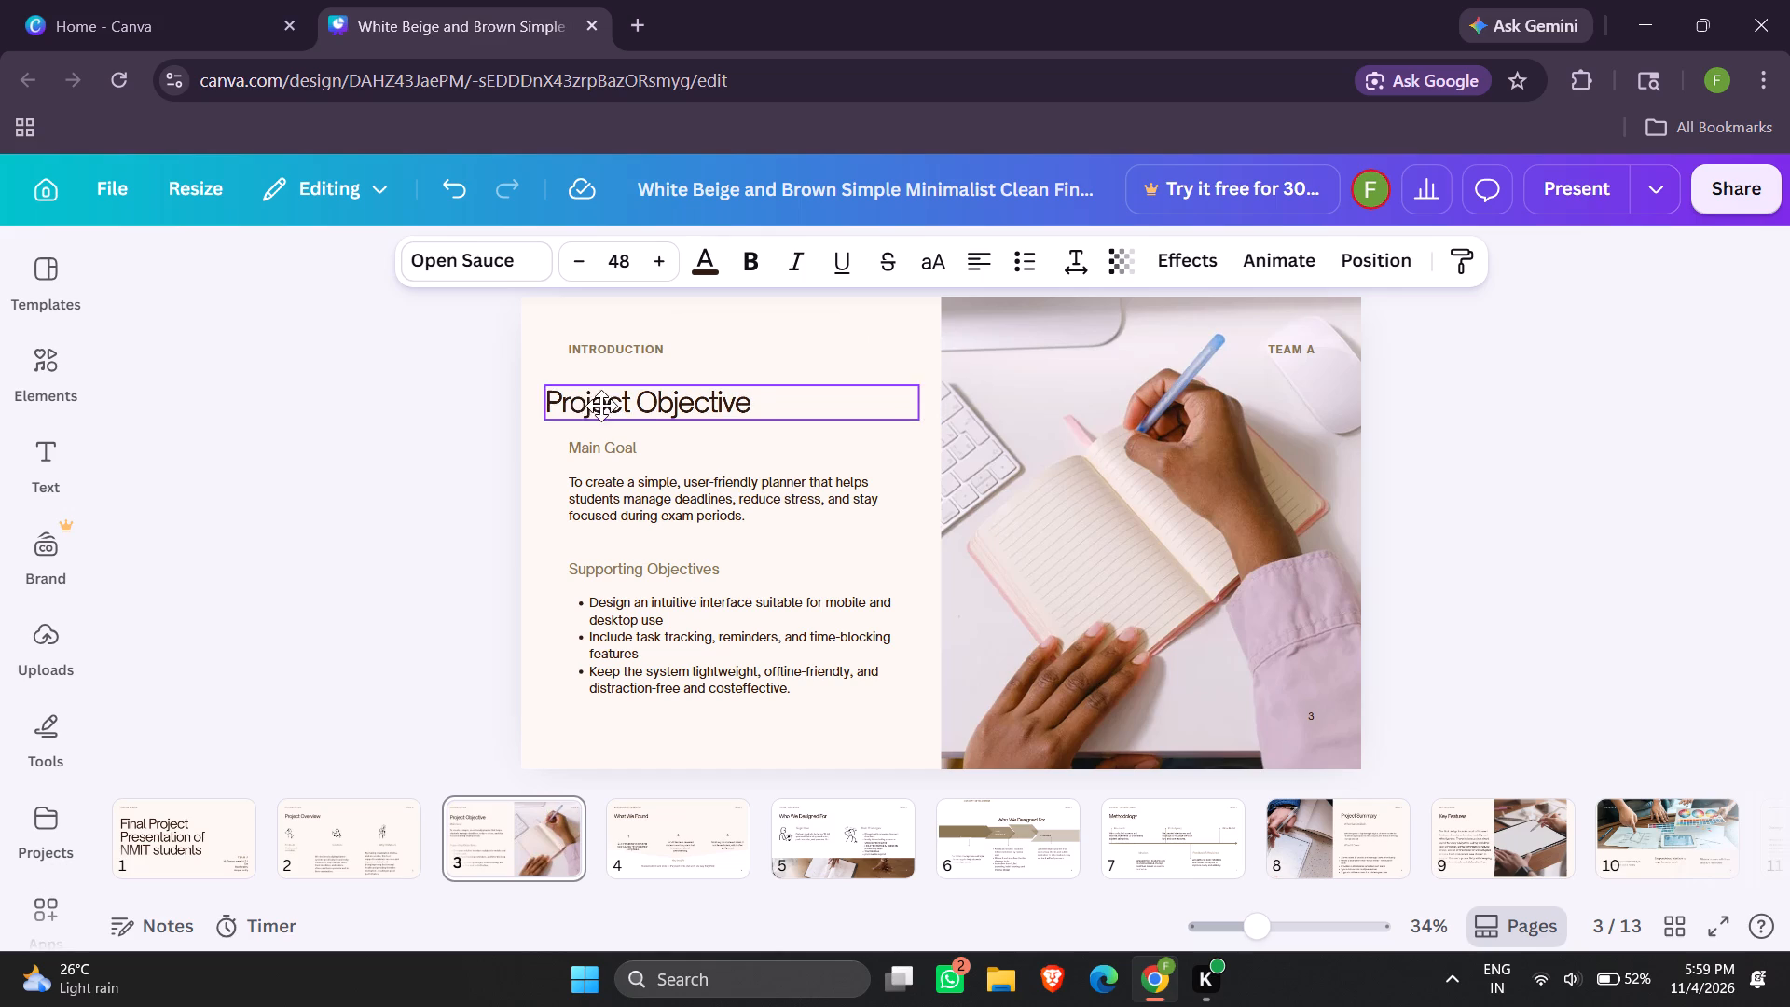
pyautogui.moveTo(601, 406); pyautogui.dragTo(667, 407)
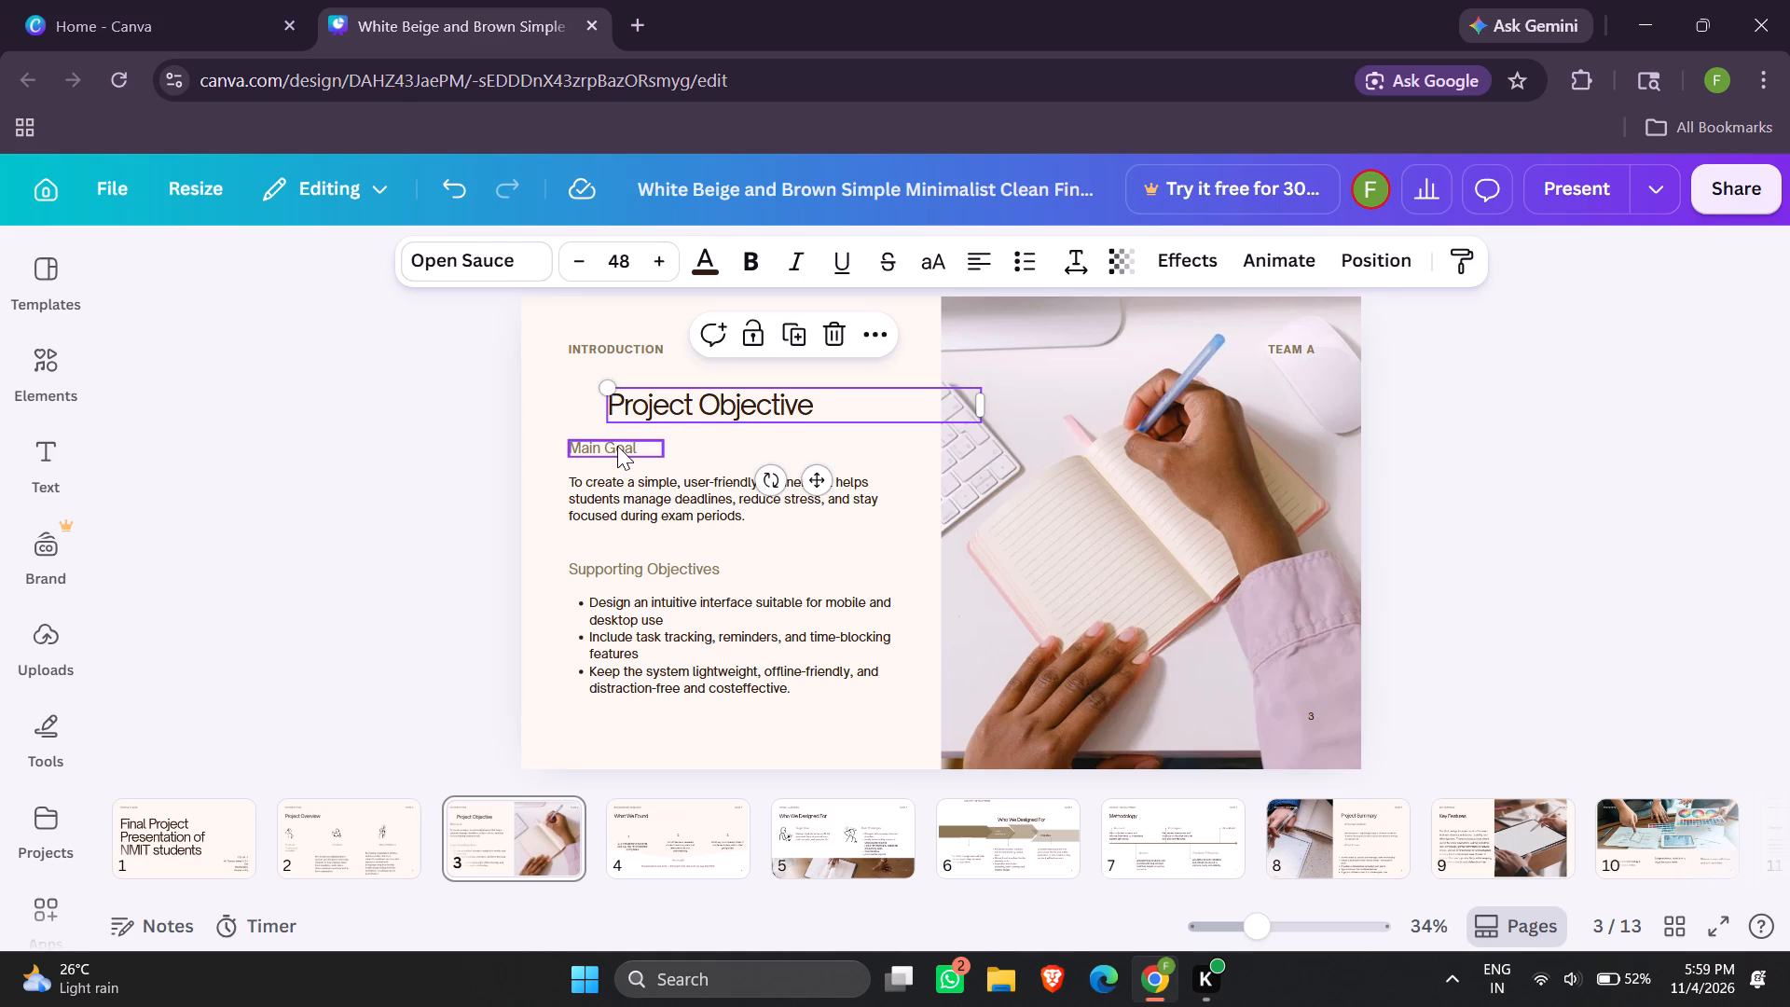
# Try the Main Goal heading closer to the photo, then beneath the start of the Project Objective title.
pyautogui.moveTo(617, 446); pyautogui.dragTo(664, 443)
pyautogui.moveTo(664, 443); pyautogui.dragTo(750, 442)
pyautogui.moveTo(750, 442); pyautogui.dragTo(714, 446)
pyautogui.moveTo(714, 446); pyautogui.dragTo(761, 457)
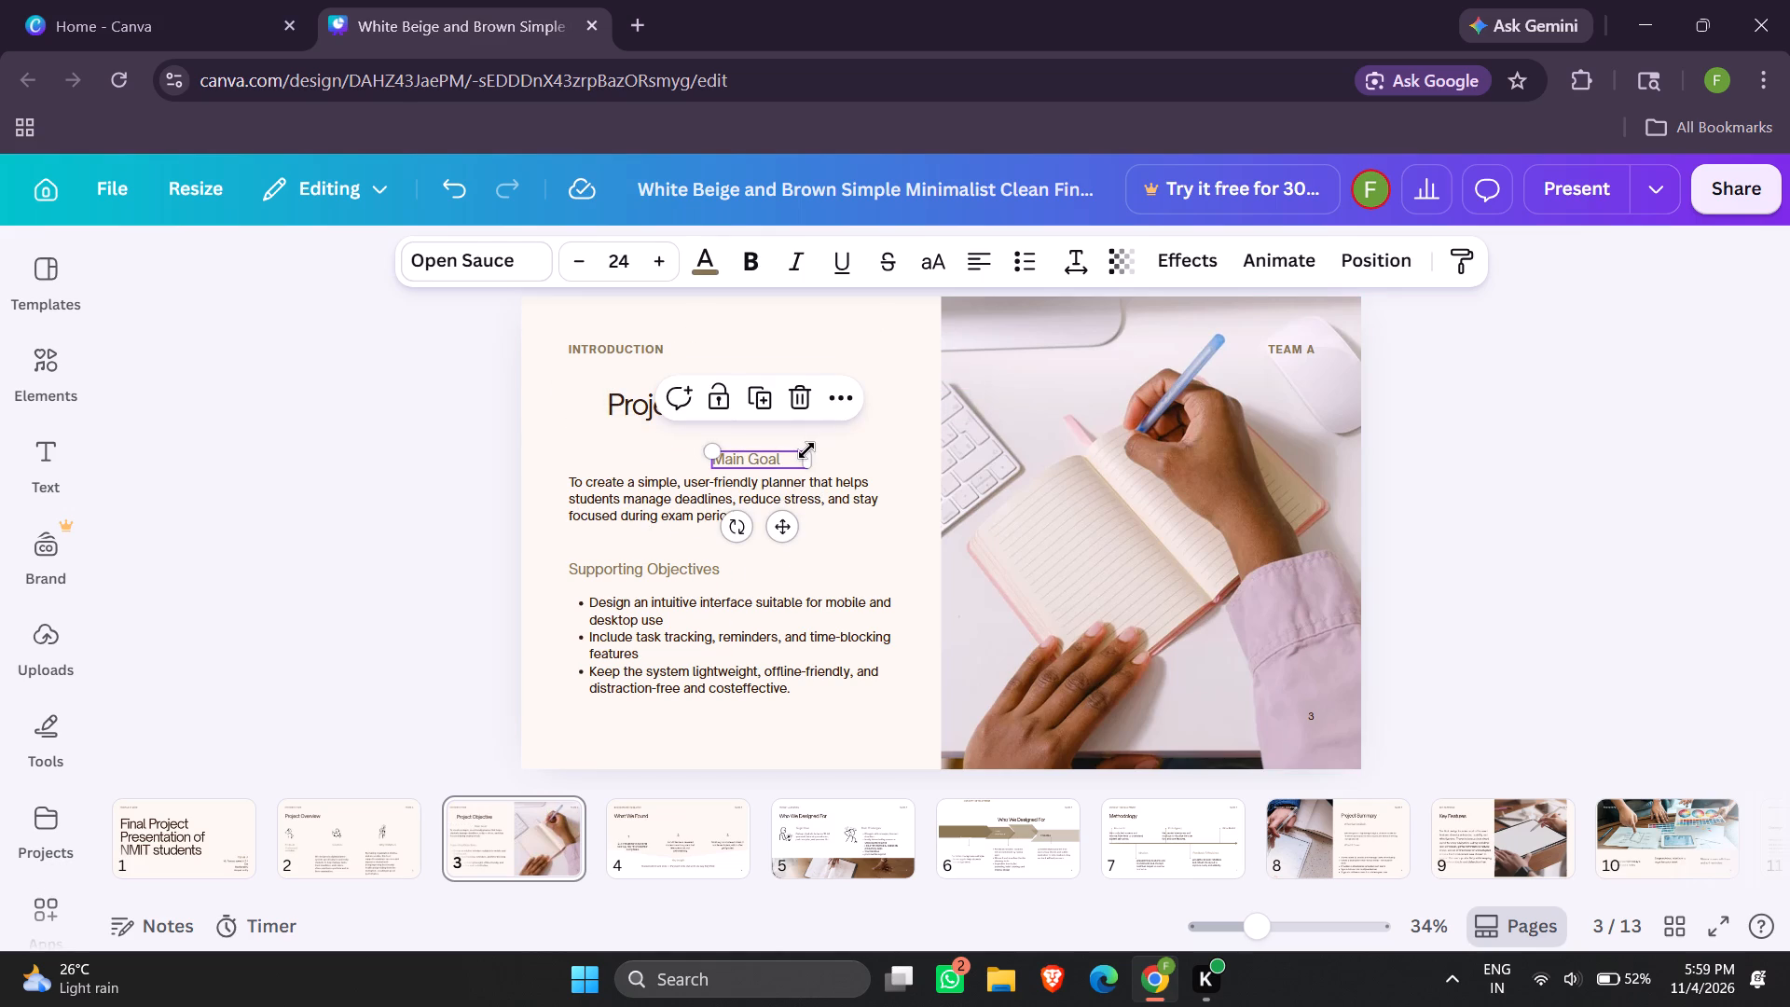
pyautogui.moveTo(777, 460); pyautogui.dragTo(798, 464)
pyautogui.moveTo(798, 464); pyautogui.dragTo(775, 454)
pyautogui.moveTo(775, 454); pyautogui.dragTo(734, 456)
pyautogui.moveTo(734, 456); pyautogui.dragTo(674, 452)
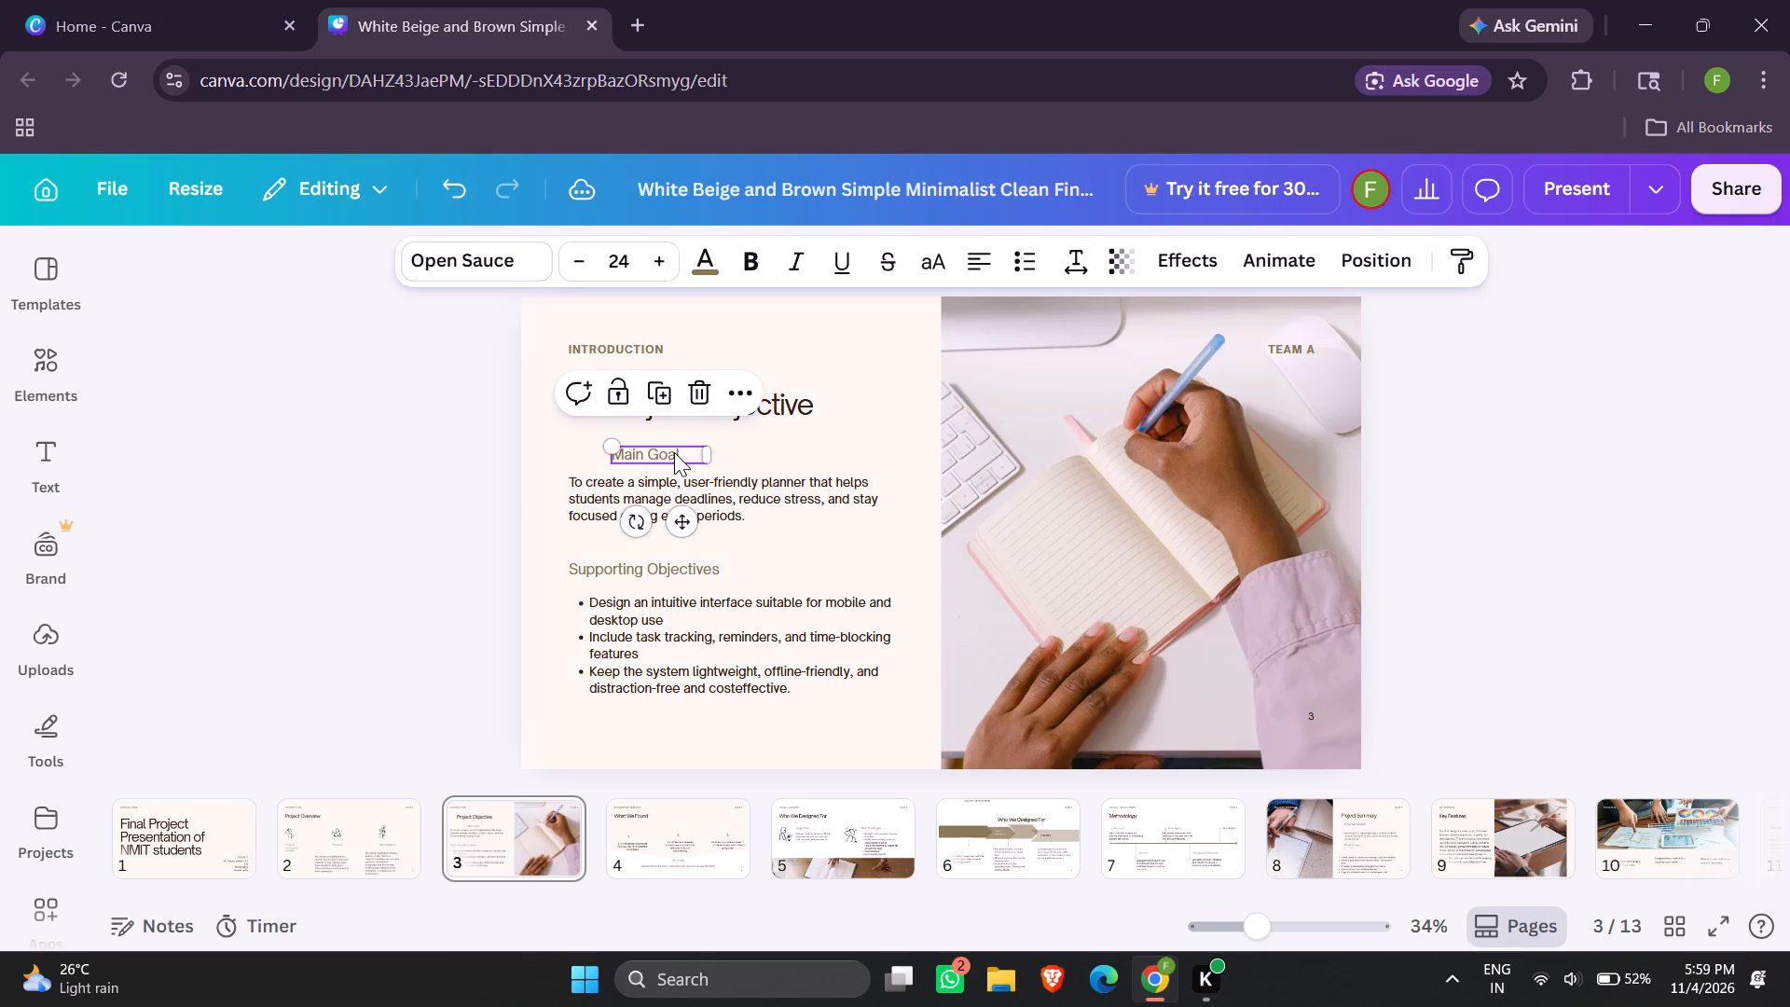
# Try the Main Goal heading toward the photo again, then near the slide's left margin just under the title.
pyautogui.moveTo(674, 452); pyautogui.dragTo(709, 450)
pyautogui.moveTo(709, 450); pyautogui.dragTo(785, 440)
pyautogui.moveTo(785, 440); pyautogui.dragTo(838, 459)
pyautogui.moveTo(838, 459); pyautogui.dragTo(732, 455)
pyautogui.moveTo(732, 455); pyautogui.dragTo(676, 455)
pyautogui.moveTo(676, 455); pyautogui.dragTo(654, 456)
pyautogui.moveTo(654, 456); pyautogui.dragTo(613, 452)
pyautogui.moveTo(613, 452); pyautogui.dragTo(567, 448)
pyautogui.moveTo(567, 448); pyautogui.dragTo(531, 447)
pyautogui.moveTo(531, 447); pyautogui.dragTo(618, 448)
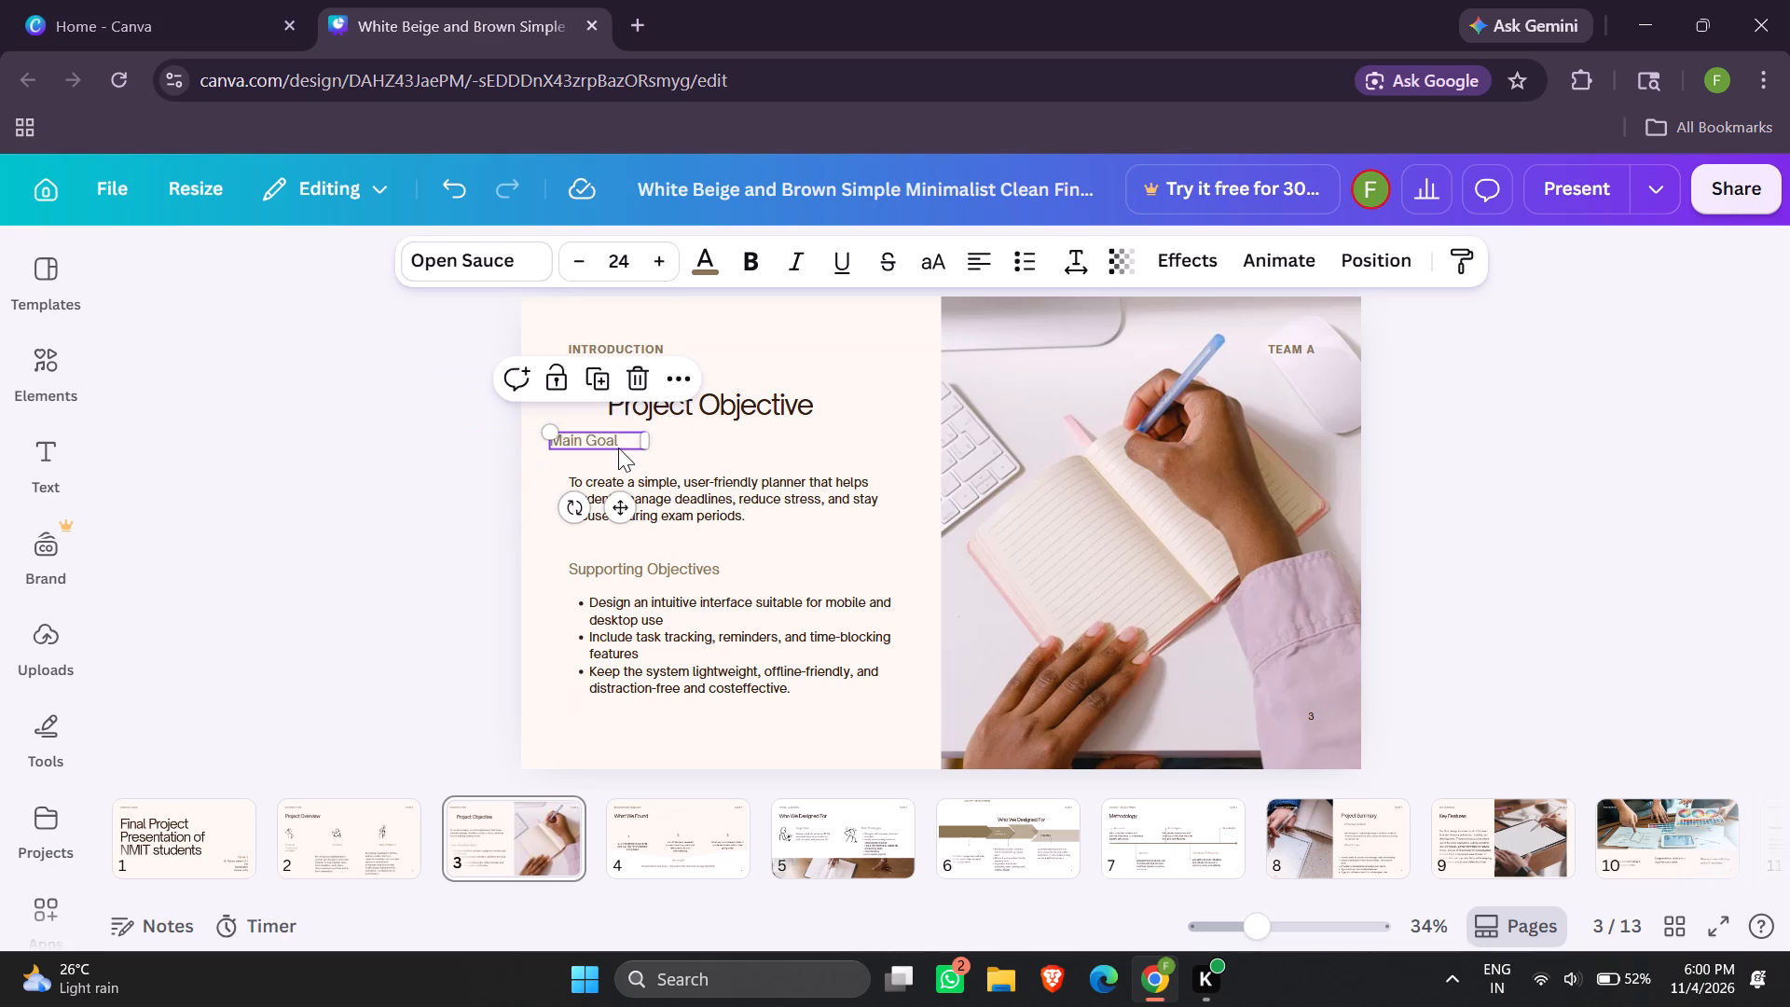
# Place the Main Goal heading lower, over the start of its paragraph and near the INTRODUCTION label's left edge.
pyautogui.moveTo(618, 448); pyautogui.dragTo(710, 461)
pyautogui.moveTo(710, 461); pyautogui.dragTo(751, 464)
pyautogui.moveTo(751, 464); pyautogui.dragTo(814, 468)
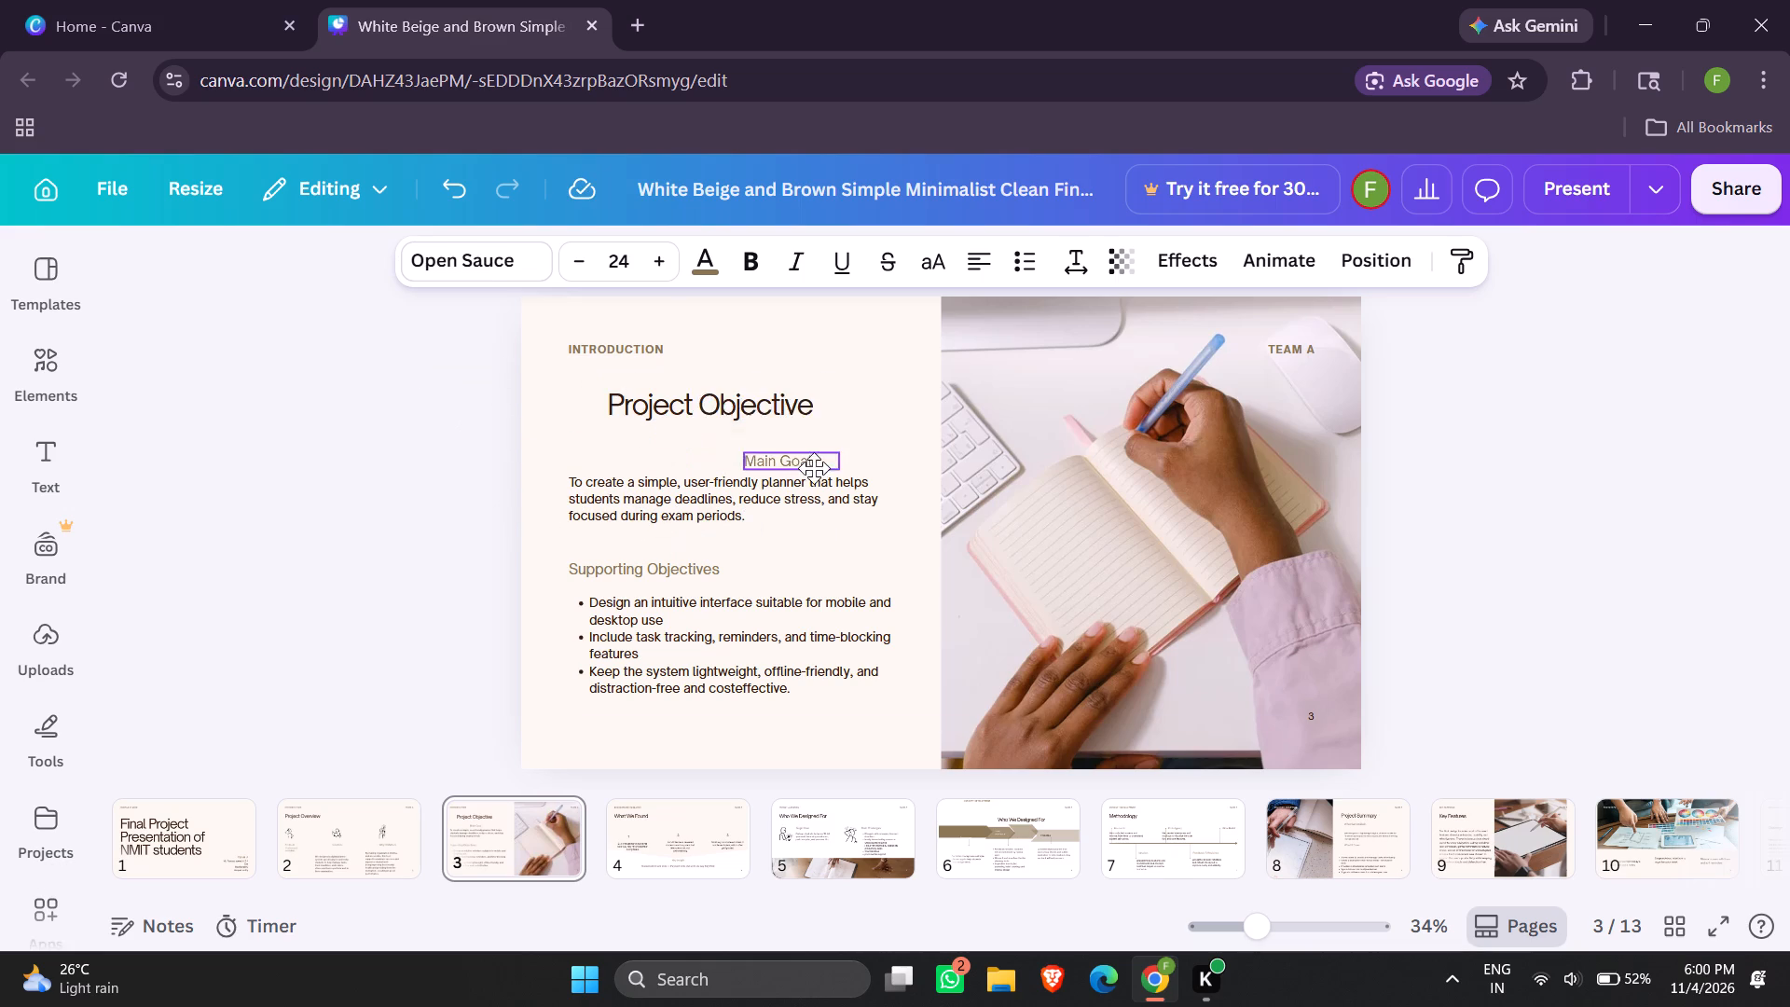
pyautogui.moveTo(814, 468); pyautogui.dragTo(874, 462)
pyautogui.moveTo(874, 462); pyautogui.dragTo(916, 462)
pyautogui.moveTo(916, 462); pyautogui.dragTo(862, 471)
pyautogui.moveTo(862, 471); pyautogui.dragTo(790, 468)
pyautogui.moveTo(790, 468); pyautogui.dragTo(730, 472)
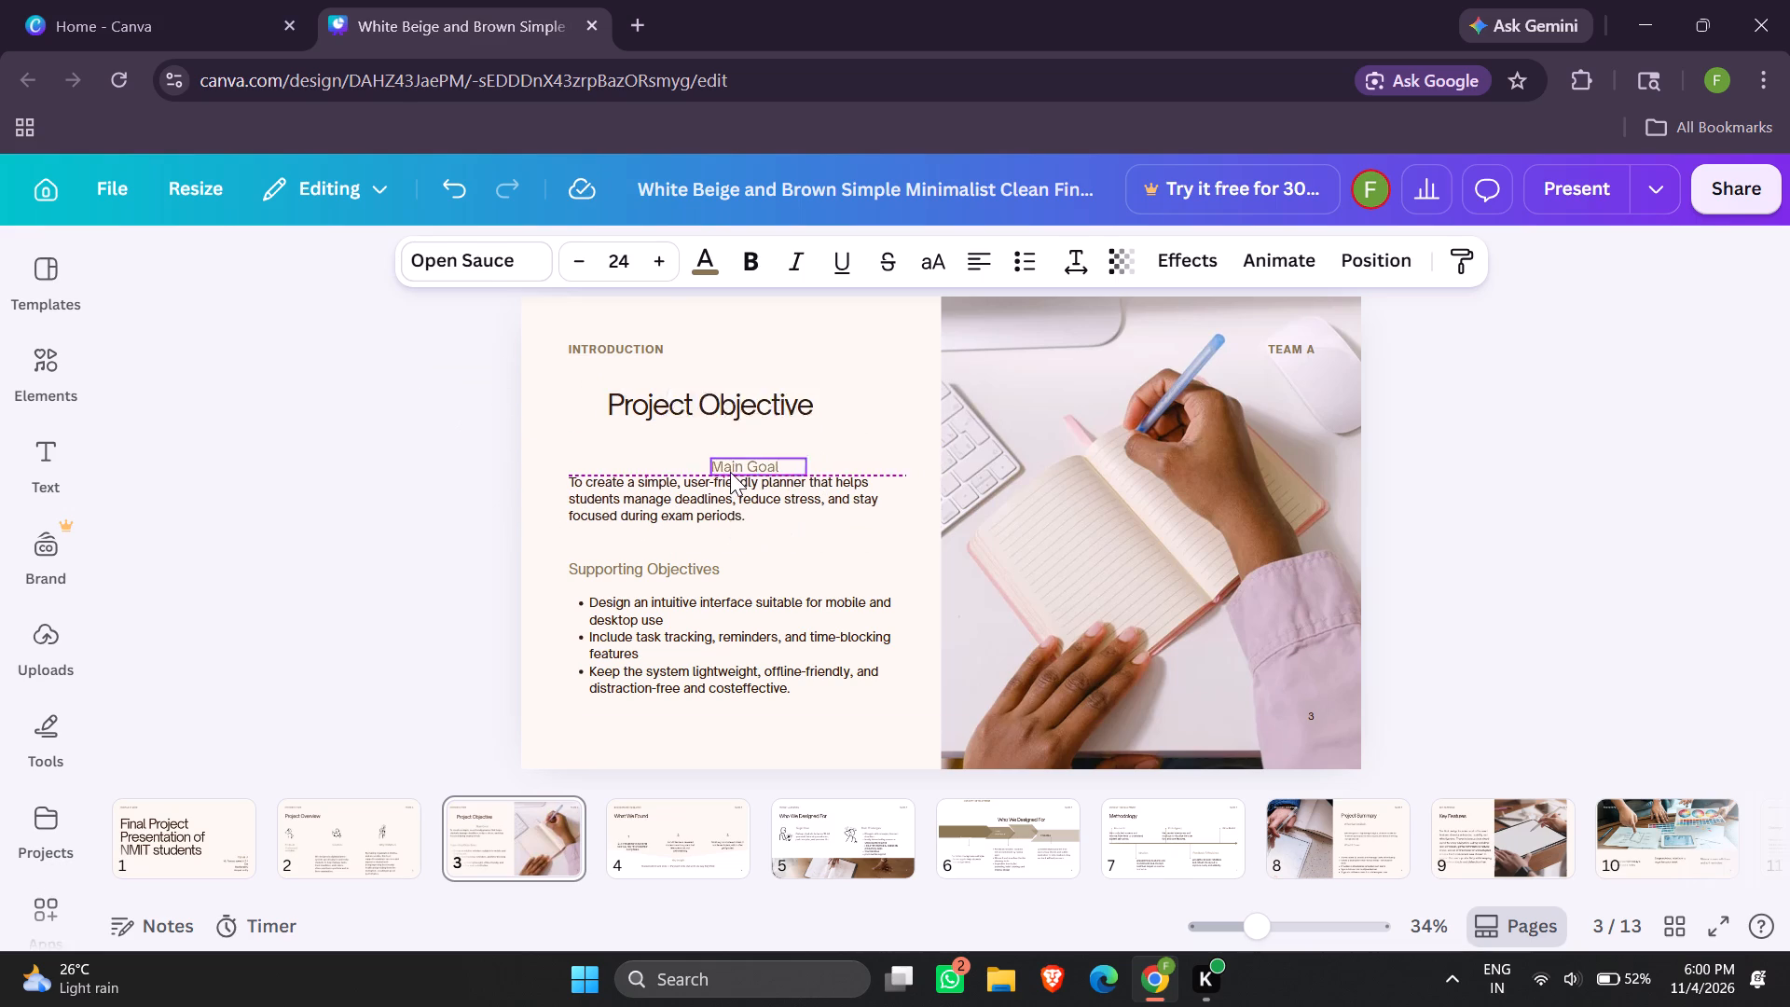
pyautogui.moveTo(730, 472); pyautogui.dragTo(632, 494)
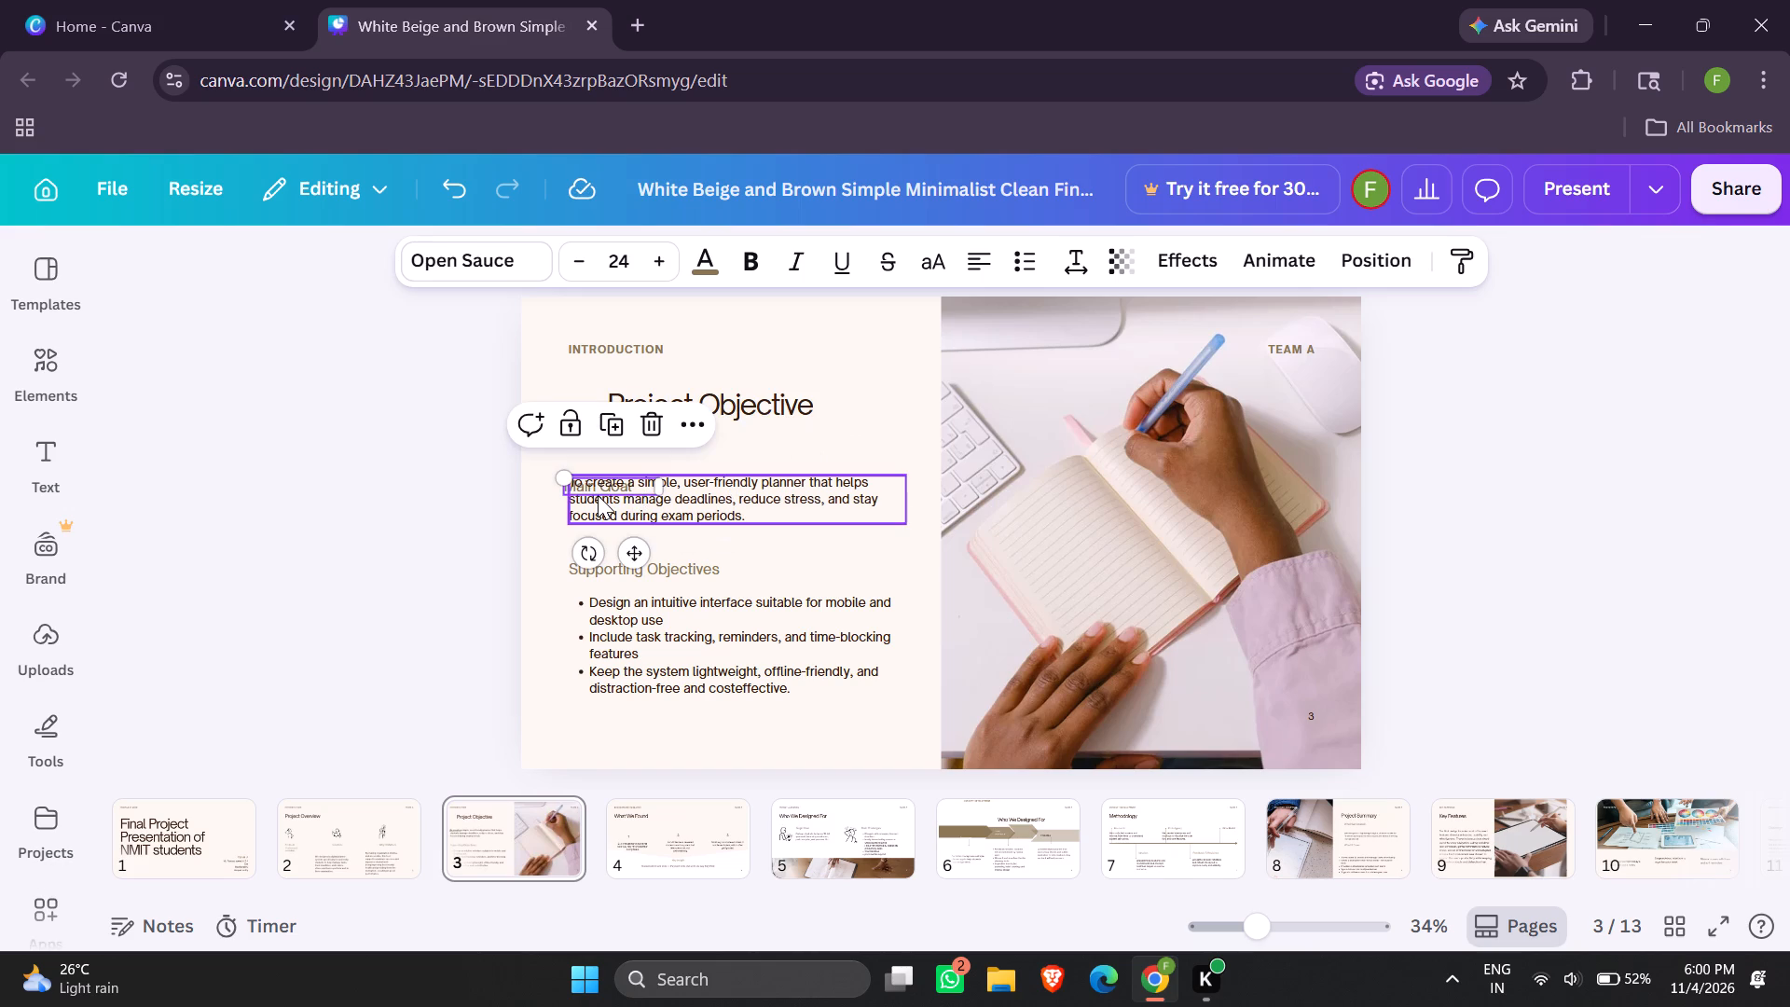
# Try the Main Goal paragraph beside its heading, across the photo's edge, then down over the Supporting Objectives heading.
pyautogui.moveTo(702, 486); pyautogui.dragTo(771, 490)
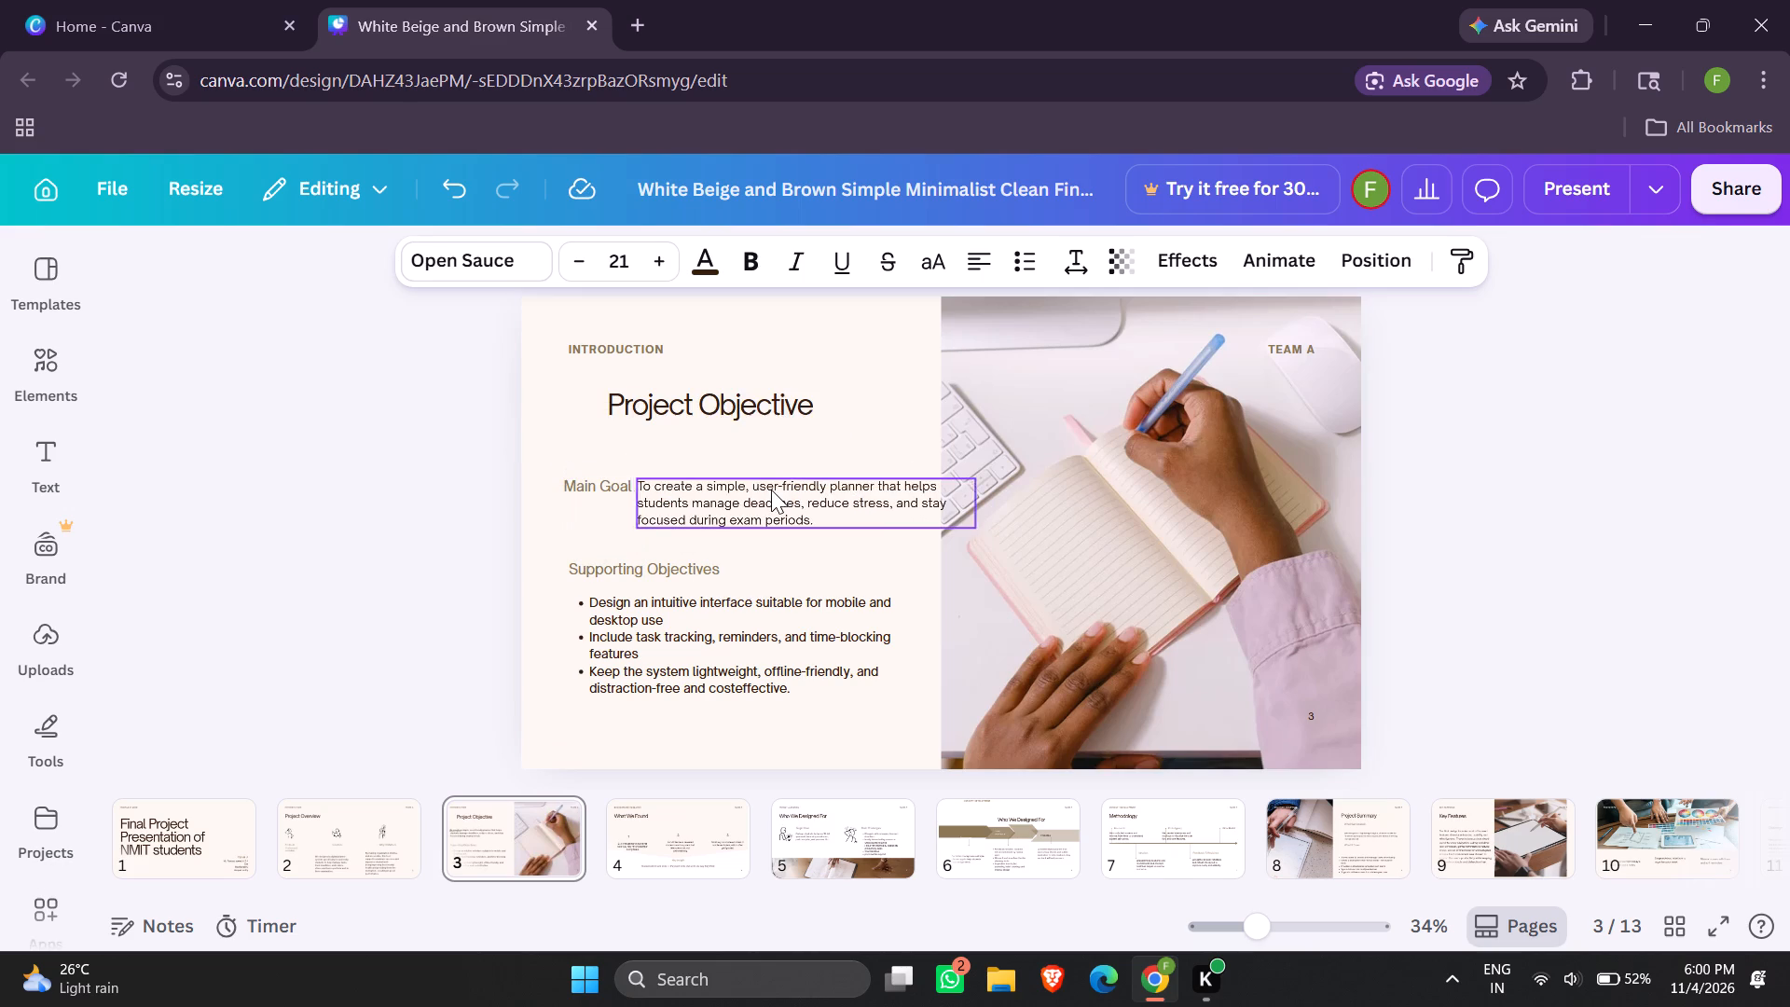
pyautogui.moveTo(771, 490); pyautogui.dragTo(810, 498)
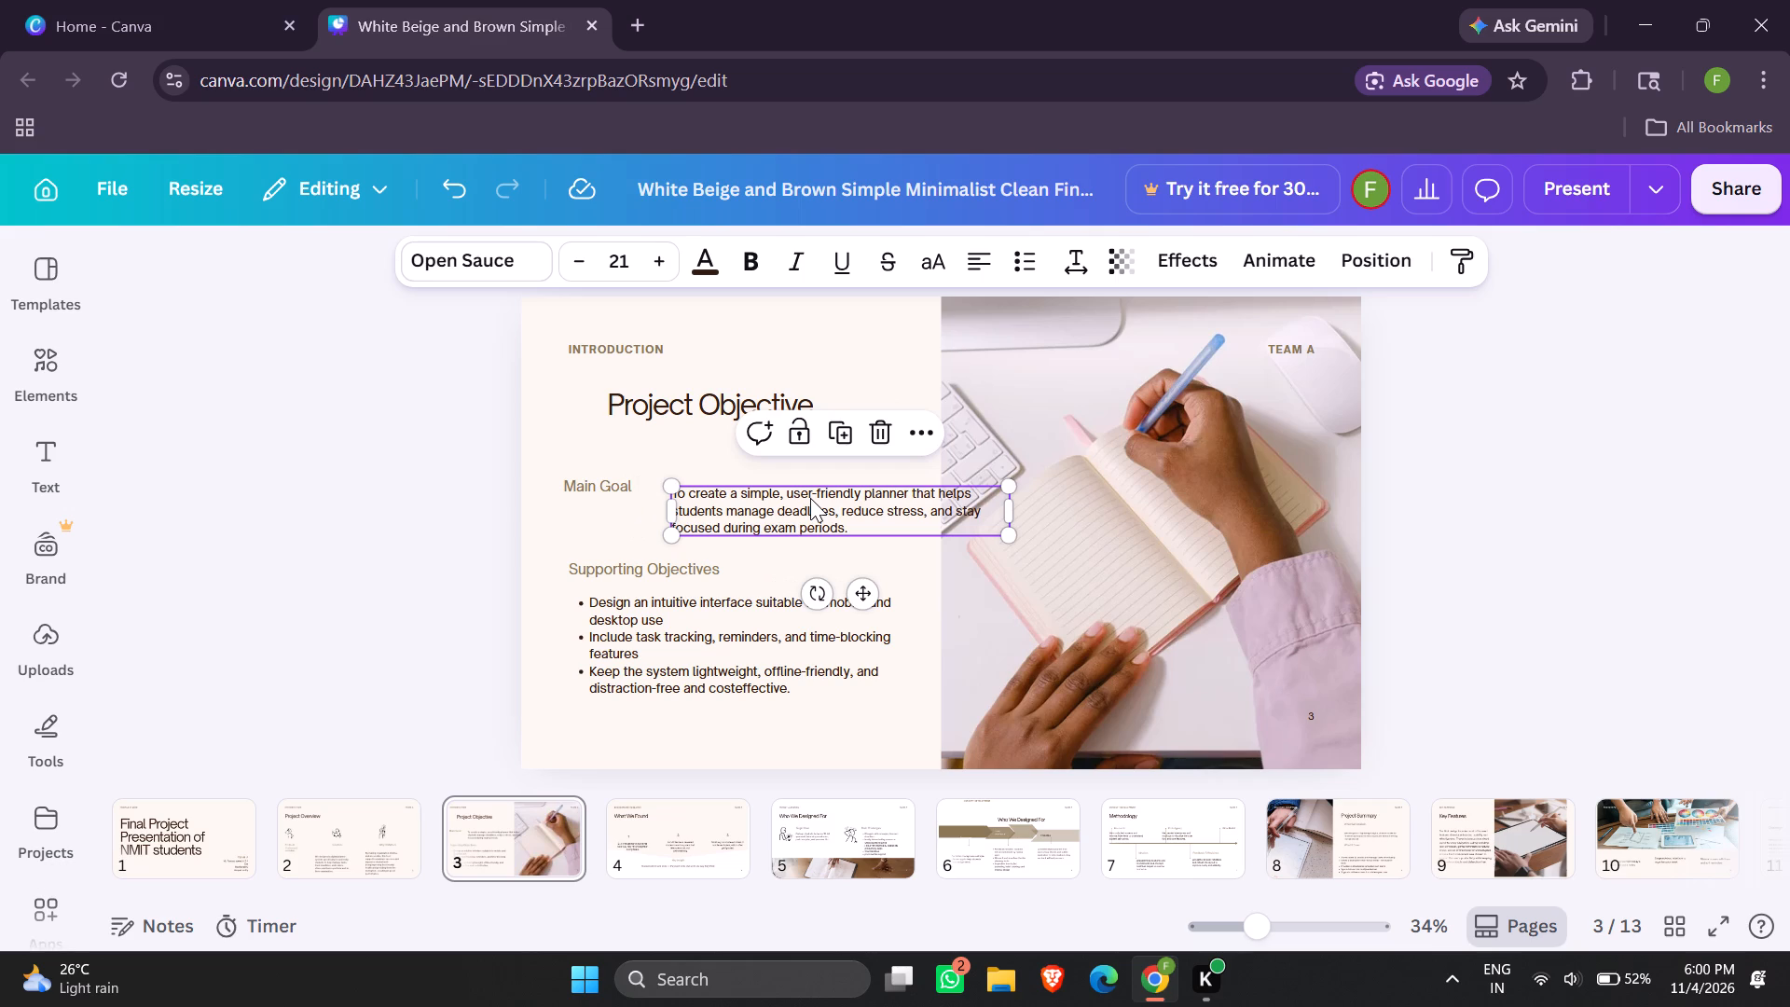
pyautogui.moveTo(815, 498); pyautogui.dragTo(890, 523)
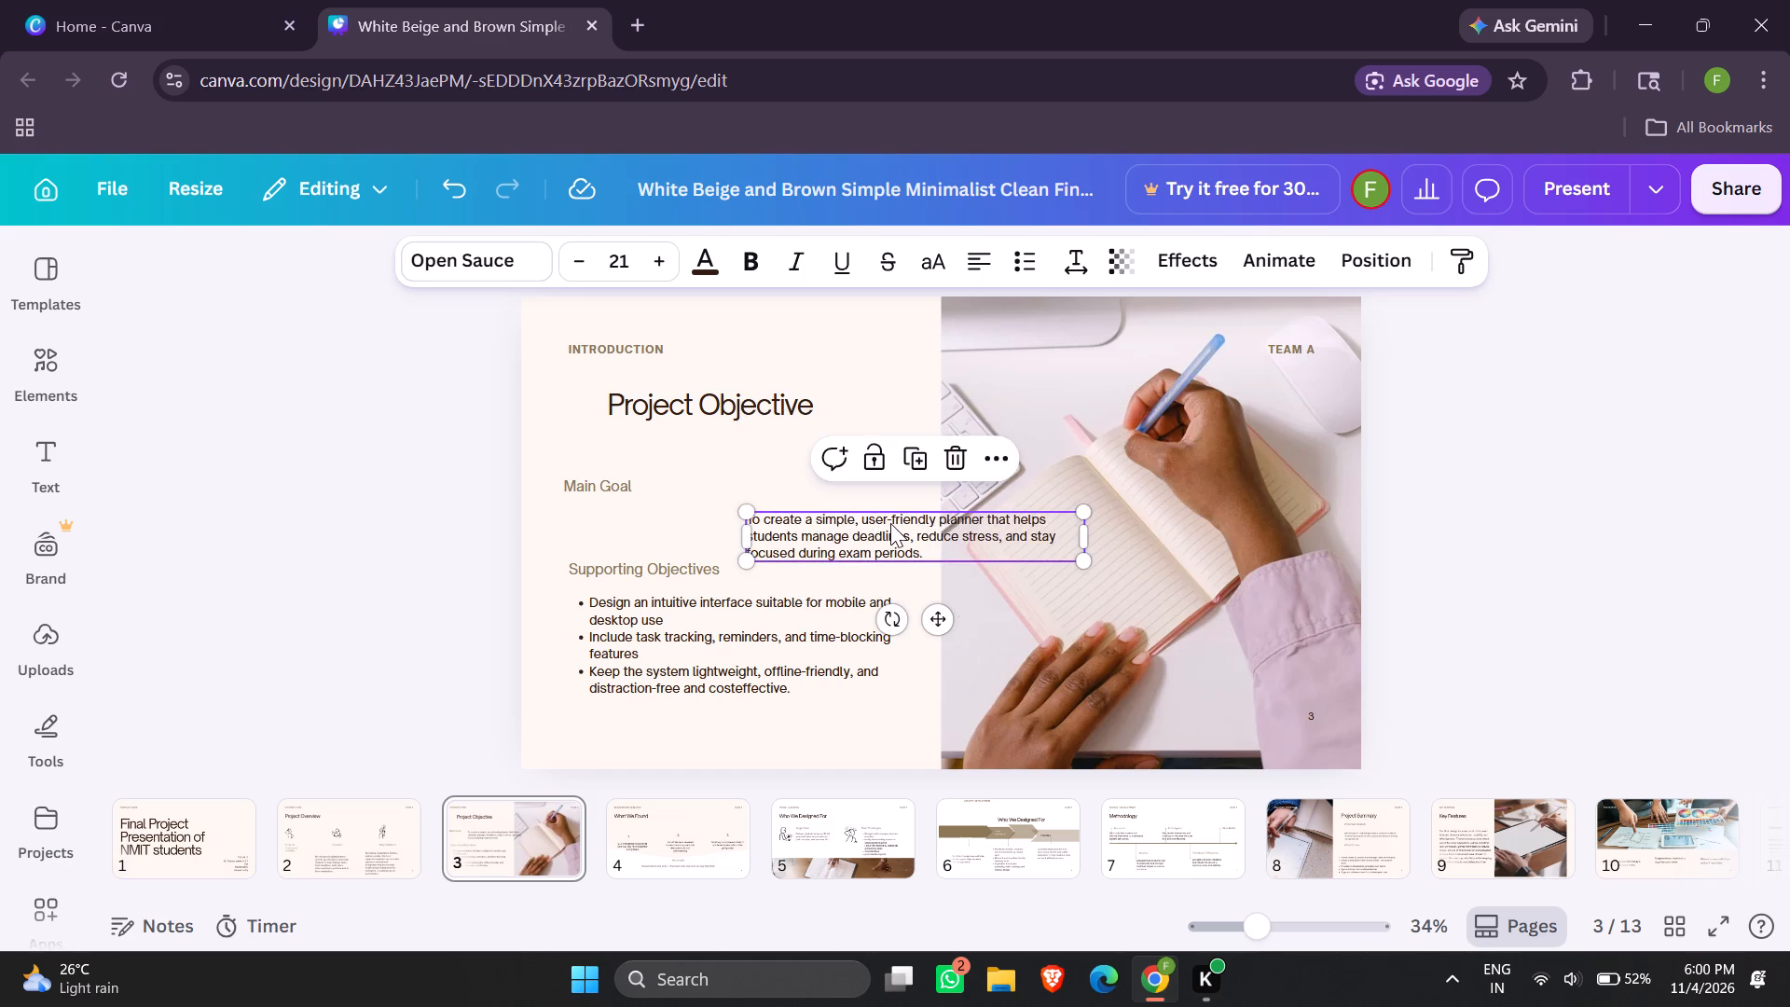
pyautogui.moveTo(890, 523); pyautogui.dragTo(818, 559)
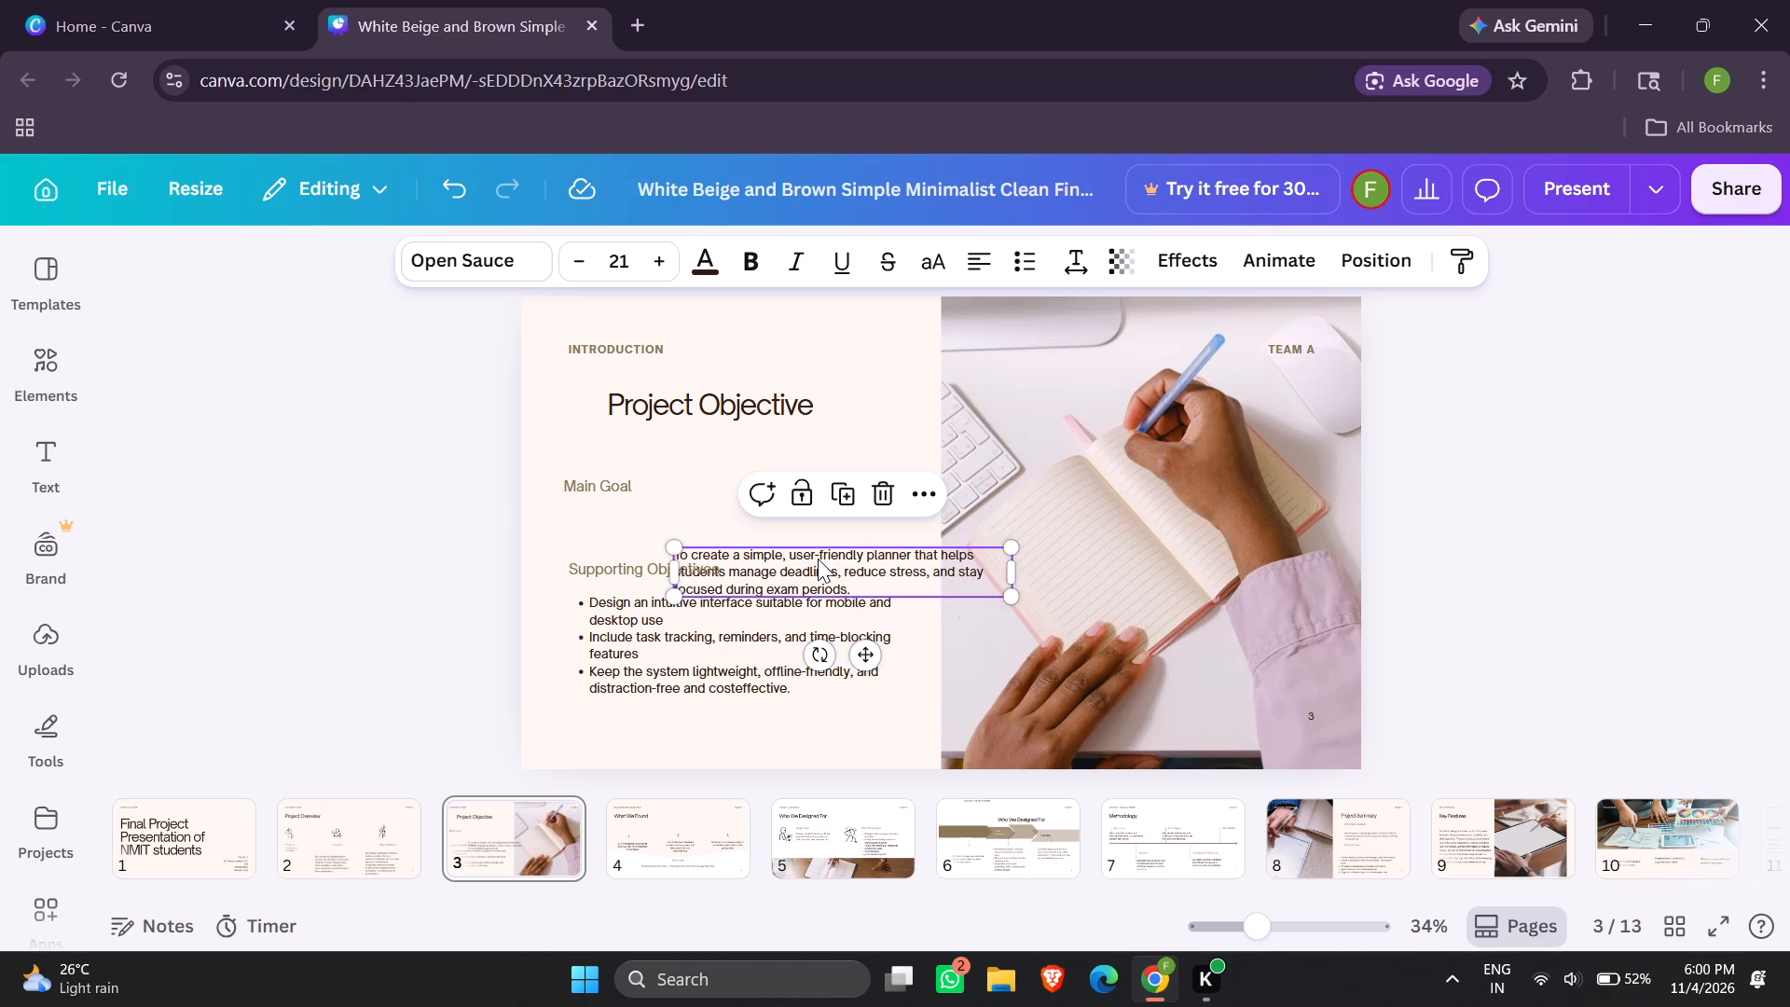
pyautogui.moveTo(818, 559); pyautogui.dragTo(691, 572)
# Move the Supporting Objectives heading up toward the photo, slightly below the level of the Main Goal heading.
pyautogui.moveTo(691, 572); pyautogui.dragTo(826, 523)
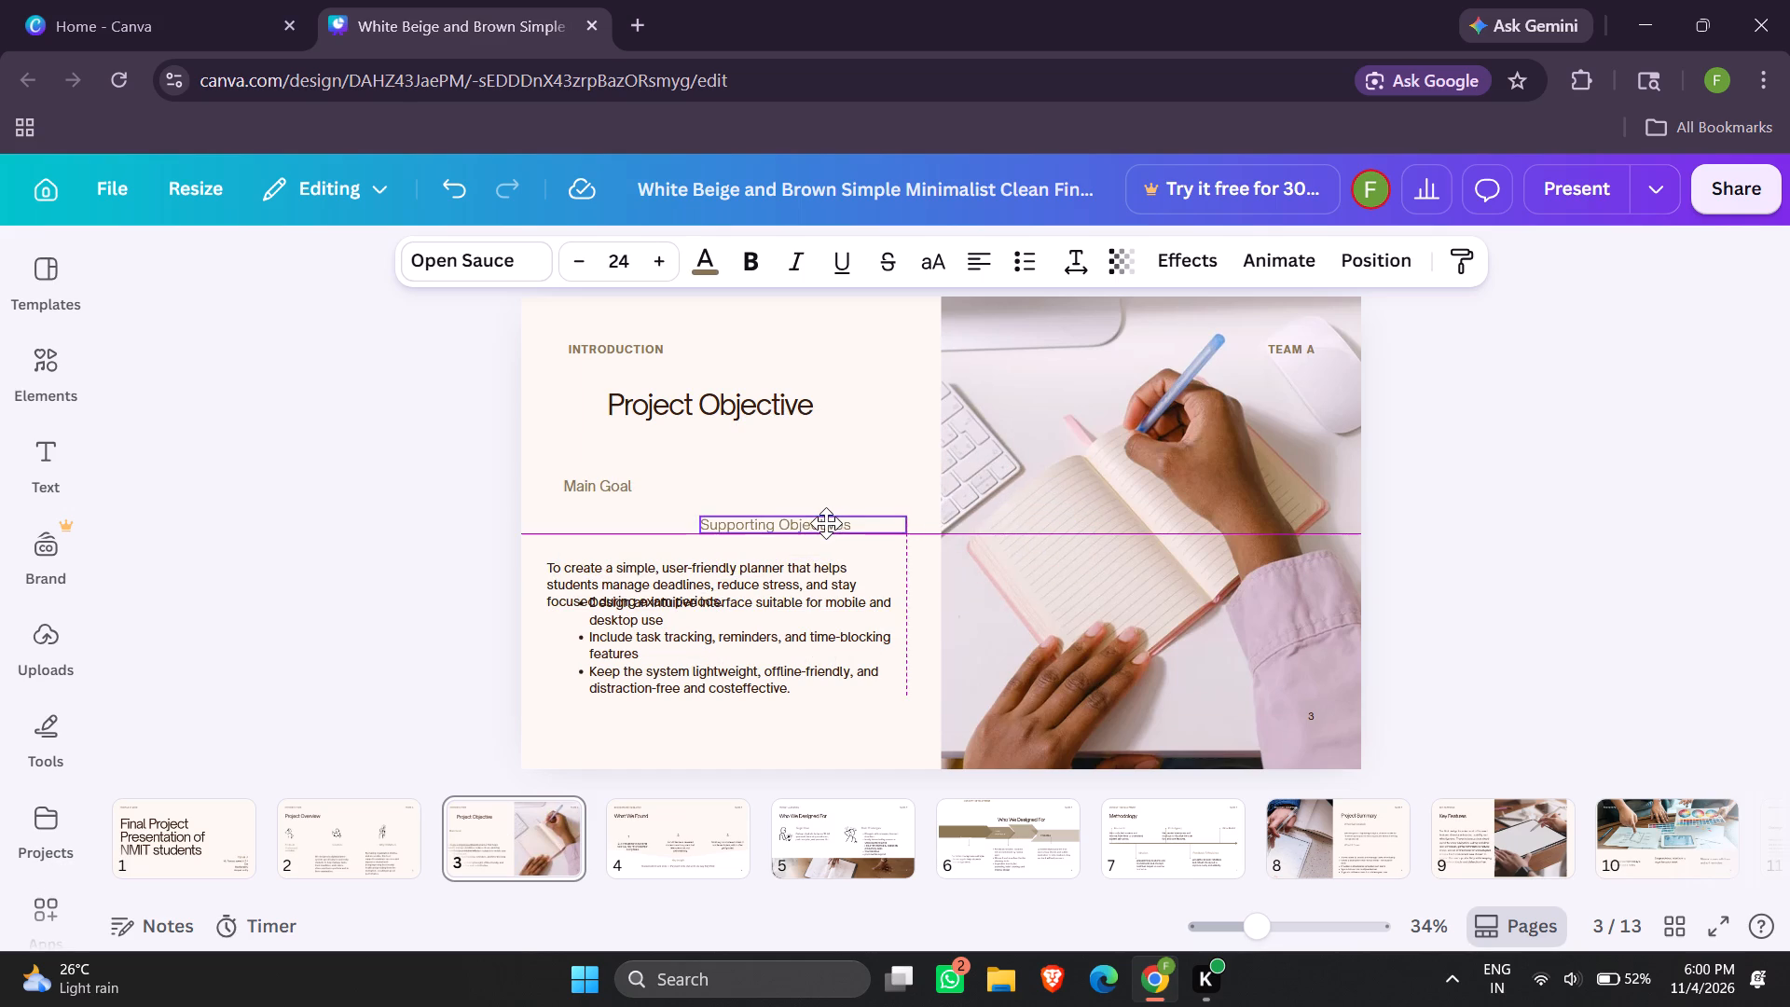
pyautogui.moveTo(826, 523); pyautogui.dragTo(824, 523)
# Place the Main Goal paragraph just below the Supporting Objectives heading, with its left edge lined up with the Main Goal heading.
pyautogui.moveTo(629, 579); pyautogui.dragTo(689, 549)
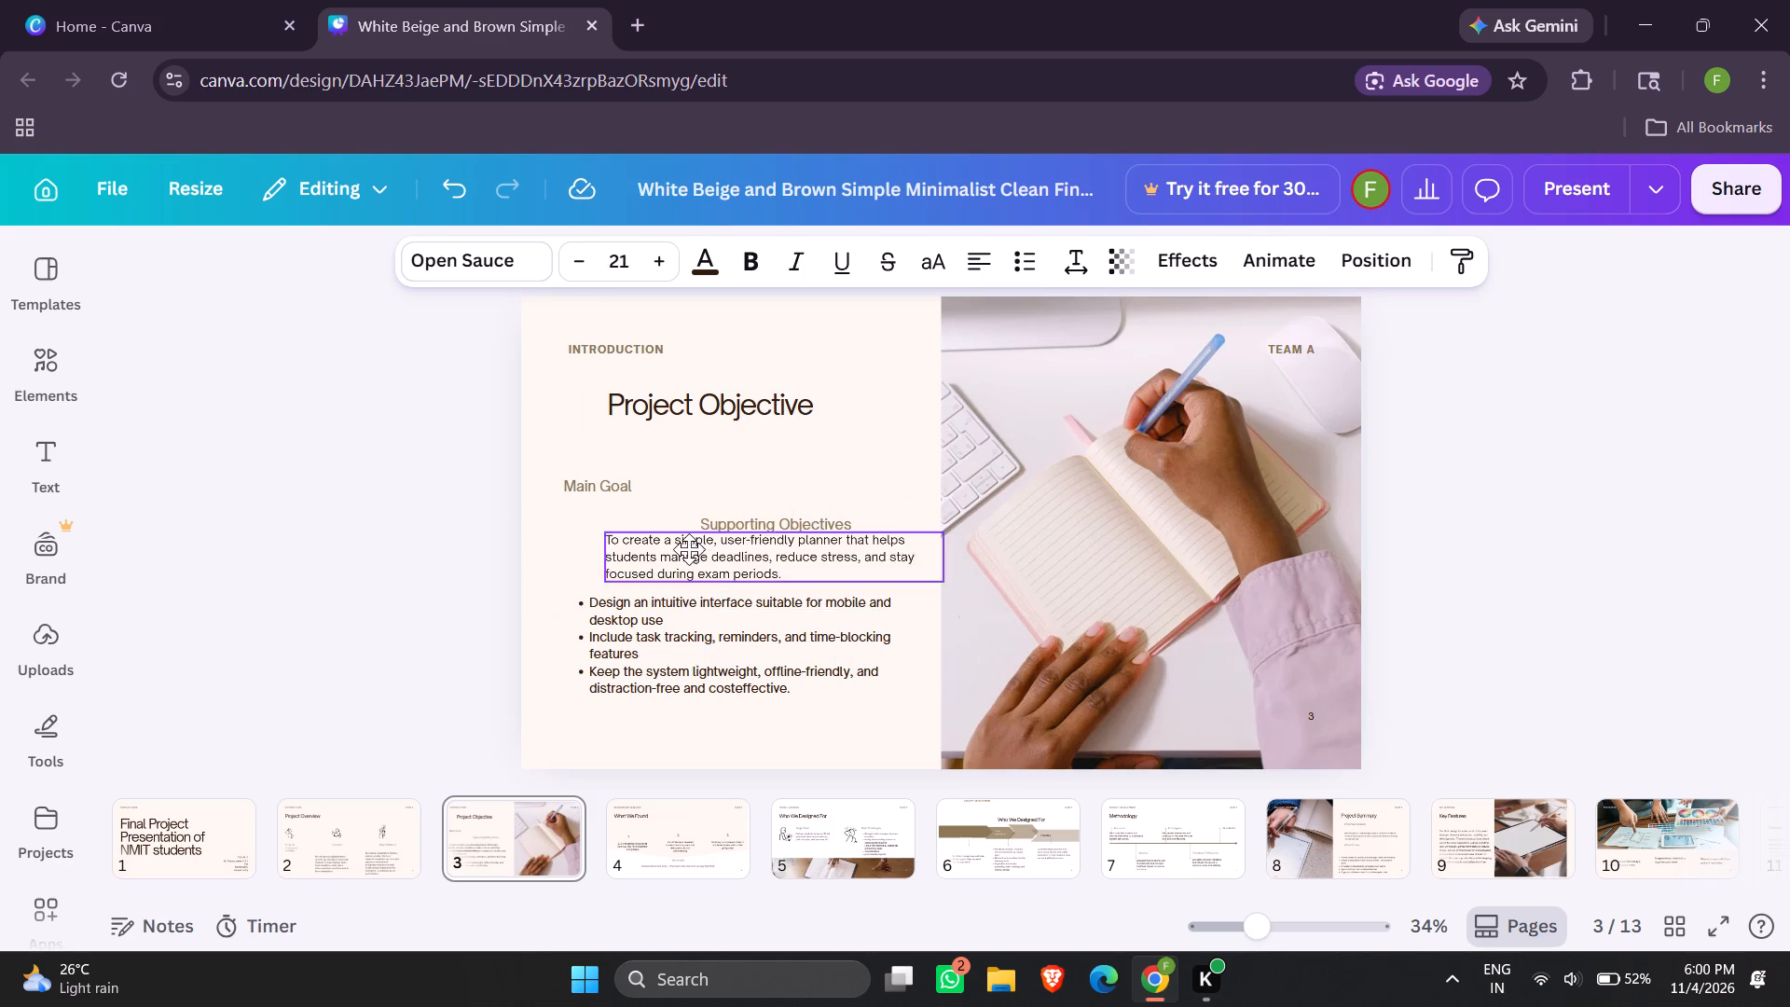
pyautogui.moveTo(689, 549); pyautogui.dragTo(619, 564)
pyautogui.moveTo(619, 564); pyautogui.dragTo(705, 558)
pyautogui.moveTo(705, 558); pyautogui.dragTo(623, 558)
pyautogui.moveTo(623, 558); pyautogui.dragTo(738, 537)
pyautogui.moveTo(738, 537); pyautogui.dragTo(823, 538)
pyautogui.moveTo(823, 538); pyautogui.dragTo(750, 559)
pyautogui.moveTo(750, 559); pyautogui.dragTo(684, 576)
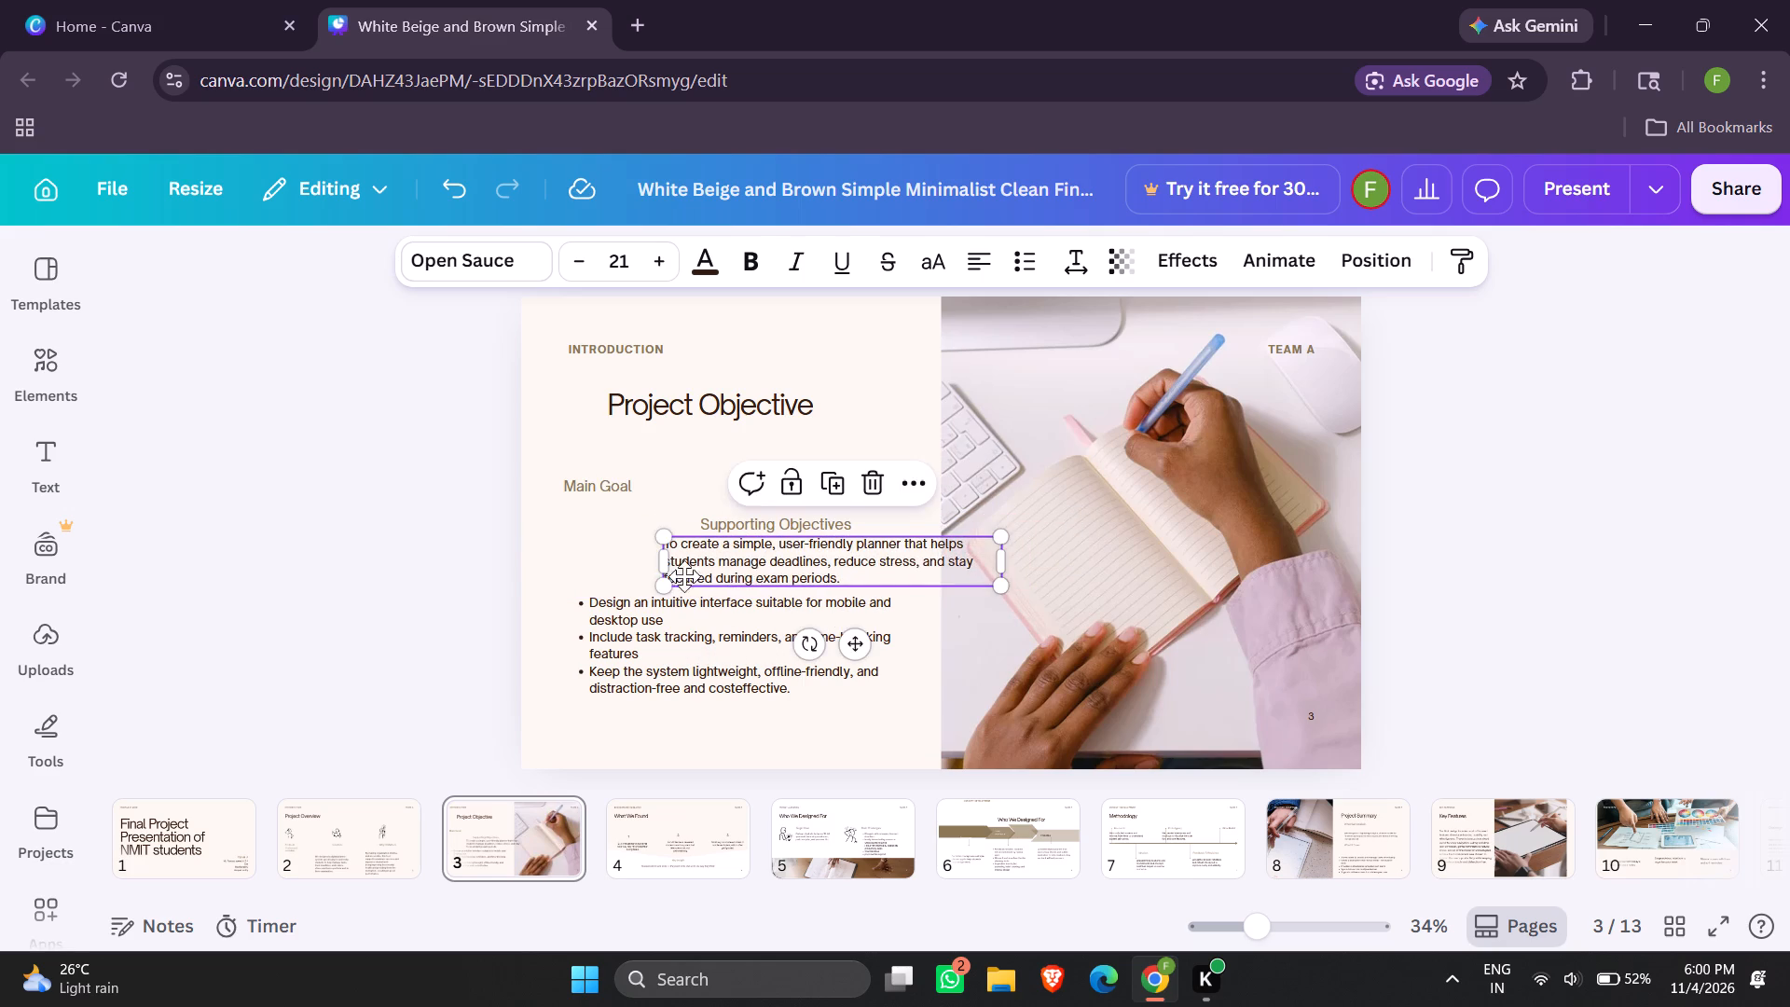
pyautogui.moveTo(684, 576); pyautogui.dragTo(649, 559)
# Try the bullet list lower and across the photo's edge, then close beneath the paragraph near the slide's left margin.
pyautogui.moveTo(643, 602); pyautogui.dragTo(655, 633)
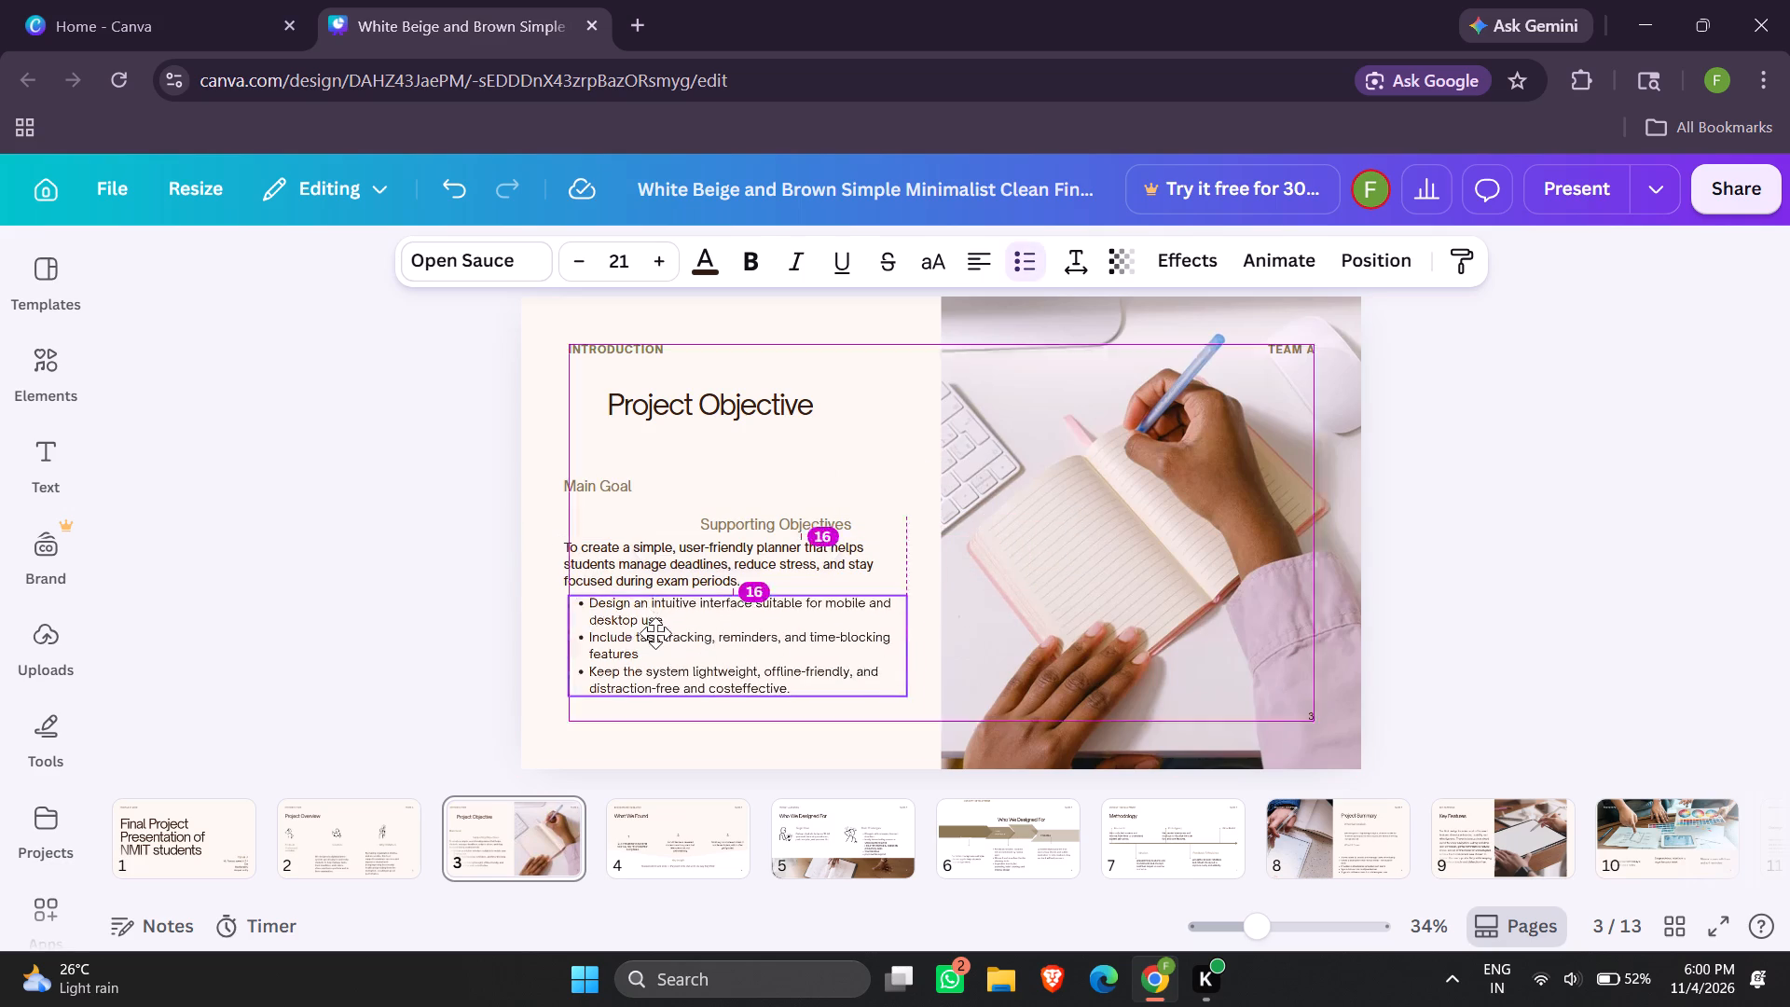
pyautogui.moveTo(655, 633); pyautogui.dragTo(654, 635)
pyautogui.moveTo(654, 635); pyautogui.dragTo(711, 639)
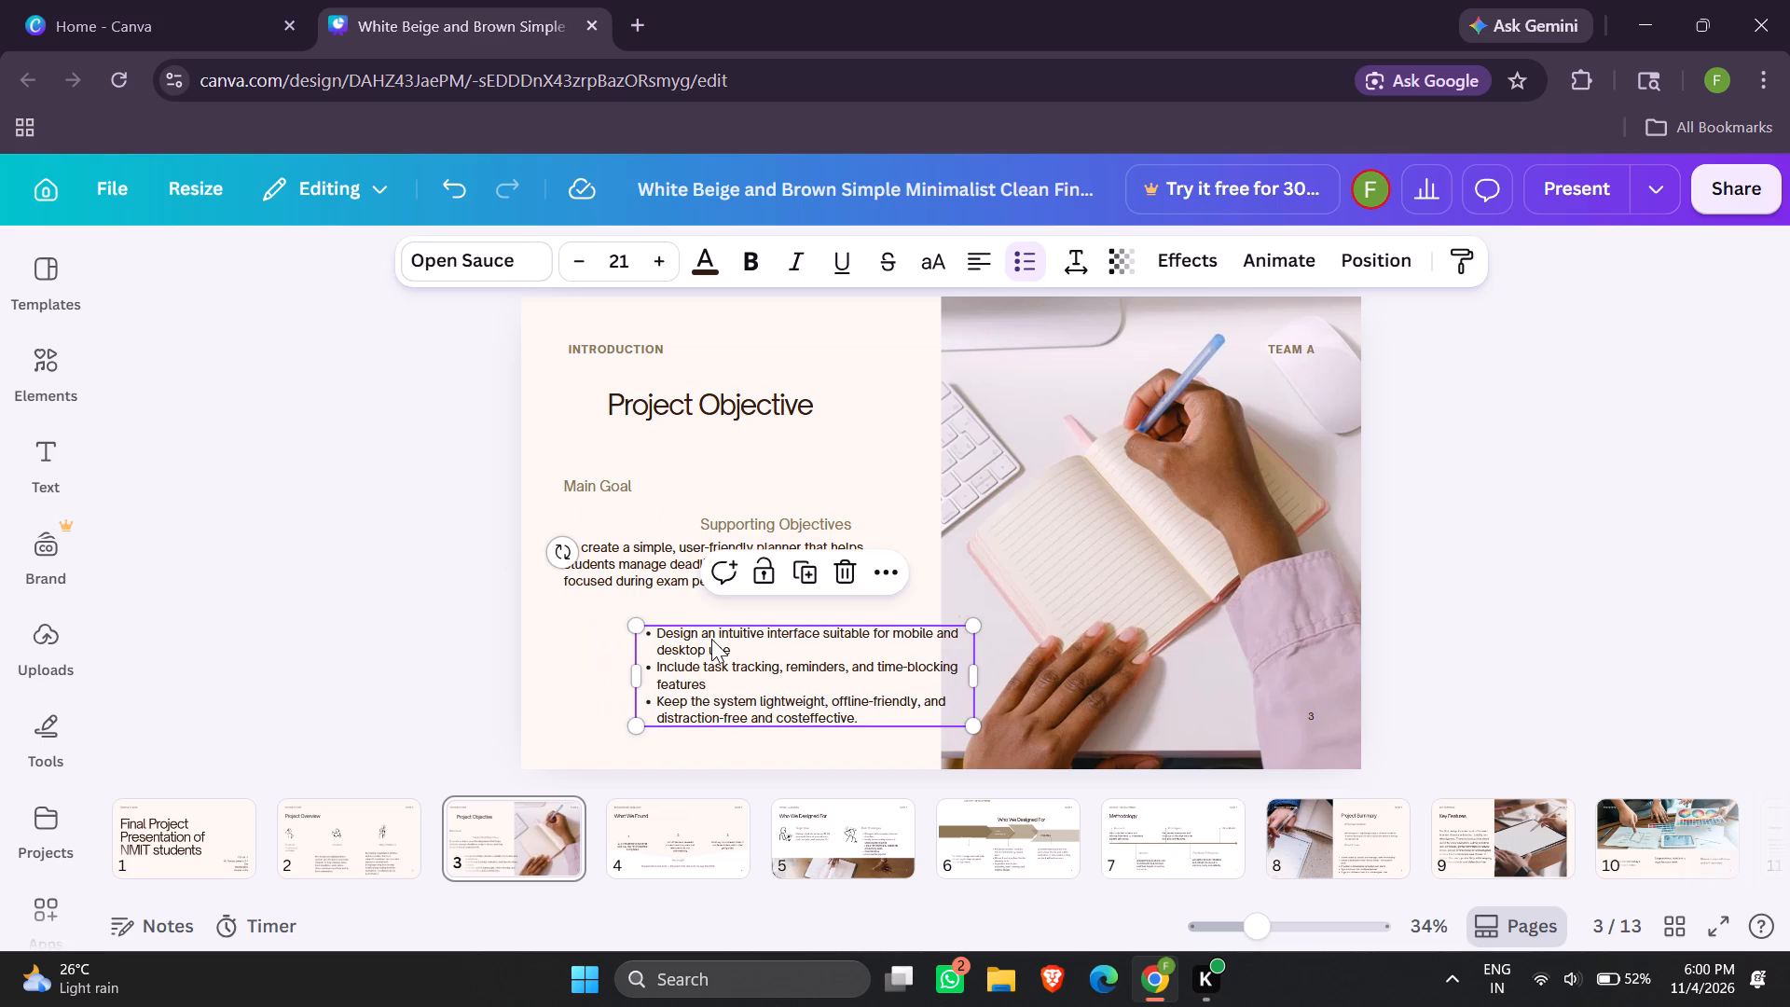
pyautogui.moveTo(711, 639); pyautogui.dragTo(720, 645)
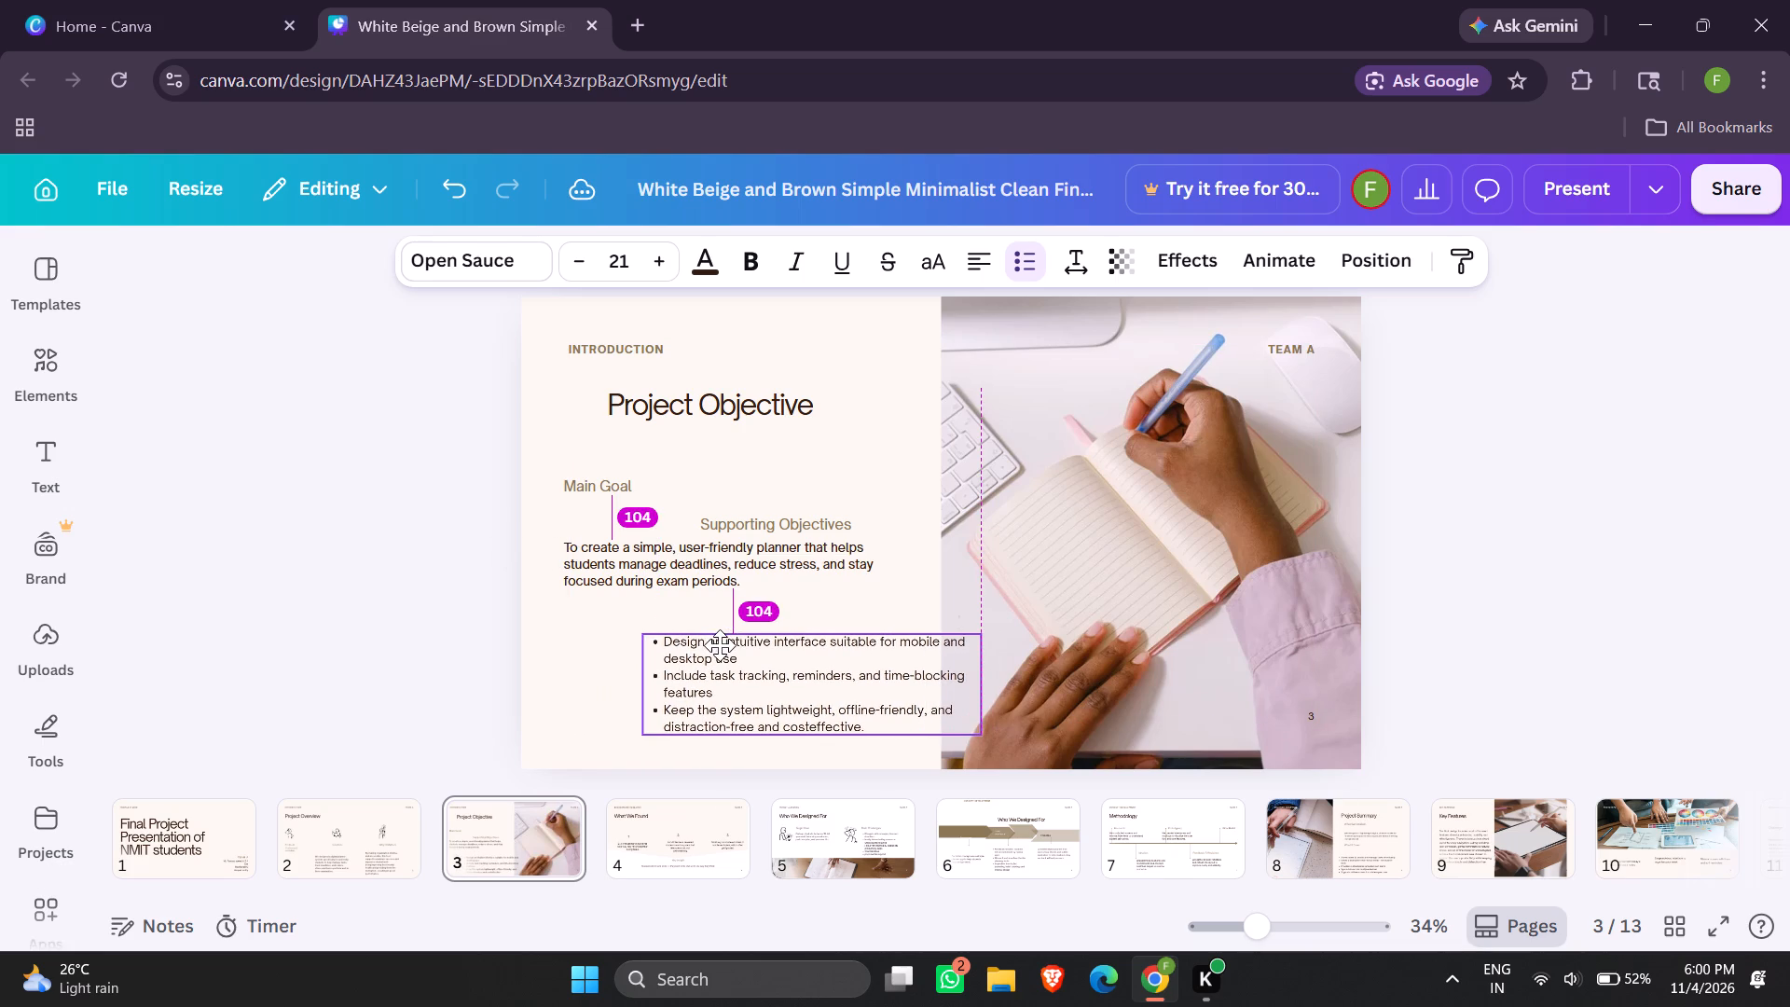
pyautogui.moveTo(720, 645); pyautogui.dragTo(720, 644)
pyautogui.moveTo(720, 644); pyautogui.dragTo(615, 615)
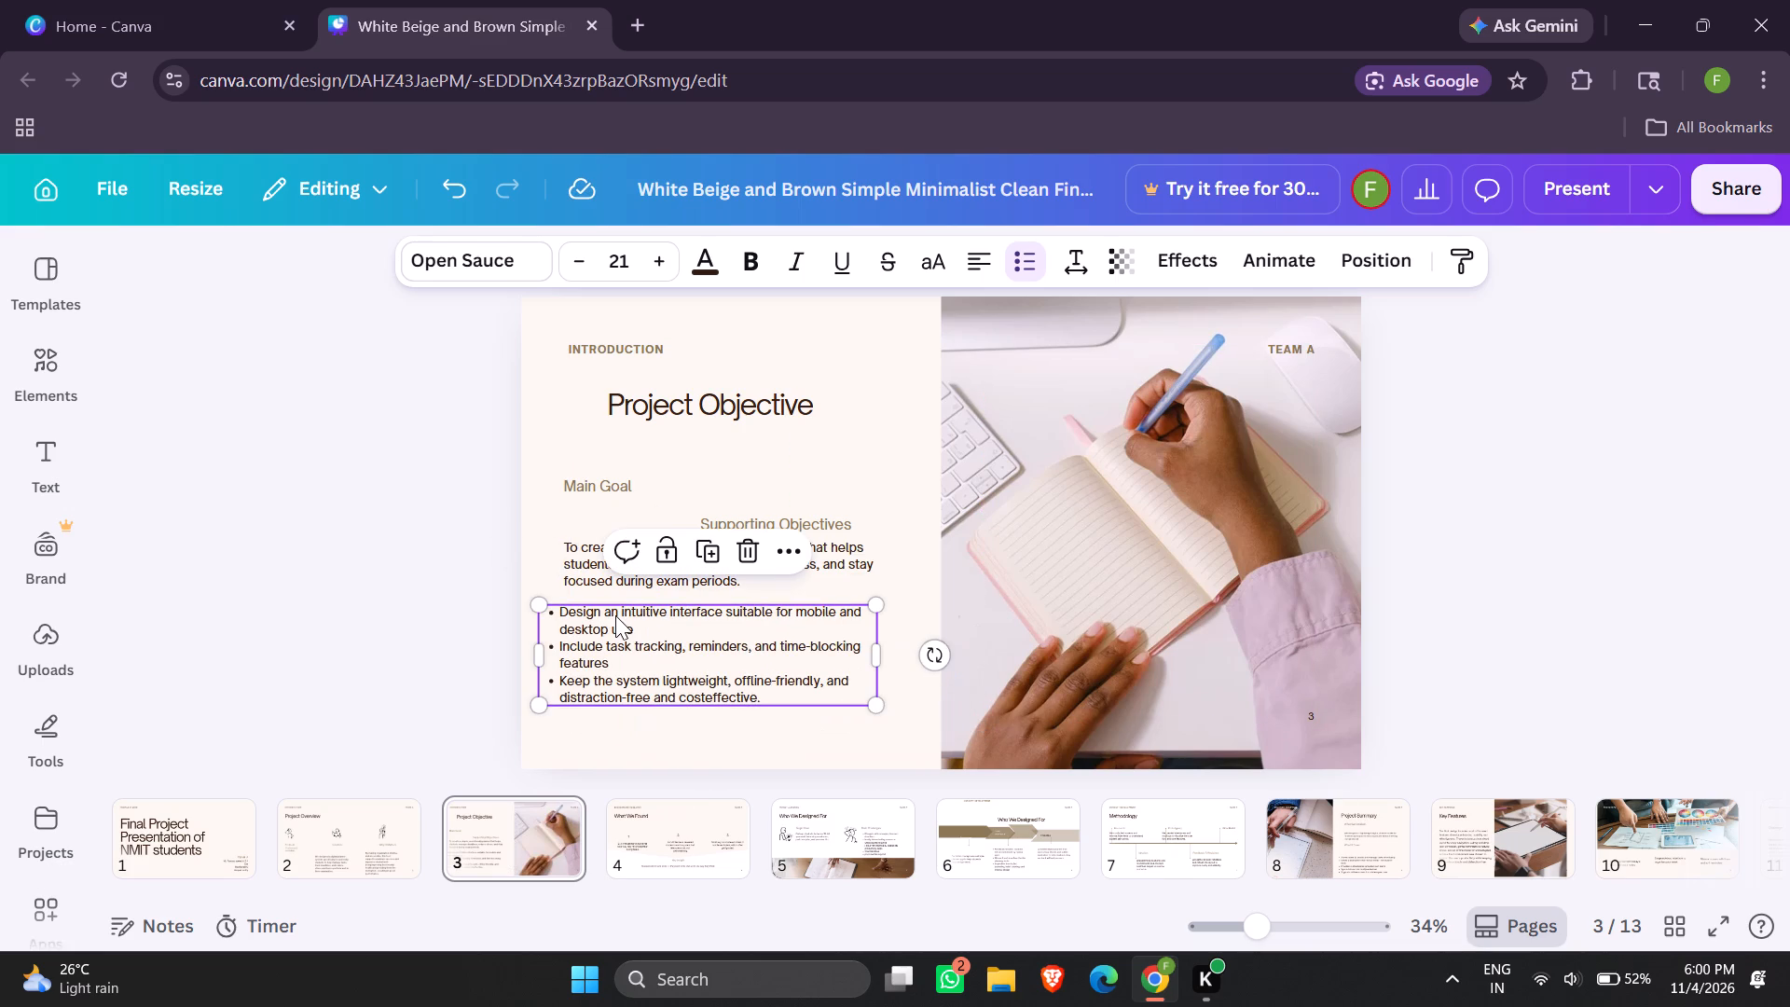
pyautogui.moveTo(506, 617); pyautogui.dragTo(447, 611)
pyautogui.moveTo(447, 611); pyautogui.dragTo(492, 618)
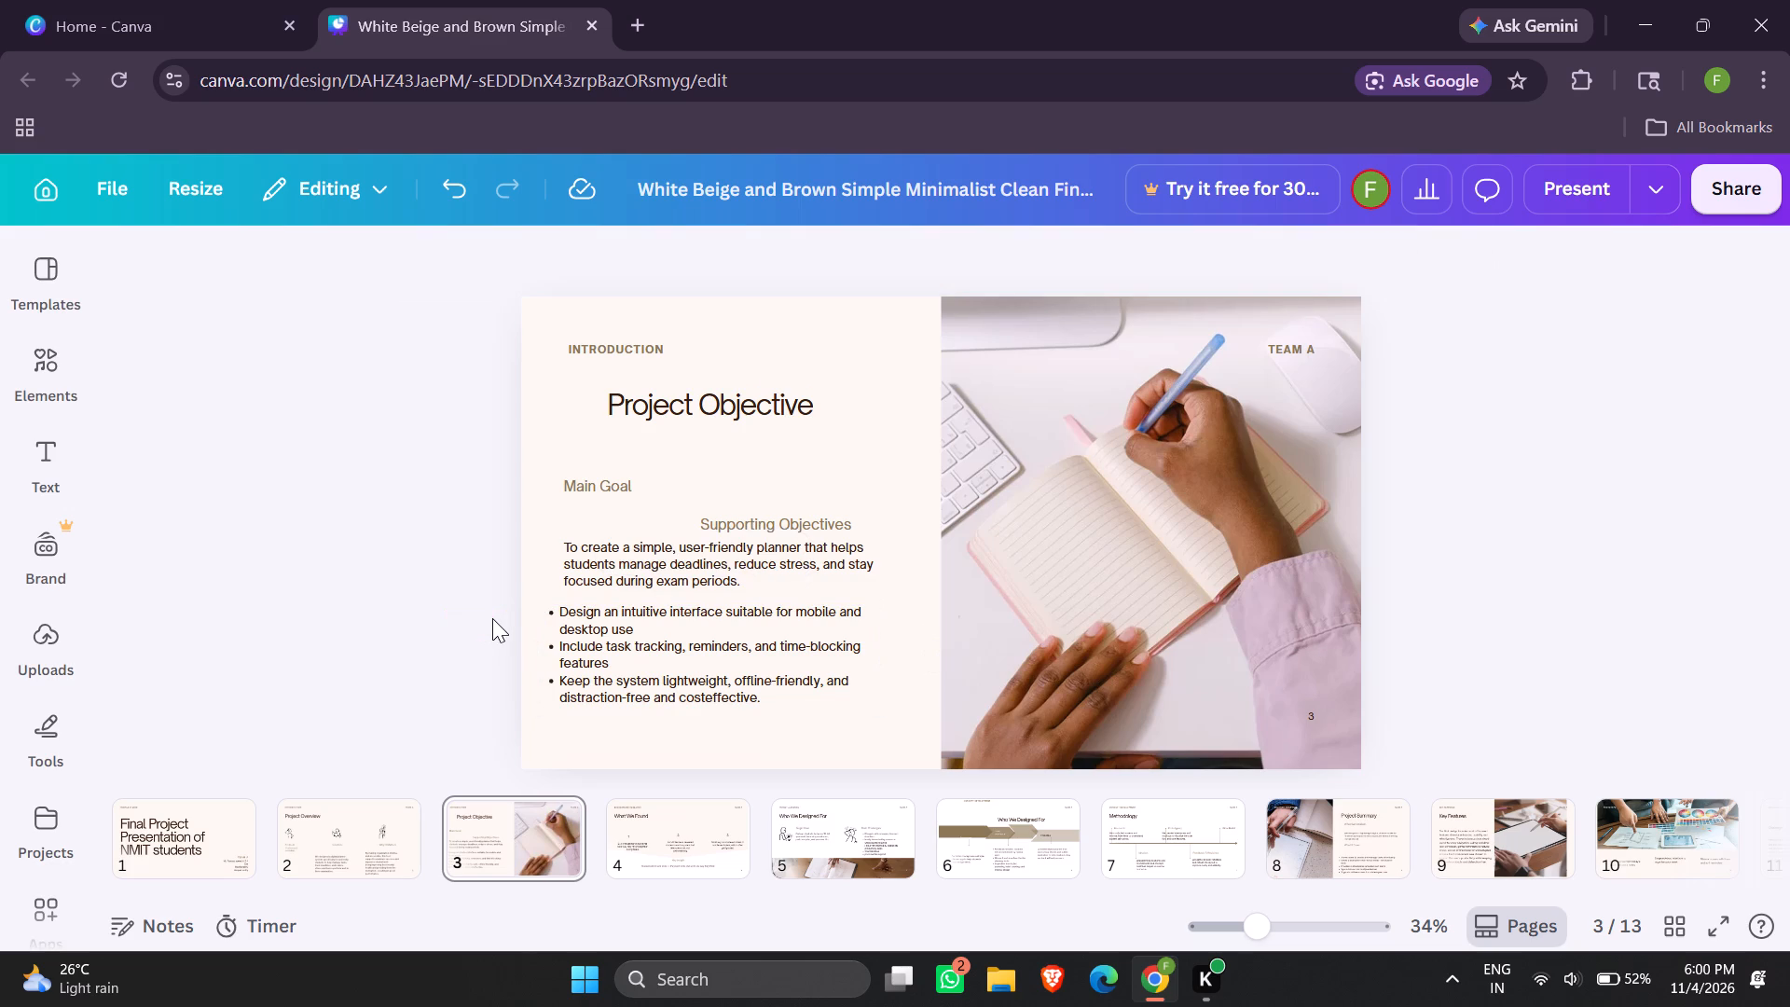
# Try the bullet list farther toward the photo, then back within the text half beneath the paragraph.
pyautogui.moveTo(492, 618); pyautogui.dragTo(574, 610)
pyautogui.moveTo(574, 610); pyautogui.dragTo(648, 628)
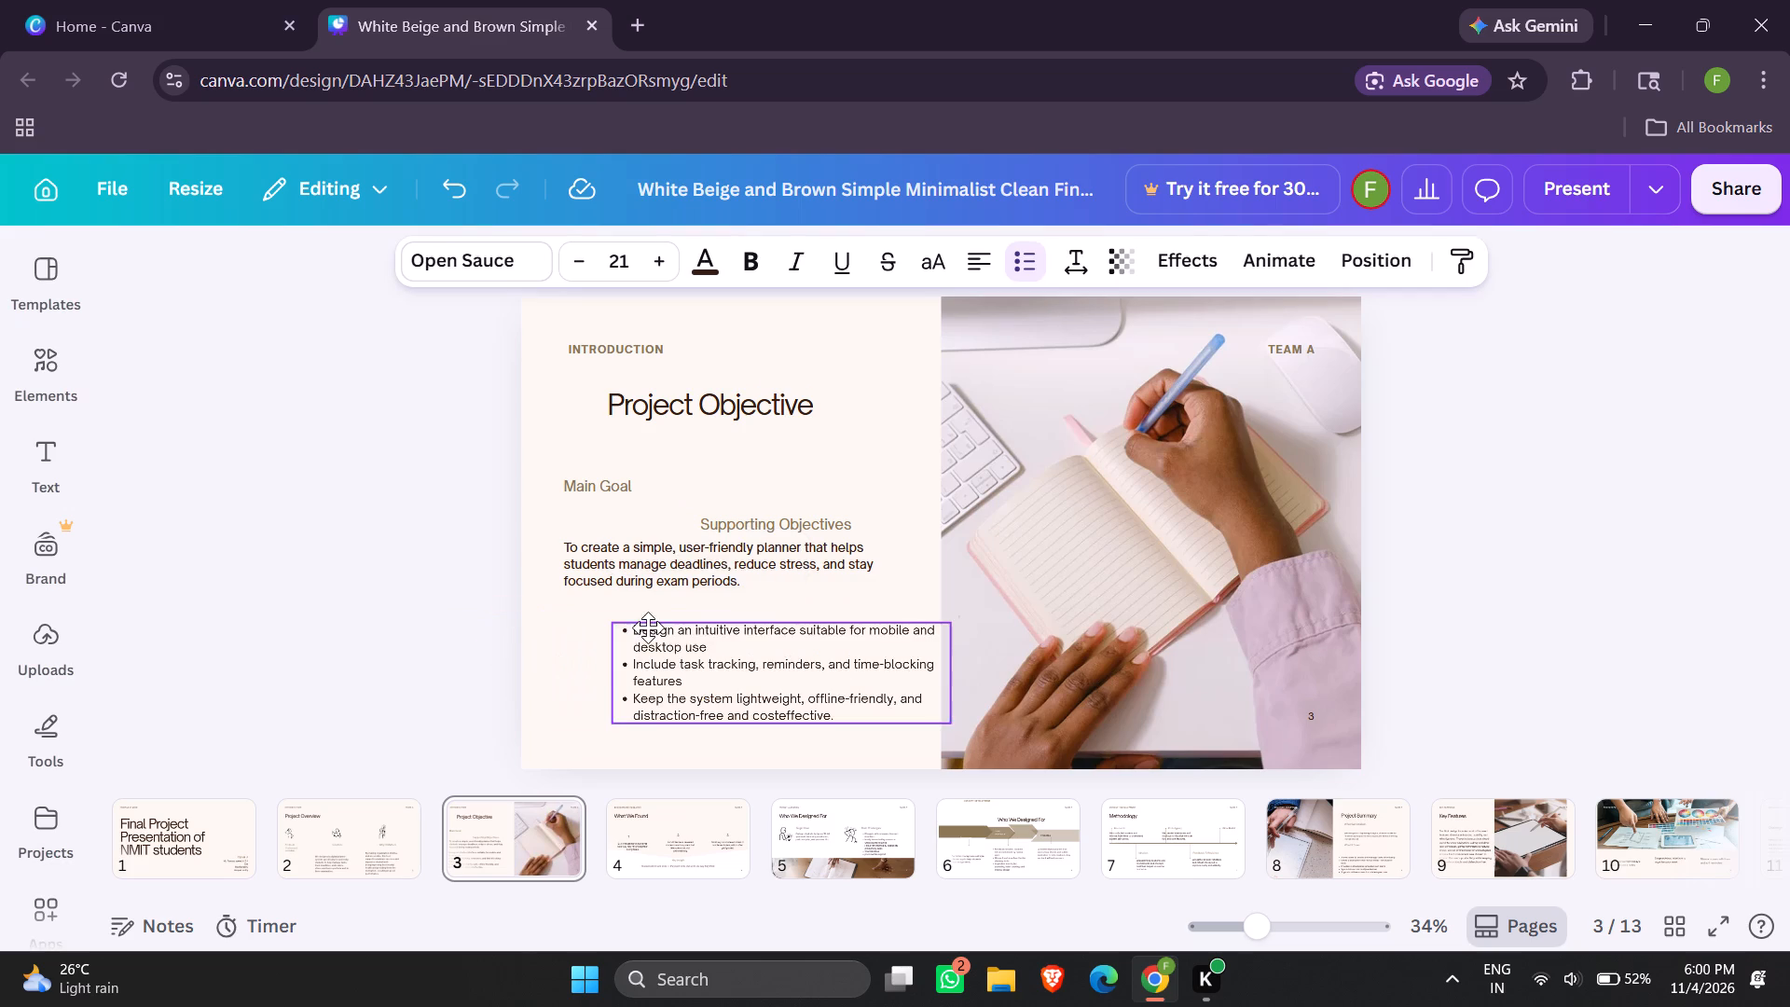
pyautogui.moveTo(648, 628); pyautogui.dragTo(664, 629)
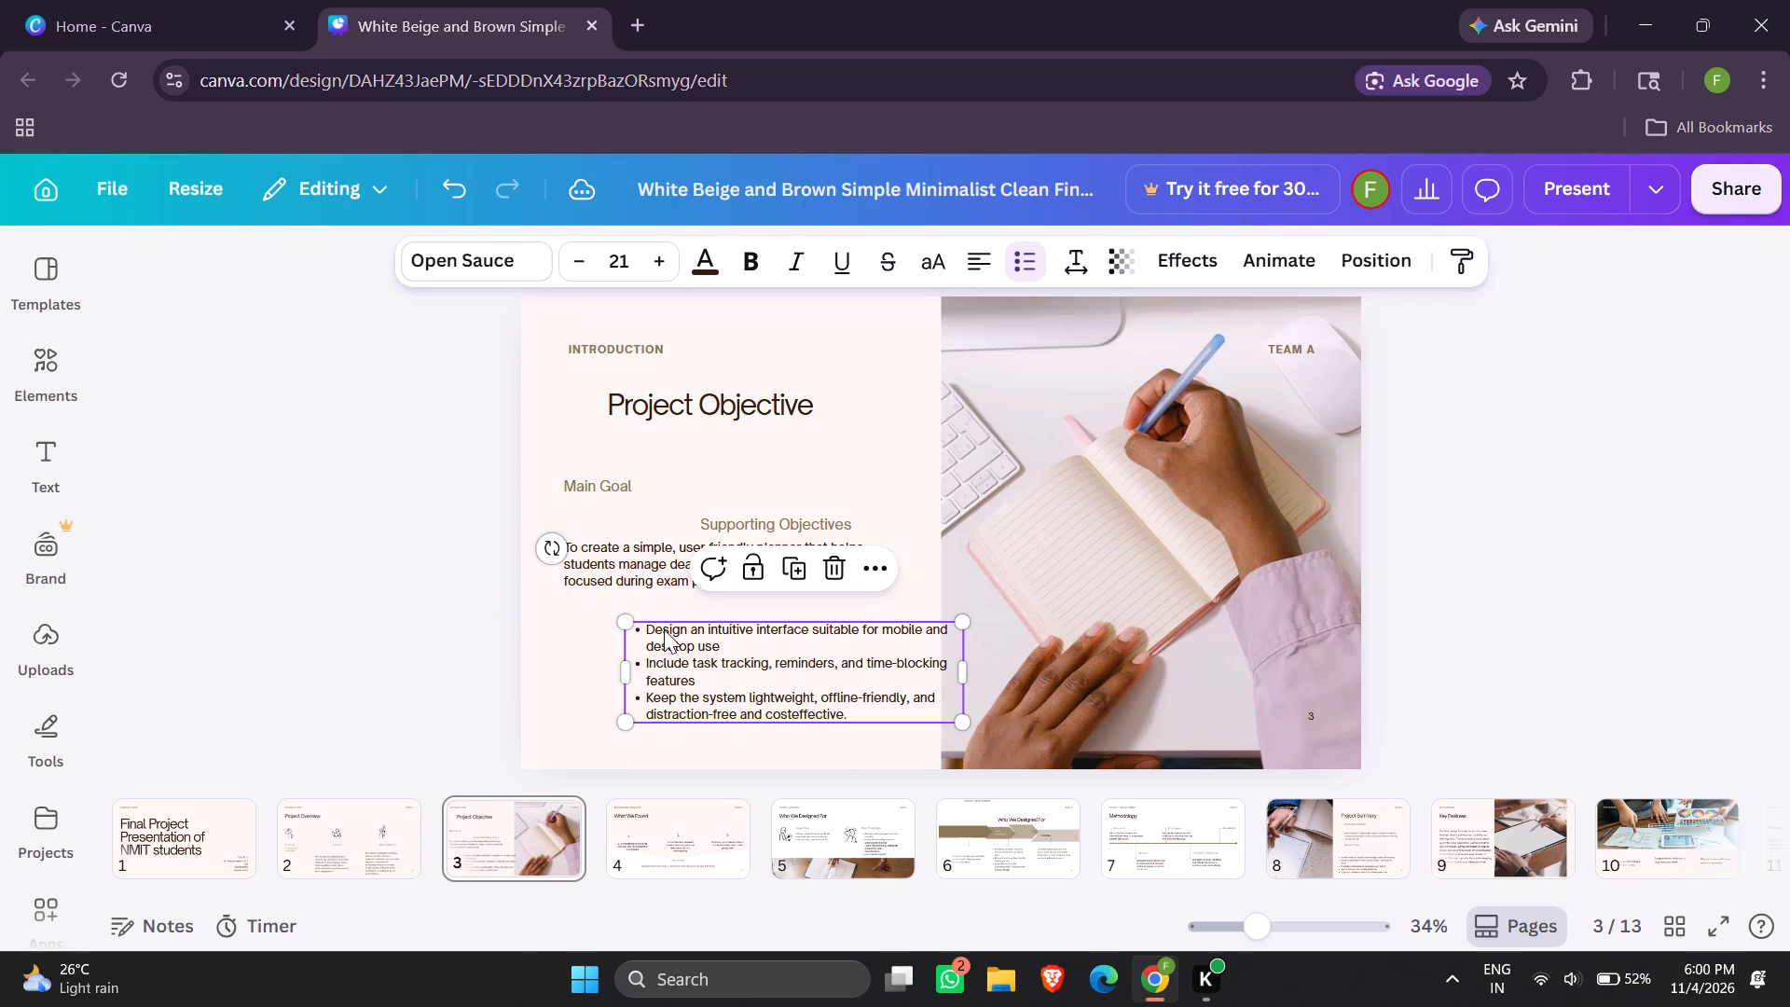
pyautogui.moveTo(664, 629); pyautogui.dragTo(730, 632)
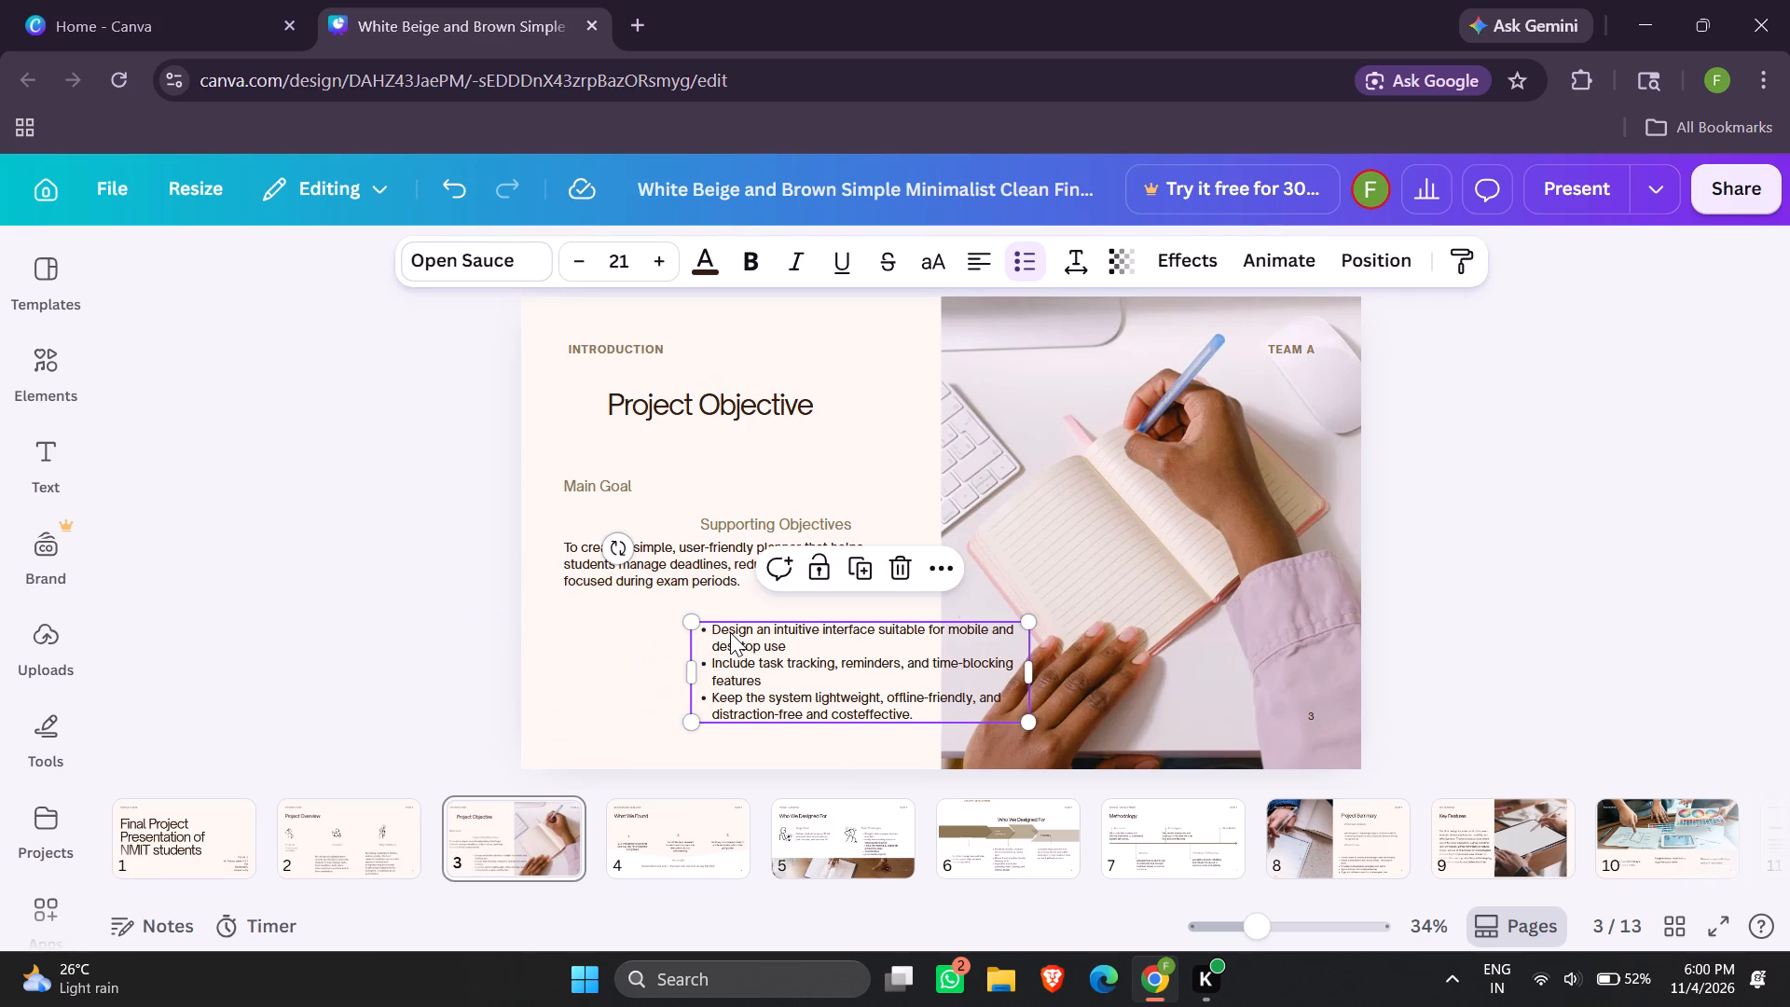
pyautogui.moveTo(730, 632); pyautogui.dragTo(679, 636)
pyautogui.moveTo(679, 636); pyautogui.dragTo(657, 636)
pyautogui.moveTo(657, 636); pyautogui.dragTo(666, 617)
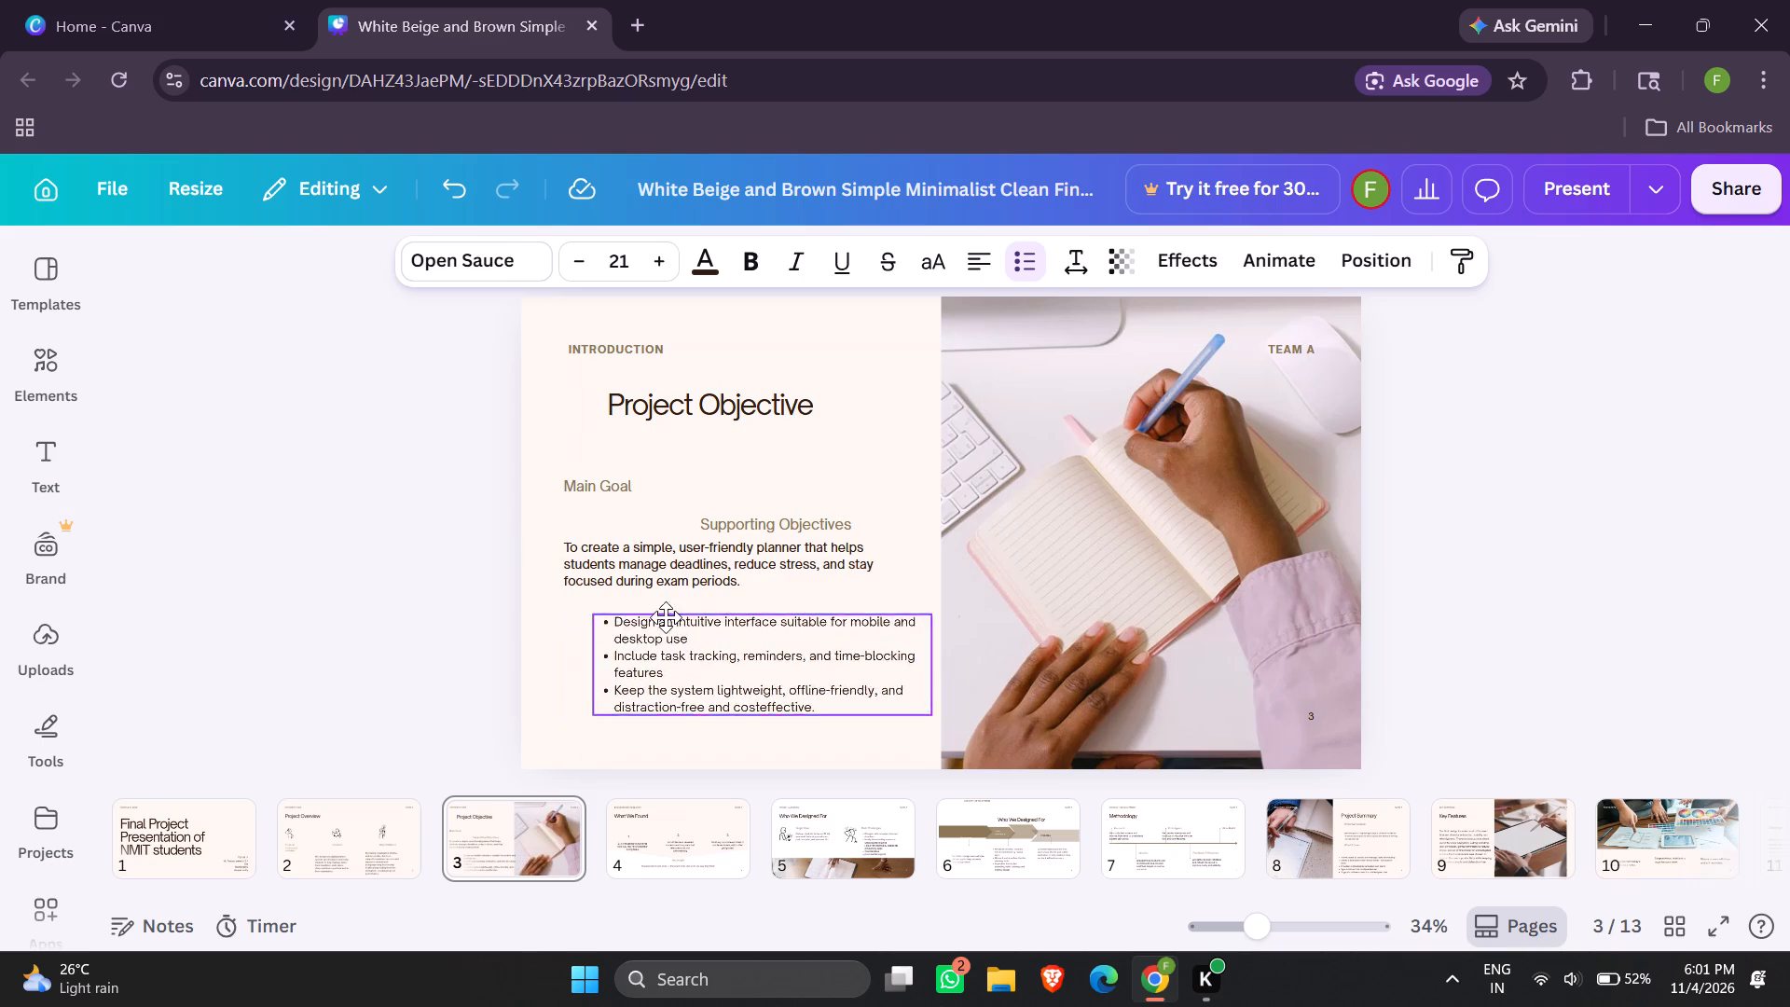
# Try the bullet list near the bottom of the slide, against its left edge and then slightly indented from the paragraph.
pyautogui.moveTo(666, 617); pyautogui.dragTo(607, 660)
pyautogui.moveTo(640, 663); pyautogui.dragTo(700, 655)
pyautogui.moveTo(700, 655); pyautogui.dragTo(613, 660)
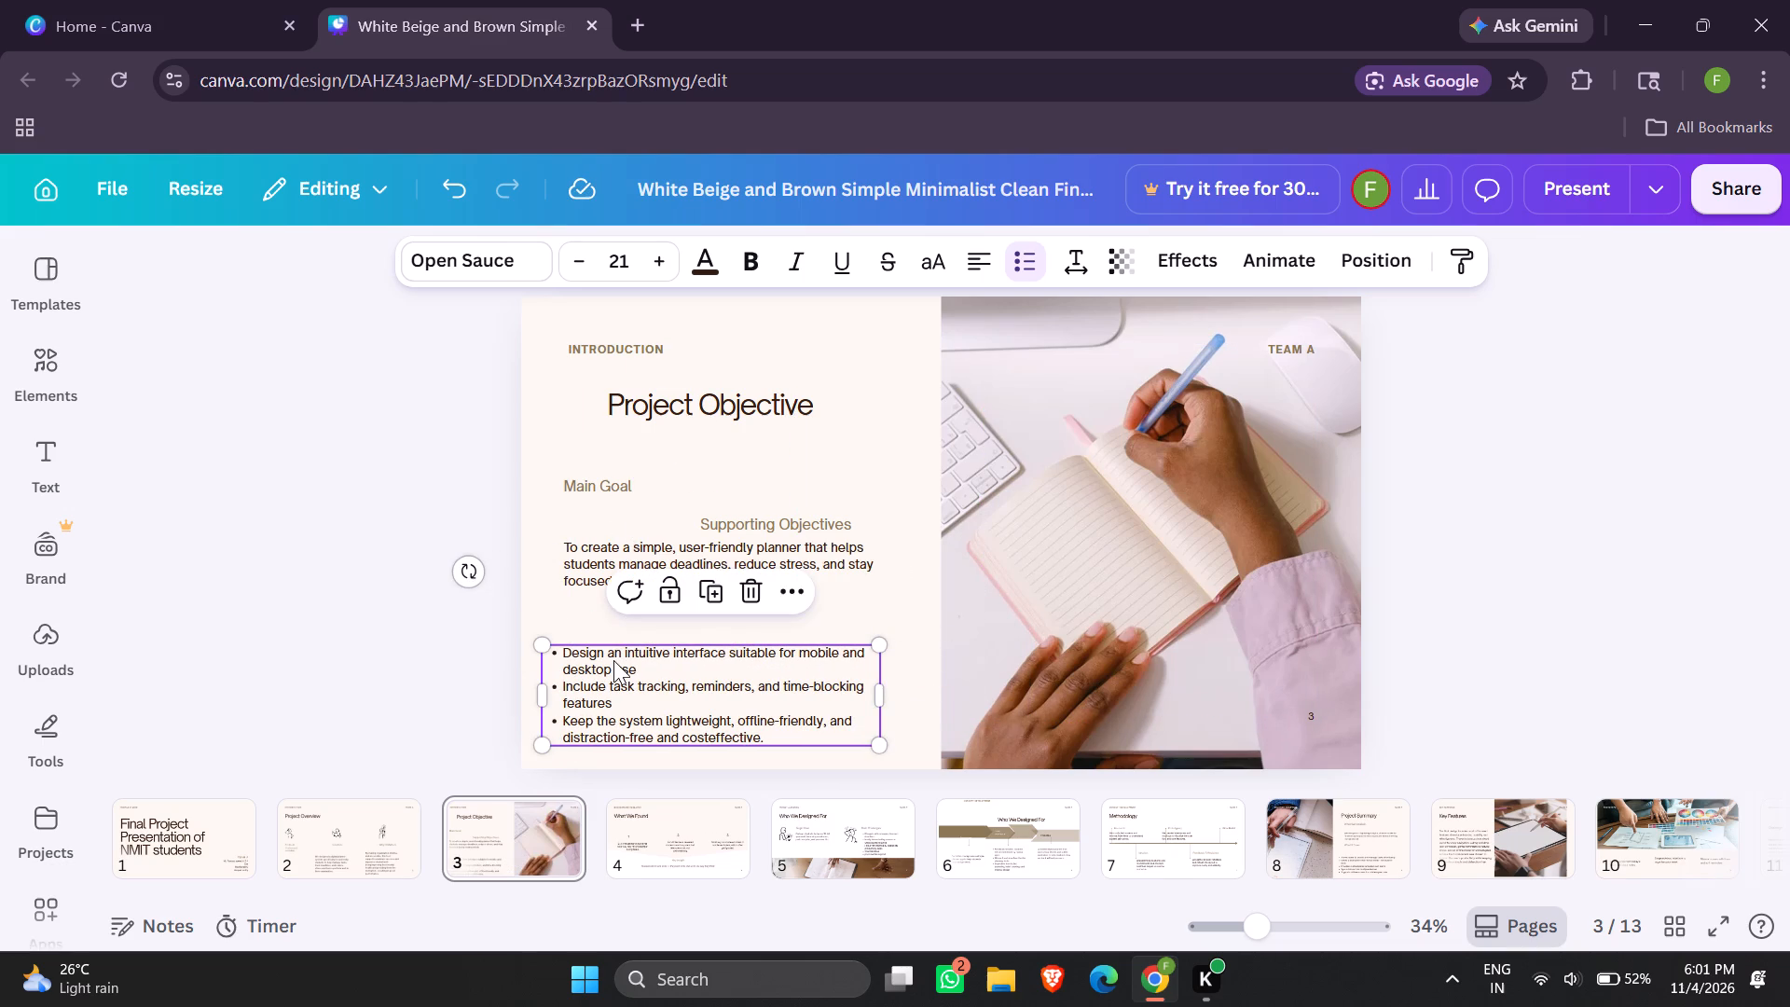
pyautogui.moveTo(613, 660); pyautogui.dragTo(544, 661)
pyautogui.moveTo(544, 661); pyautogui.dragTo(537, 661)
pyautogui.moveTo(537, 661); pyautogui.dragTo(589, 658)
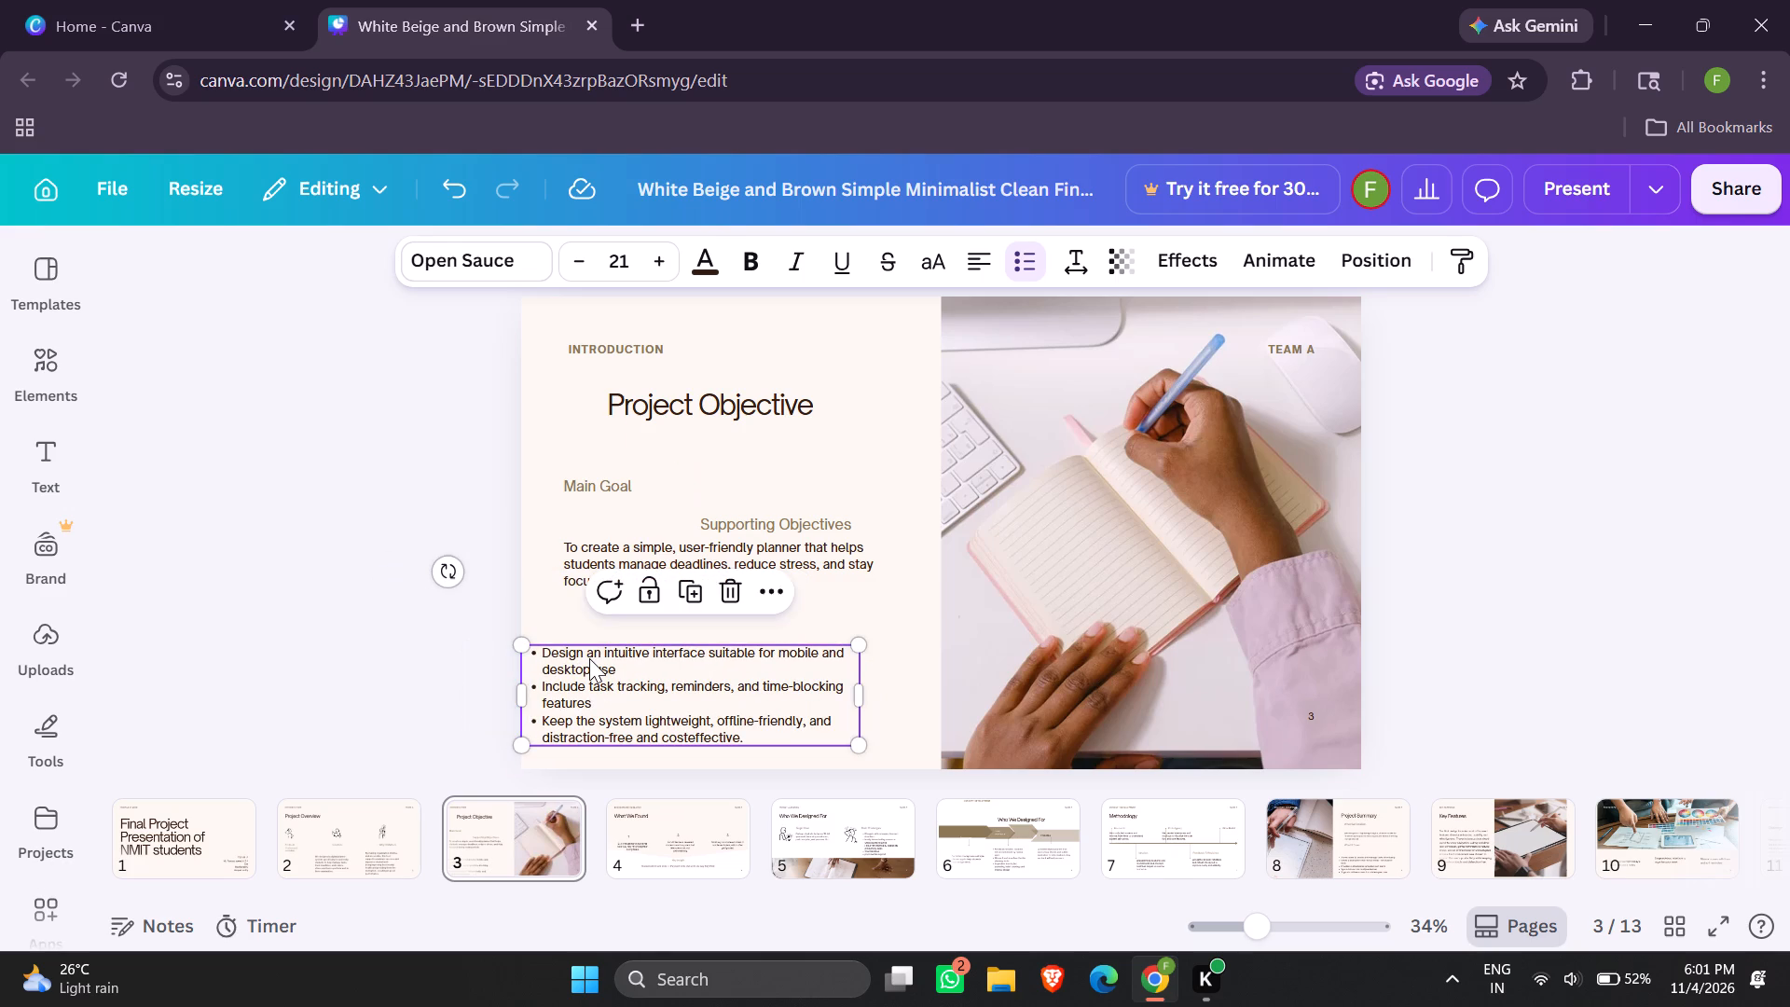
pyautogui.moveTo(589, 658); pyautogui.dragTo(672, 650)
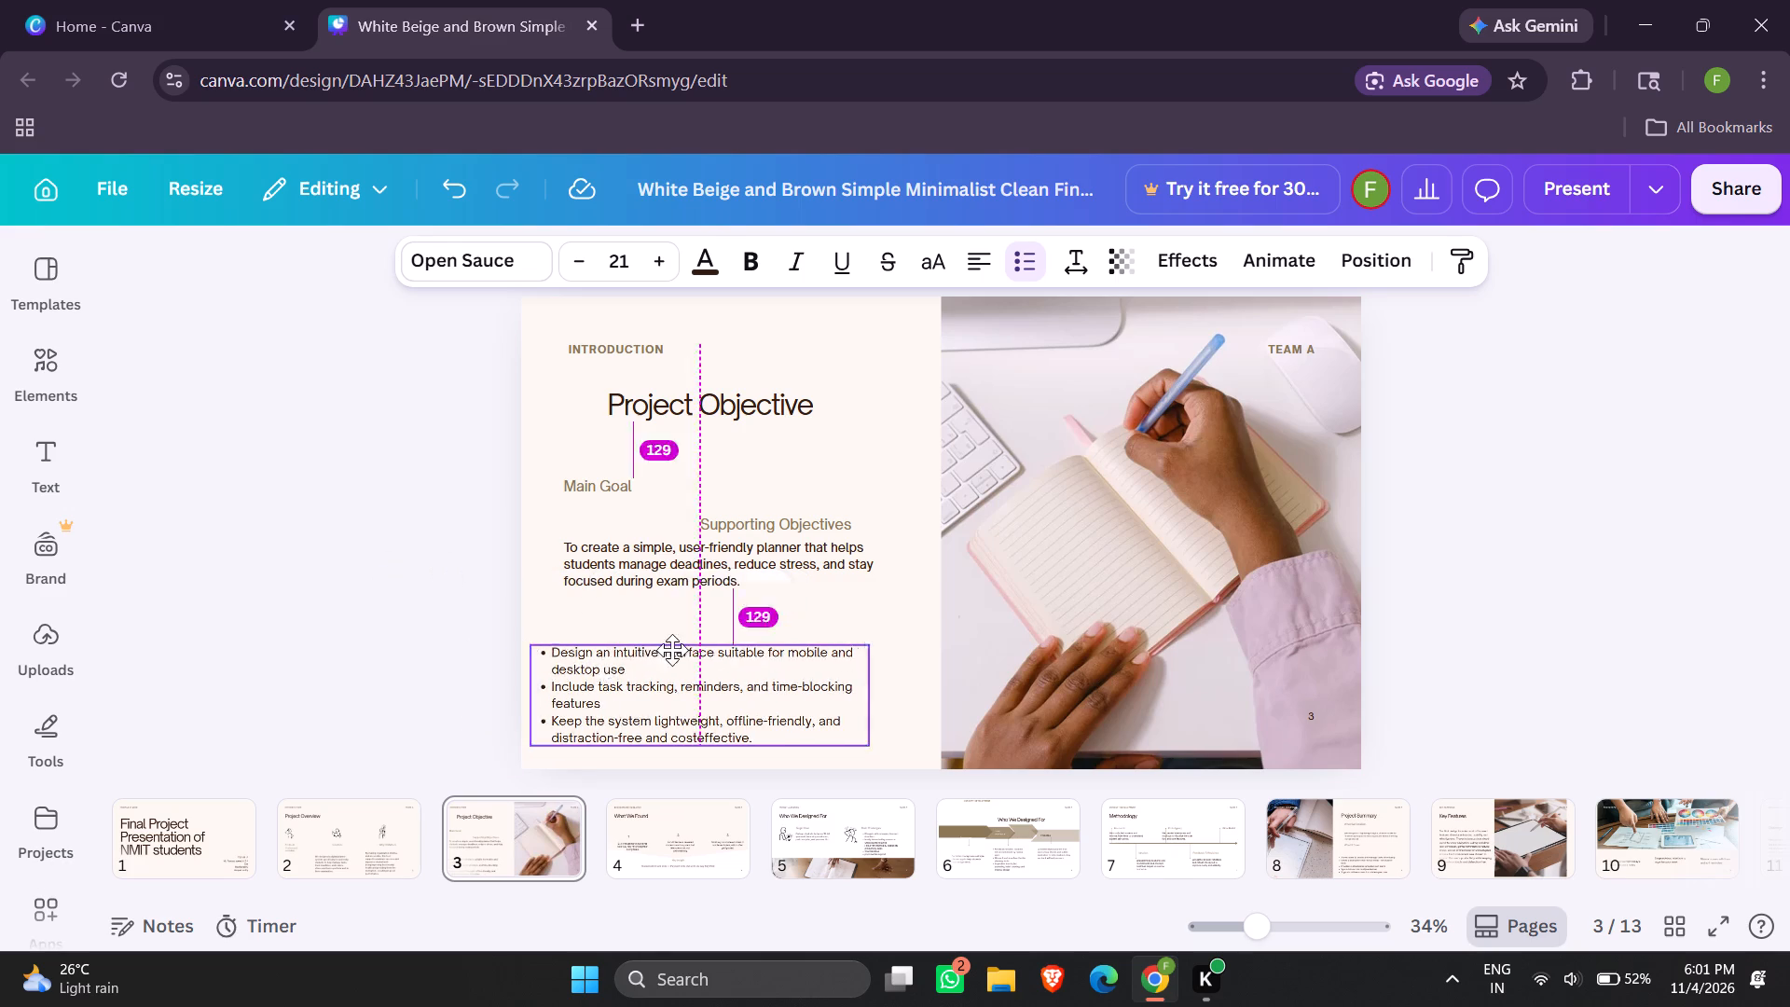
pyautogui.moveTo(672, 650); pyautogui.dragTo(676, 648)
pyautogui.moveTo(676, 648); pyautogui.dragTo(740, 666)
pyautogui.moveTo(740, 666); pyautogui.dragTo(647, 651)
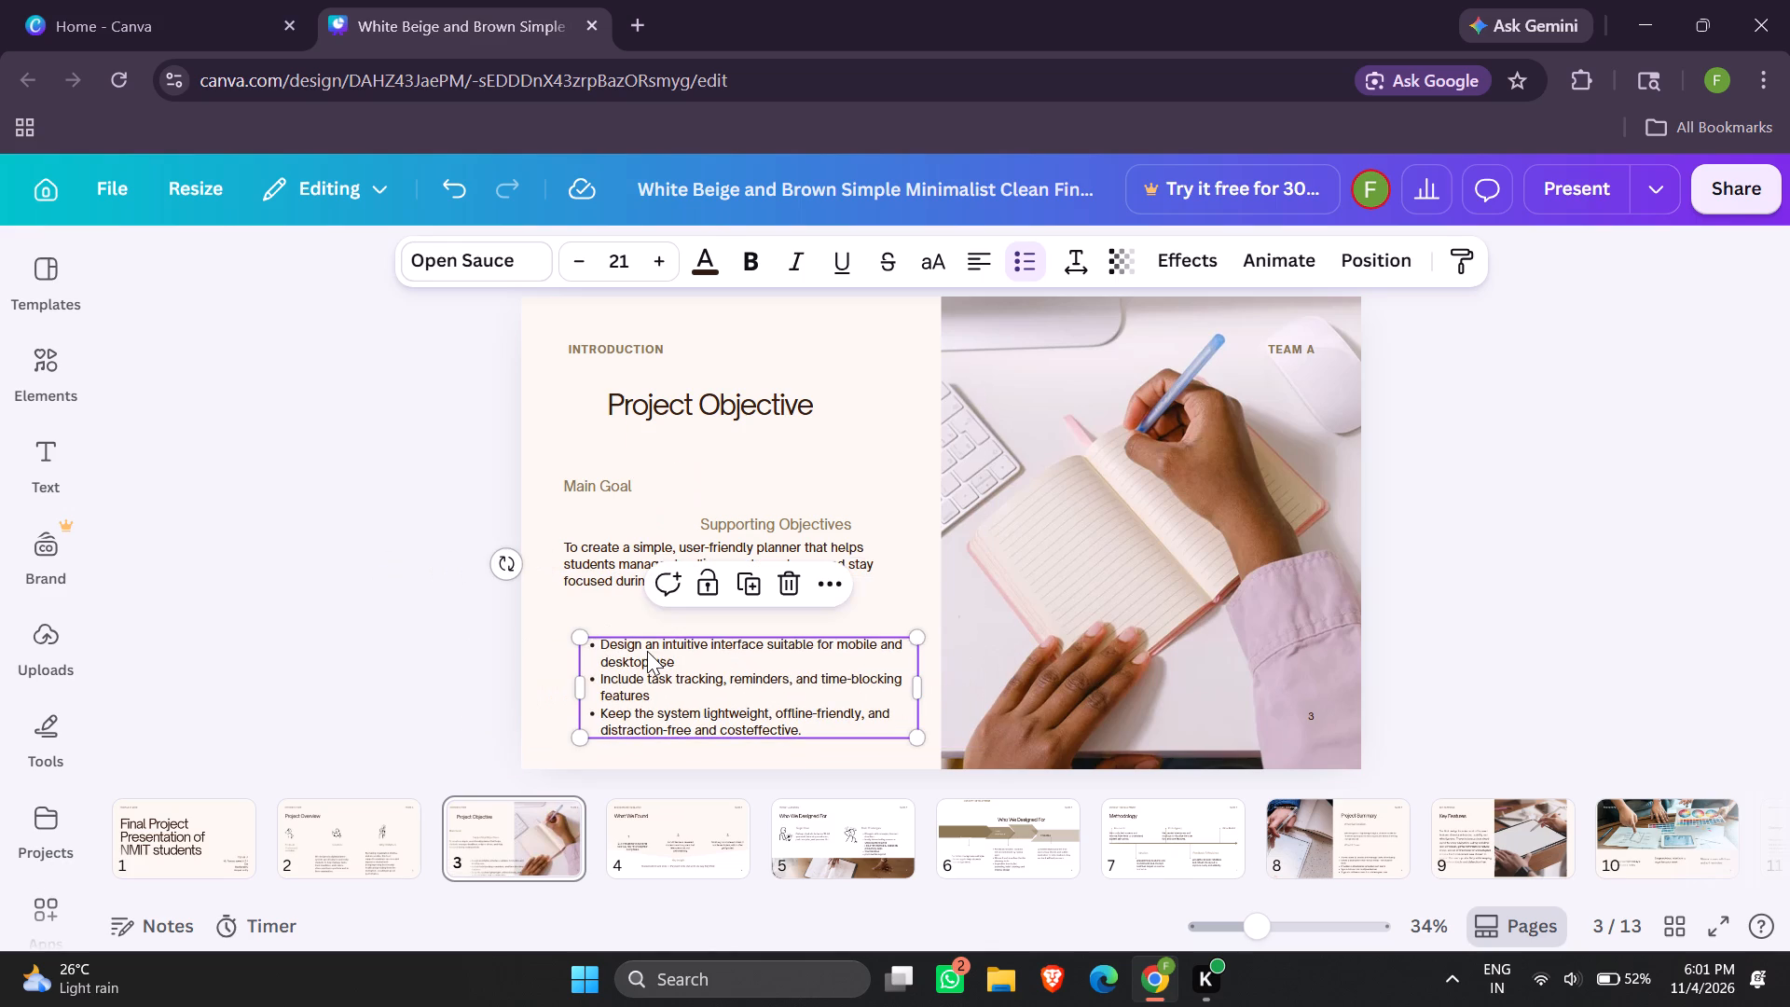
# Place the bullet list beneath the Main Goal paragraph with a clear gap, lined up with the paragraph's left edge.
pyautogui.moveTo(647, 651); pyautogui.dragTo(707, 601)
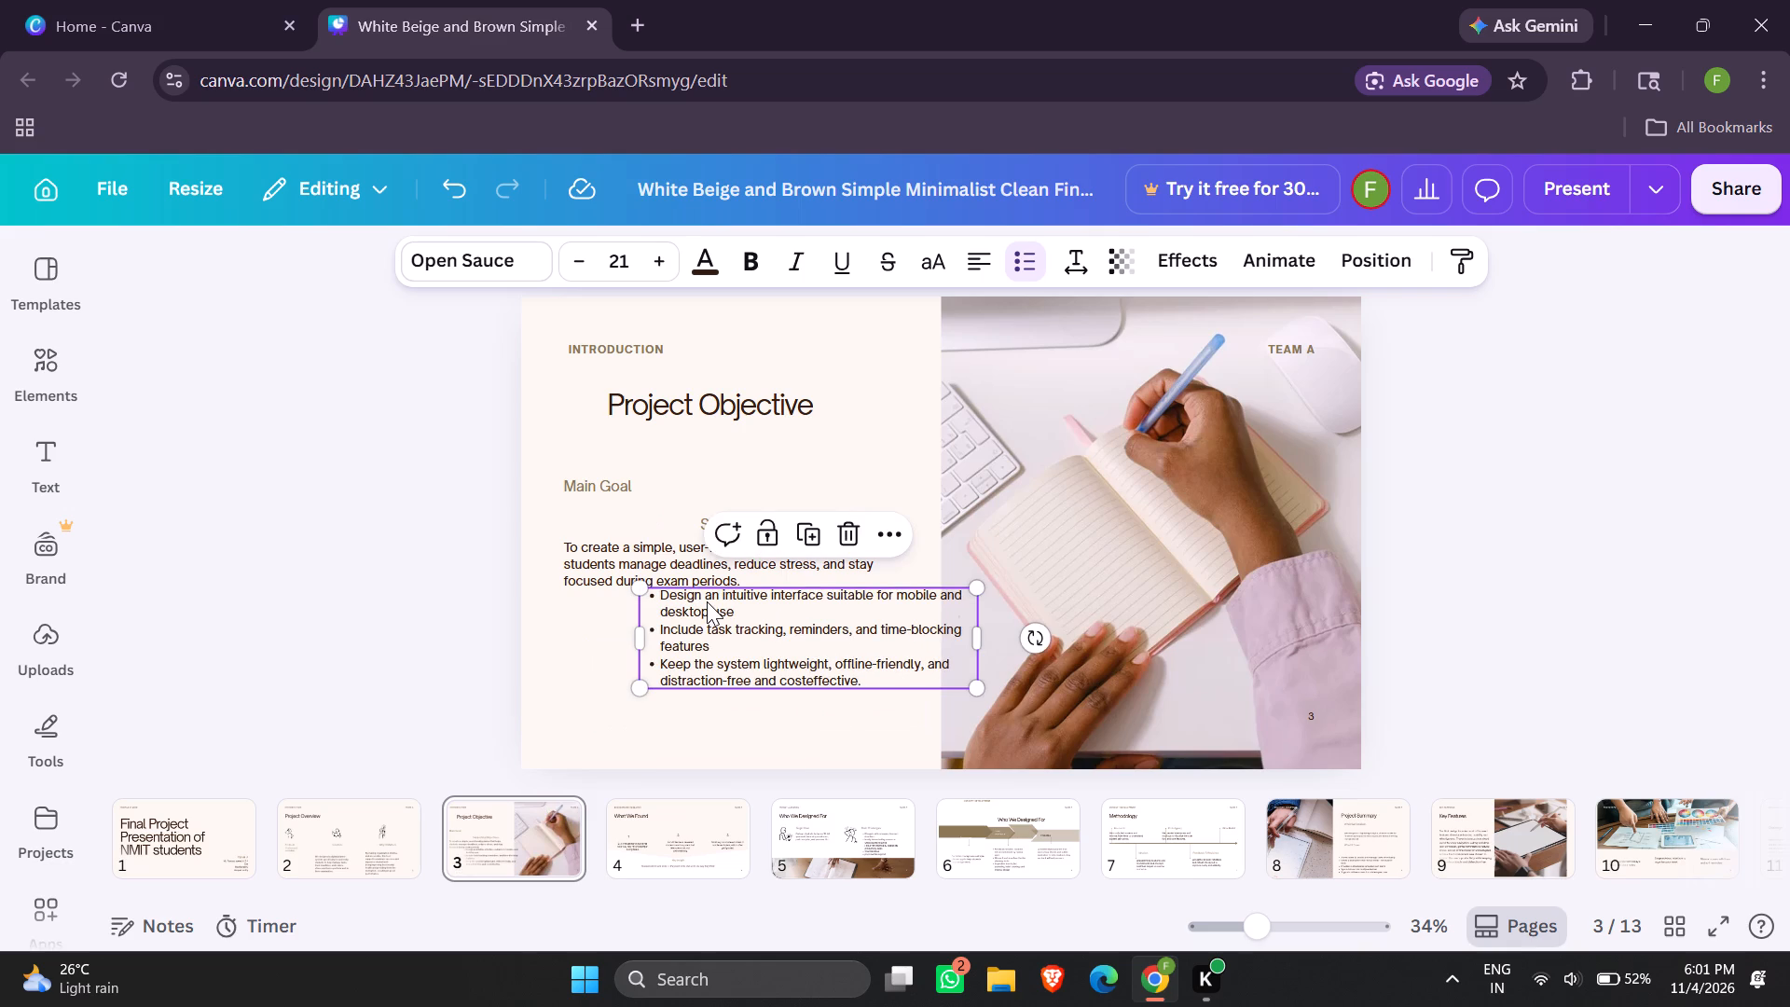
pyautogui.moveTo(707, 601); pyautogui.dragTo(764, 609)
pyautogui.moveTo(764, 609); pyautogui.dragTo(704, 629)
pyautogui.moveTo(704, 629); pyautogui.dragTo(547, 645)
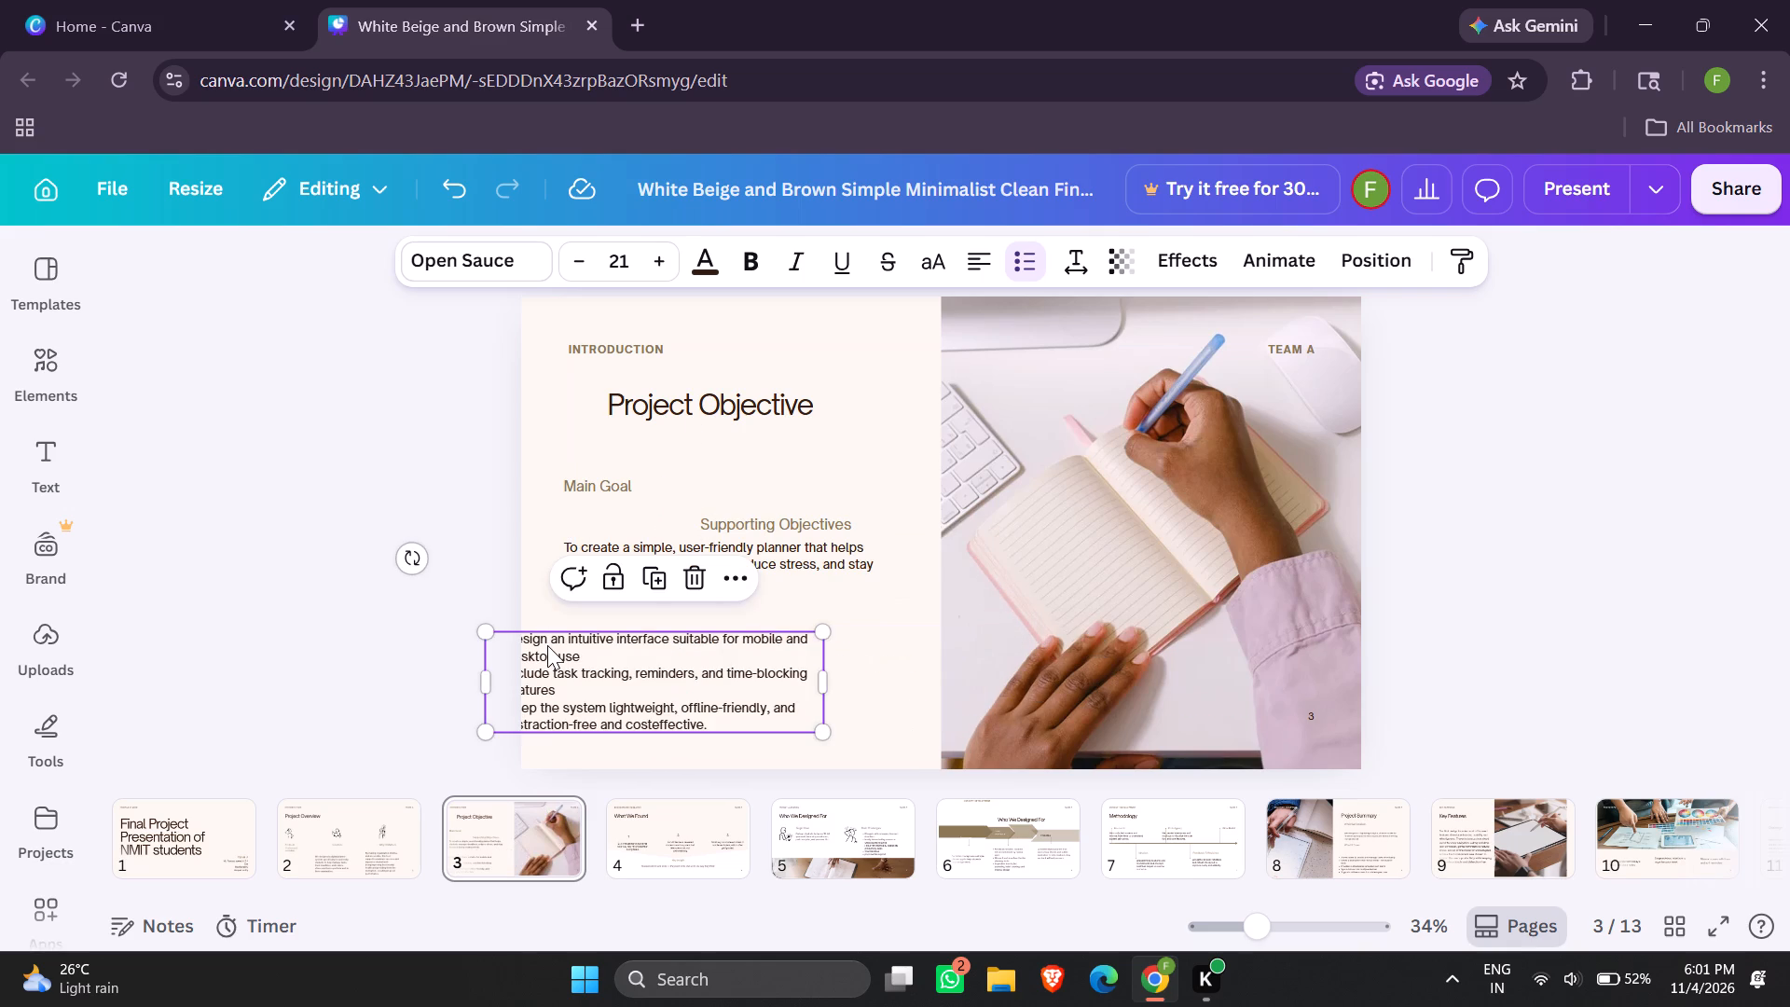
pyautogui.moveTo(547, 645); pyautogui.dragTo(608, 649)
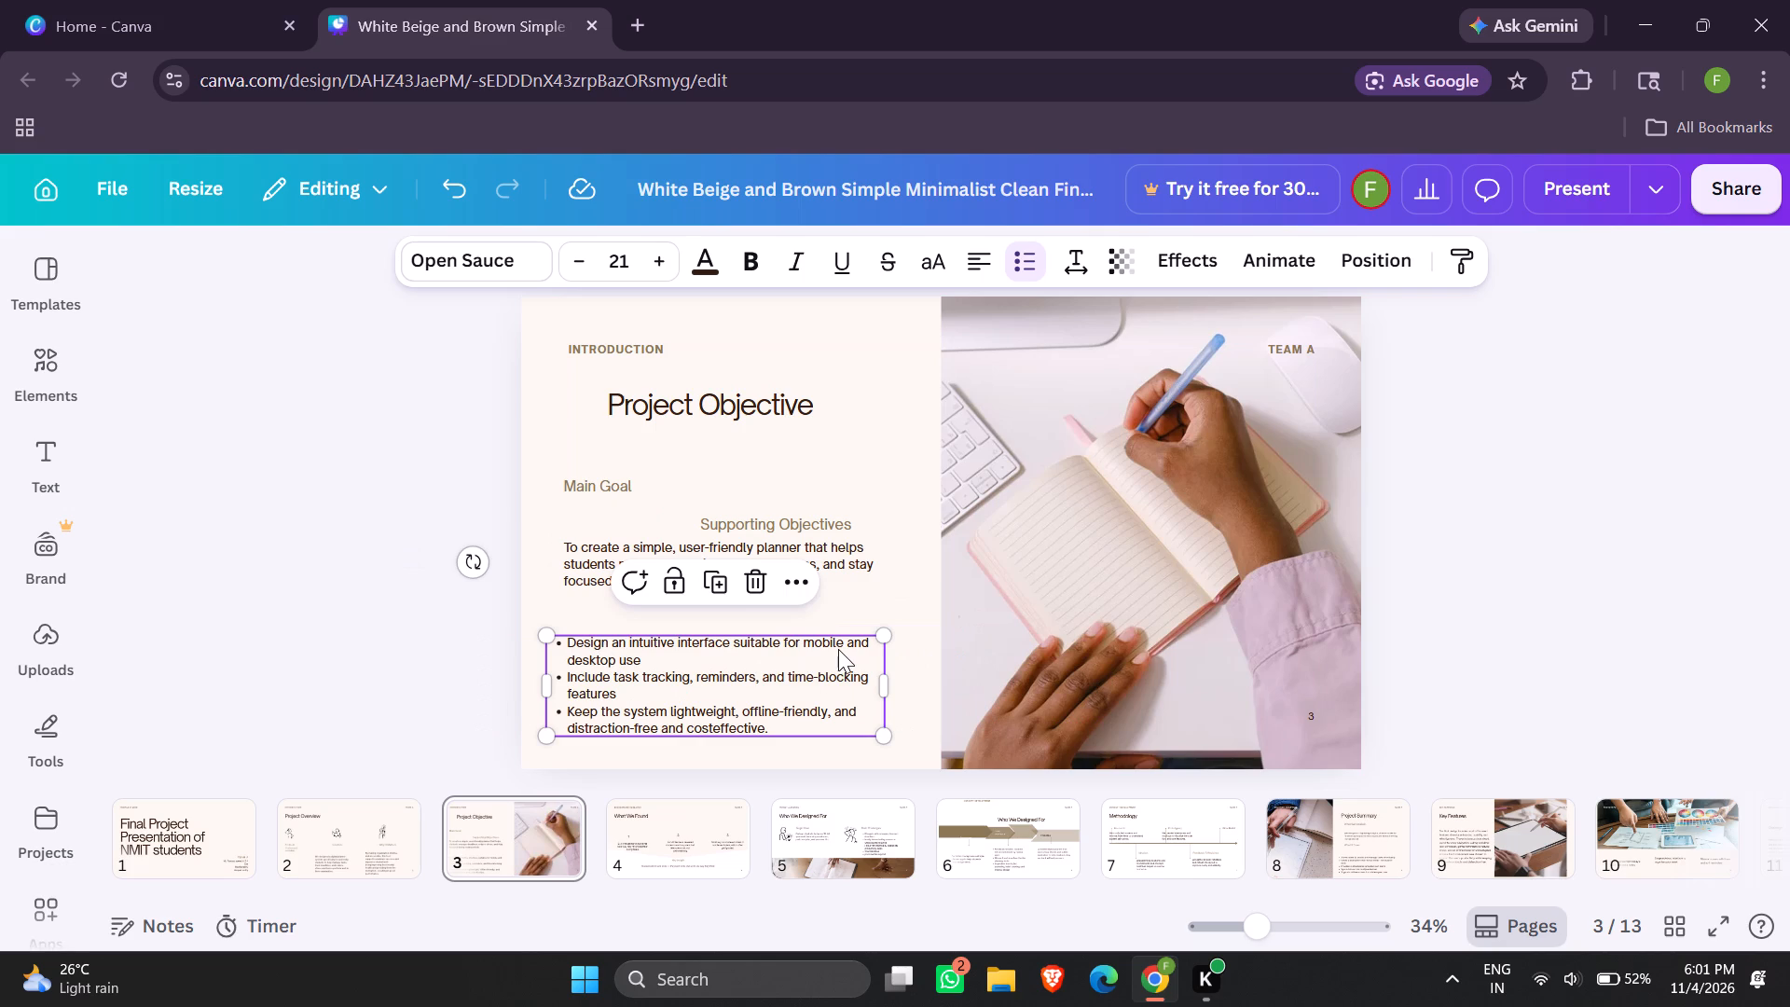
pyautogui.moveTo(838, 649); pyautogui.dragTo(917, 654)
pyautogui.moveTo(917, 654); pyautogui.dragTo(854, 652)
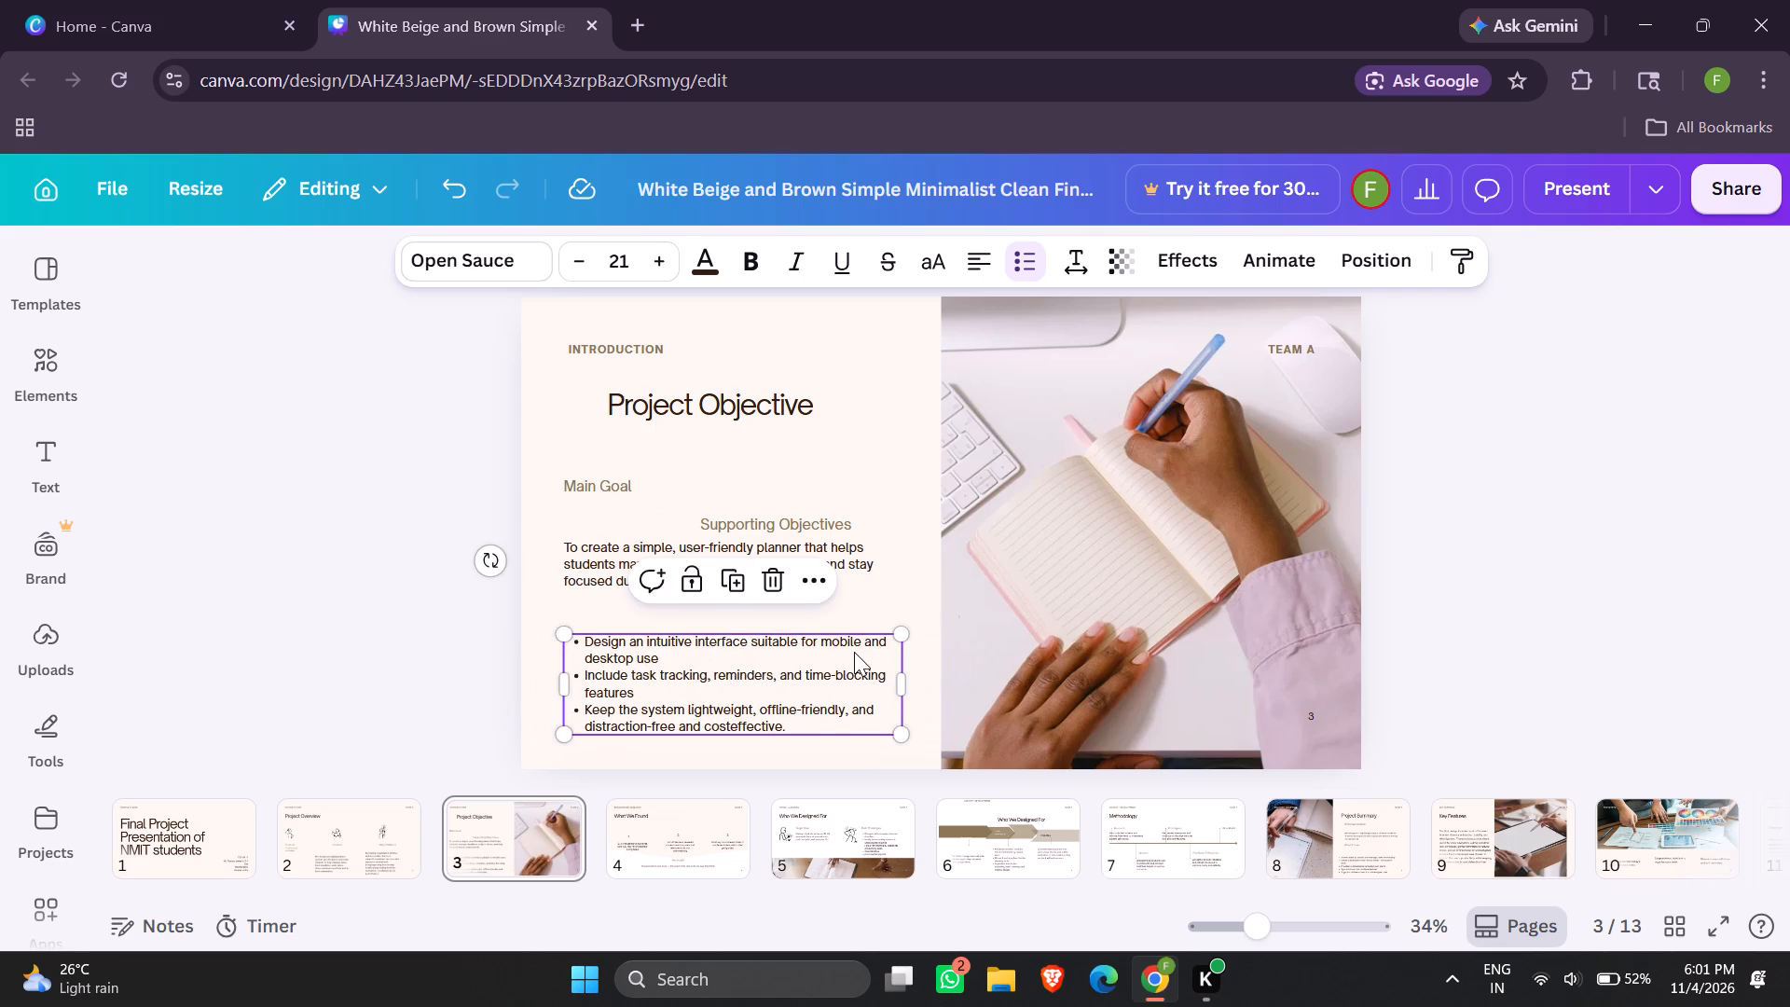
# Move the bullet list up closer beneath the Main Goal paragraph, nearly flush with the paragraph's left edge.
pyautogui.moveTo(854, 652); pyautogui.dragTo(815, 657)
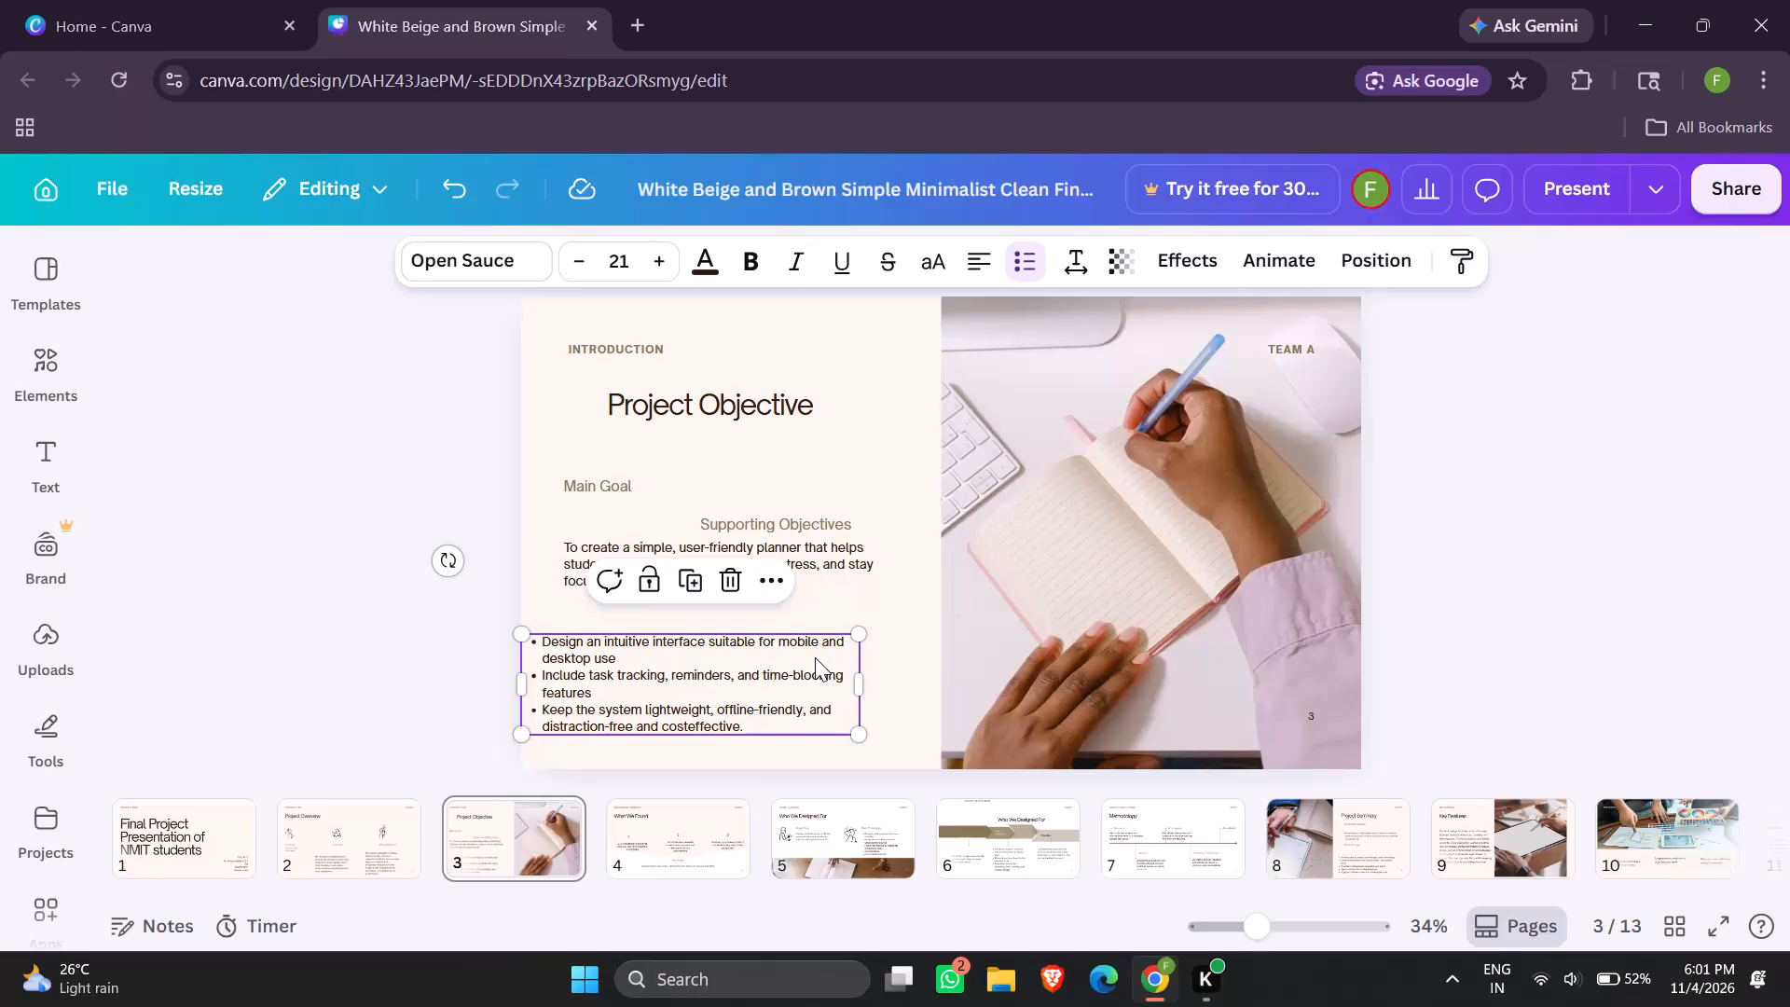
pyautogui.moveTo(815, 657); pyautogui.dragTo(780, 656)
pyautogui.moveTo(780, 656); pyautogui.dragTo(850, 632)
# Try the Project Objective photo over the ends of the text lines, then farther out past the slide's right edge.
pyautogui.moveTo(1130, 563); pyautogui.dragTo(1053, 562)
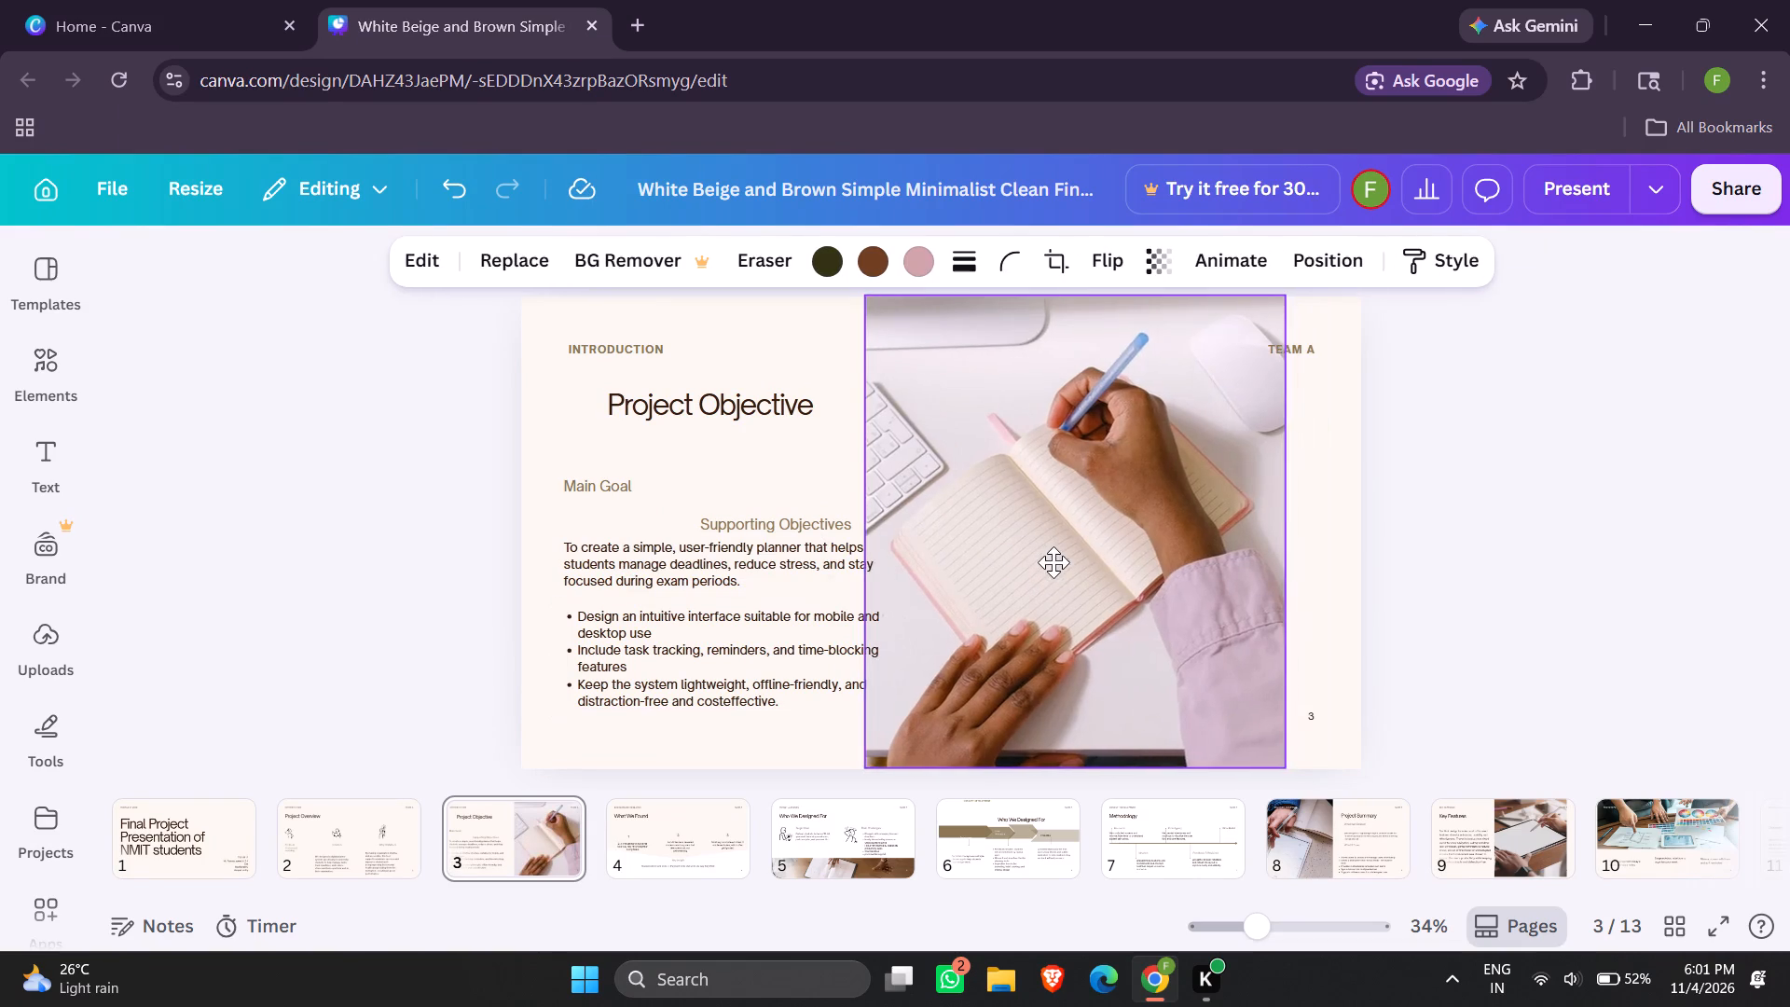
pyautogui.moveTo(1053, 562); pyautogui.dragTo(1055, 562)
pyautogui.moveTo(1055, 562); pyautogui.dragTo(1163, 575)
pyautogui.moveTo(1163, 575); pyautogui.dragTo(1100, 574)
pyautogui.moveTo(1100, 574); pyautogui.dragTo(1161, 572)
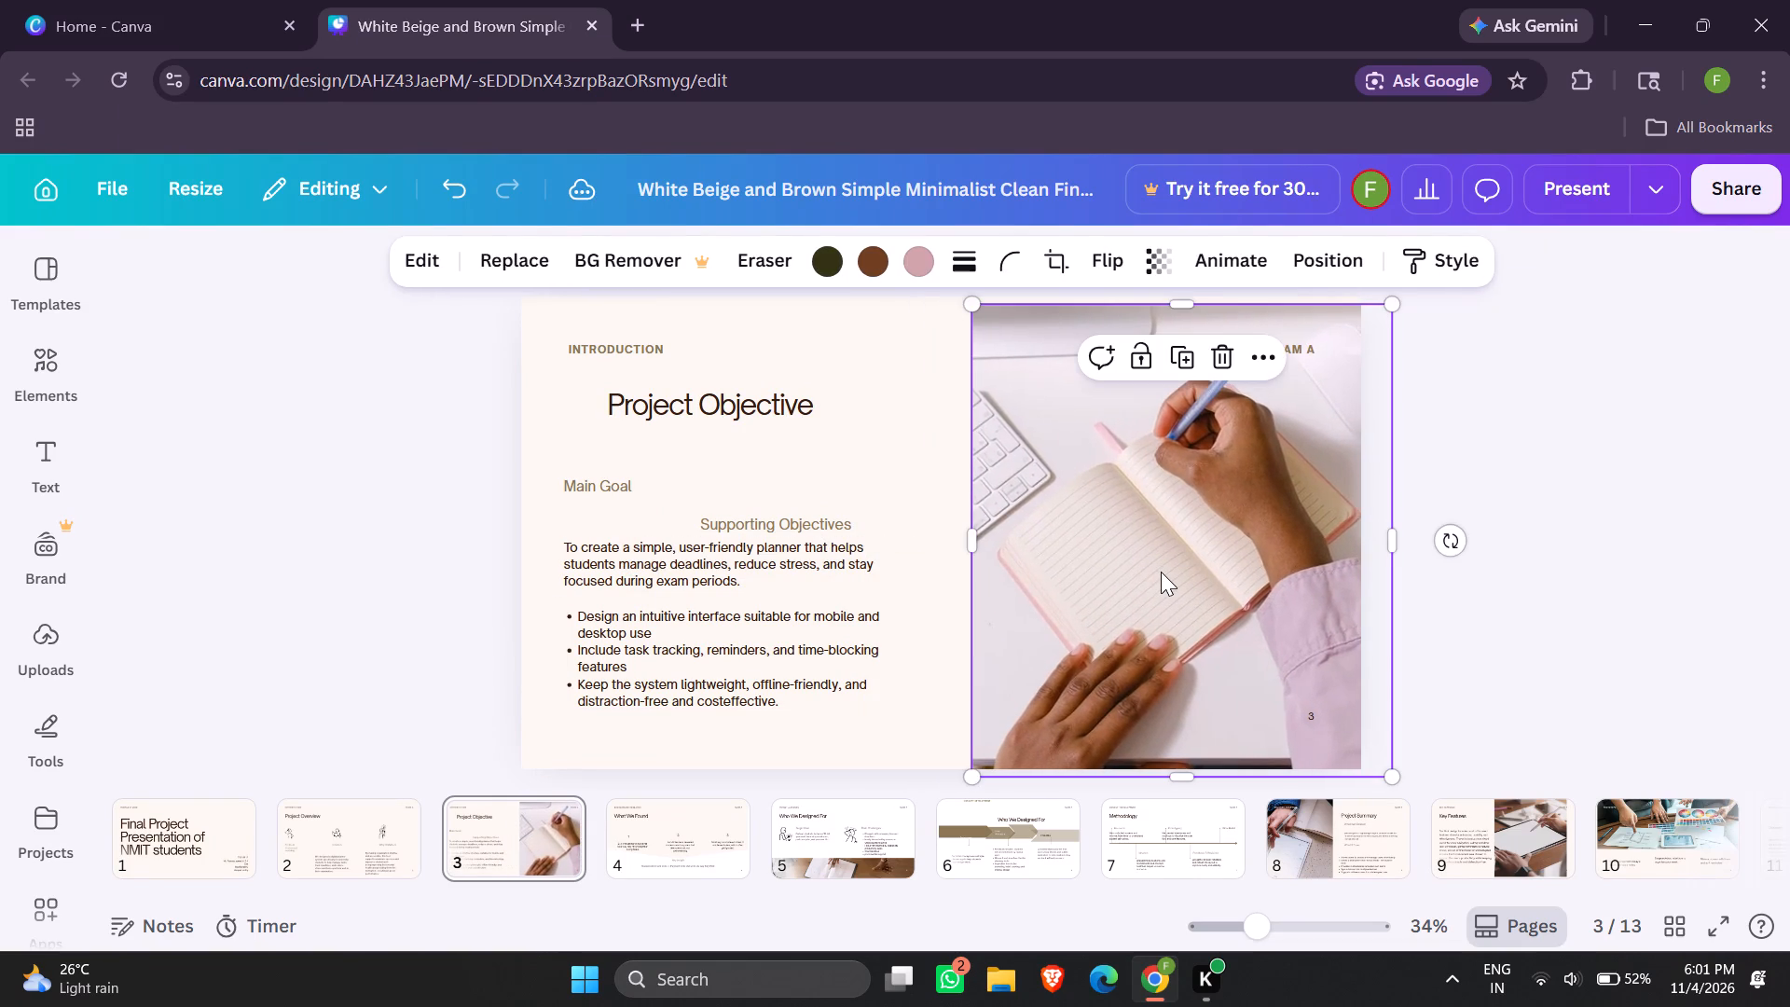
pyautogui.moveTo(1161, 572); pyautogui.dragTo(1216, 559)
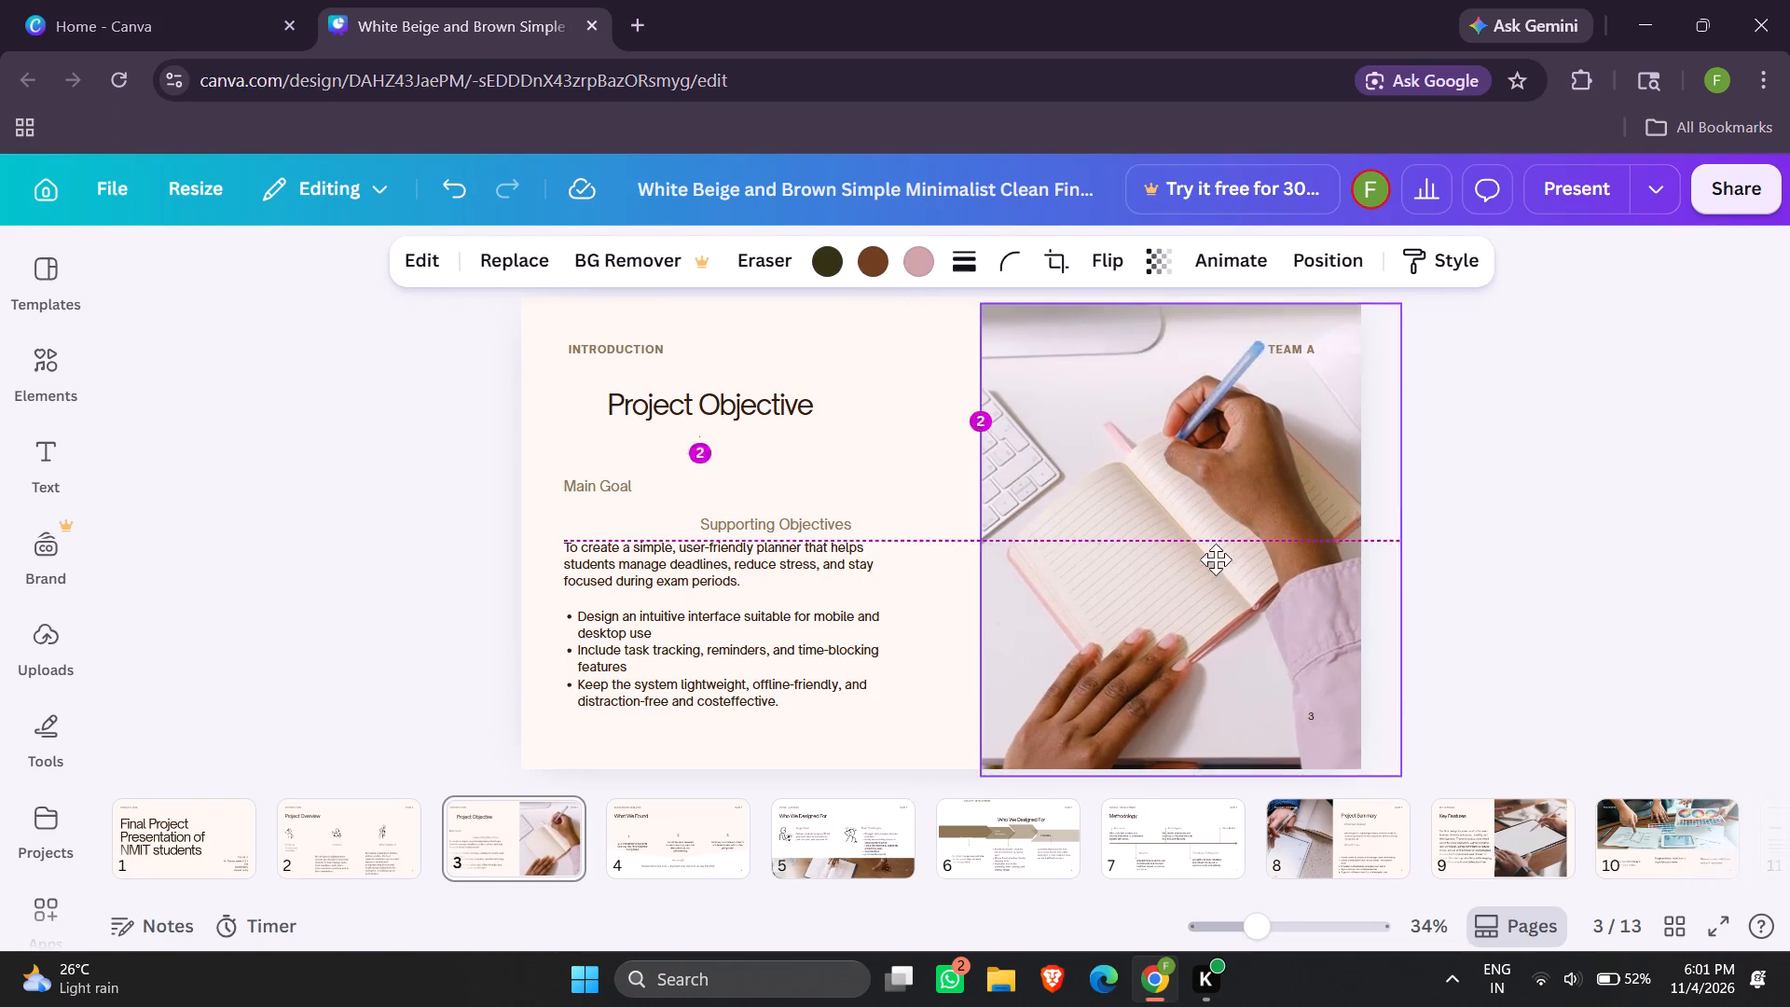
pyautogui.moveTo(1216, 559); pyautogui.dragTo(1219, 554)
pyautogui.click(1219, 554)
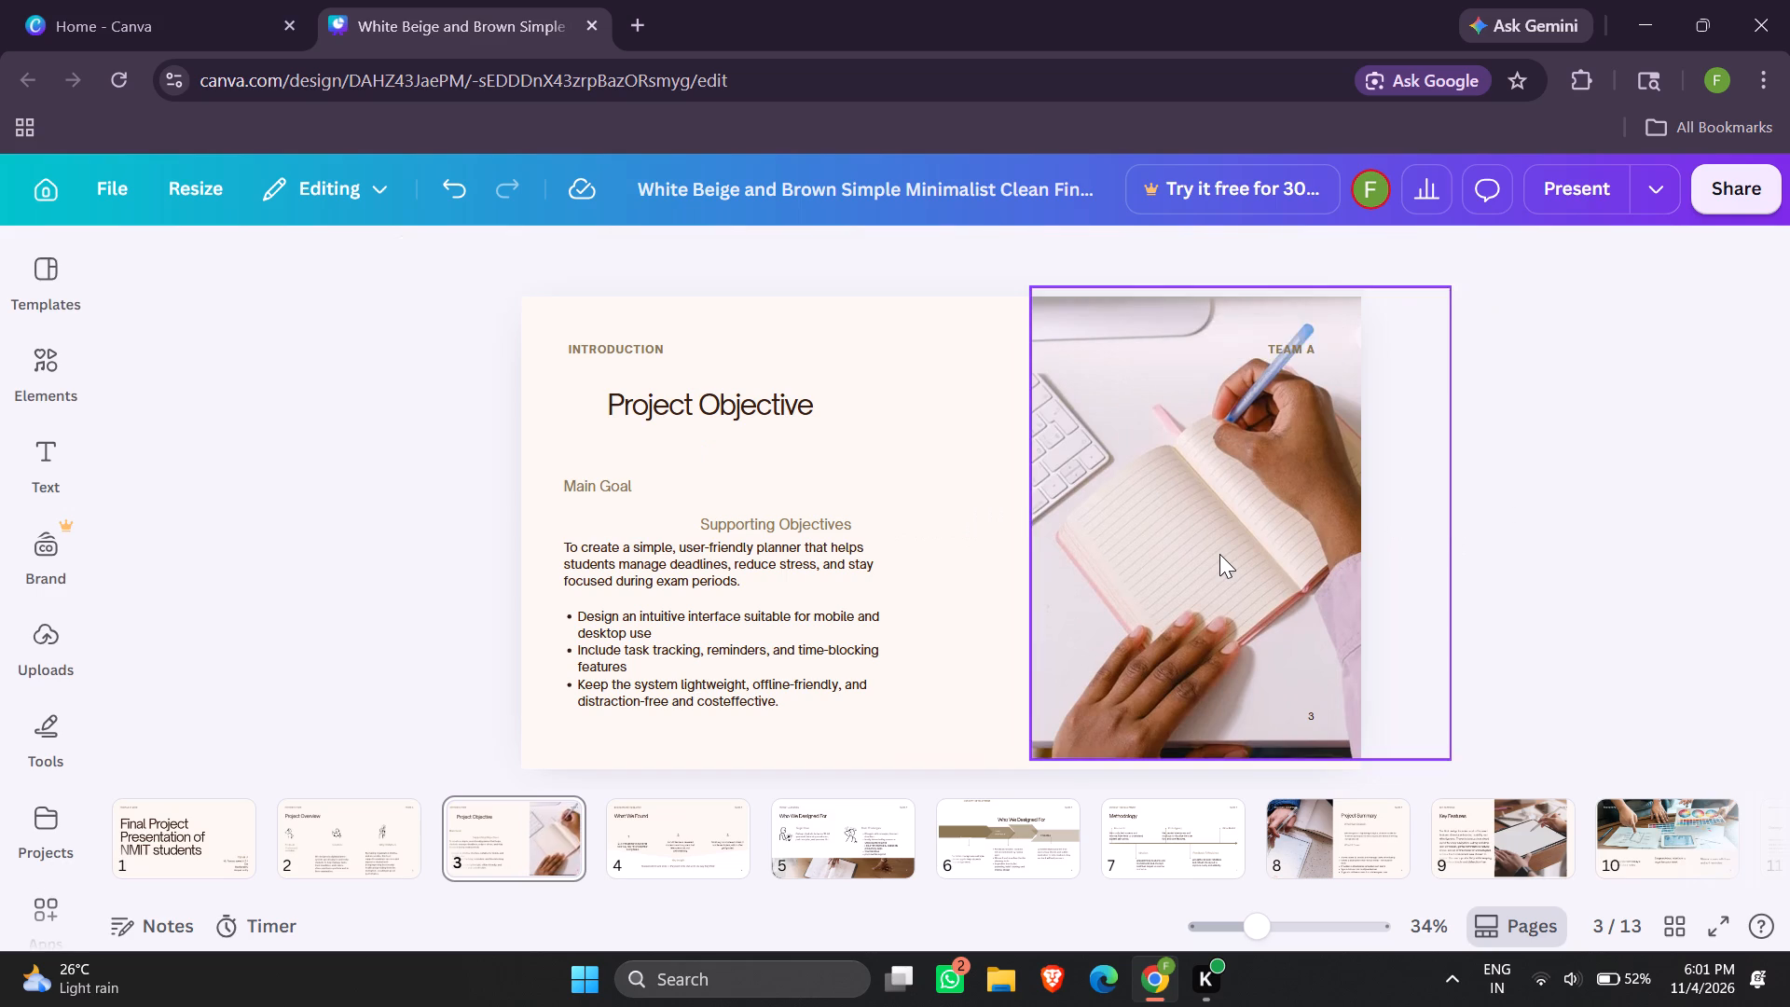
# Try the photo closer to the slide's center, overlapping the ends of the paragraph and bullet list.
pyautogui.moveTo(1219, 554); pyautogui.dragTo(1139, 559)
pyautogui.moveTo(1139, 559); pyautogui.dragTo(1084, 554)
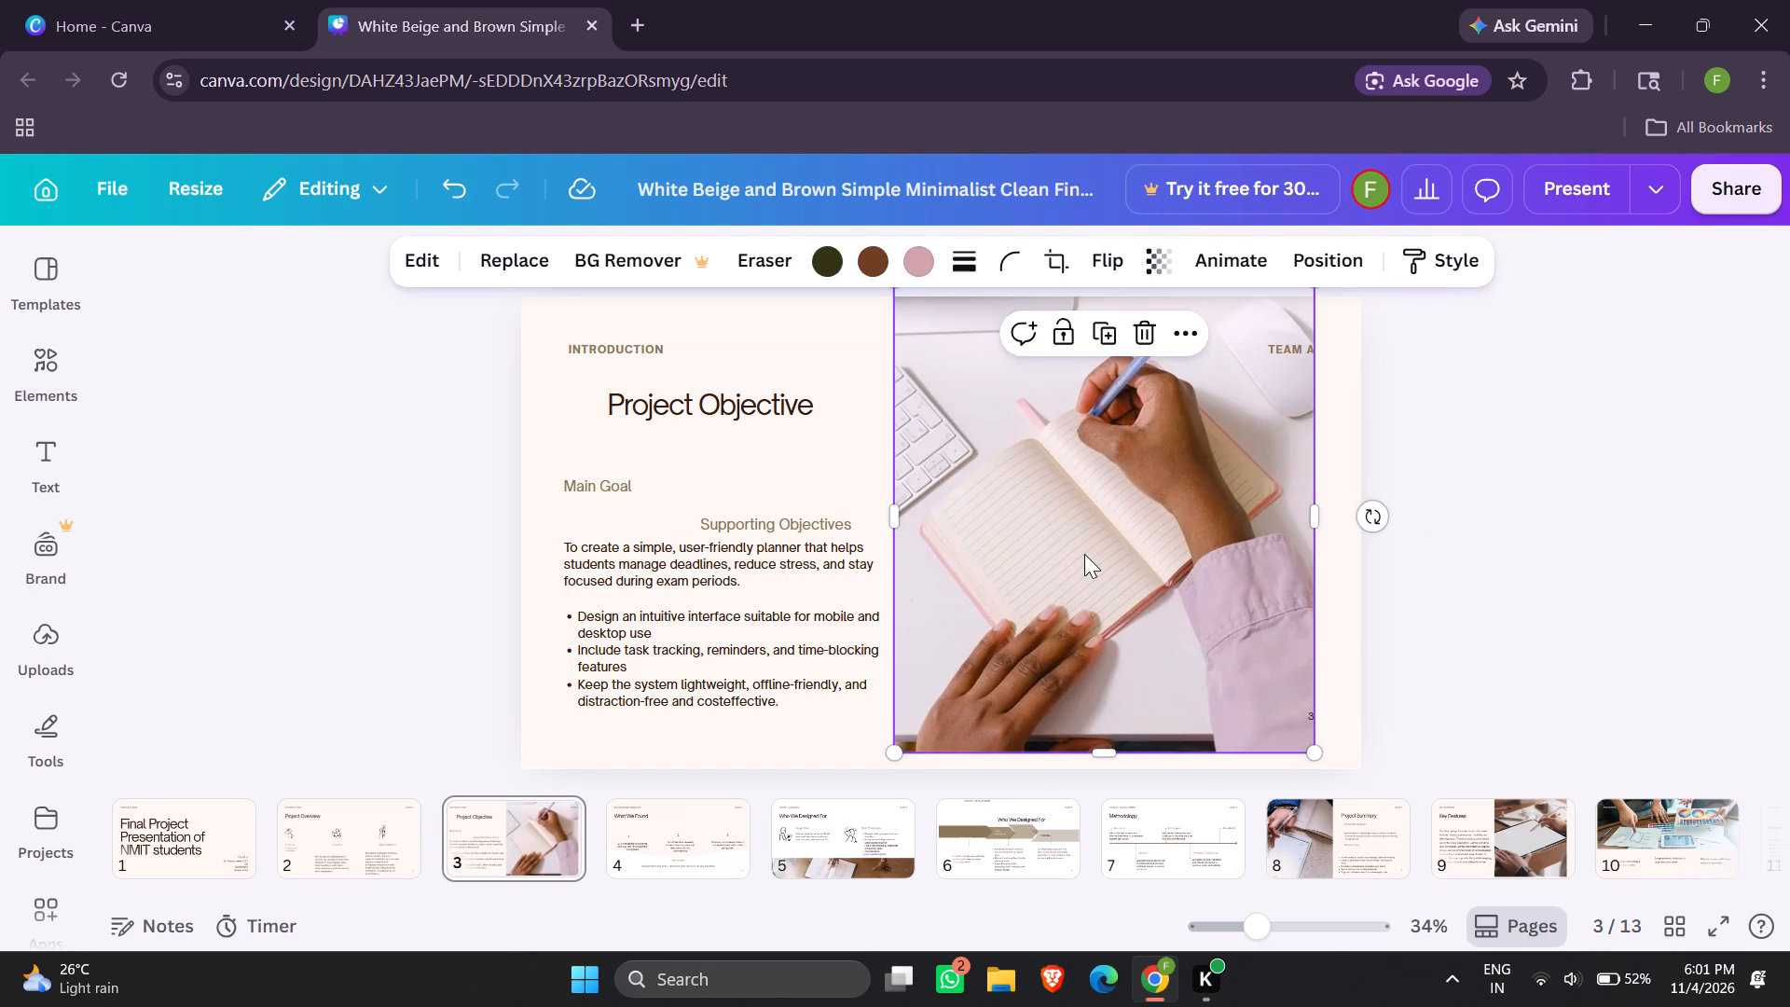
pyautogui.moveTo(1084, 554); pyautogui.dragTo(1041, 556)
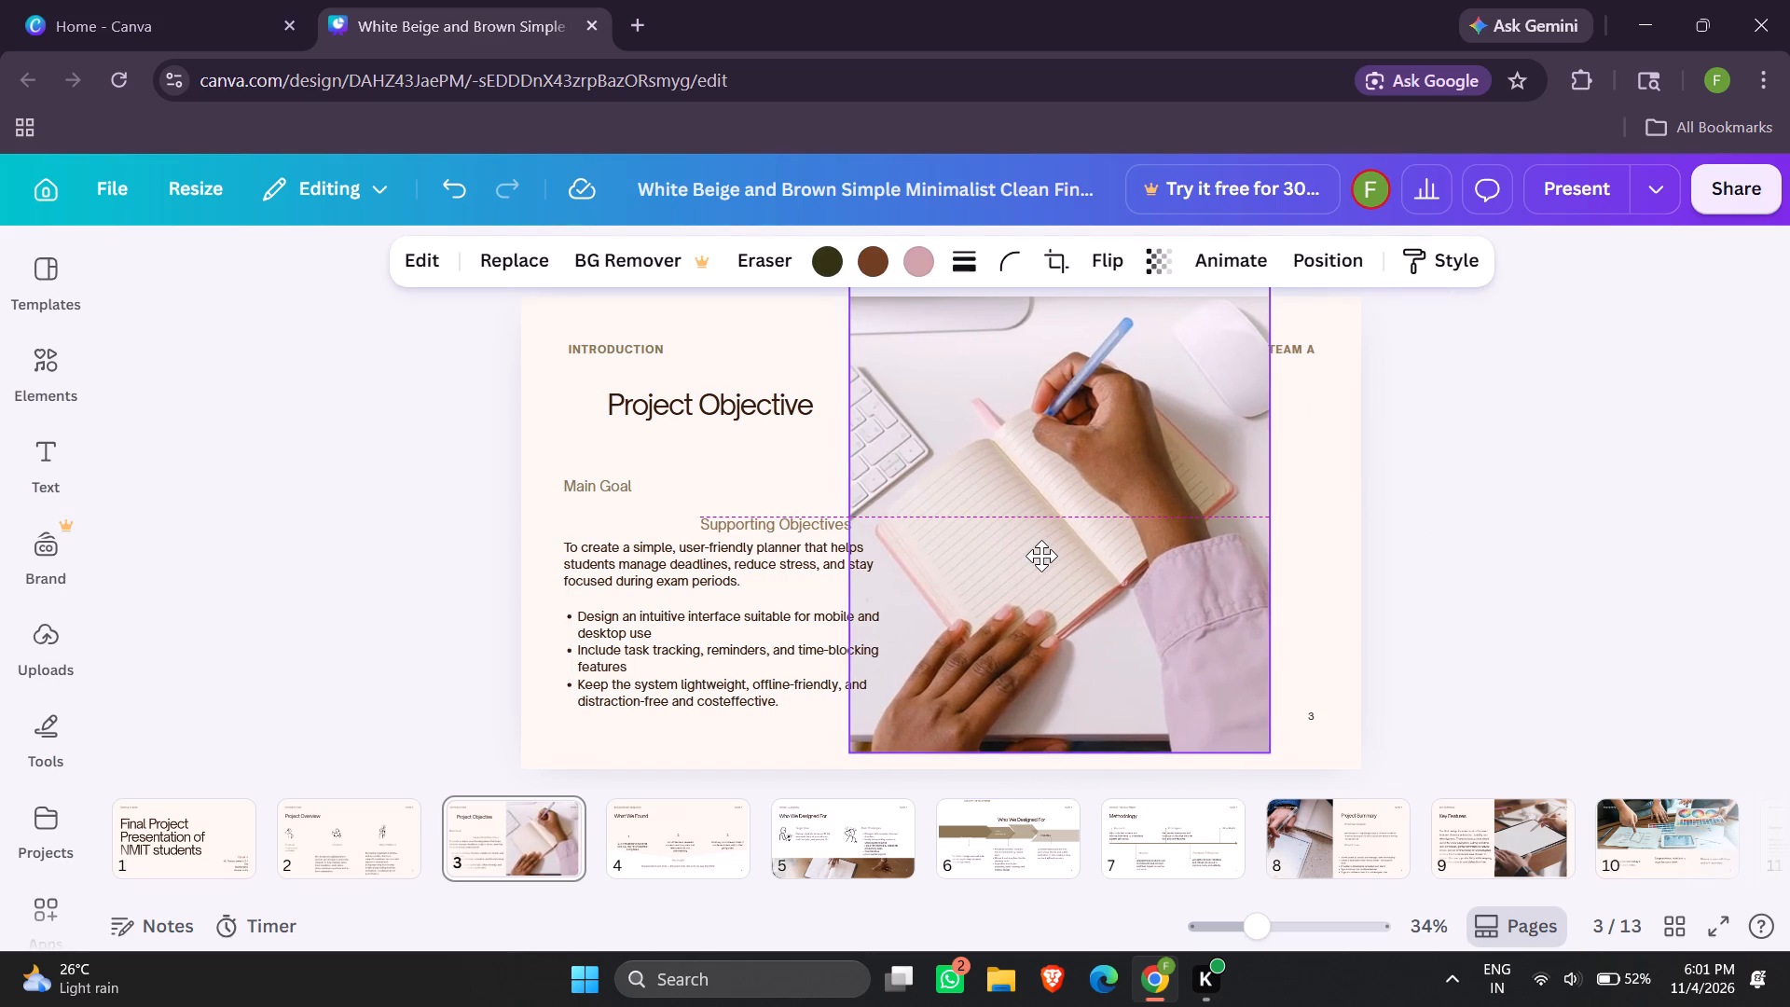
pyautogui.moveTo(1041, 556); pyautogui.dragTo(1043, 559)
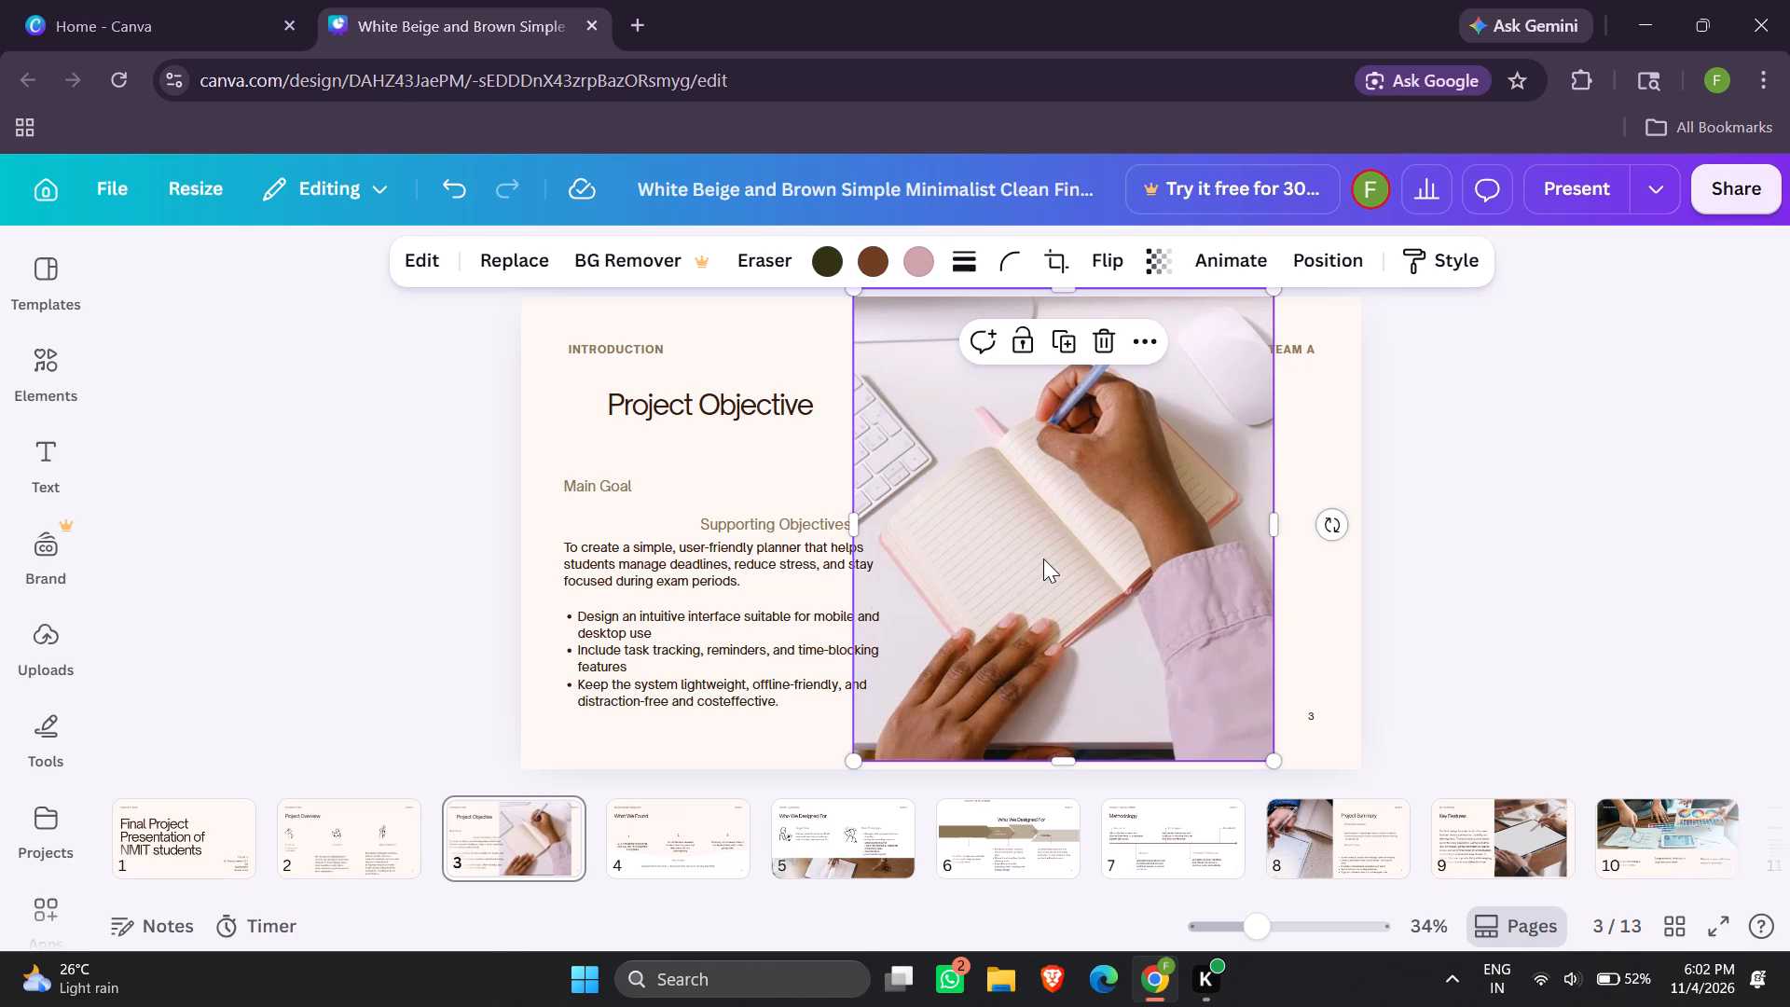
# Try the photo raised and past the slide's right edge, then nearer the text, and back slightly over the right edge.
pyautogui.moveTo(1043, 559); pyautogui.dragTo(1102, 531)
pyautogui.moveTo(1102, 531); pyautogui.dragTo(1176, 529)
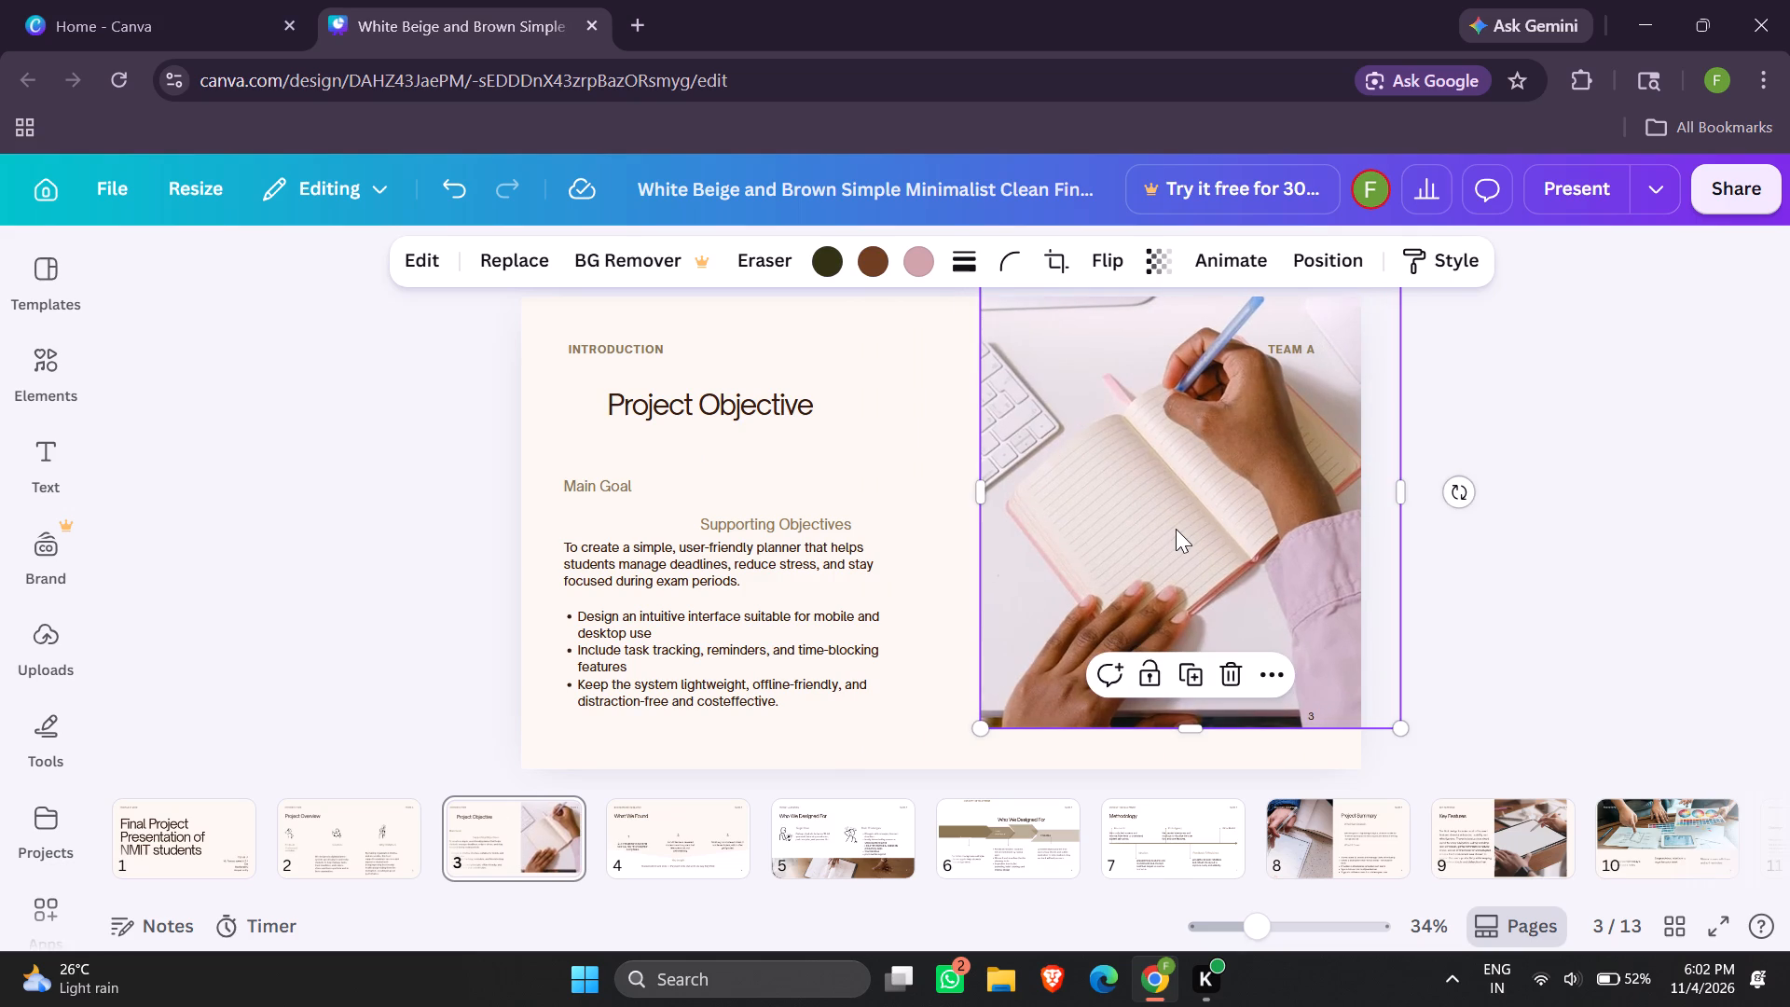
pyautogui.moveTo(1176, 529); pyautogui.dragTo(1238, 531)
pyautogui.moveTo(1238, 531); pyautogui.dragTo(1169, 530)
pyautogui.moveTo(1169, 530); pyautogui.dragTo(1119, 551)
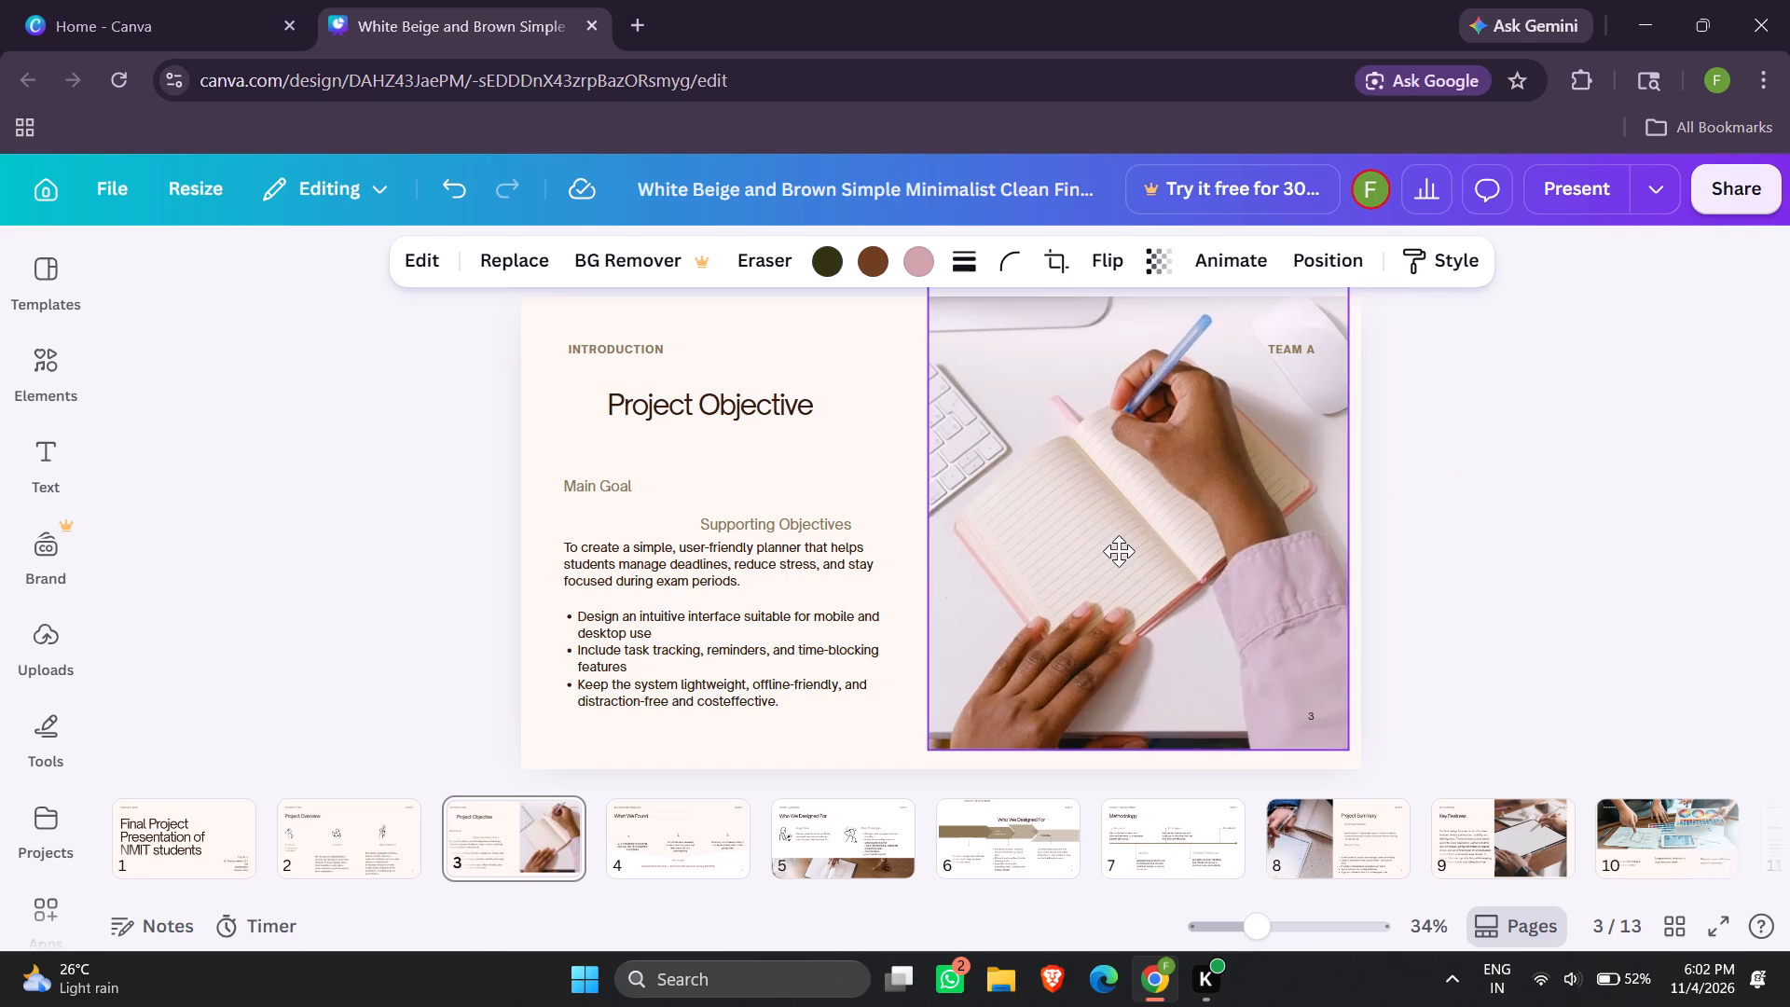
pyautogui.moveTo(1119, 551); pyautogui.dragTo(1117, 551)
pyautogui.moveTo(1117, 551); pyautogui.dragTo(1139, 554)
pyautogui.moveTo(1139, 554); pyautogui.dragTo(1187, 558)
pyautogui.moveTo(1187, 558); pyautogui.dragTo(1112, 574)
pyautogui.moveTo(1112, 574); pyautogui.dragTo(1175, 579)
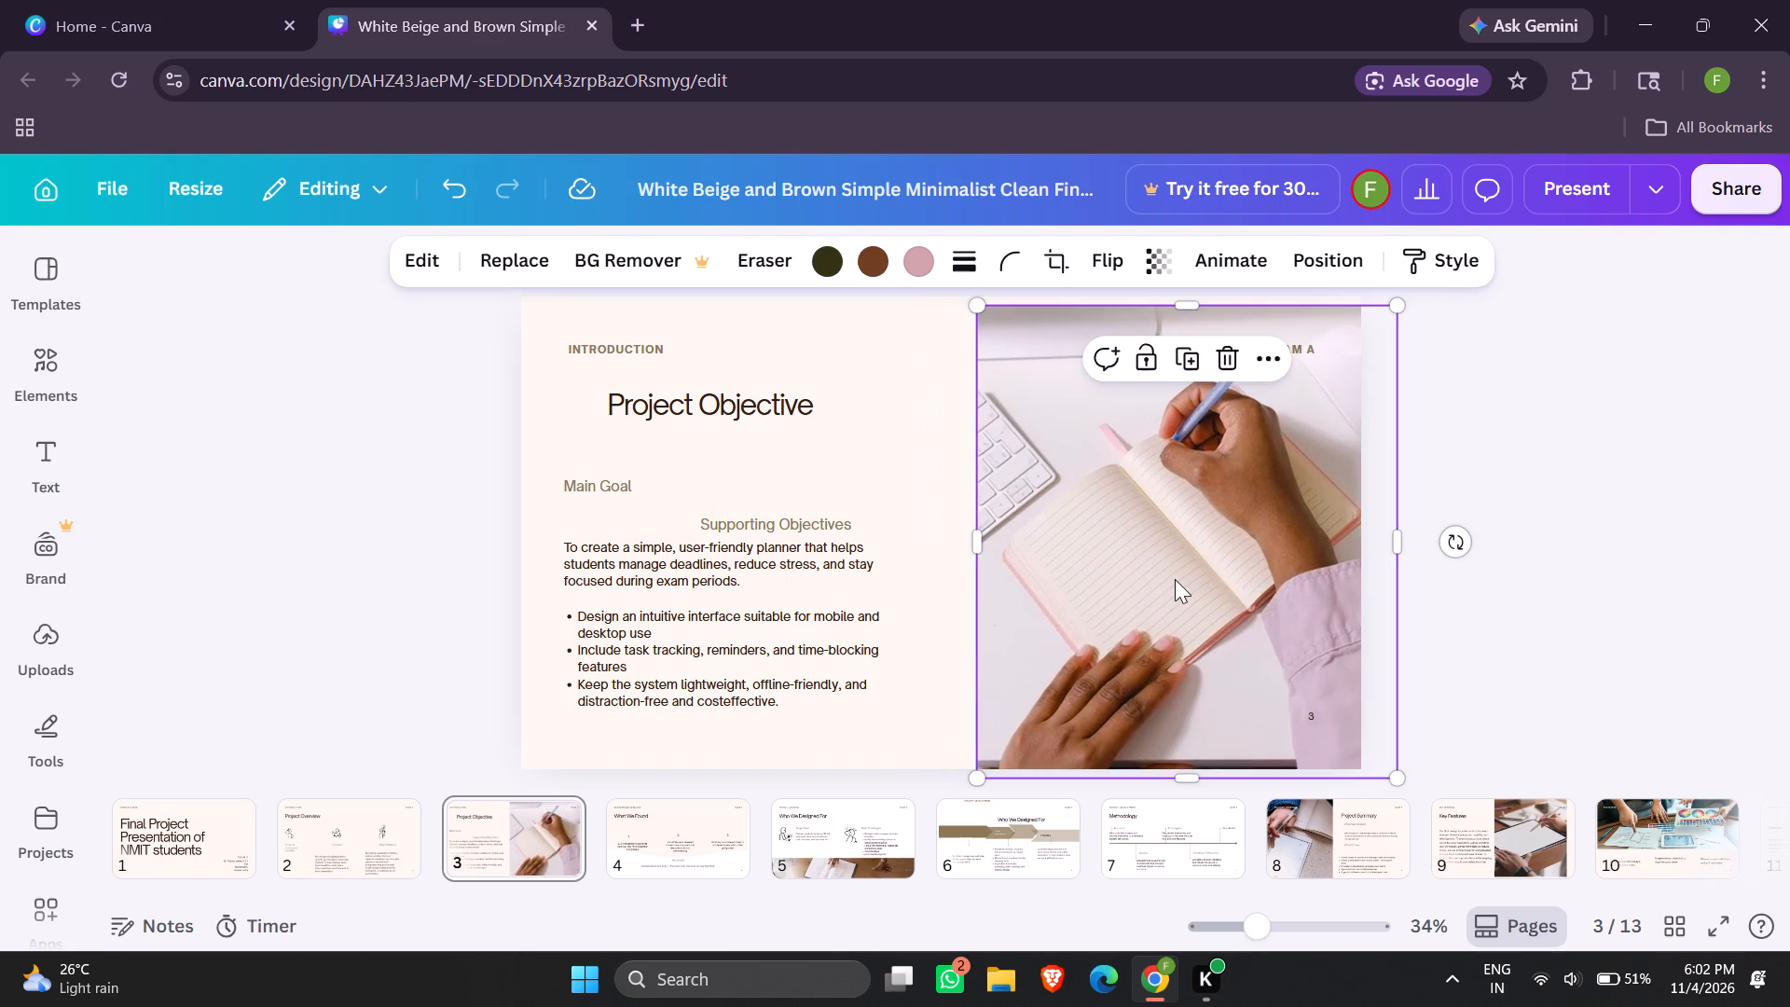
# Place the photo well clear of the text, slightly below the slide's top and extending past its right edge.
pyautogui.moveTo(1175, 579); pyautogui.dragTo(1099, 581)
pyautogui.moveTo(1099, 581); pyautogui.dragTo(1043, 581)
pyautogui.moveTo(1043, 581); pyautogui.dragTo(1170, 572)
pyautogui.moveTo(1170, 572); pyautogui.dragTo(1274, 599)
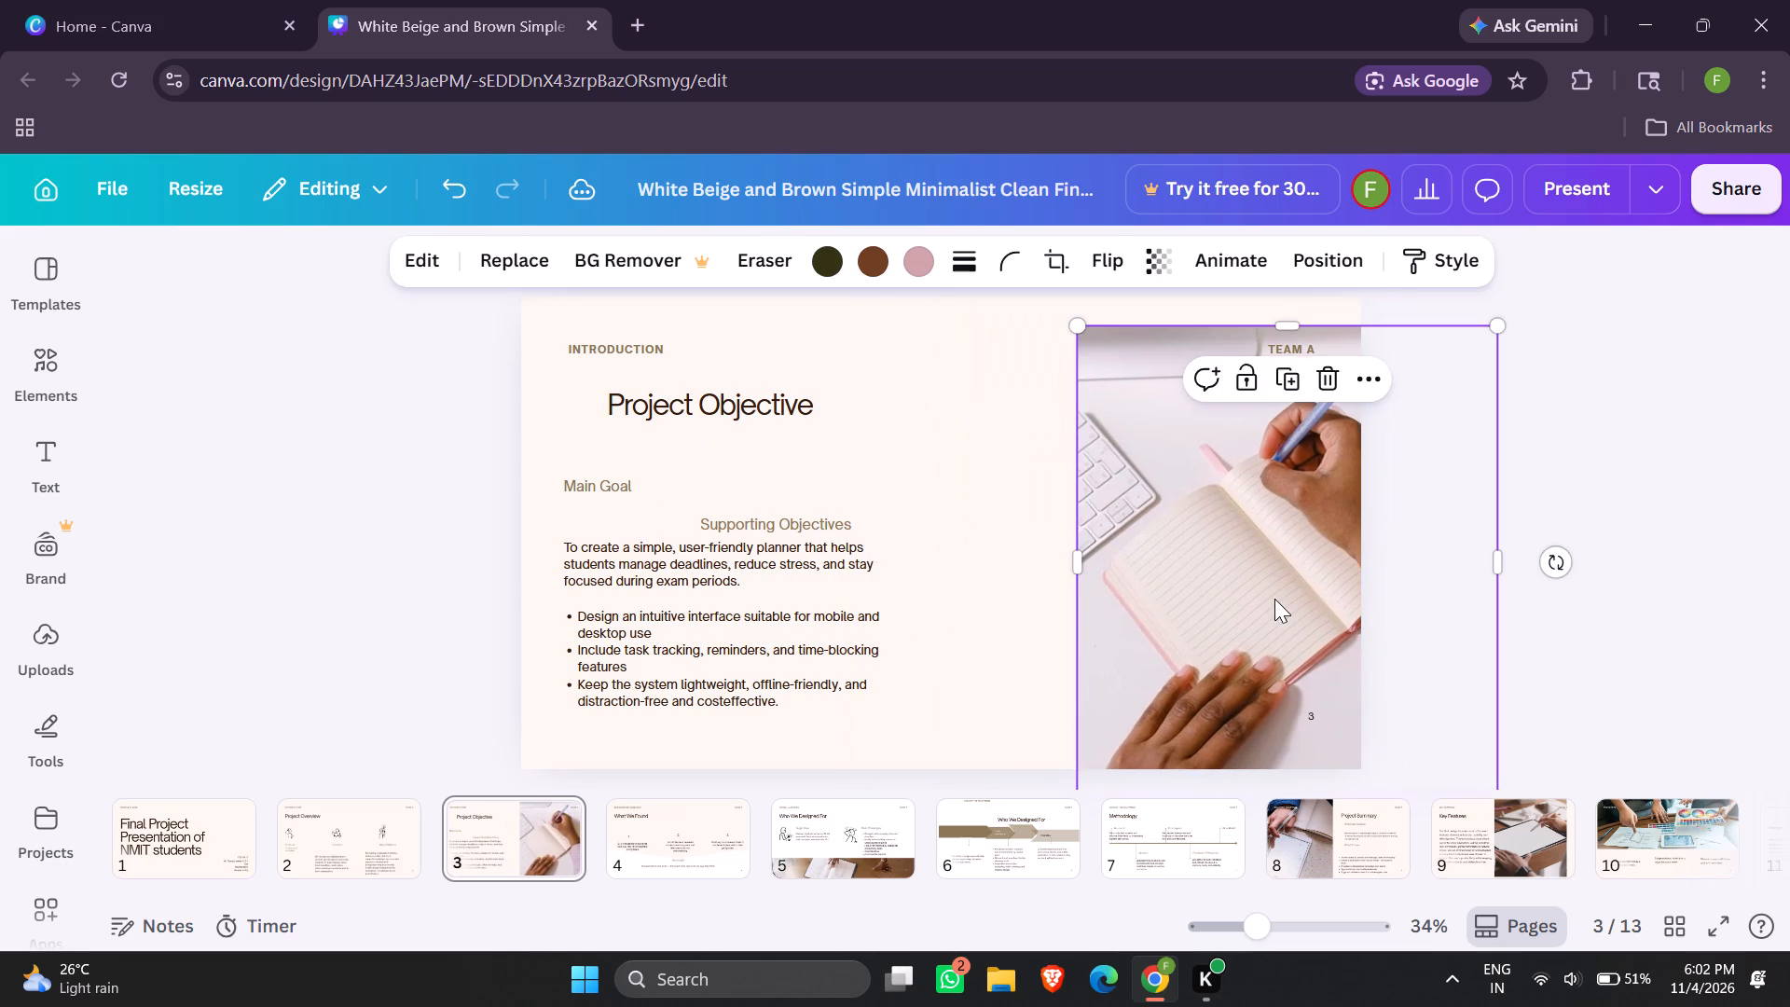
pyautogui.moveTo(1274, 599); pyautogui.dragTo(1303, 603)
pyautogui.moveTo(1303, 603); pyautogui.dragTo(1205, 581)
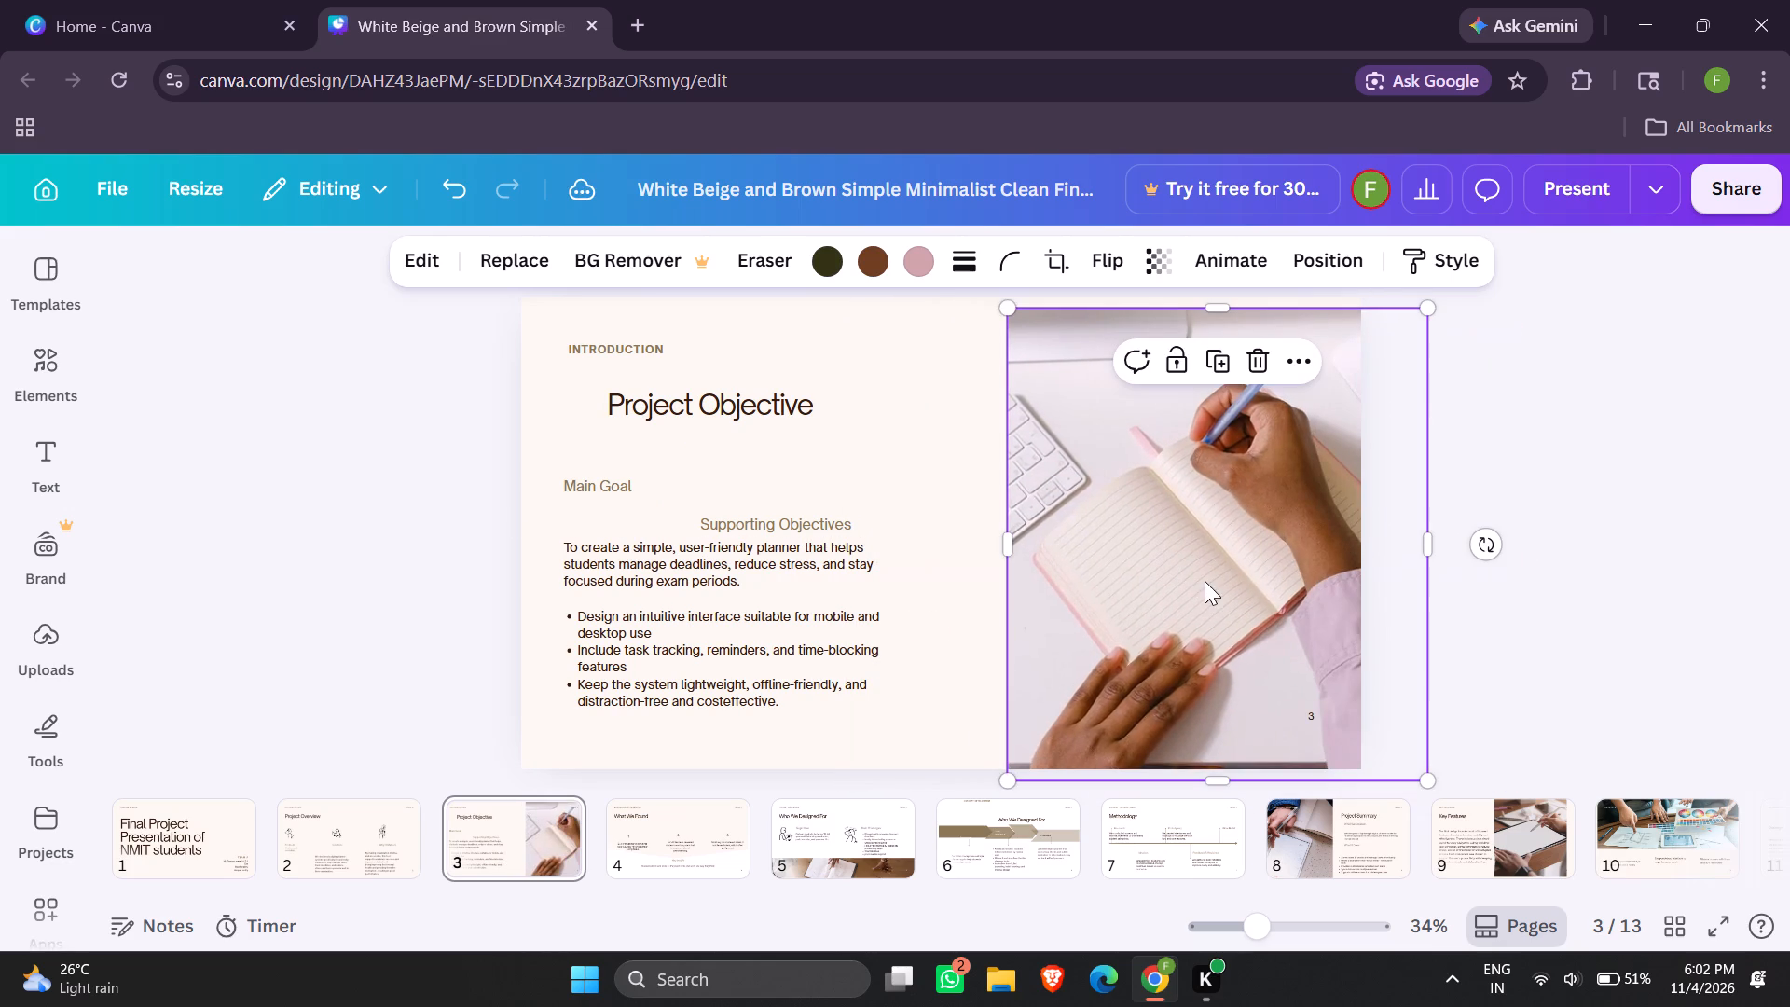
# On slide 4, "What We Found", move the "2/3 of students we surveyed" text slightly lower, roughly centered beneath number 1.
pyautogui.click(692, 820)
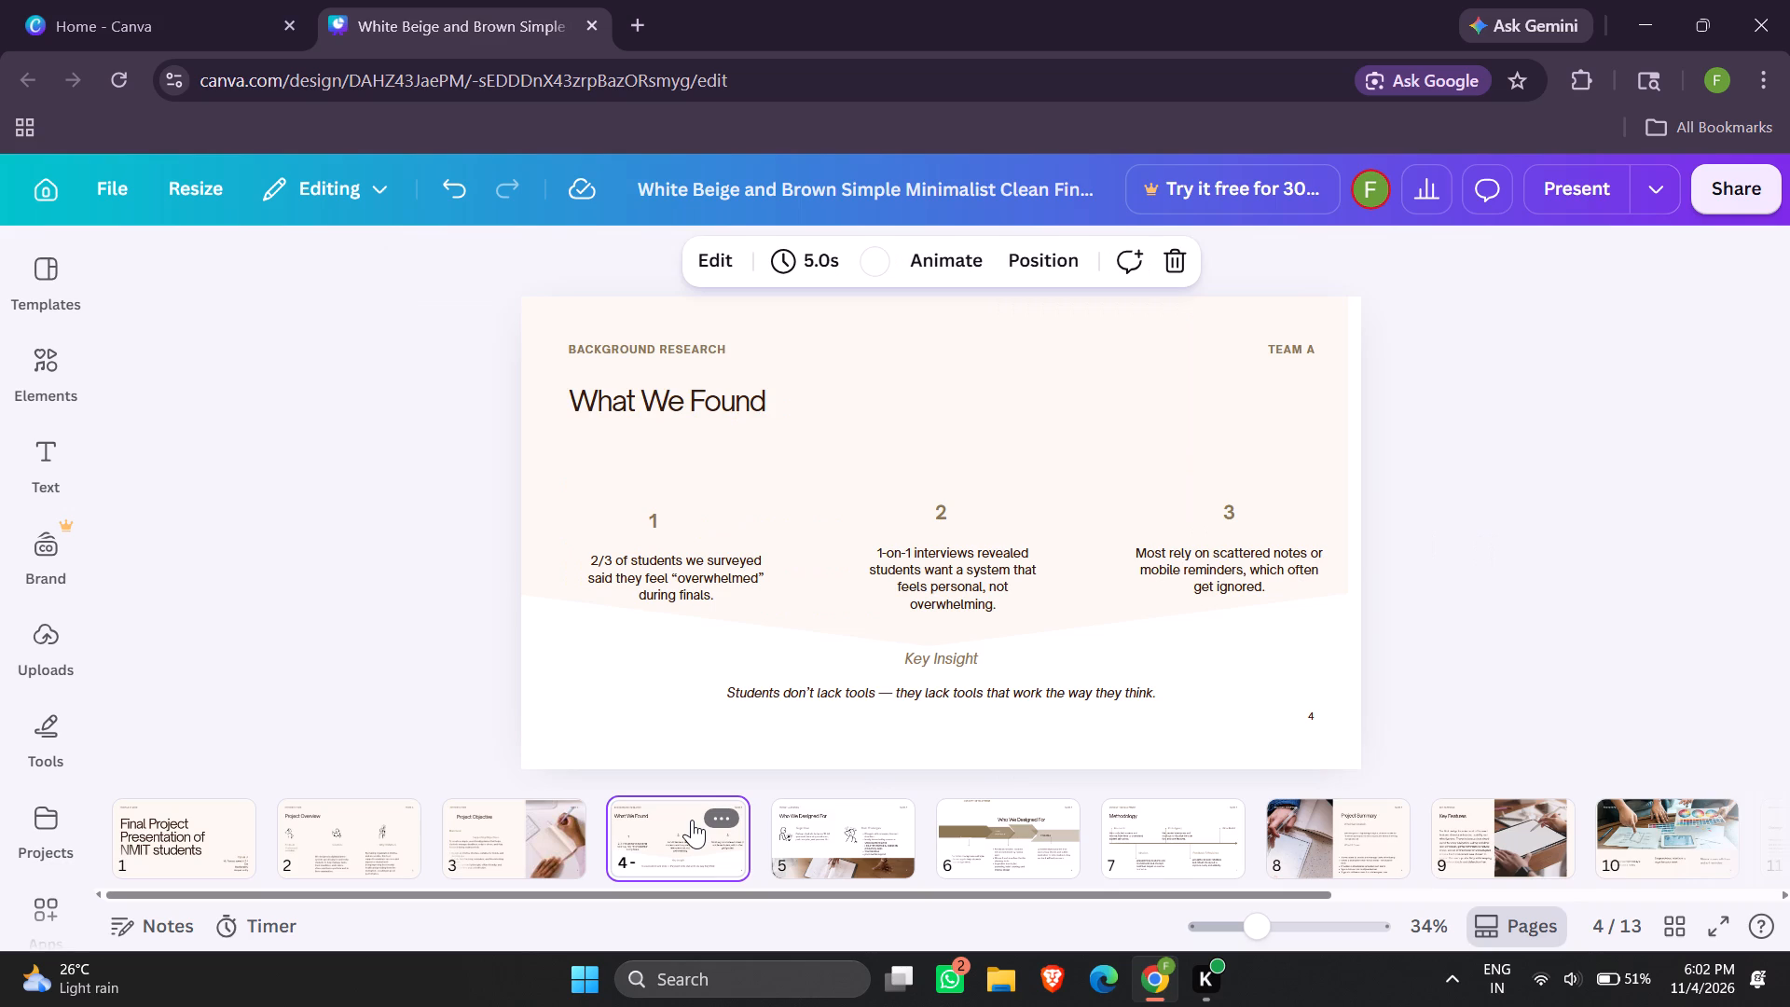
pyautogui.moveTo(692, 820); pyautogui.dragTo(674, 813)
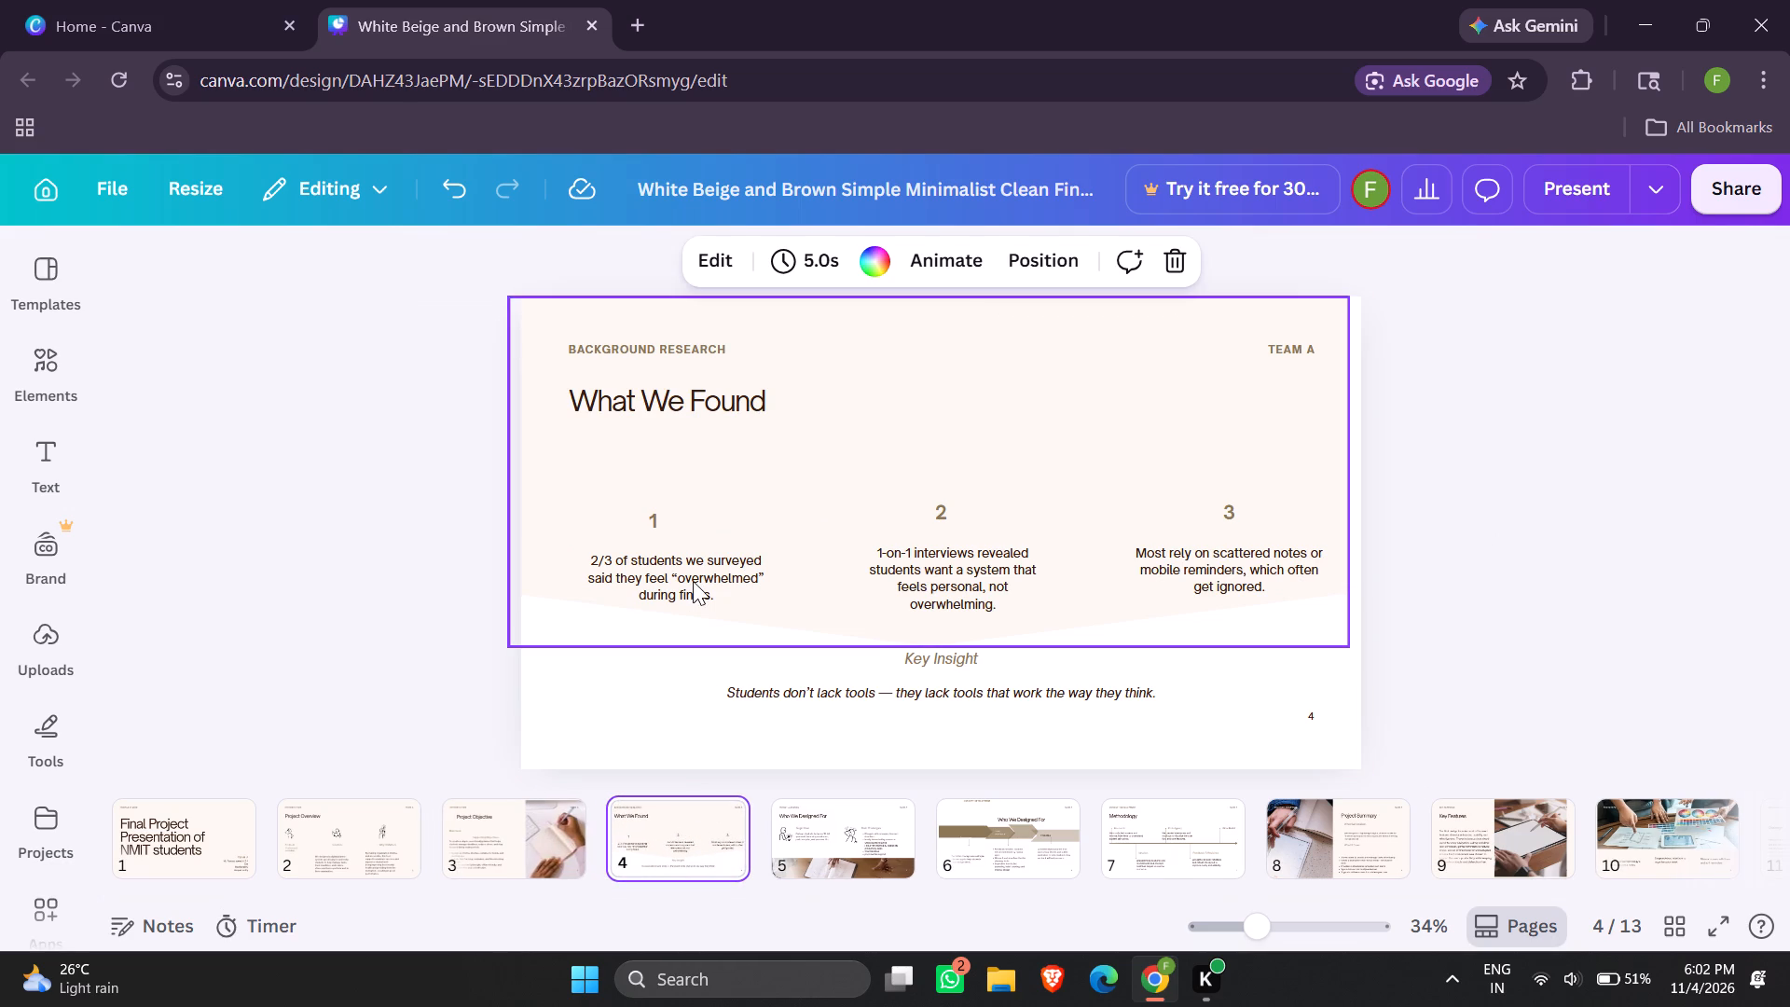
pyautogui.moveTo(693, 581); pyautogui.dragTo(688, 601)
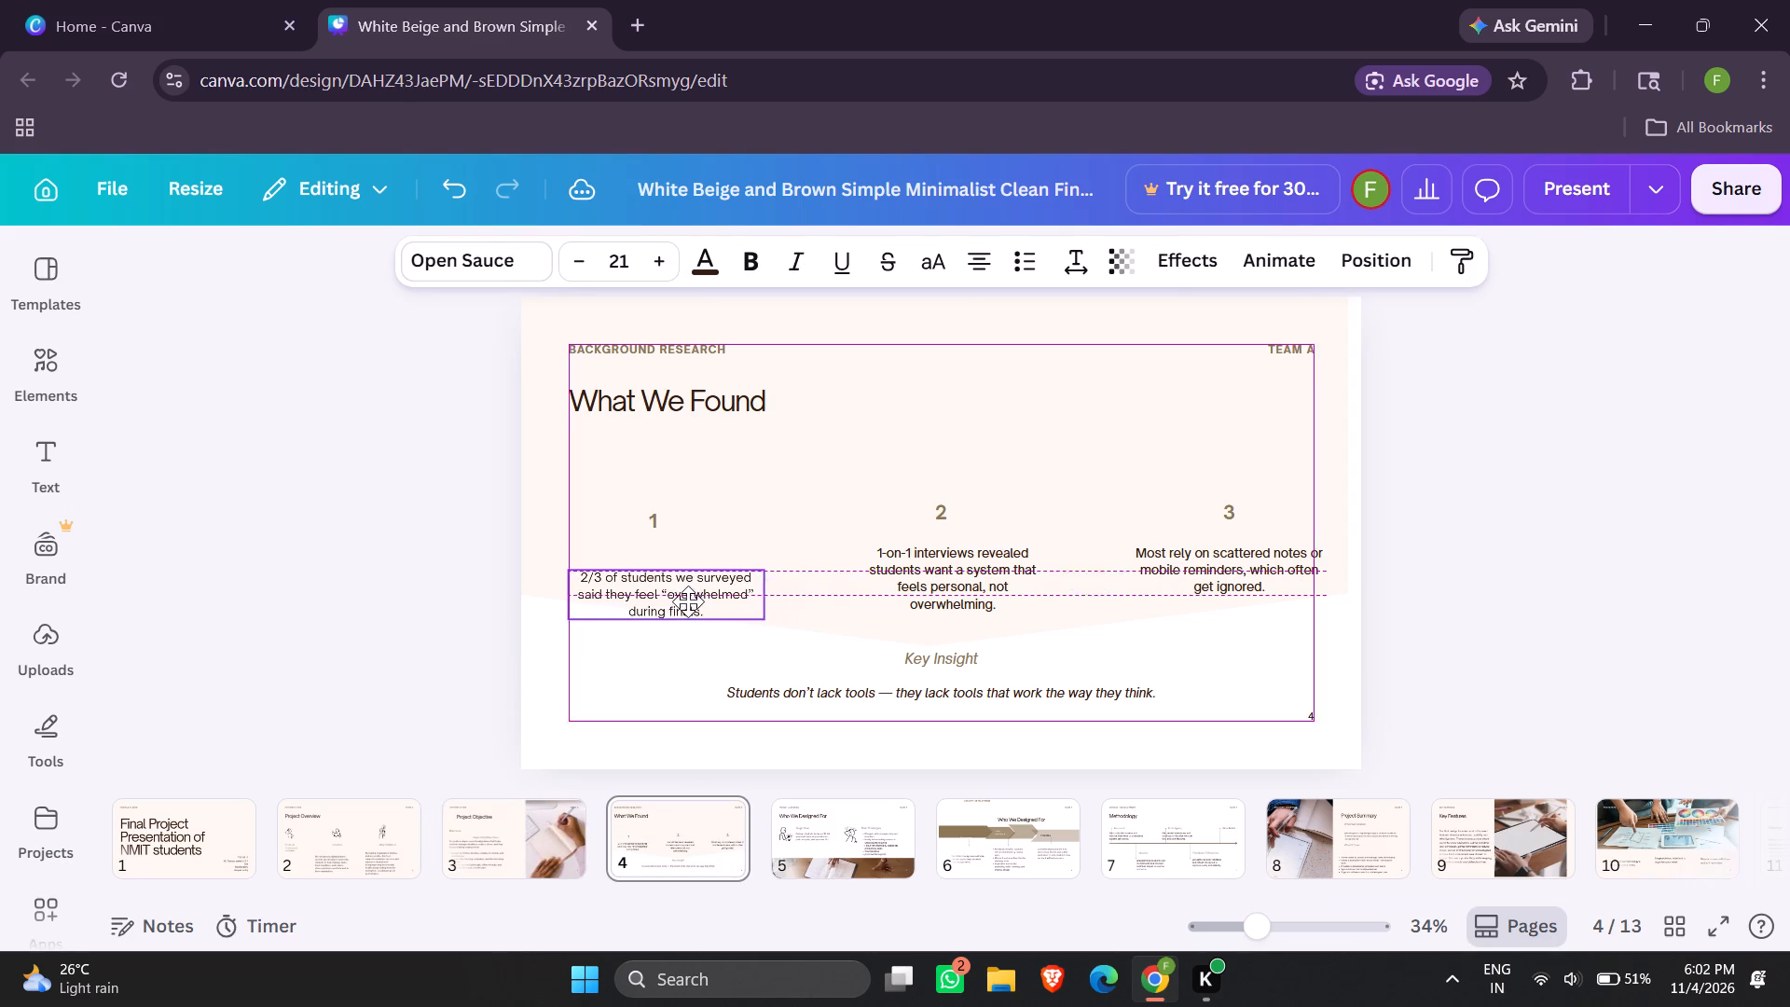
pyautogui.moveTo(688, 601); pyautogui.dragTo(701, 603)
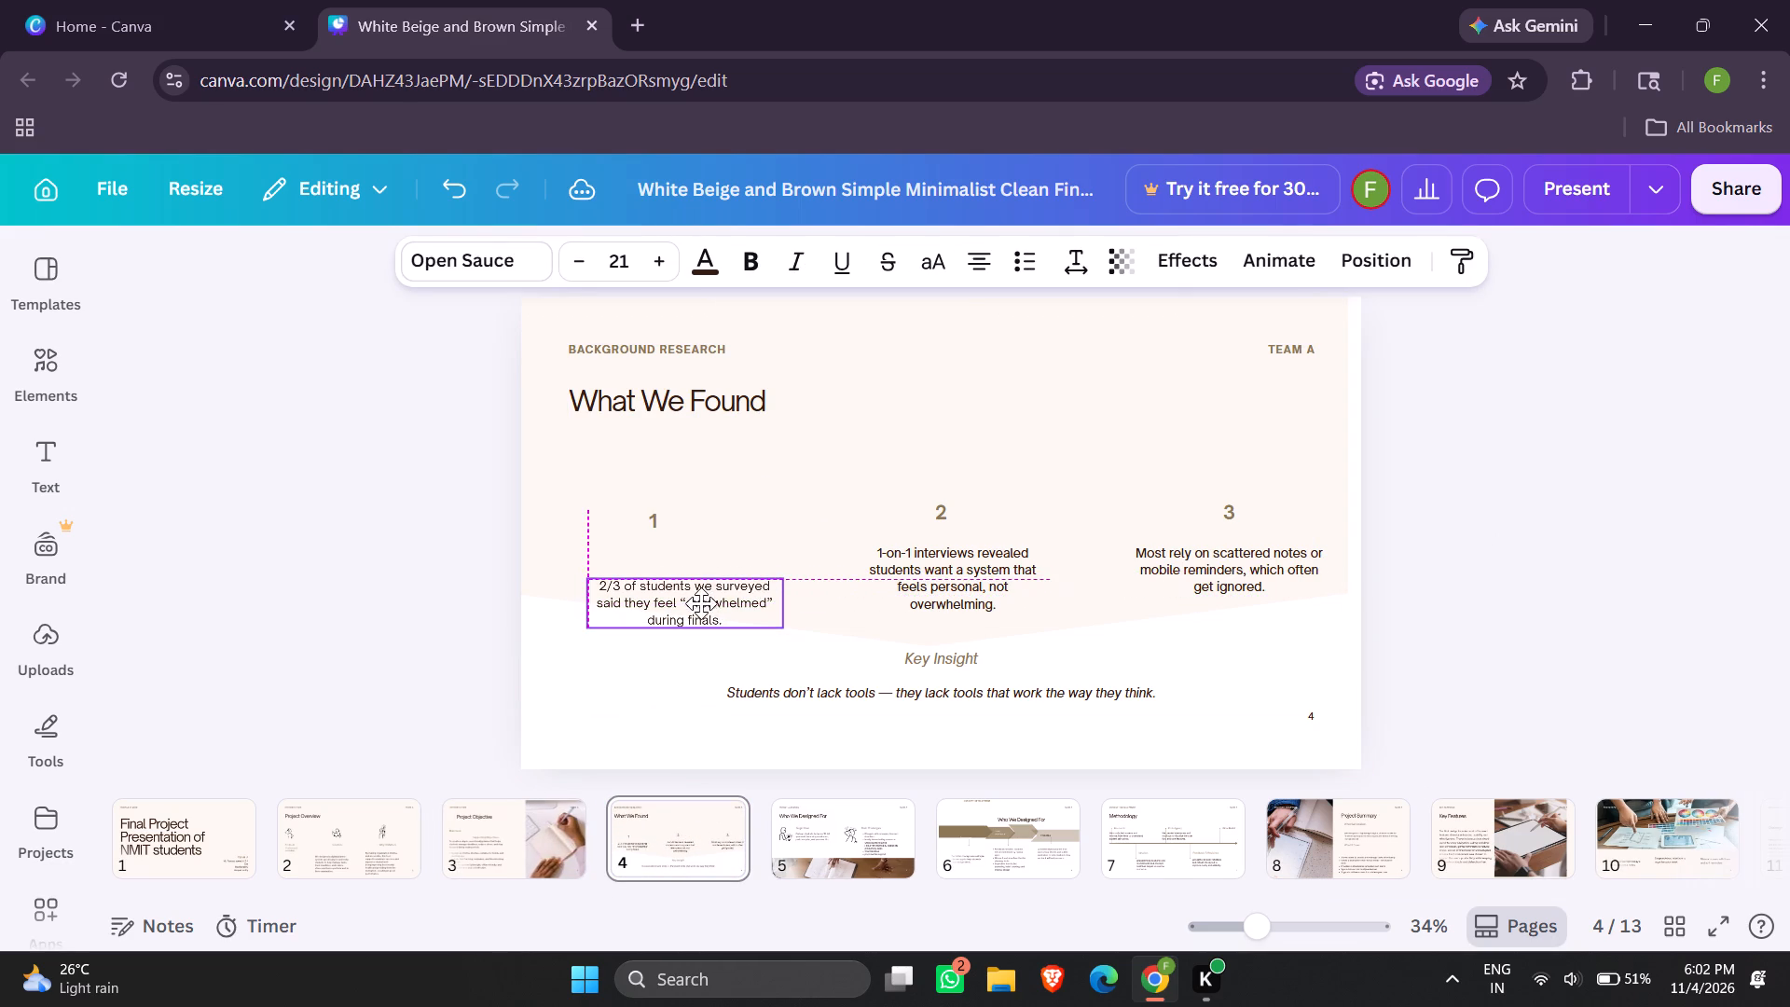
pyautogui.moveTo(701, 603); pyautogui.dragTo(699, 599)
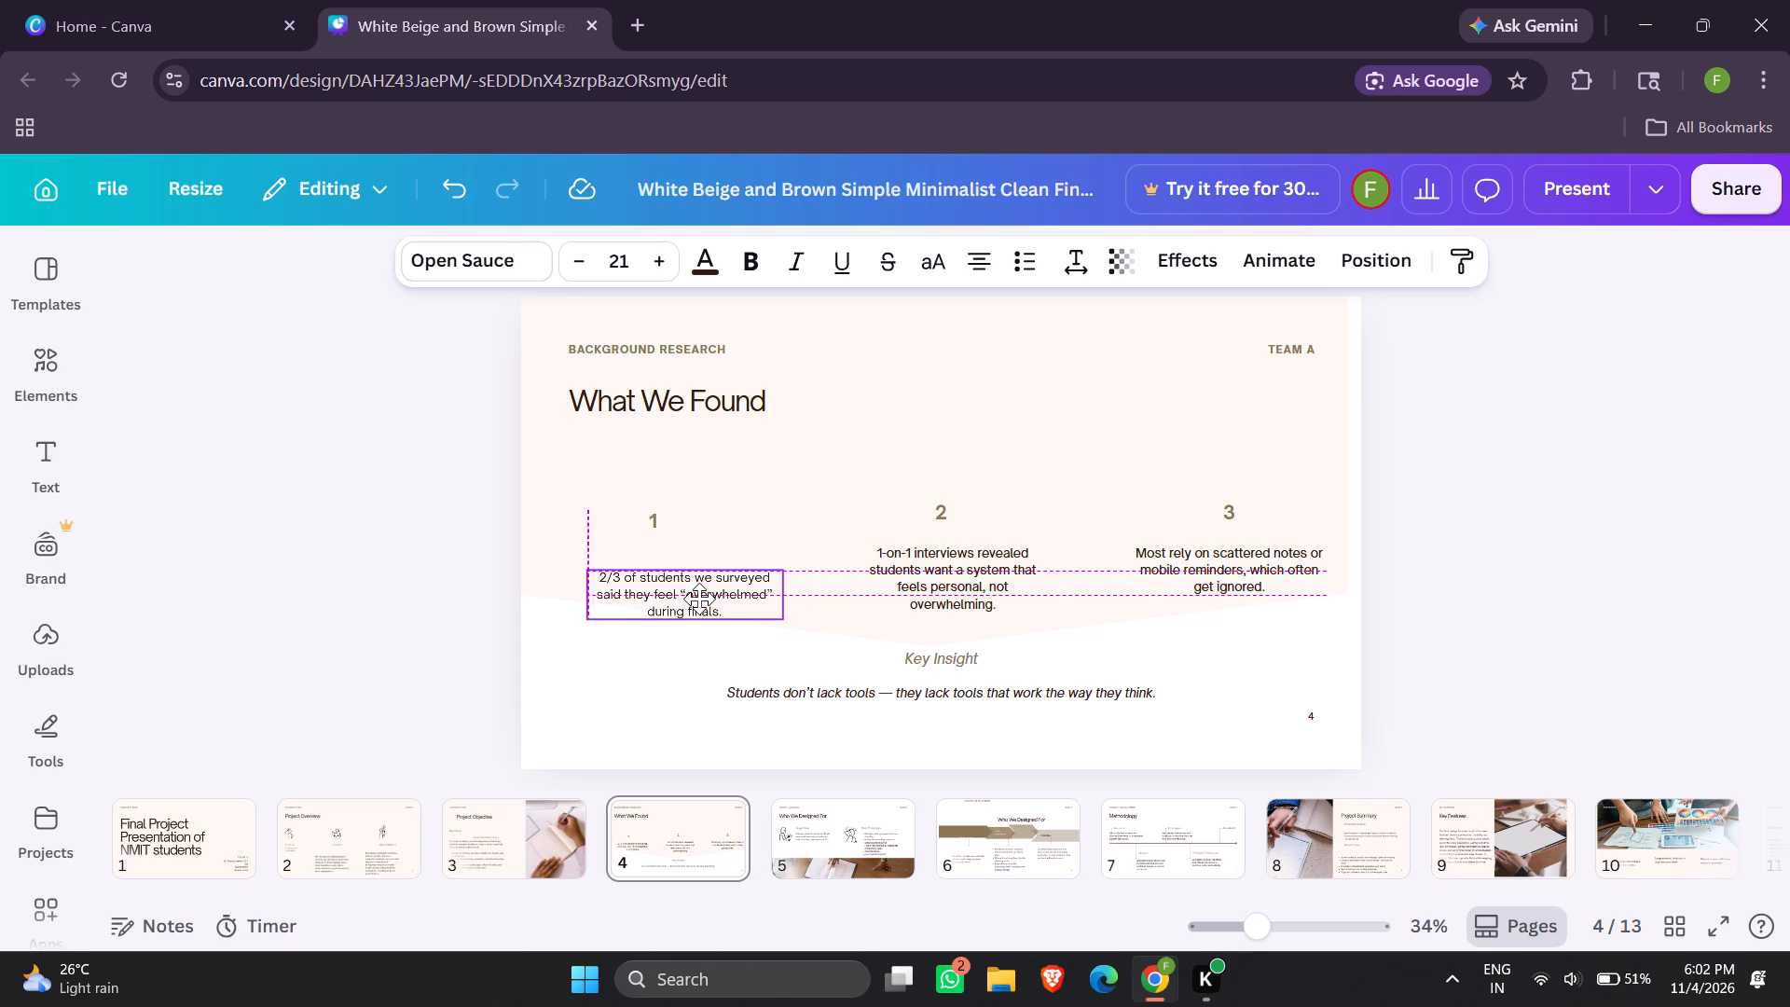
pyautogui.moveTo(699, 599); pyautogui.dragTo(723, 628)
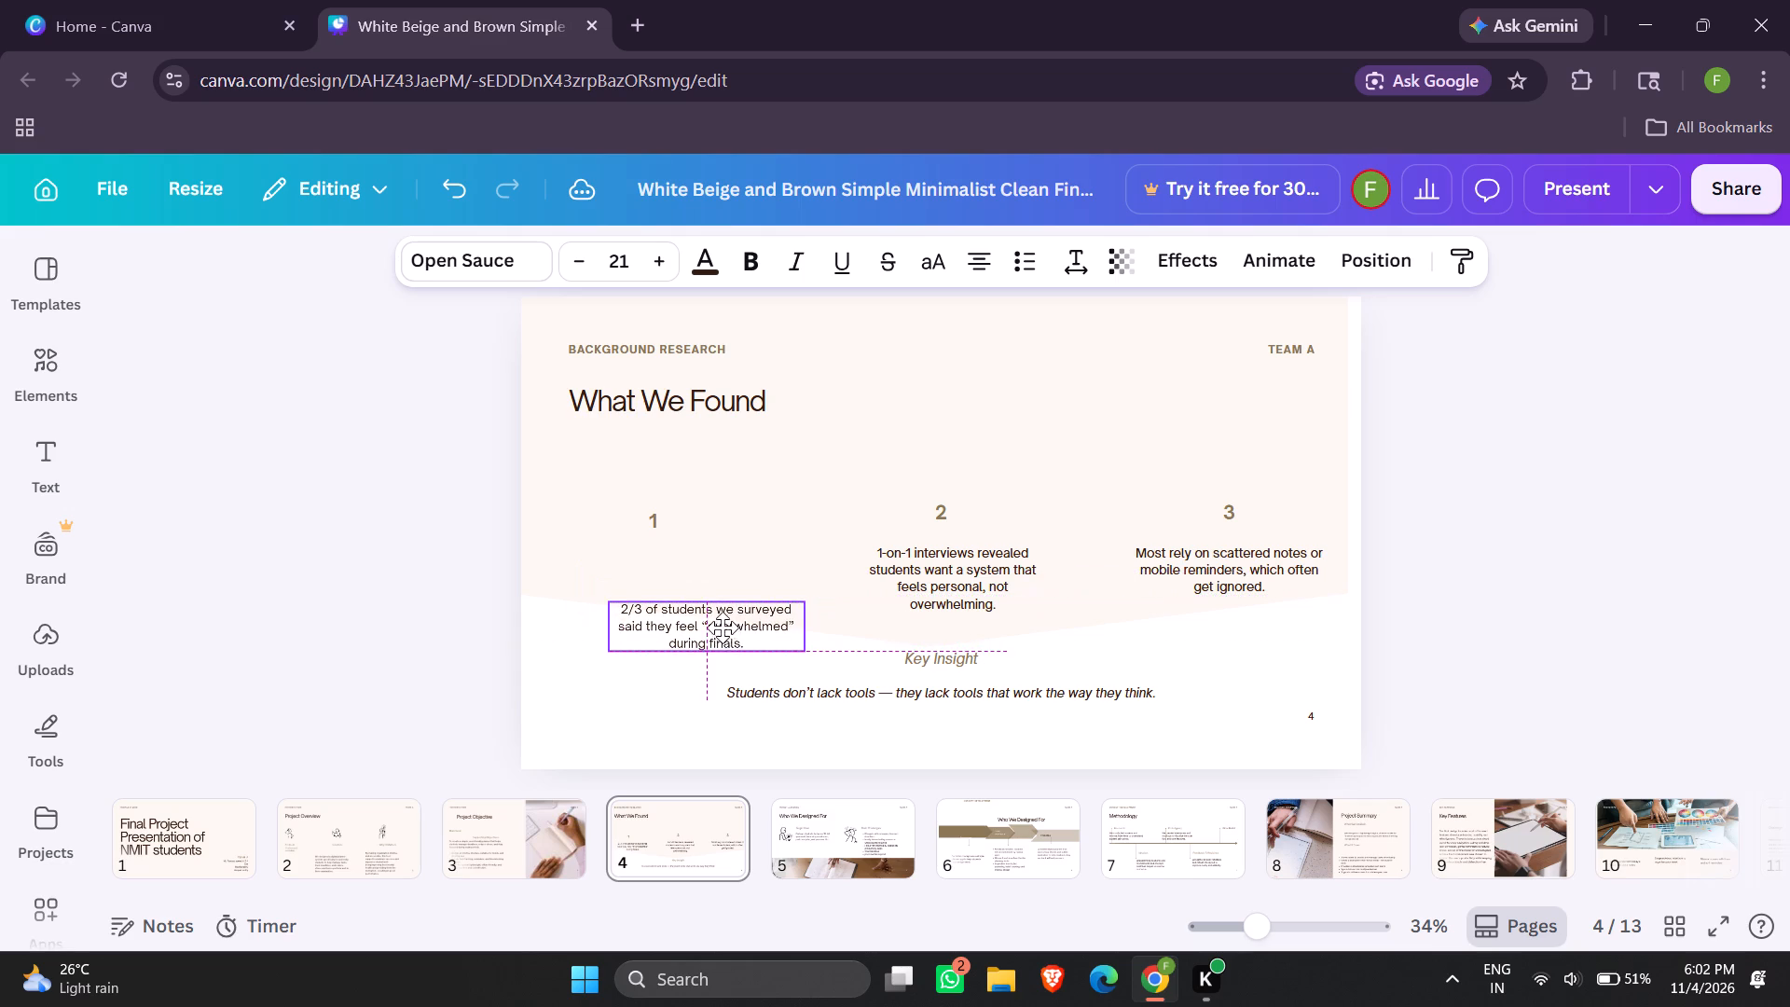
pyautogui.moveTo(723, 628); pyautogui.dragTo(716, 623)
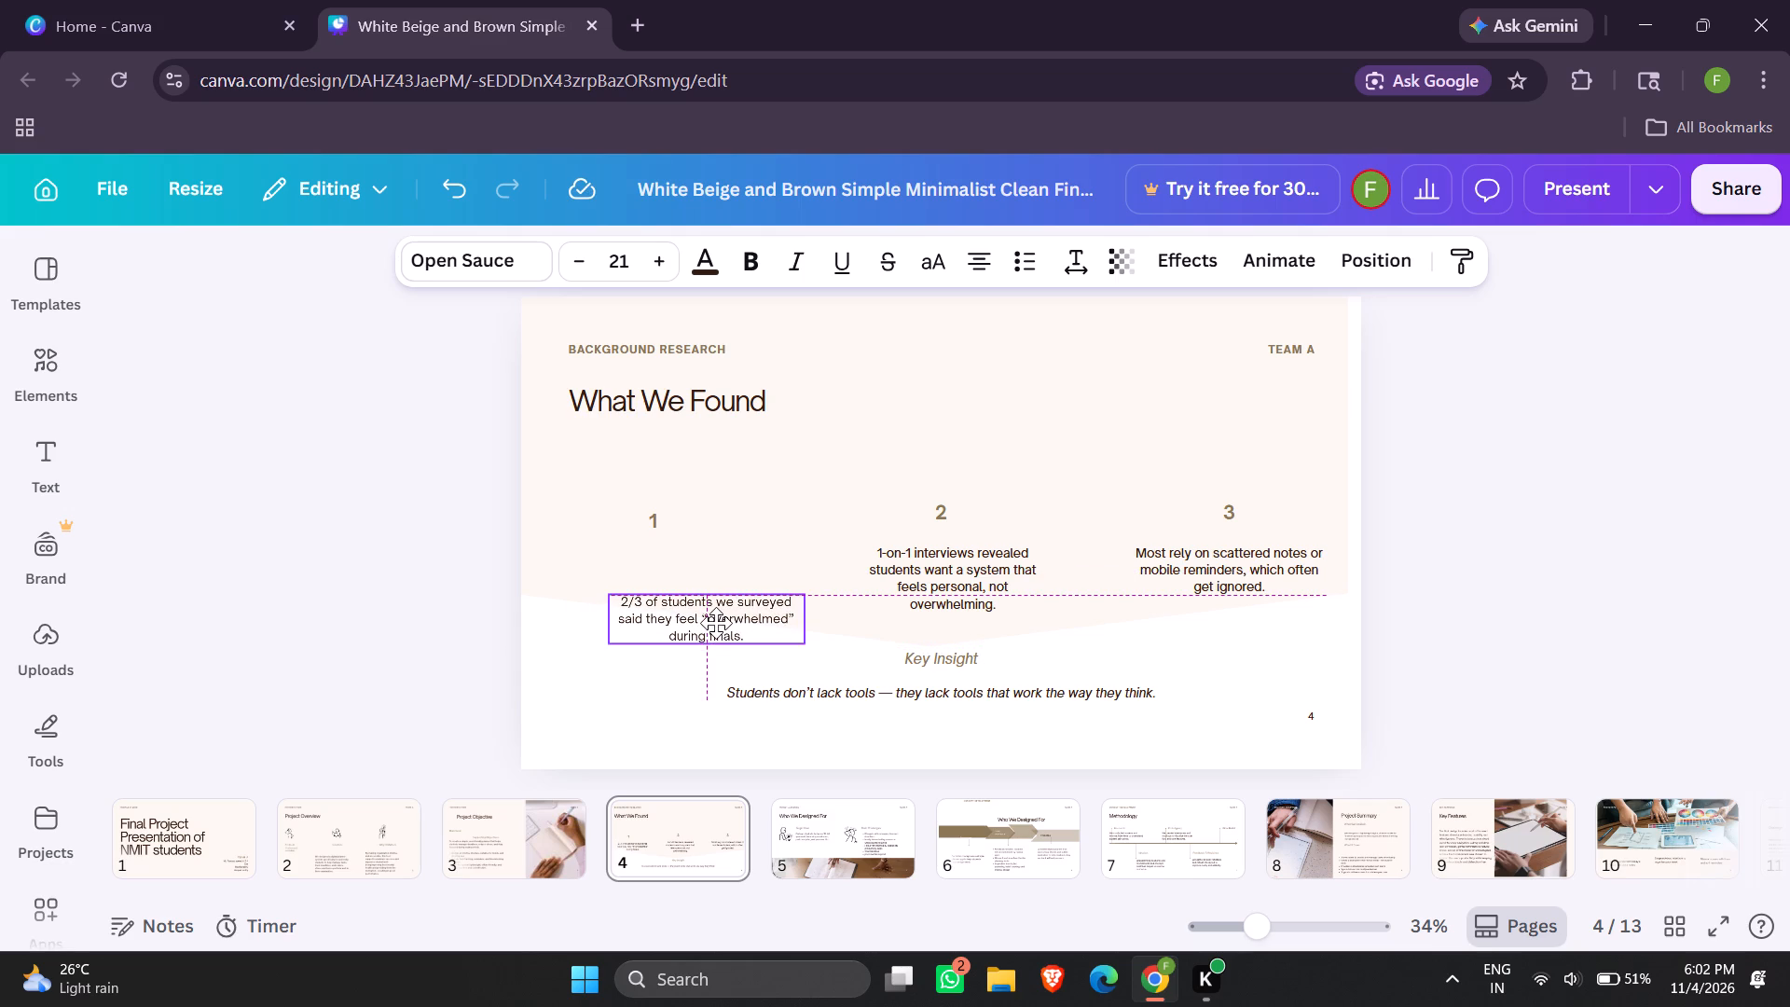
pyautogui.moveTo(716, 623); pyautogui.dragTo(709, 613)
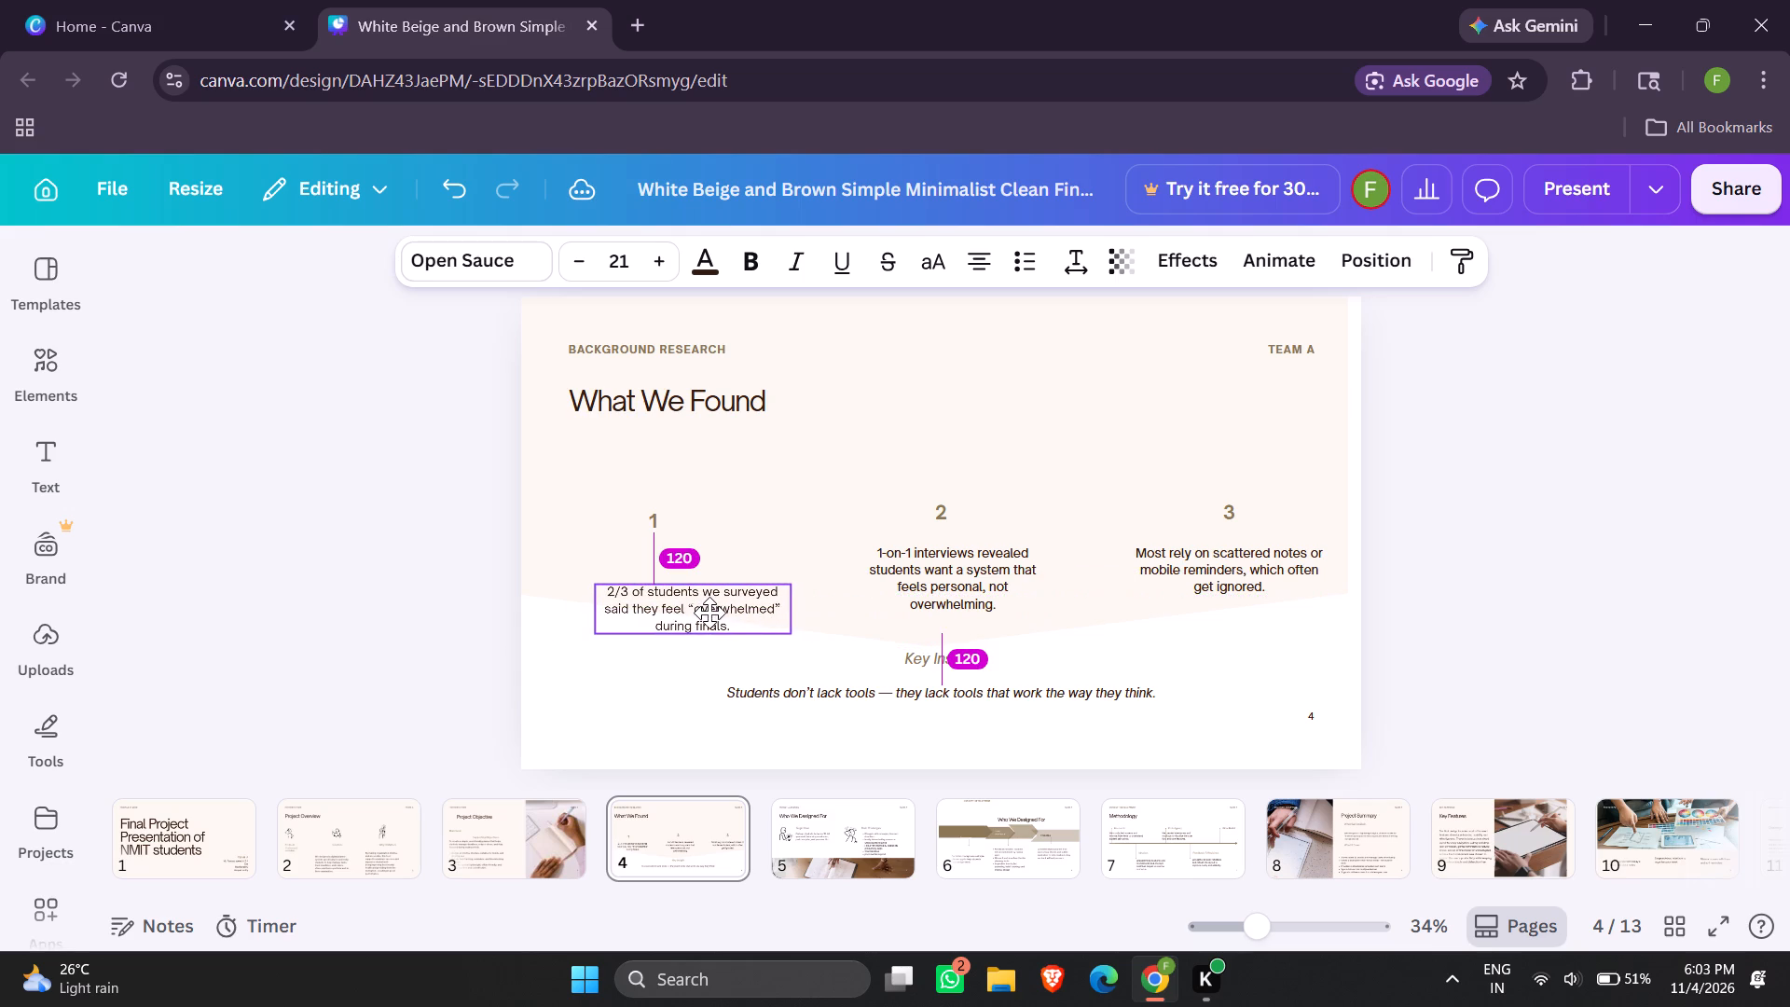
pyautogui.moveTo(709, 613); pyautogui.dragTo(707, 613)
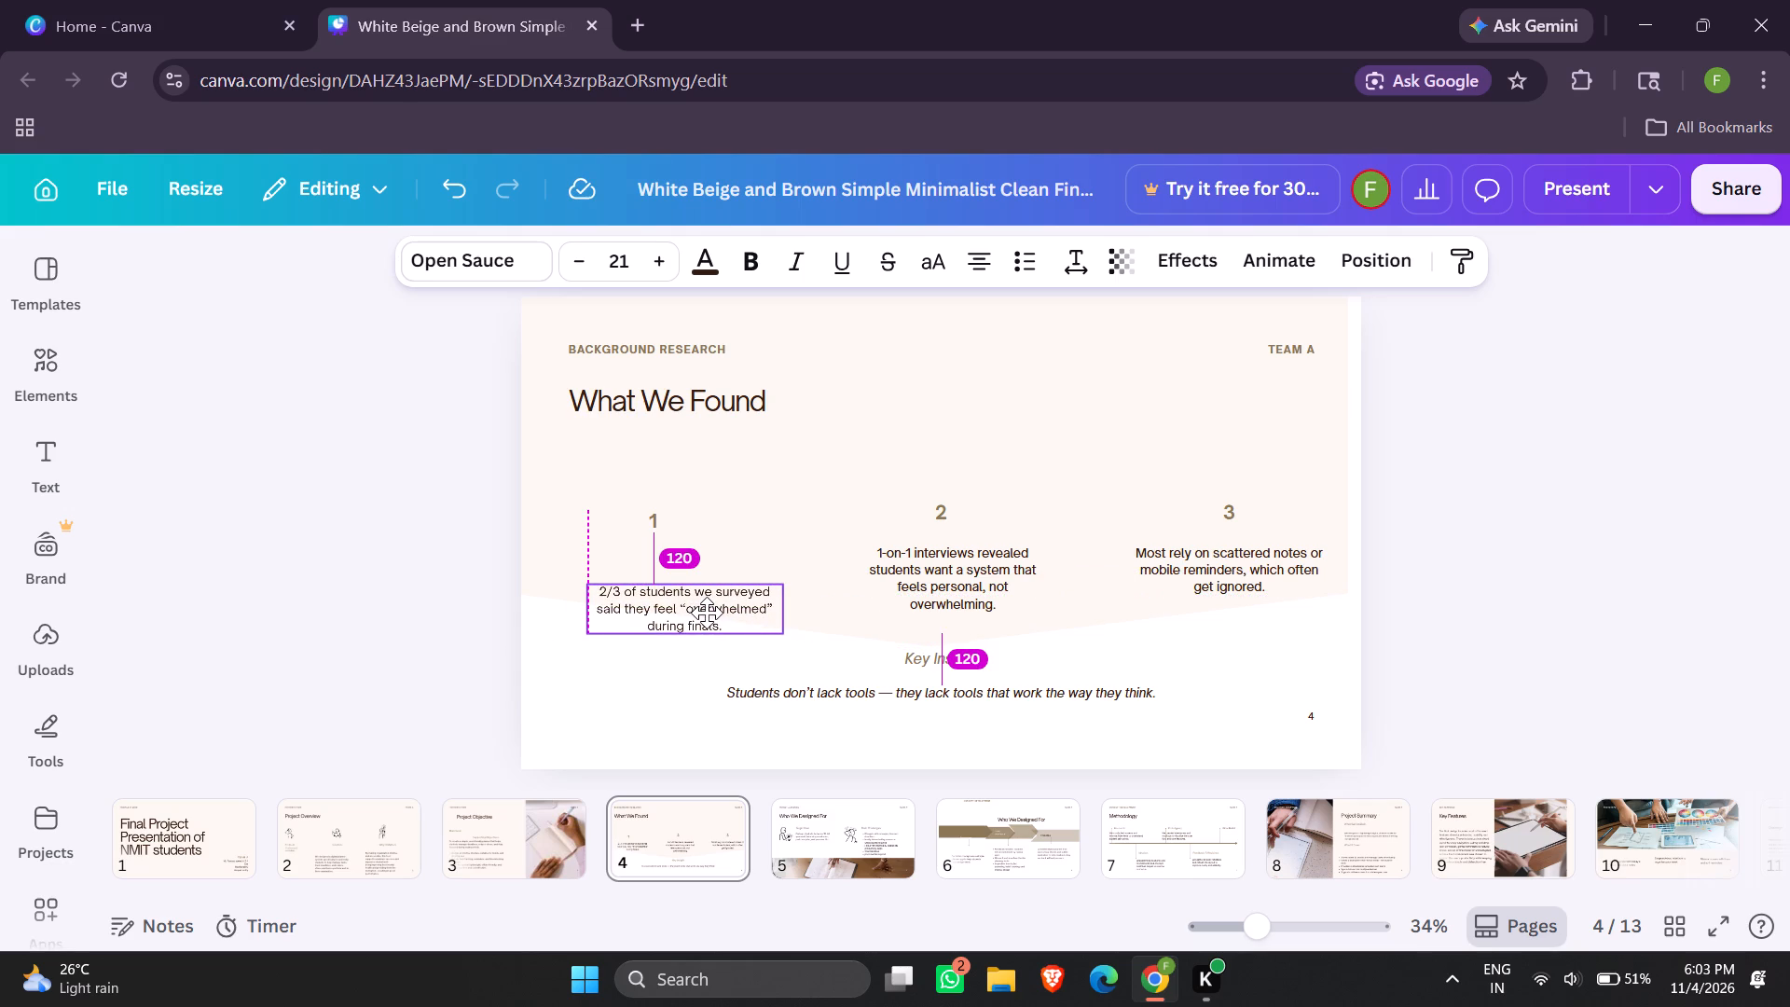
pyautogui.moveTo(707, 613); pyautogui.dragTo(701, 633)
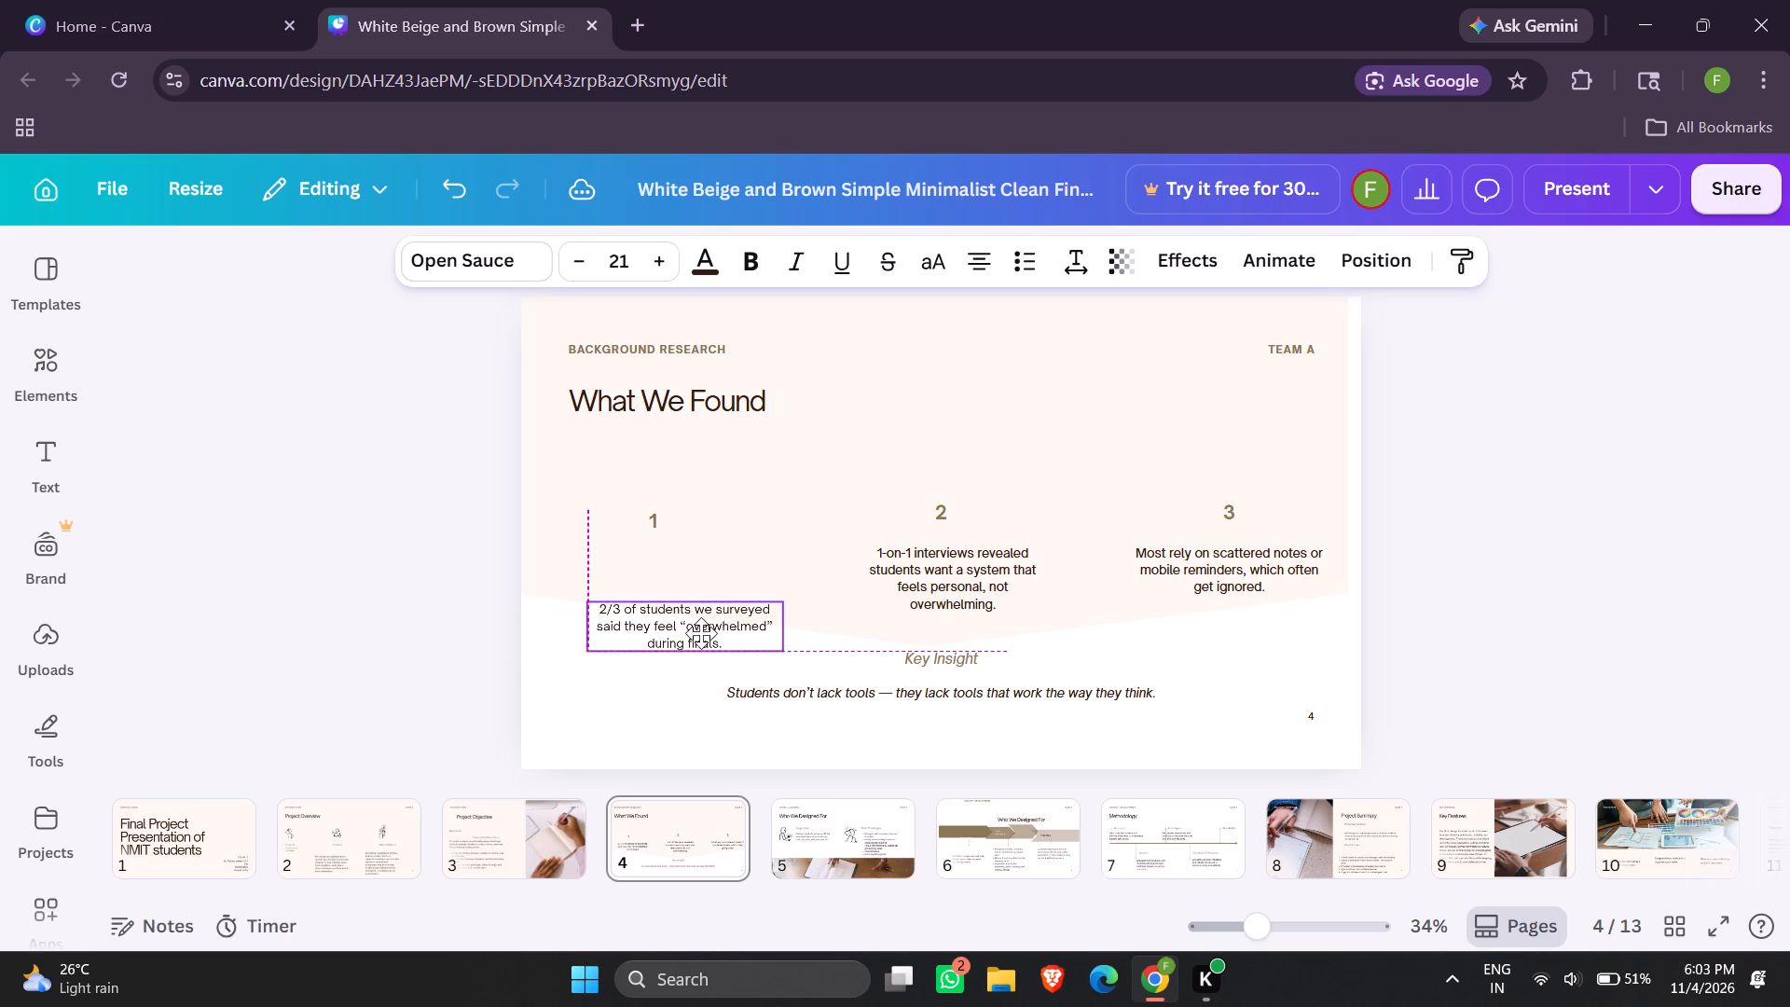
pyautogui.moveTo(701, 633); pyautogui.dragTo(679, 659)
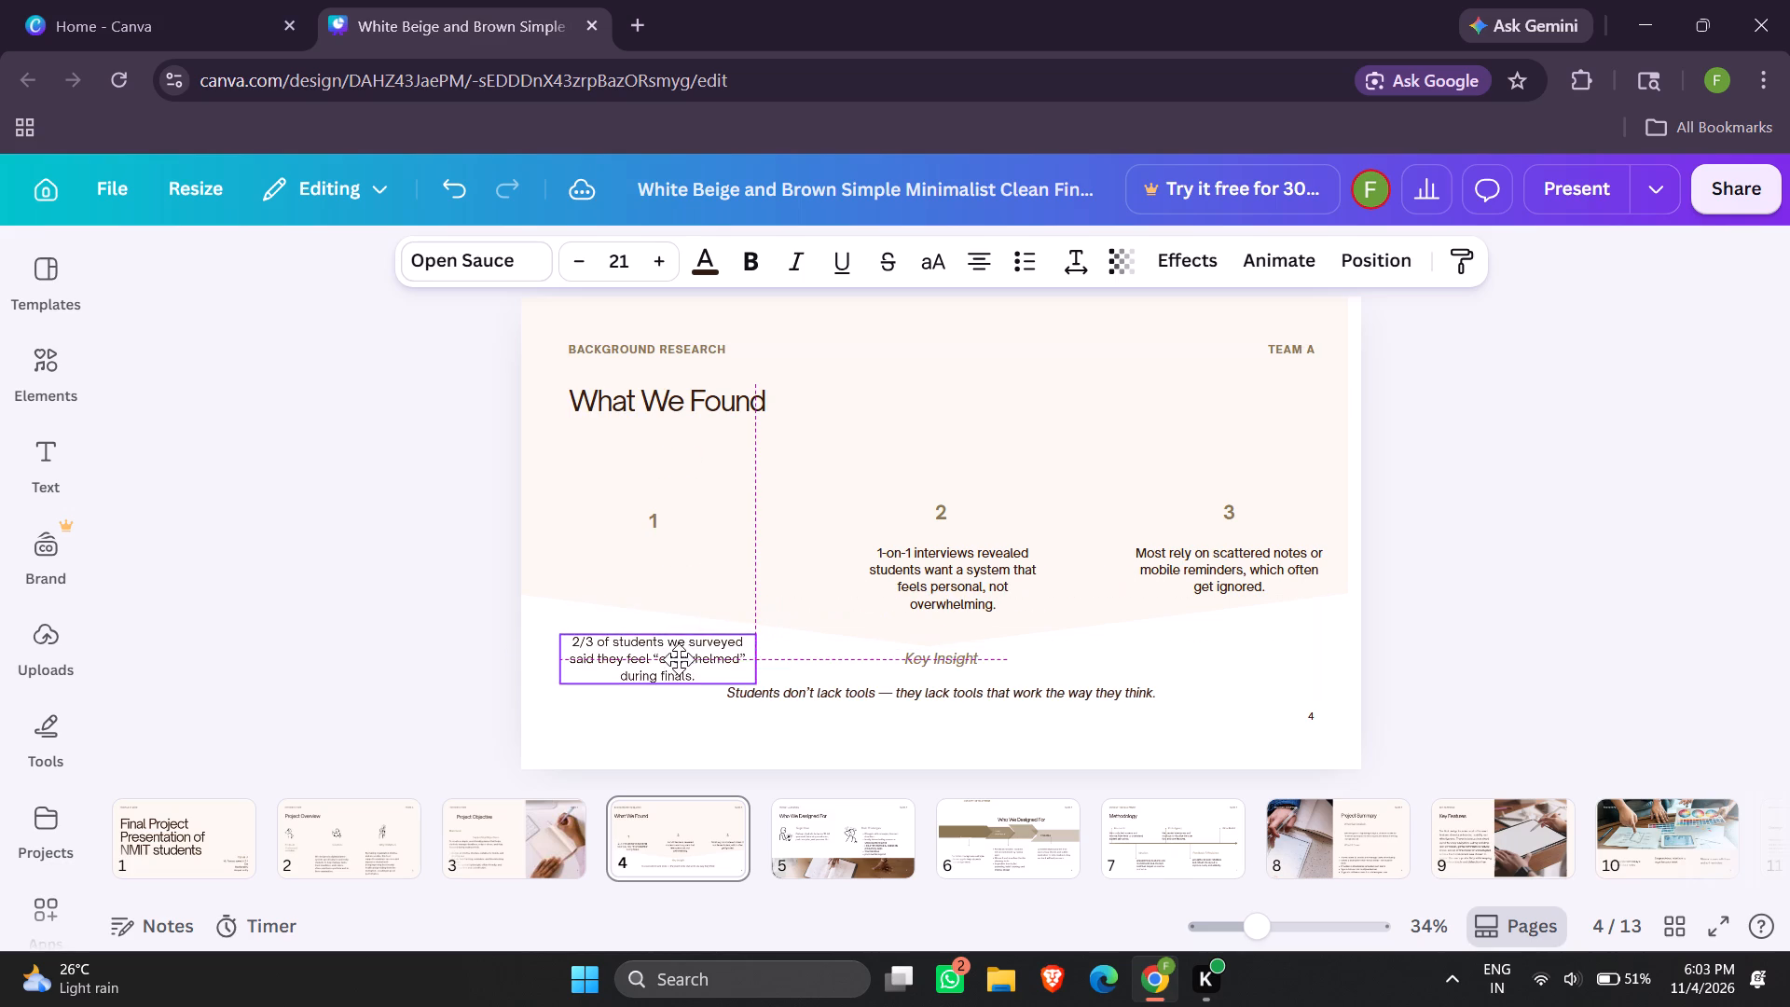
pyautogui.moveTo(679, 659); pyautogui.dragTo(679, 614)
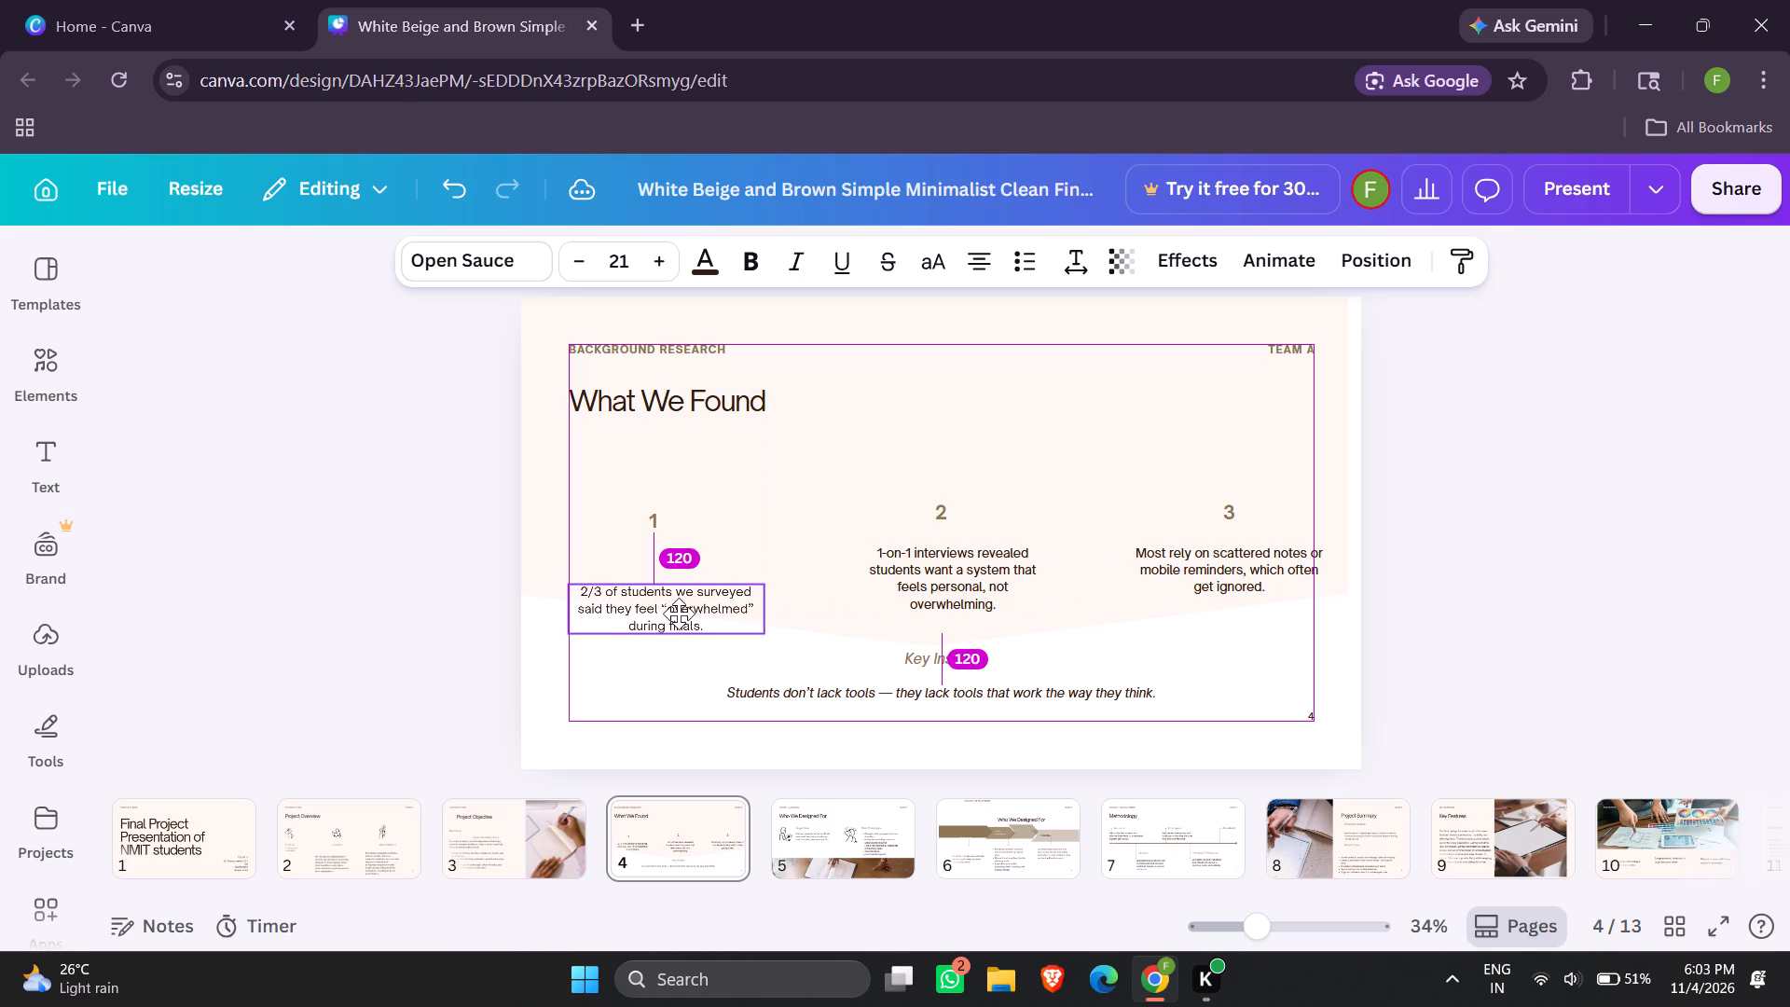
pyautogui.moveTo(679, 614); pyautogui.dragTo(677, 604)
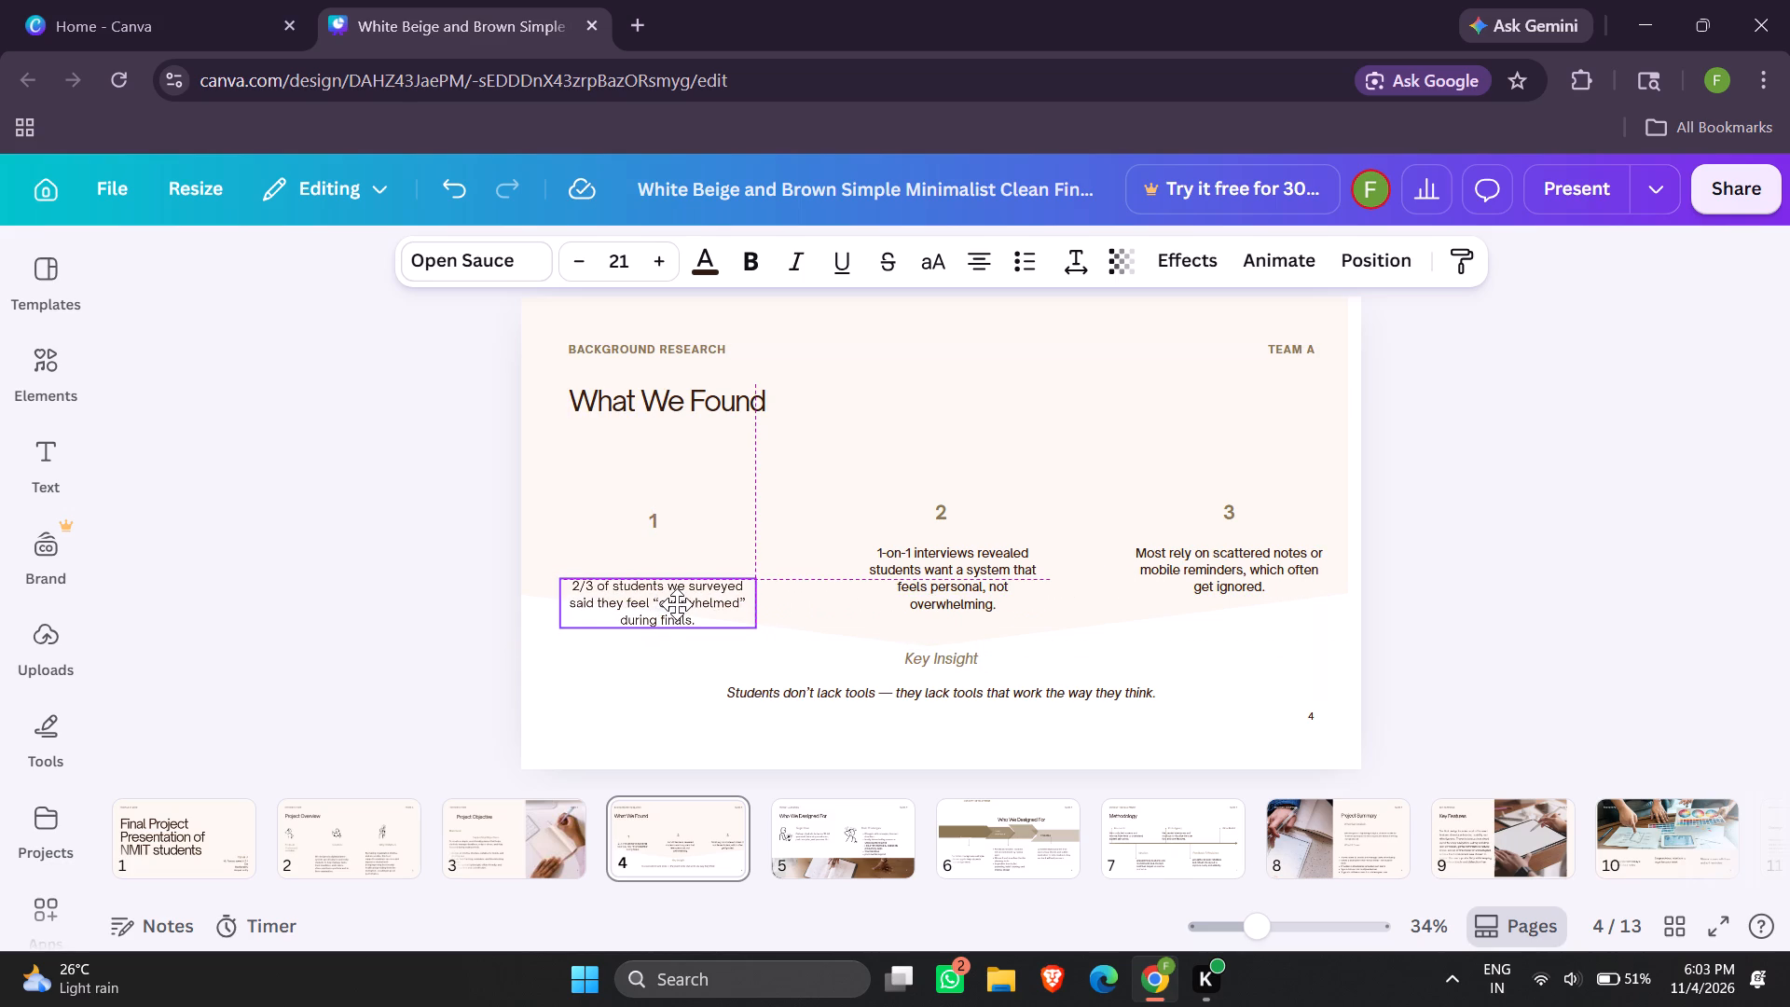
pyautogui.moveTo(677, 604); pyautogui.dragTo(656, 623)
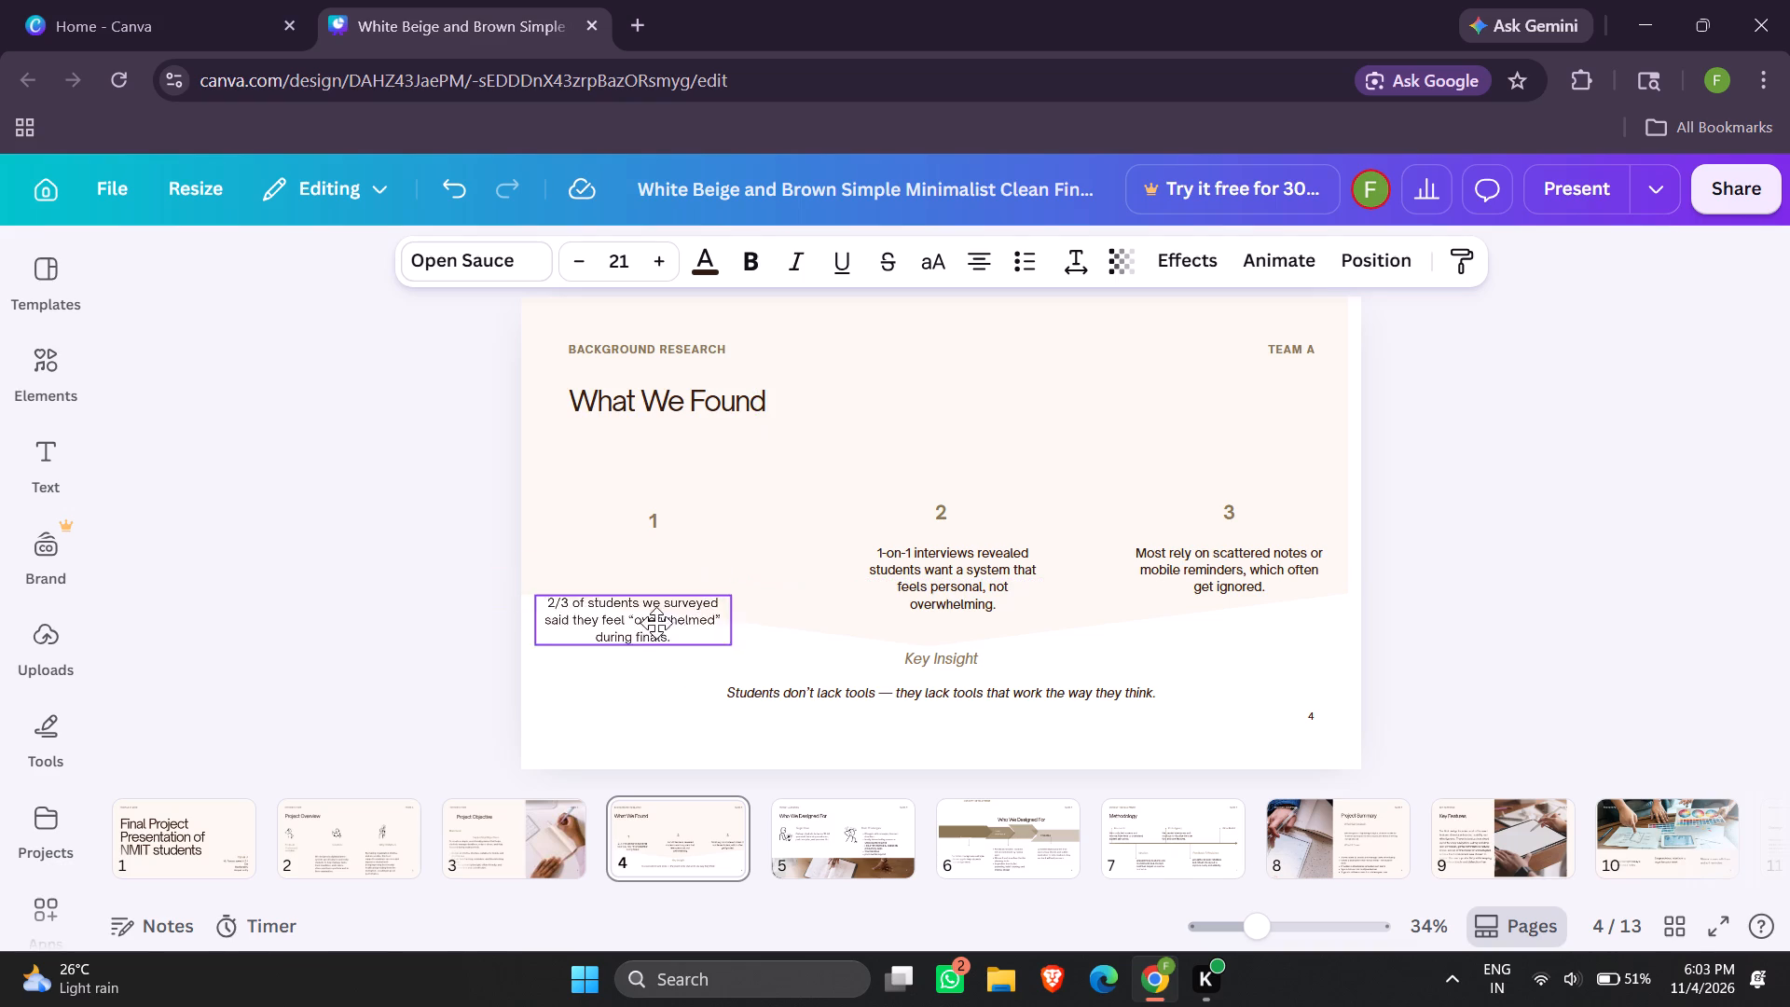
pyautogui.moveTo(656, 623); pyautogui.dragTo(678, 596)
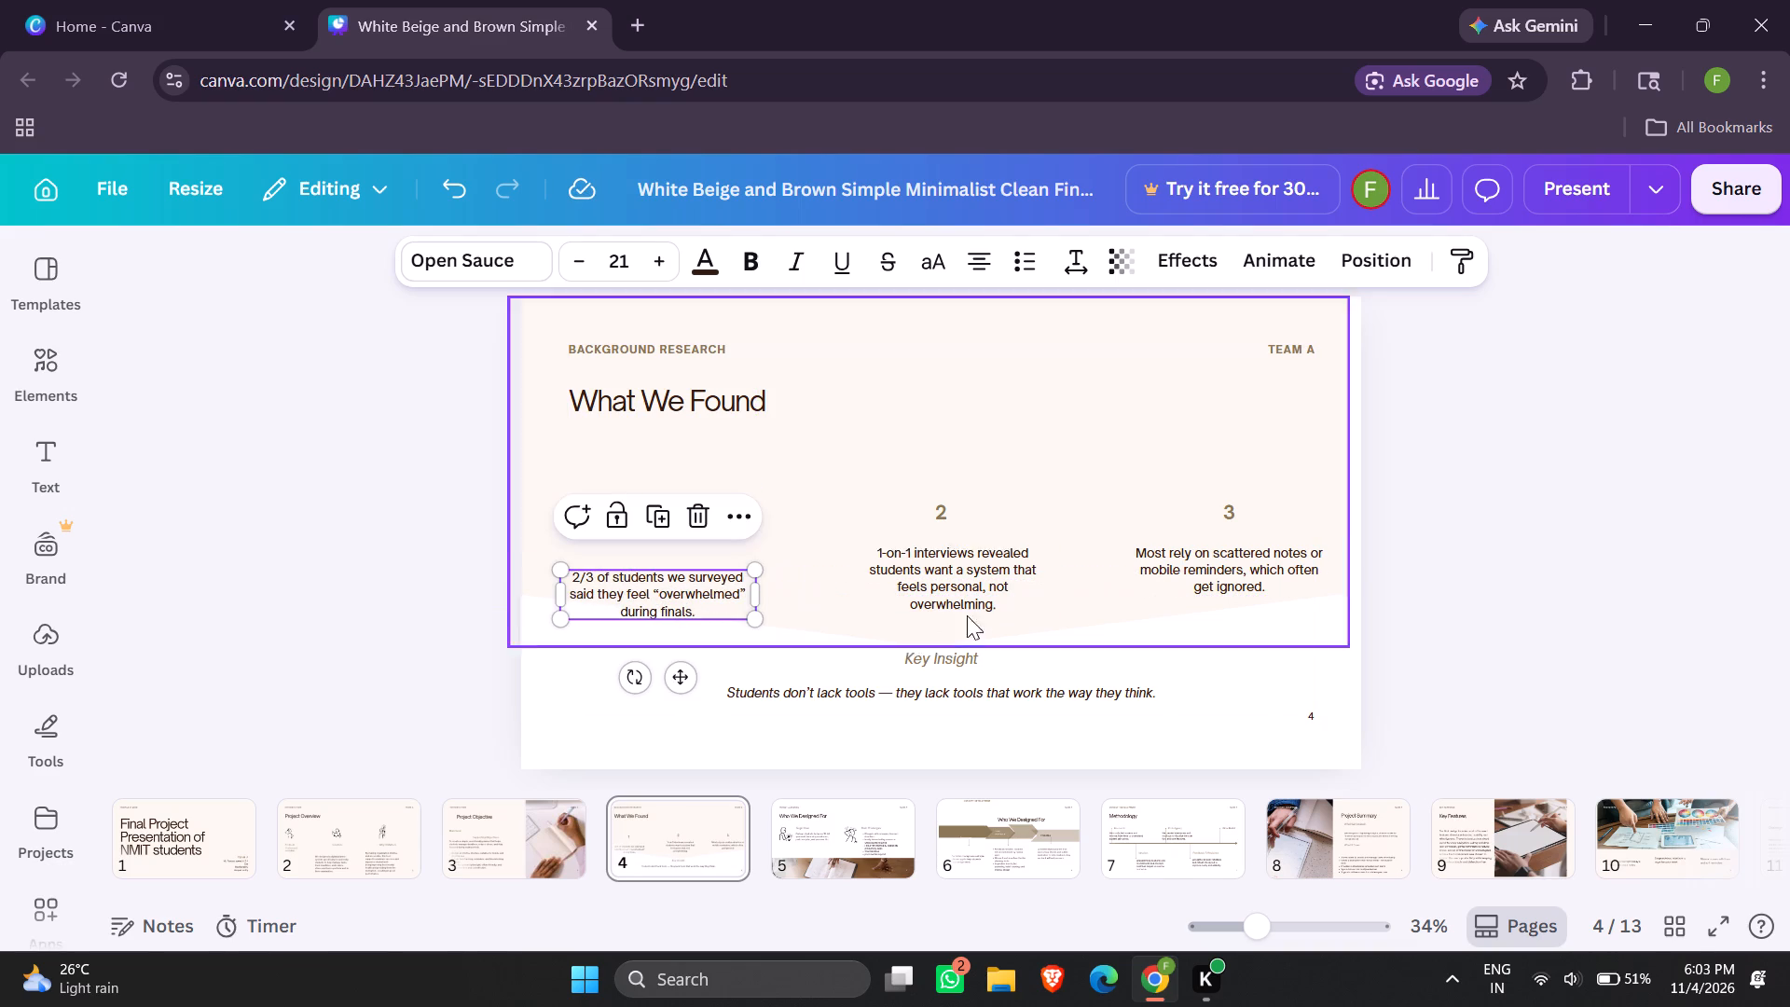
# Move the "1-on-1 interviews revealed" text slightly lower, centered beneath number 2 and just above "Key Insight".
pyautogui.moveTo(949, 603); pyautogui.dragTo(857, 564)
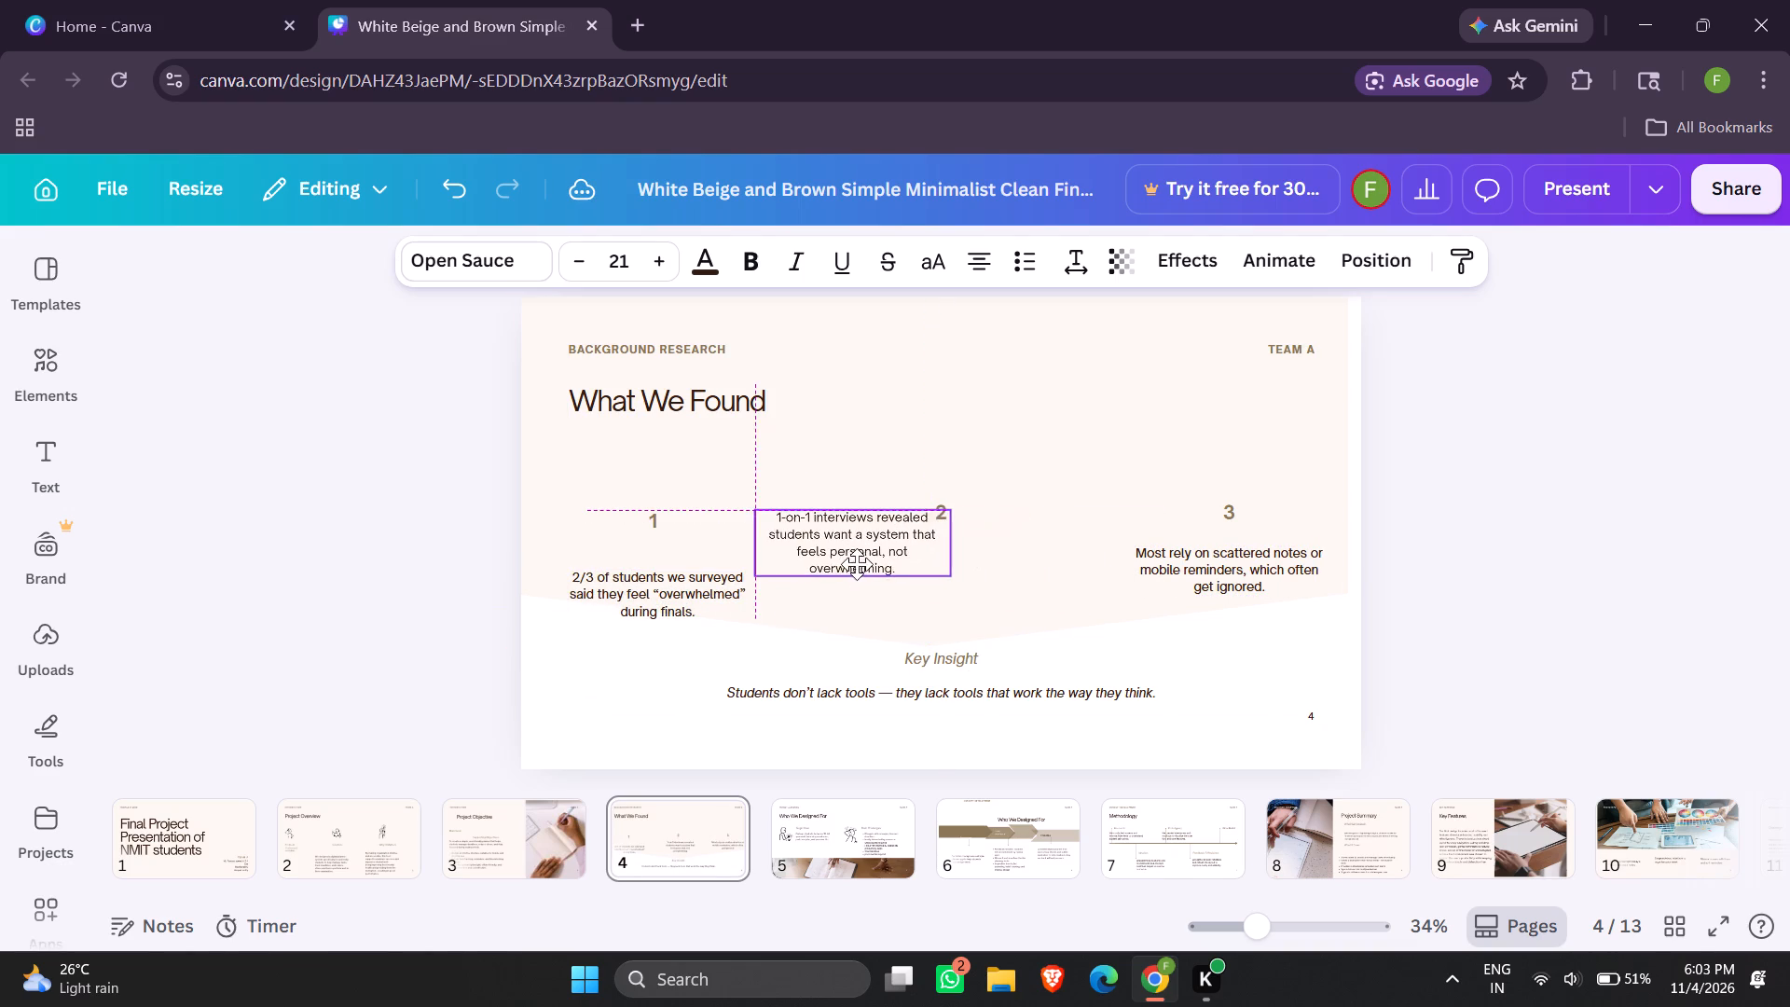
pyautogui.moveTo(857, 564); pyautogui.dragTo(867, 589)
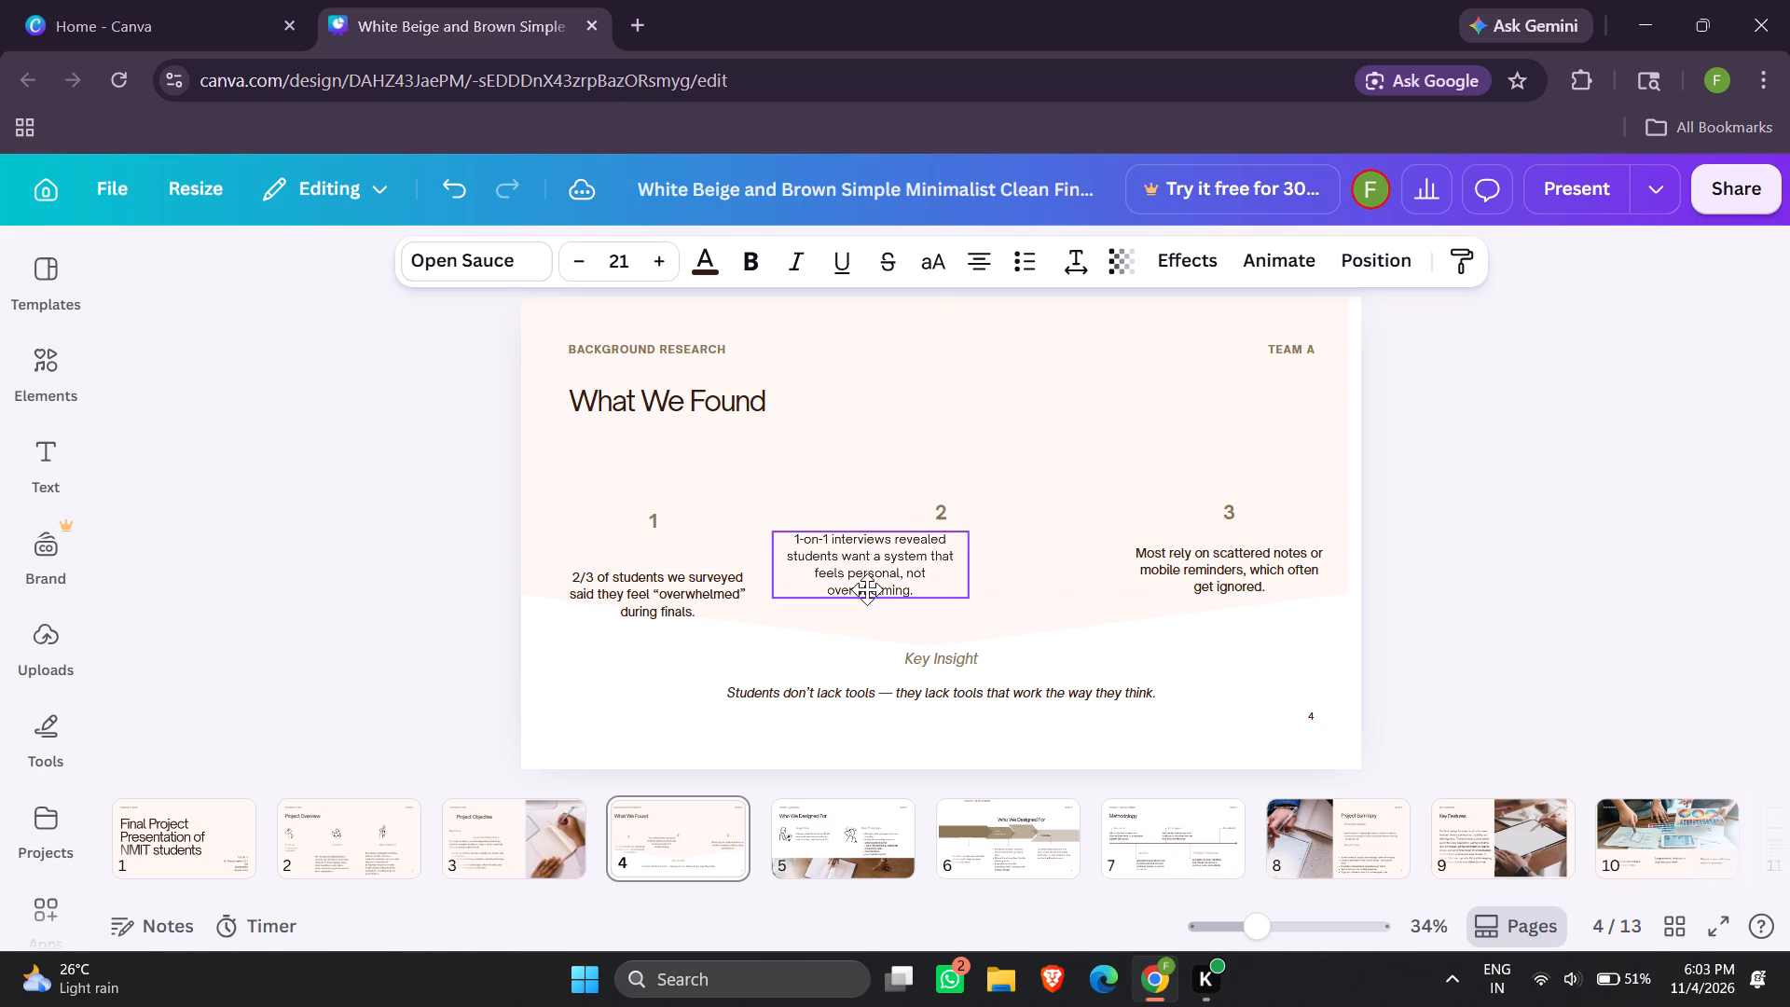
pyautogui.moveTo(867, 589); pyautogui.dragTo(902, 618)
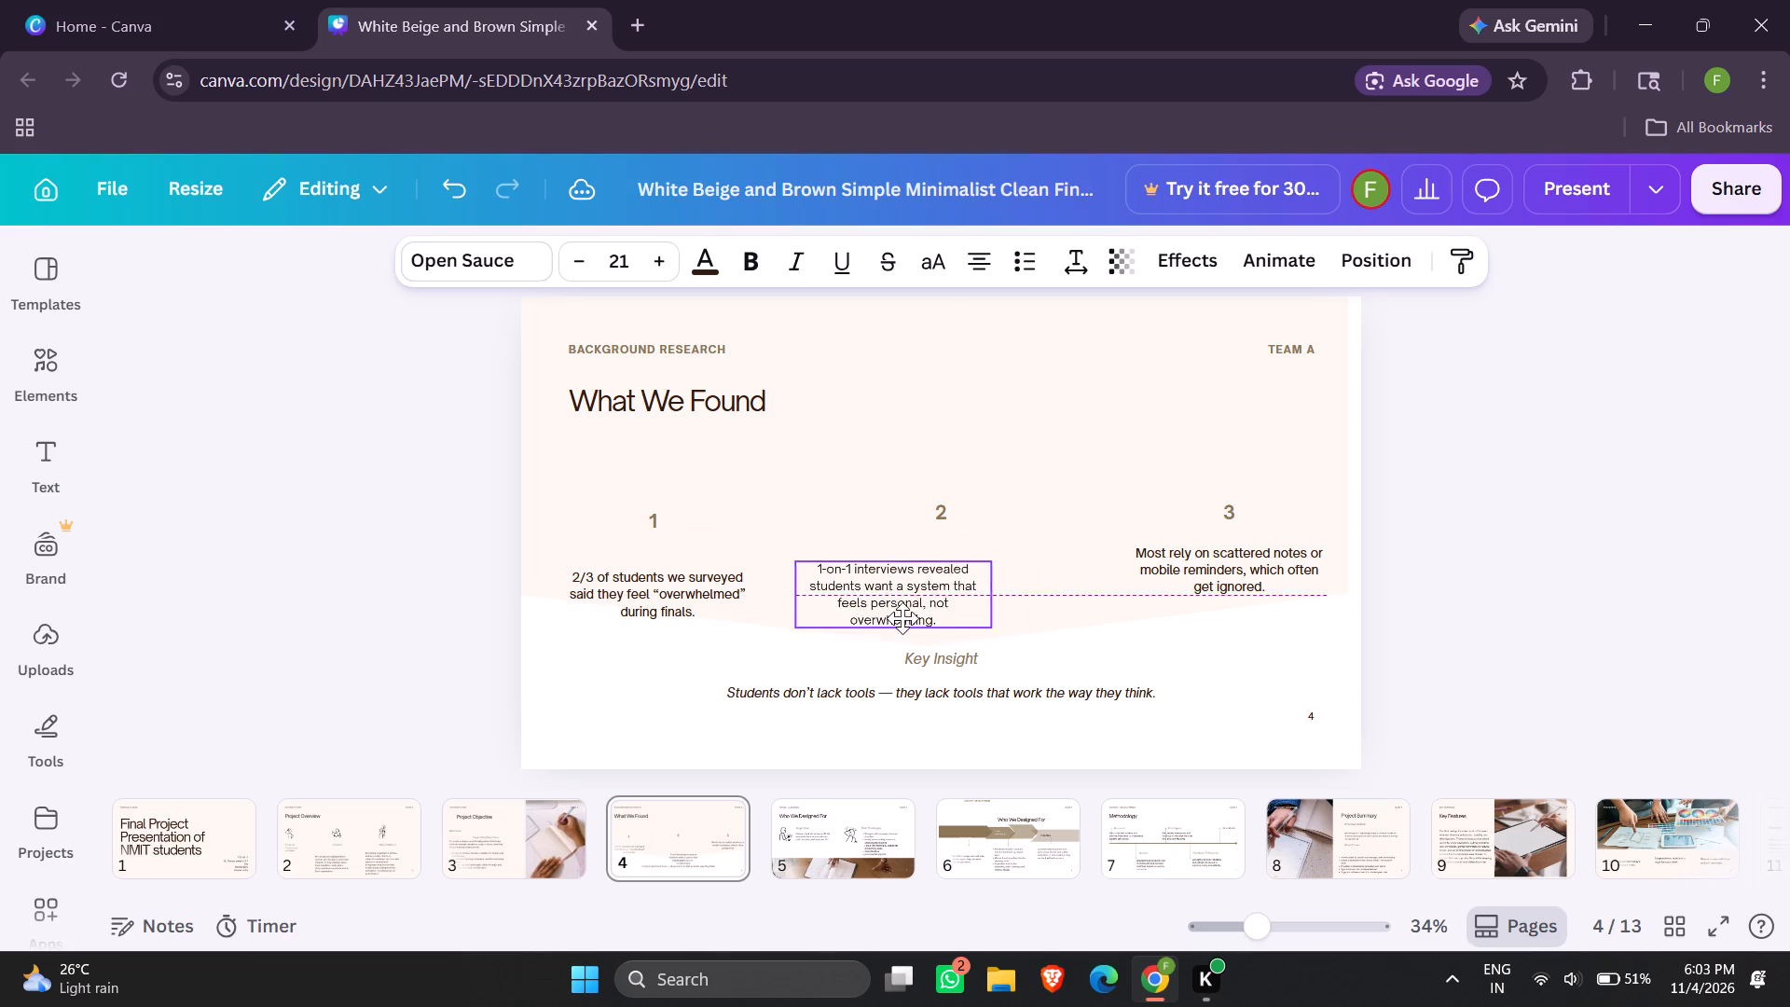
pyautogui.moveTo(902, 618); pyautogui.dragTo(905, 613)
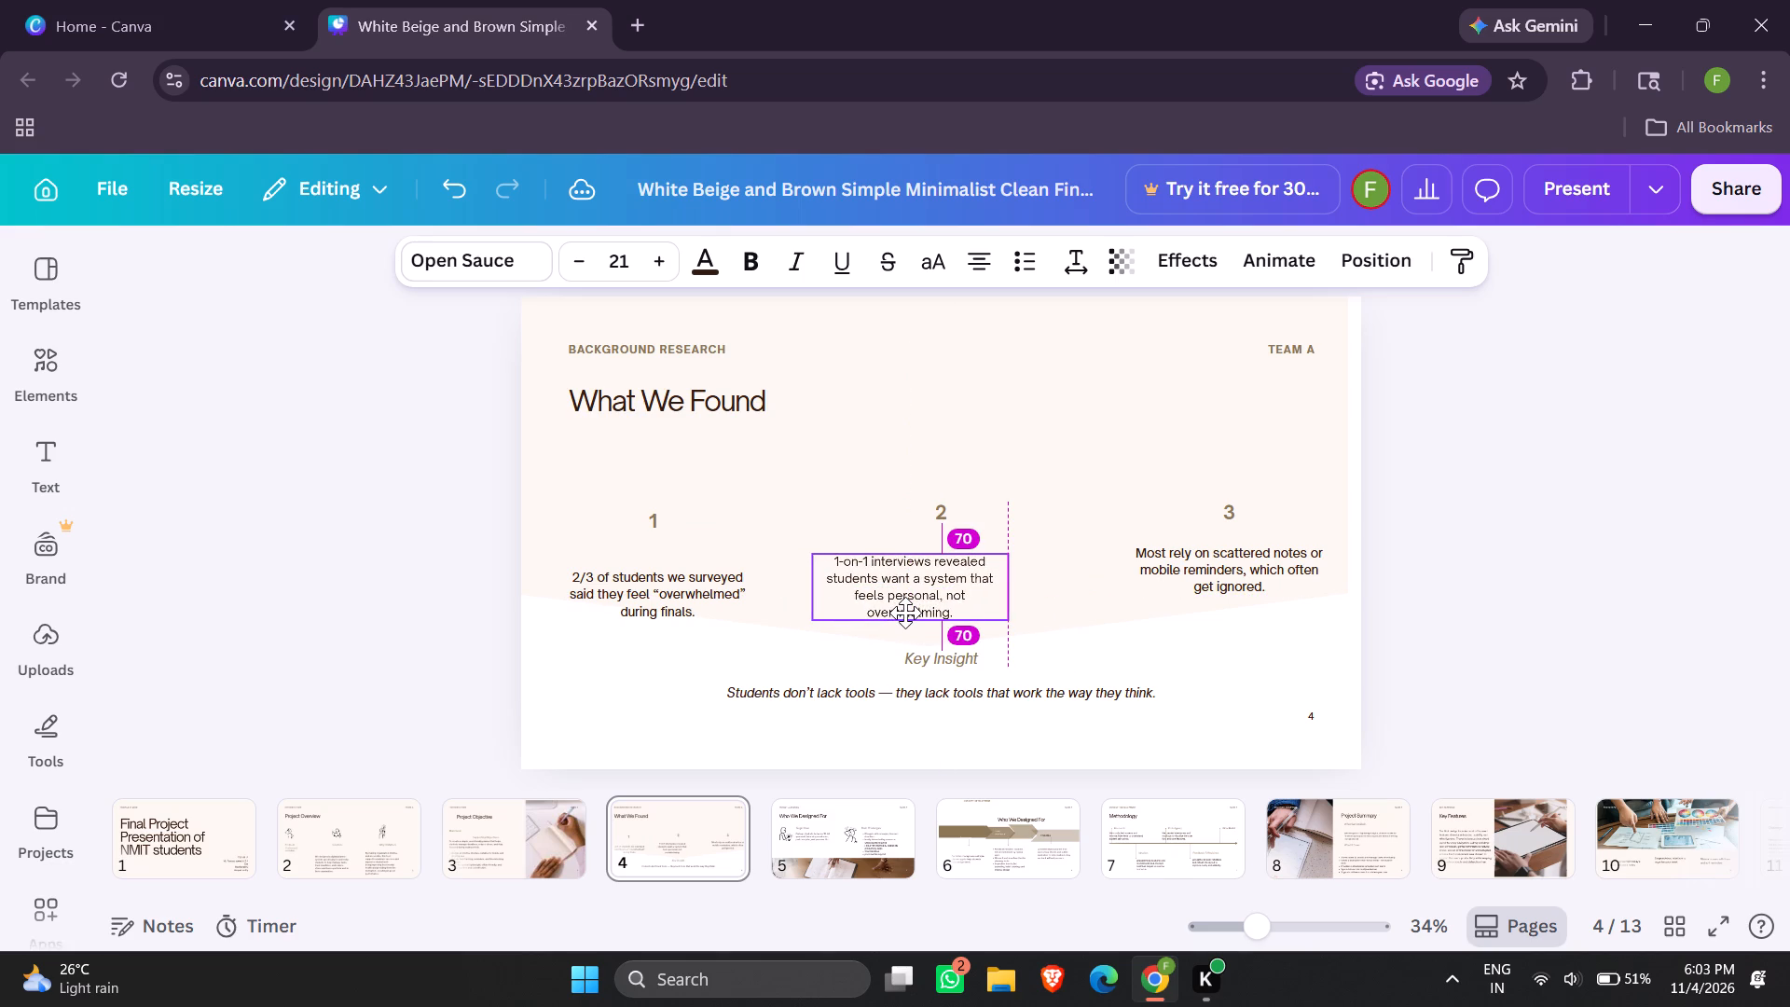
pyautogui.moveTo(905, 613); pyautogui.dragTo(898, 615)
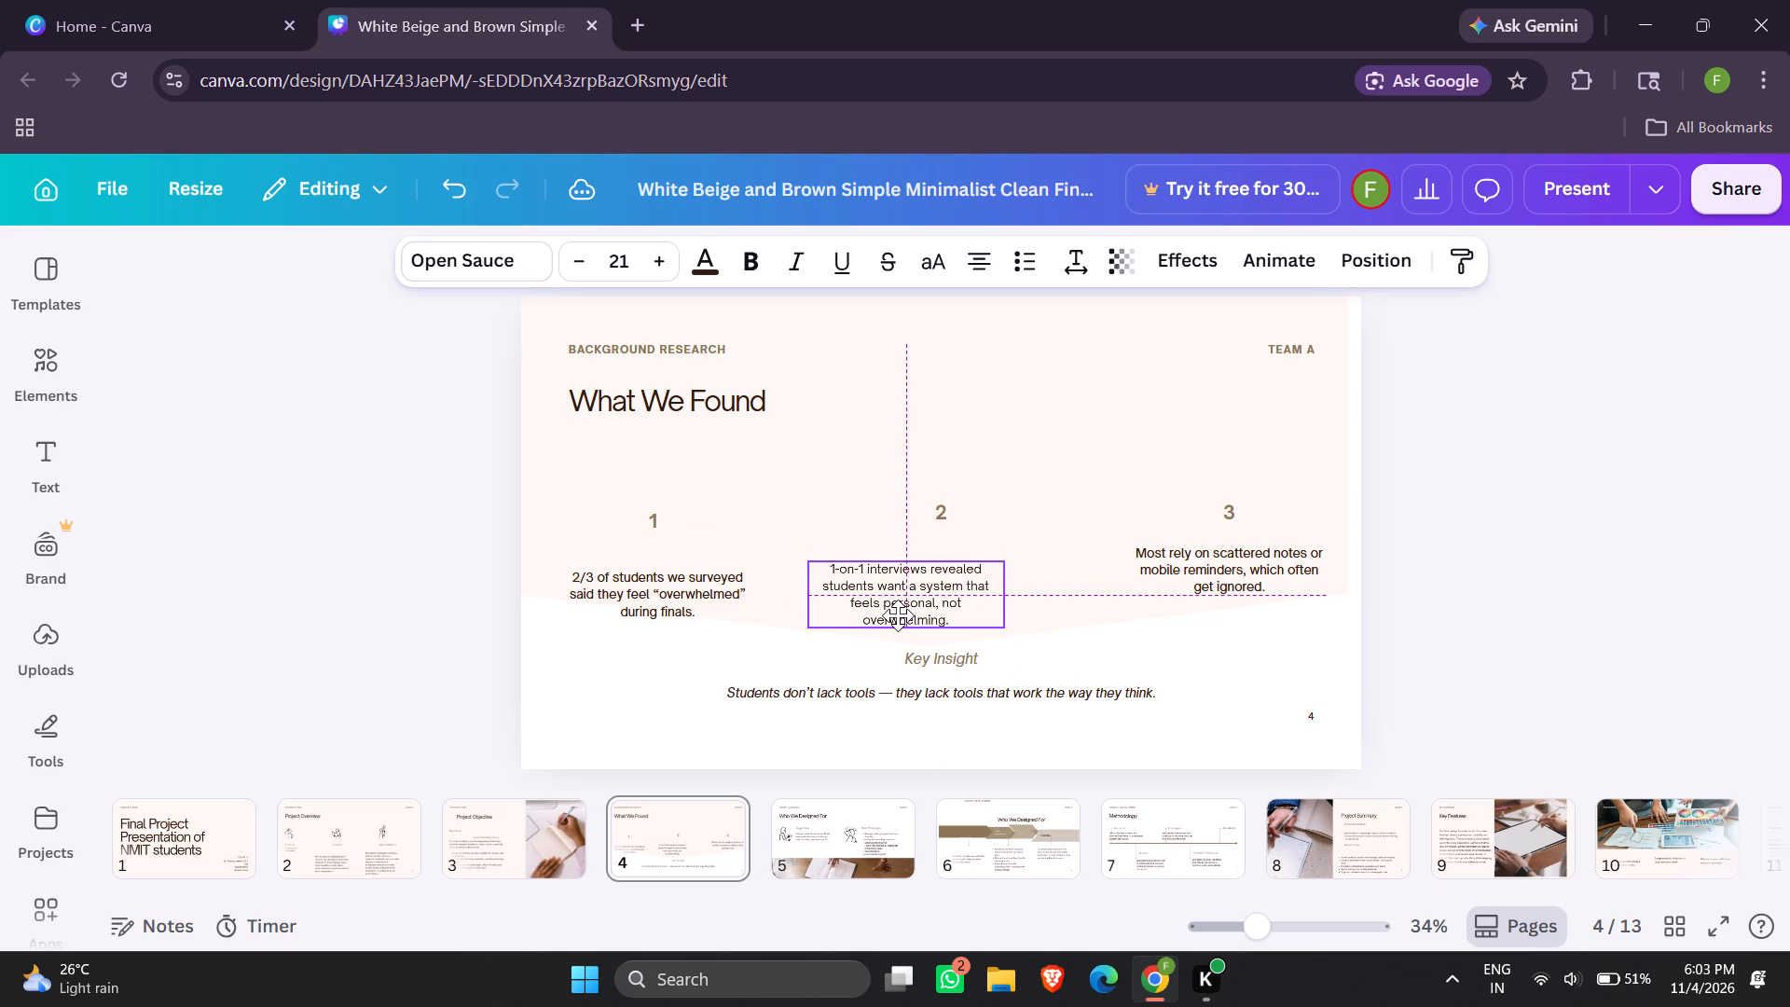
pyautogui.moveTo(898, 615); pyautogui.dragTo(917, 638)
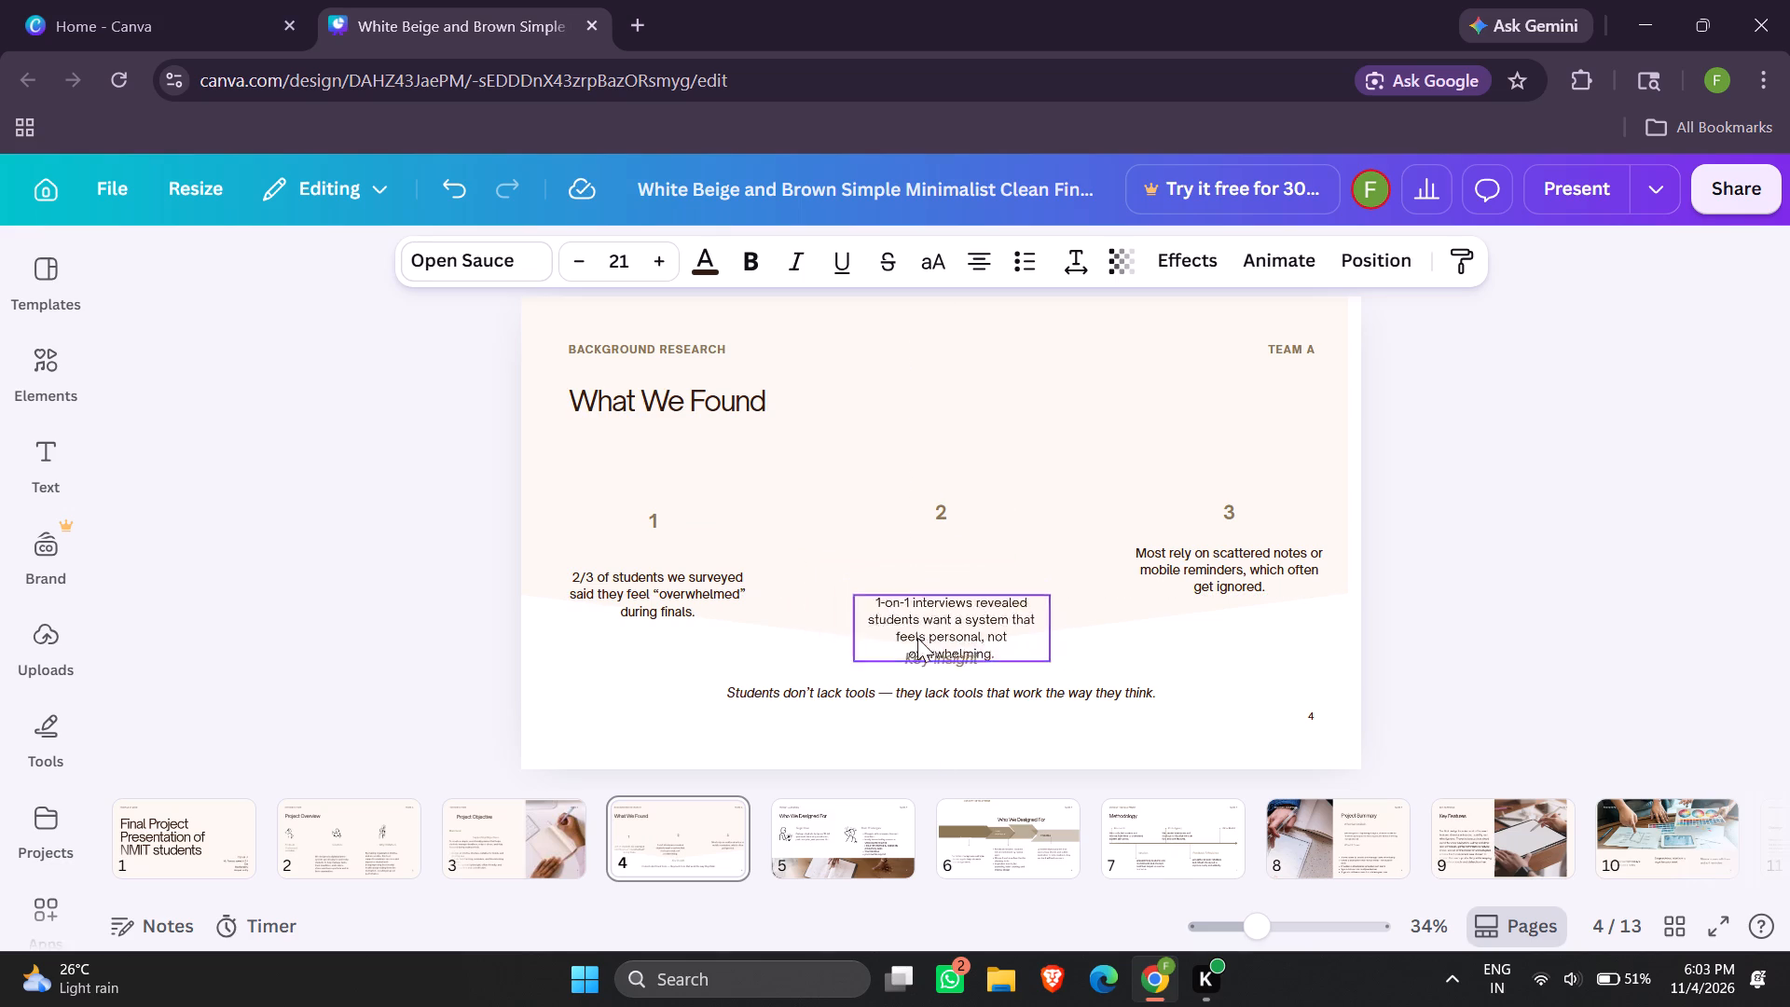
pyautogui.moveTo(917, 638); pyautogui.dragTo(757, 614)
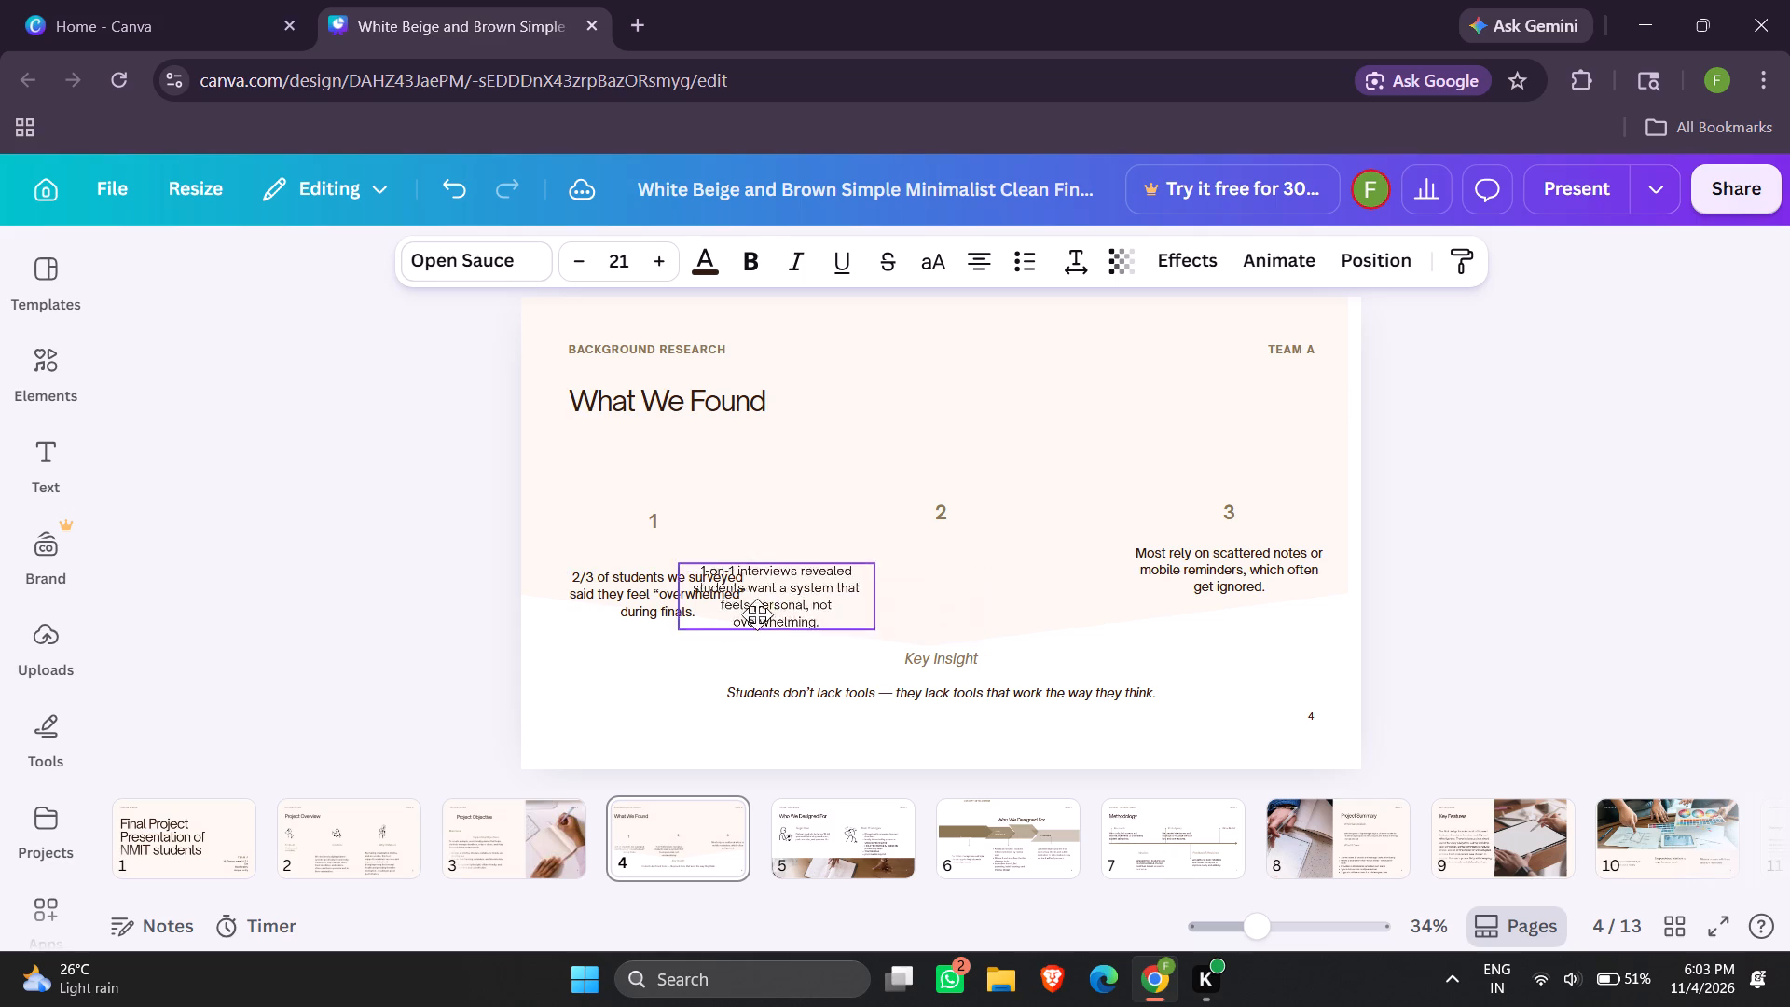
pyautogui.moveTo(757, 614); pyautogui.dragTo(934, 617)
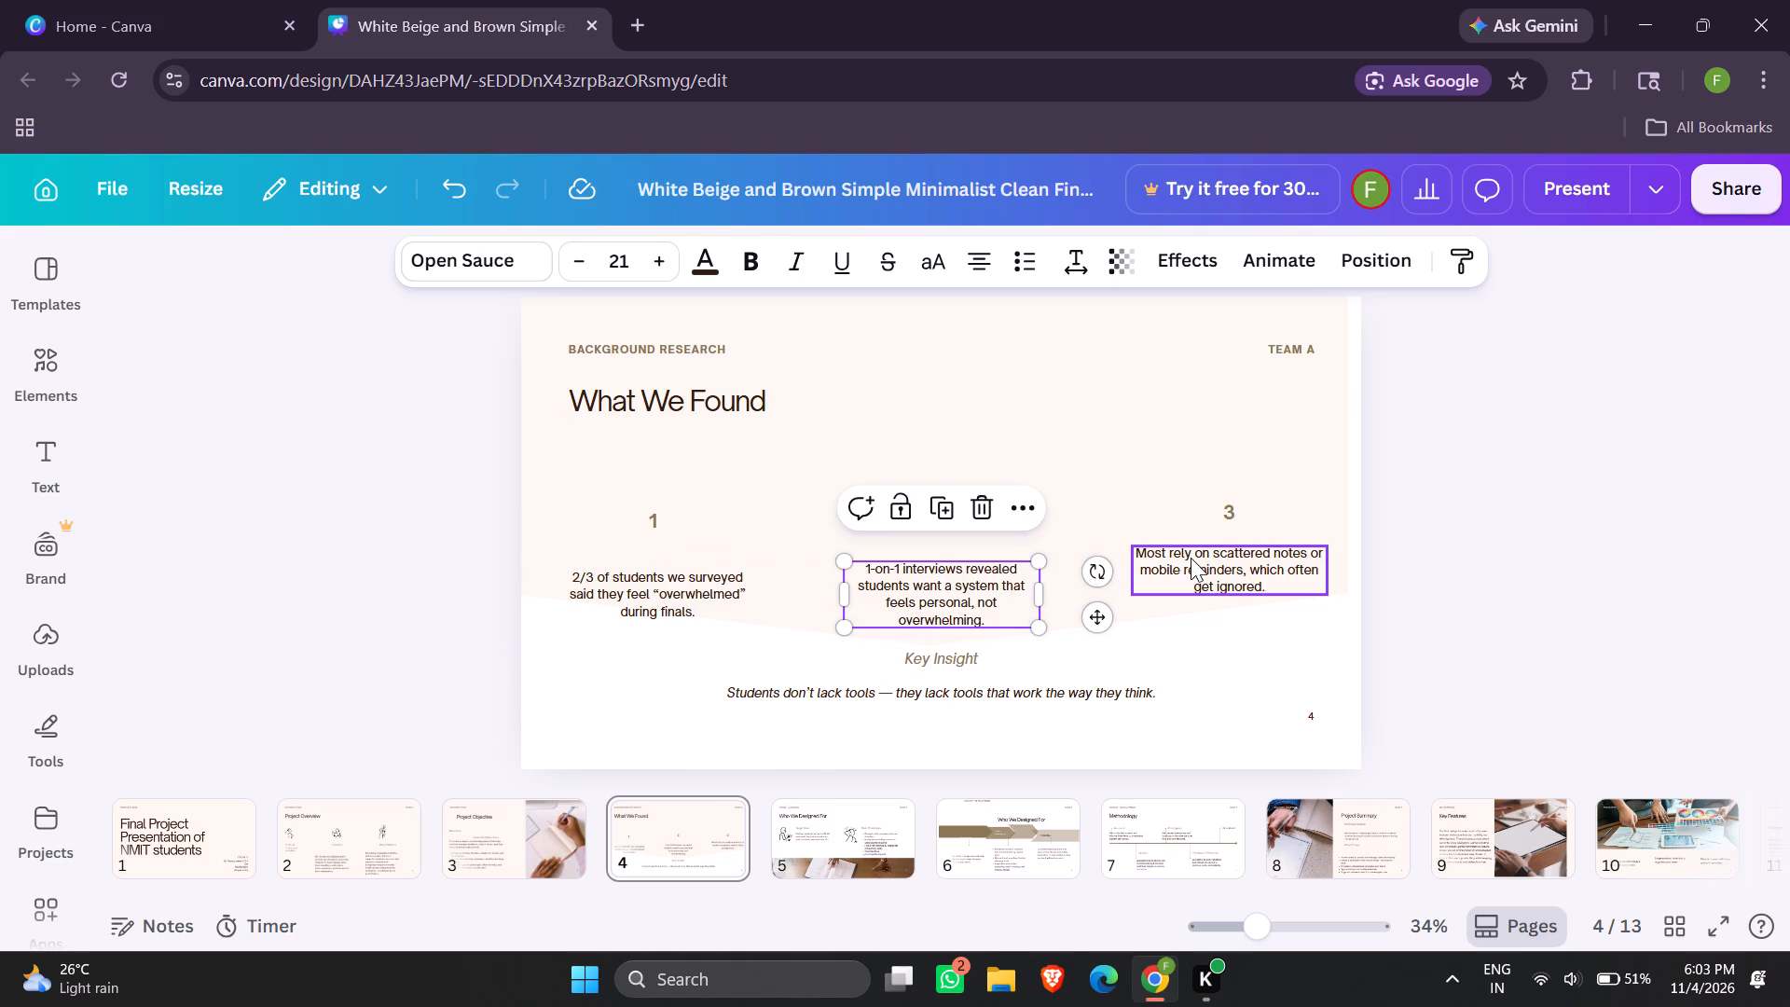
pyautogui.moveTo(1196, 558); pyautogui.dragTo(1206, 581)
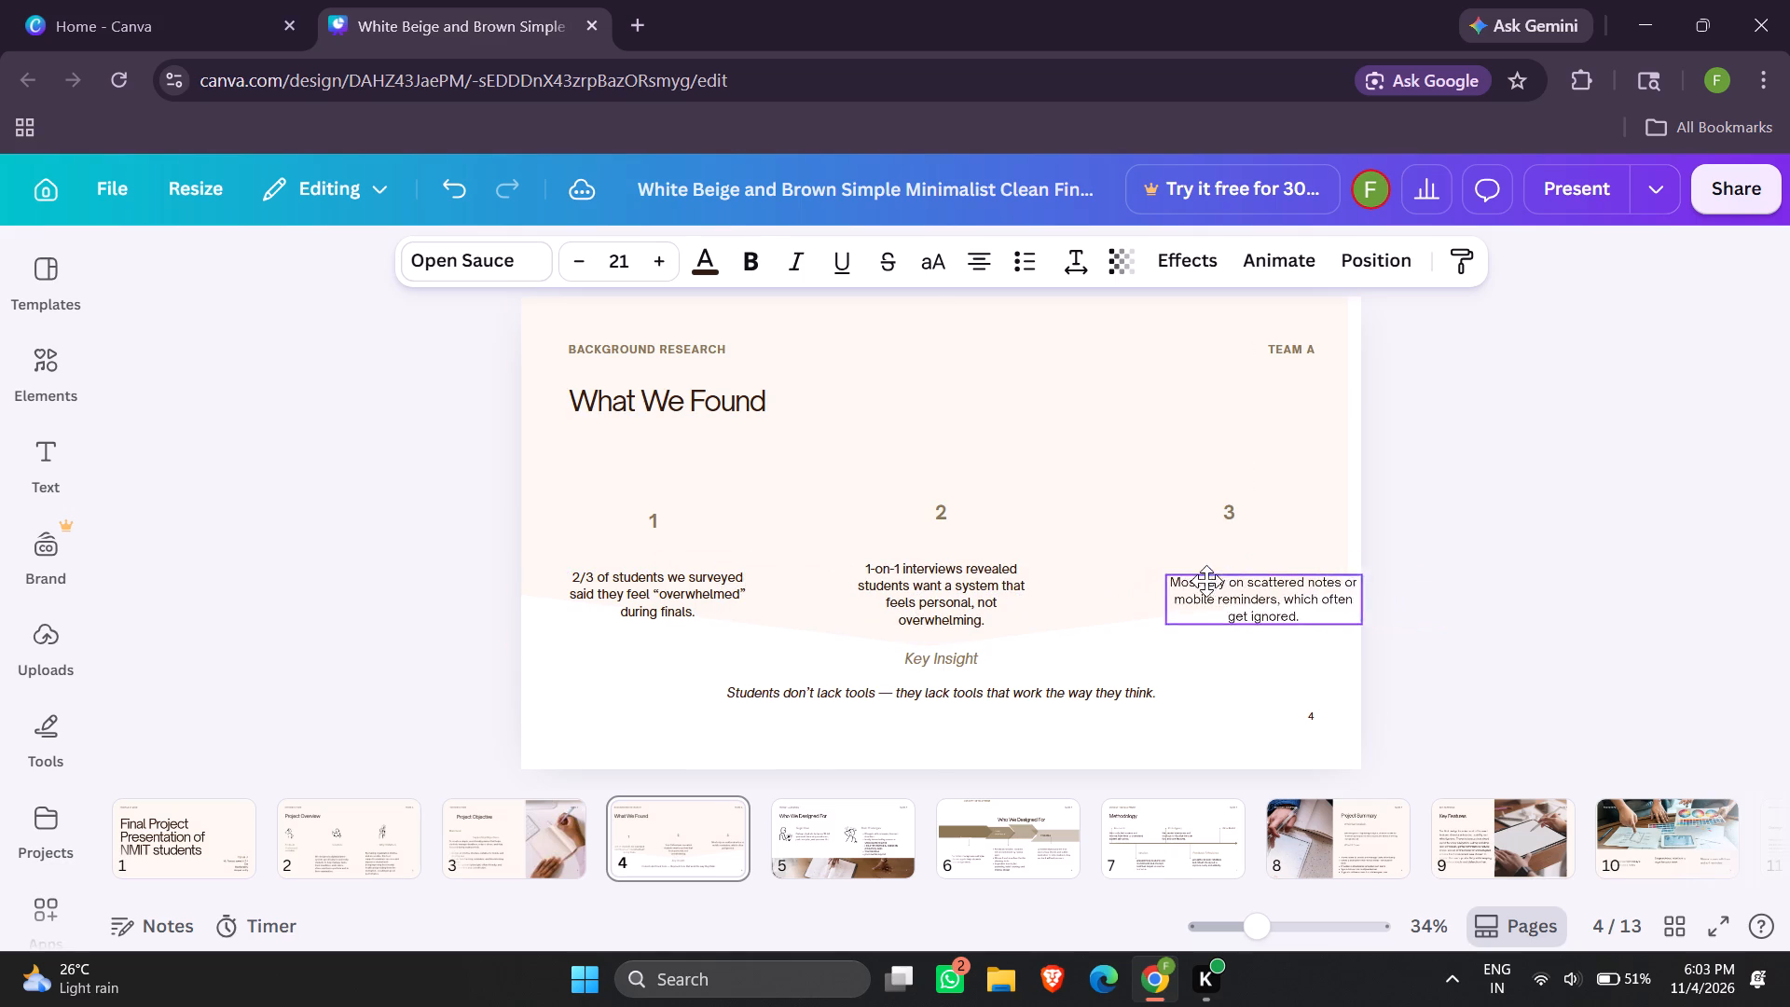
pyautogui.moveTo(1206, 581); pyautogui.dragTo(1192, 579)
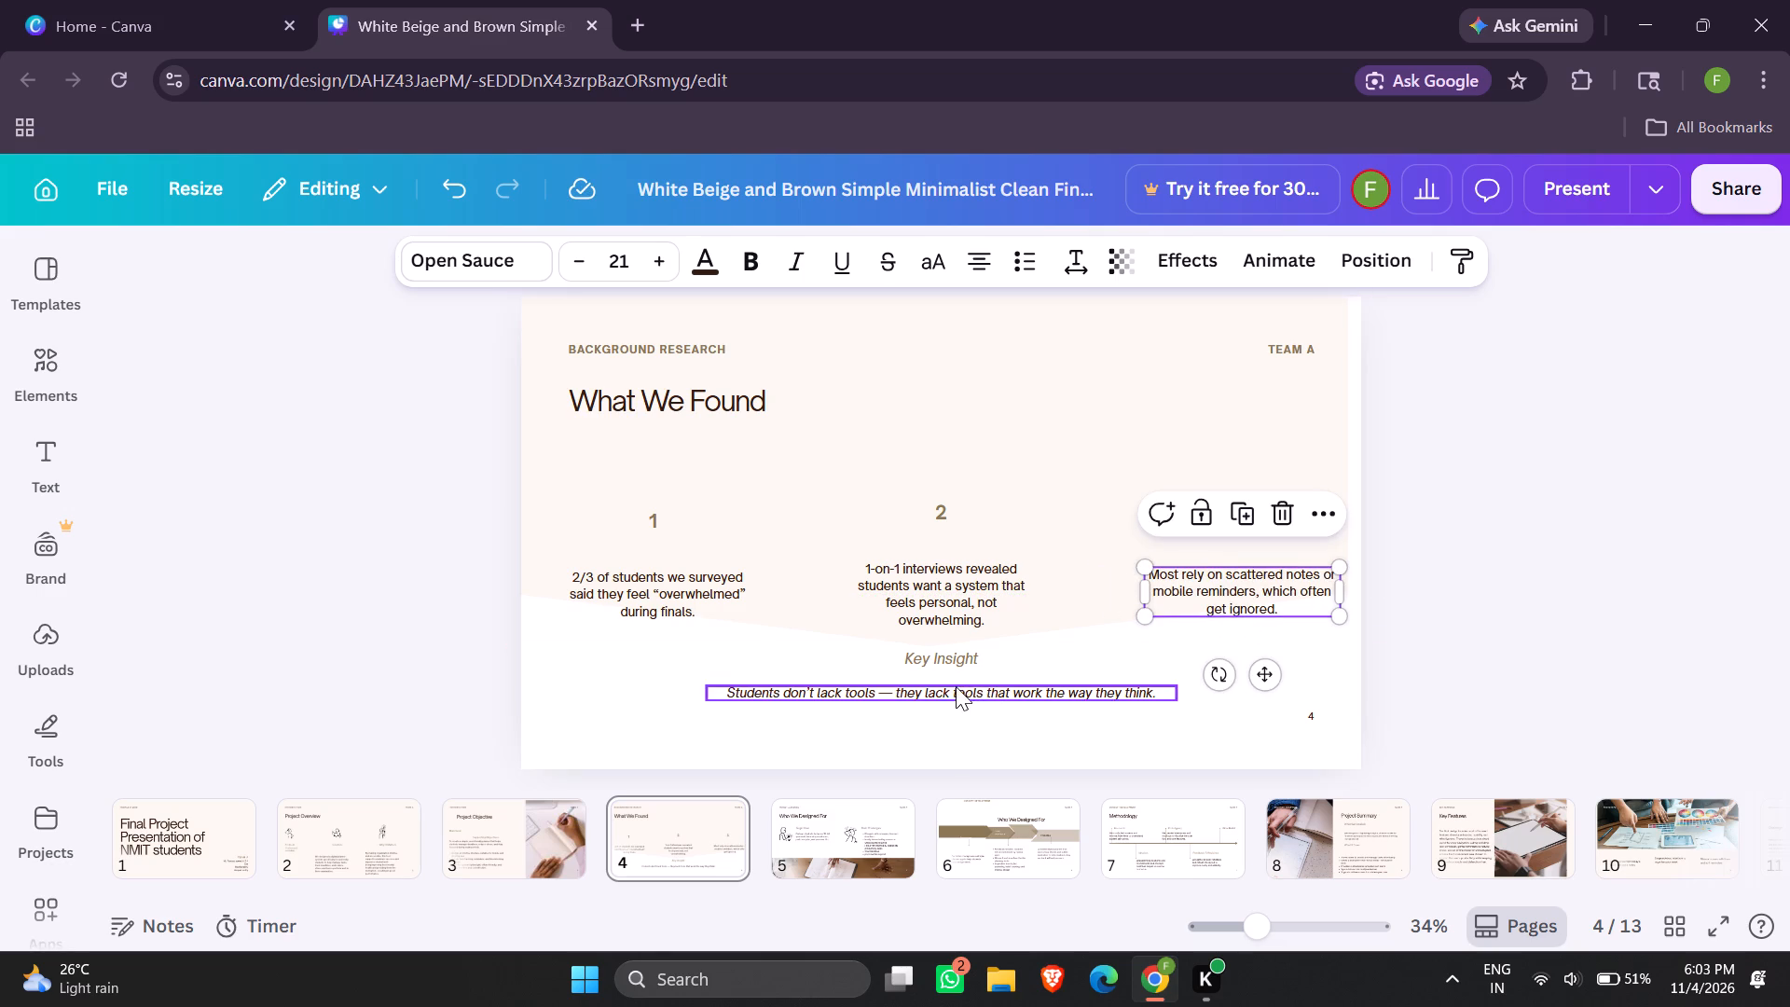
# Move the "Key Insight" heading and its "Students don't lack tools" sentence together slightly lower and a little left of the slide's center.
pyautogui.moveTo(938, 720); pyautogui.dragTo(943, 683)
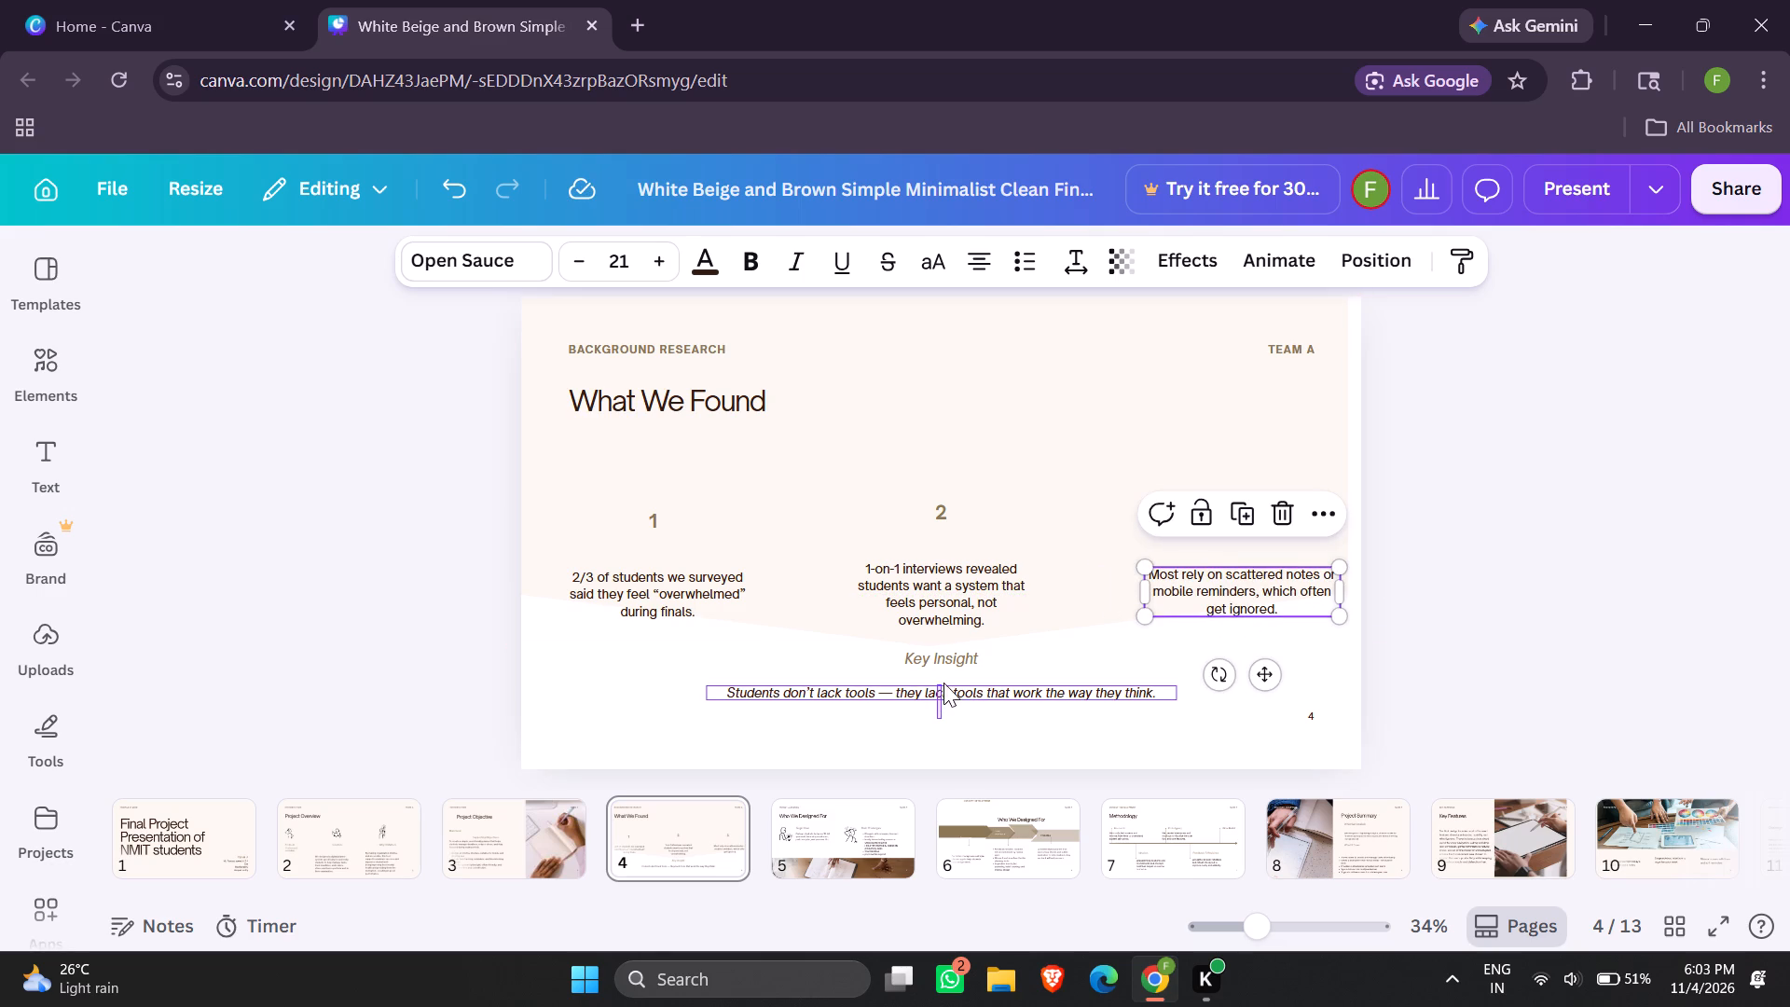
pyautogui.moveTo(943, 683); pyautogui.dragTo(943, 668)
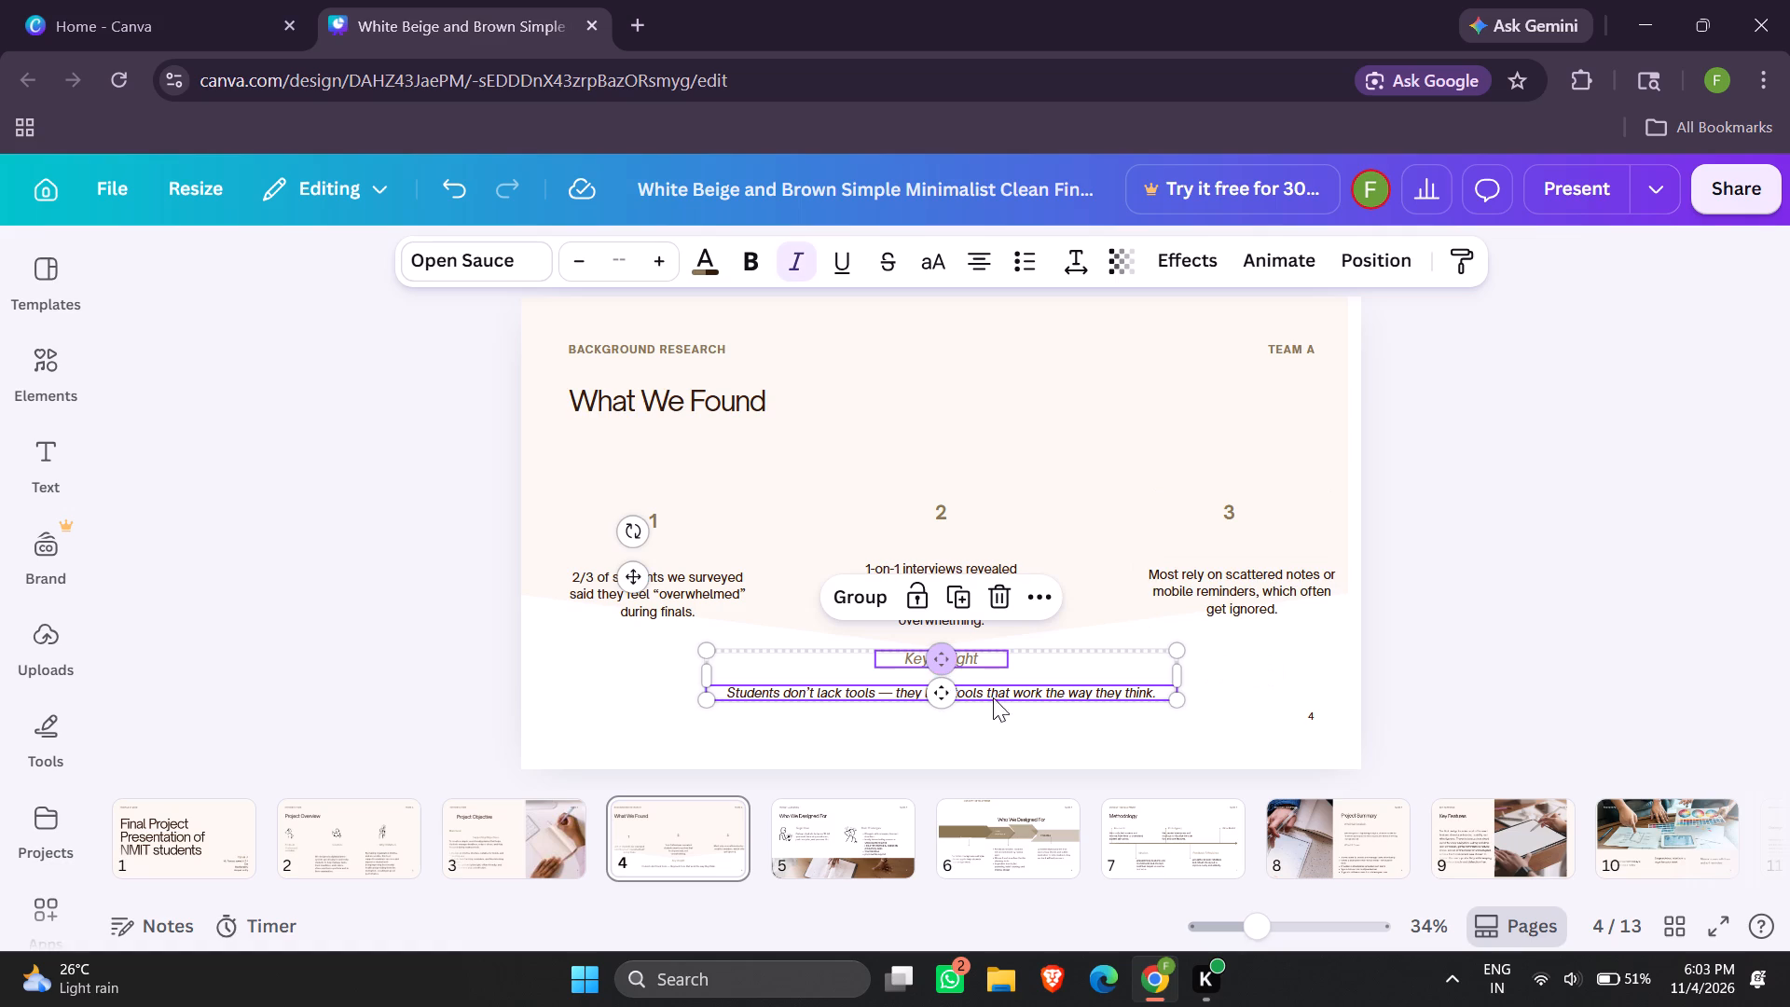
pyautogui.moveTo(1027, 693); pyautogui.dragTo(1122, 736)
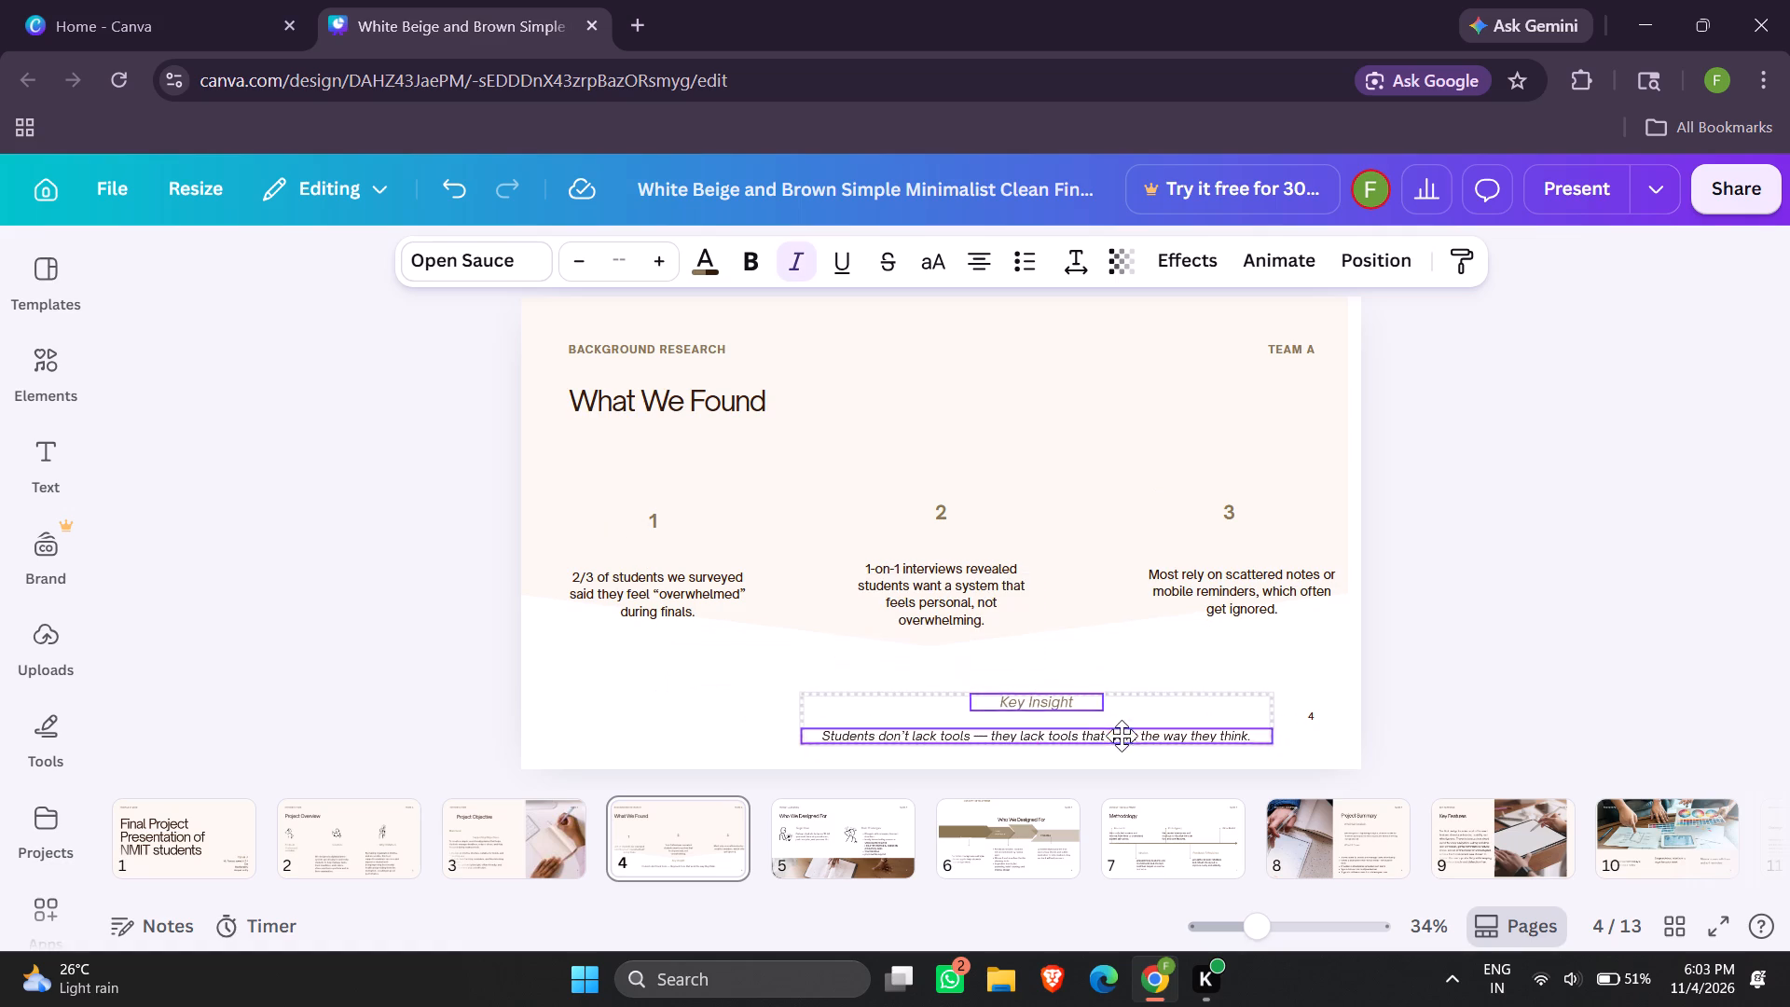
pyautogui.moveTo(1122, 736); pyautogui.dragTo(1027, 706)
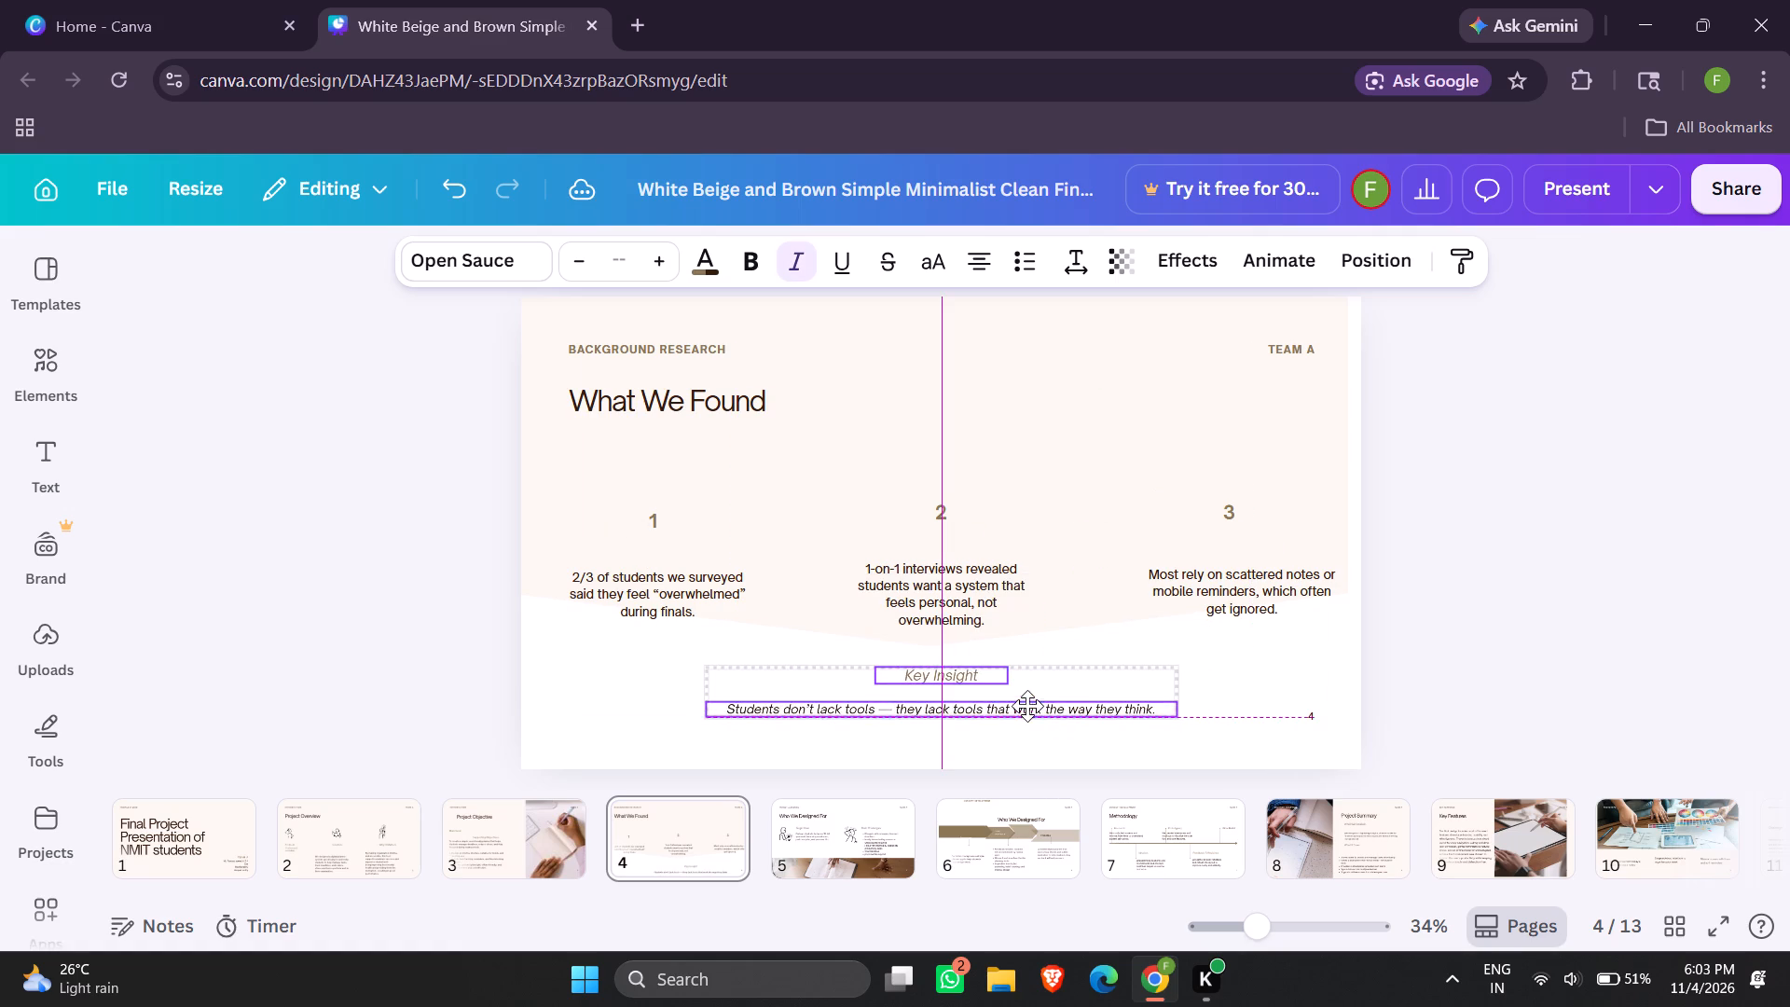
pyautogui.moveTo(1027, 706); pyautogui.dragTo(1102, 710)
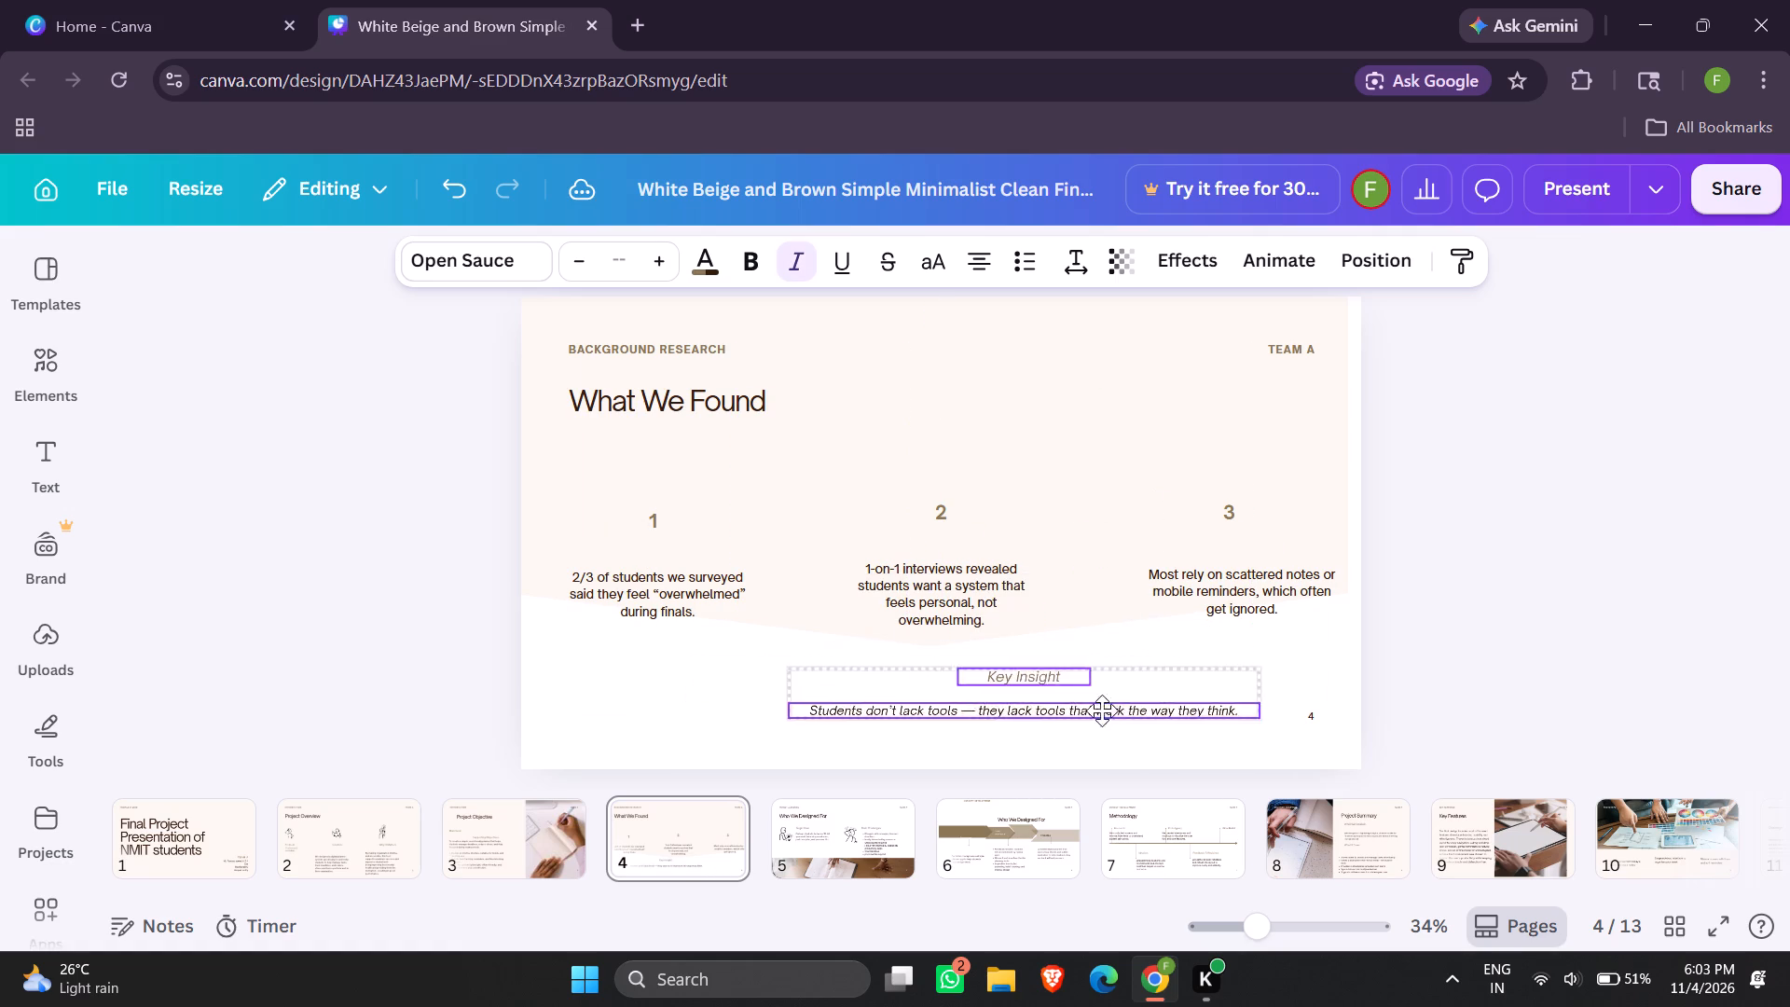
pyautogui.moveTo(1102, 710); pyautogui.dragTo(1040, 707)
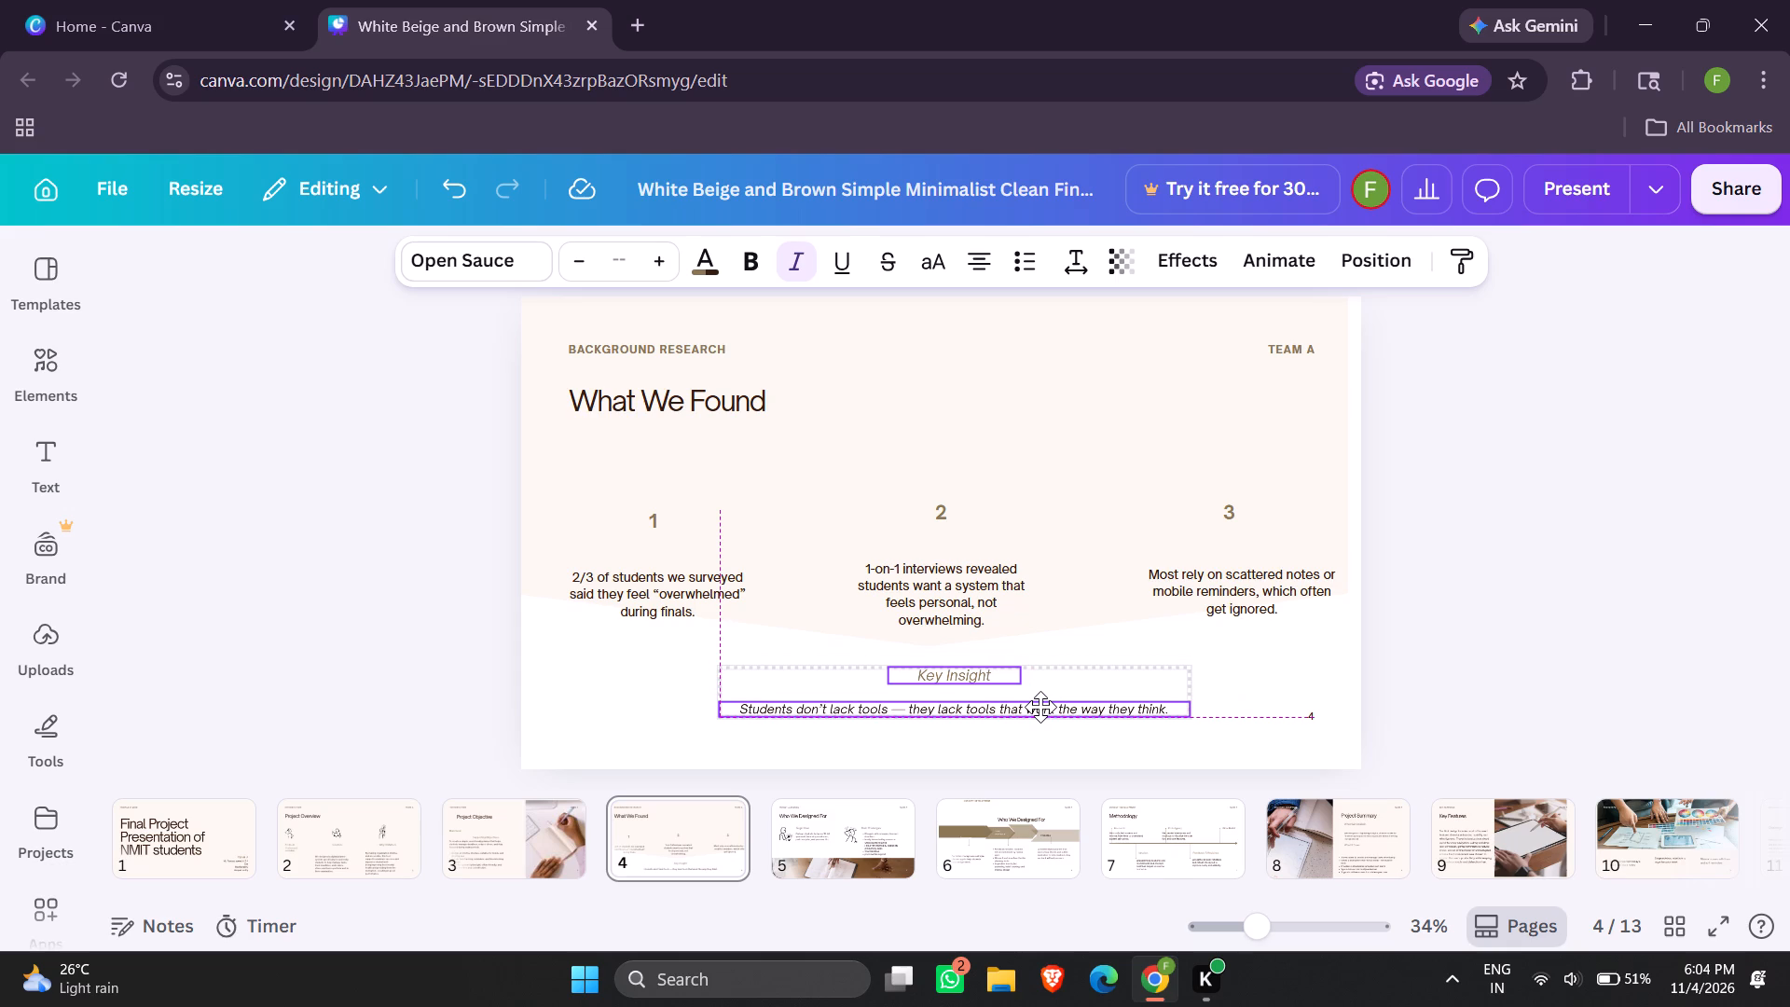
pyautogui.moveTo(1040, 707); pyautogui.dragTo(1036, 734)
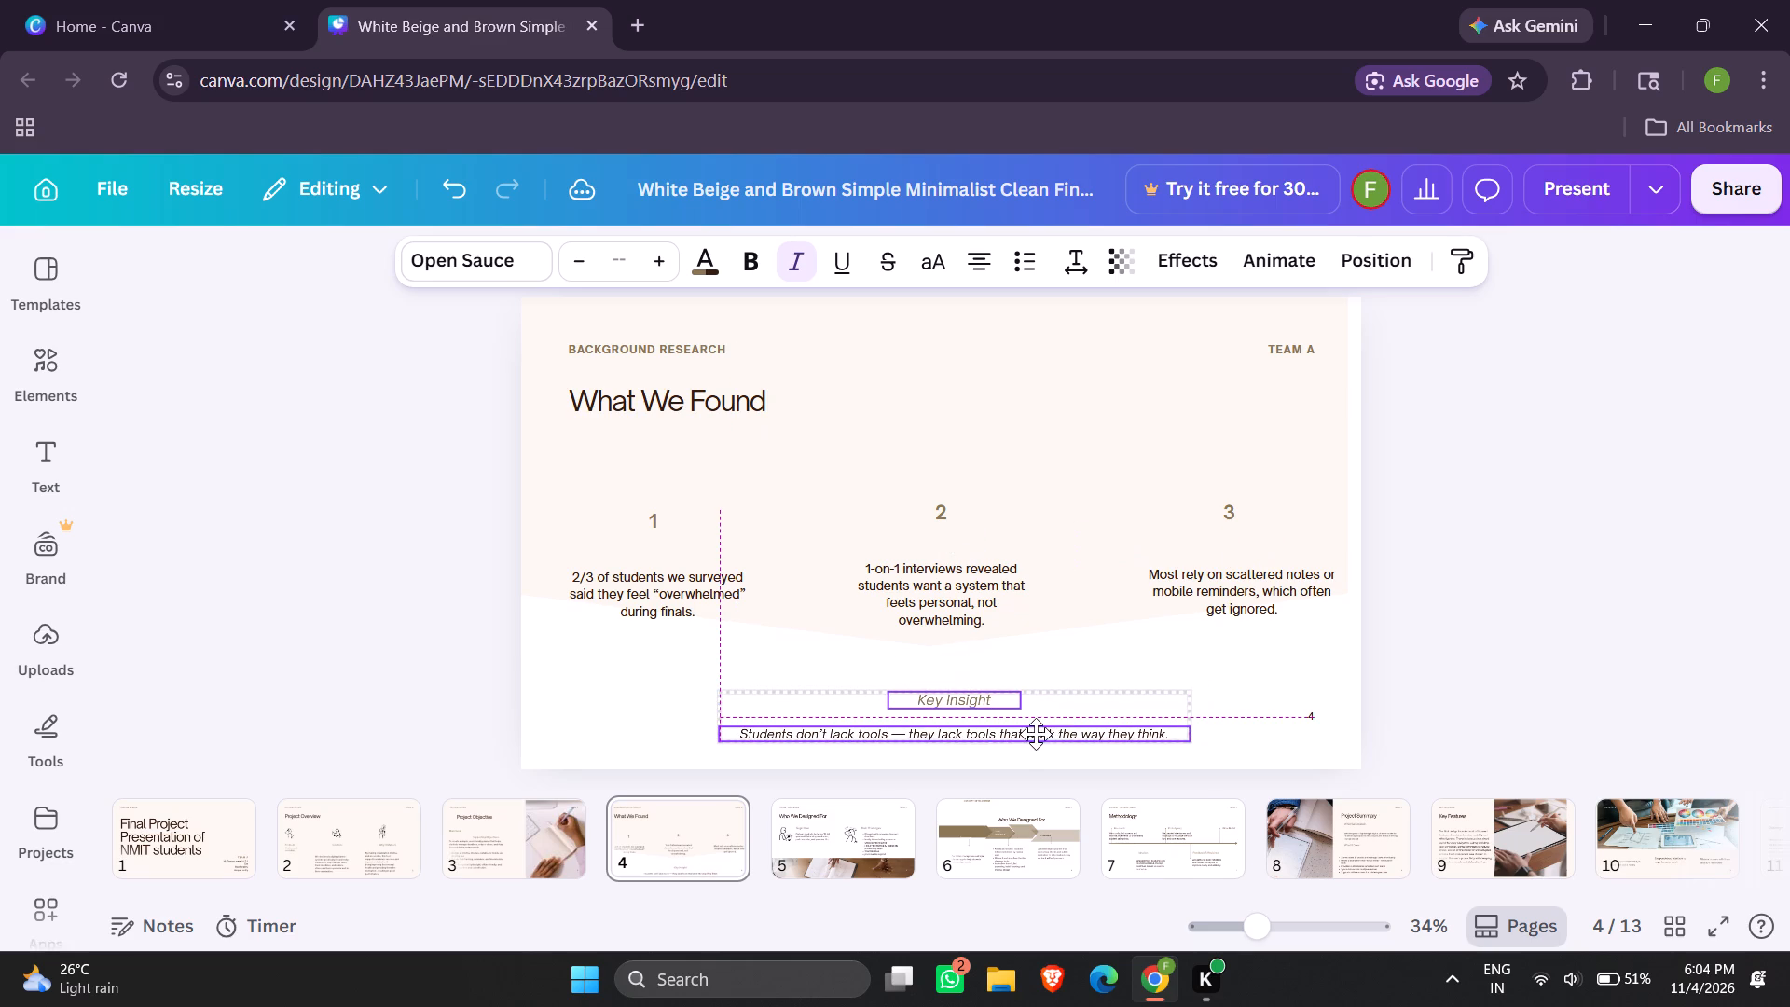
pyautogui.moveTo(1036, 734); pyautogui.dragTo(1020, 728)
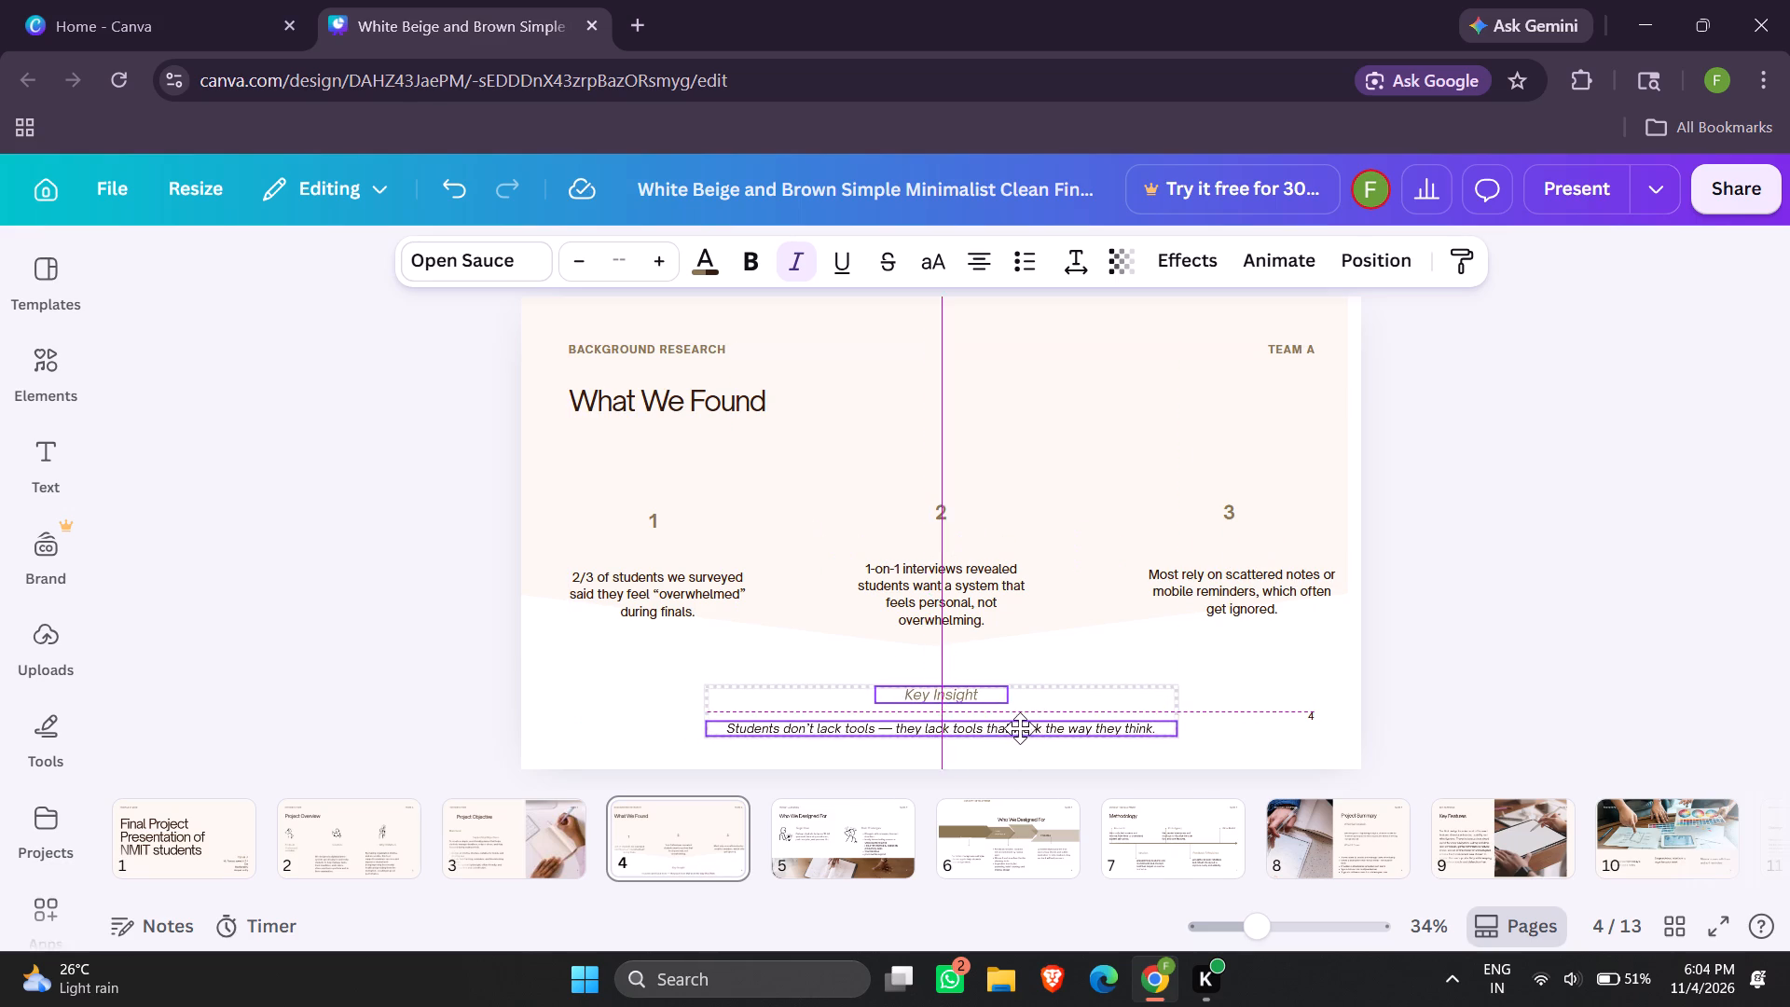
pyautogui.moveTo(1020, 728); pyautogui.dragTo(1021, 726)
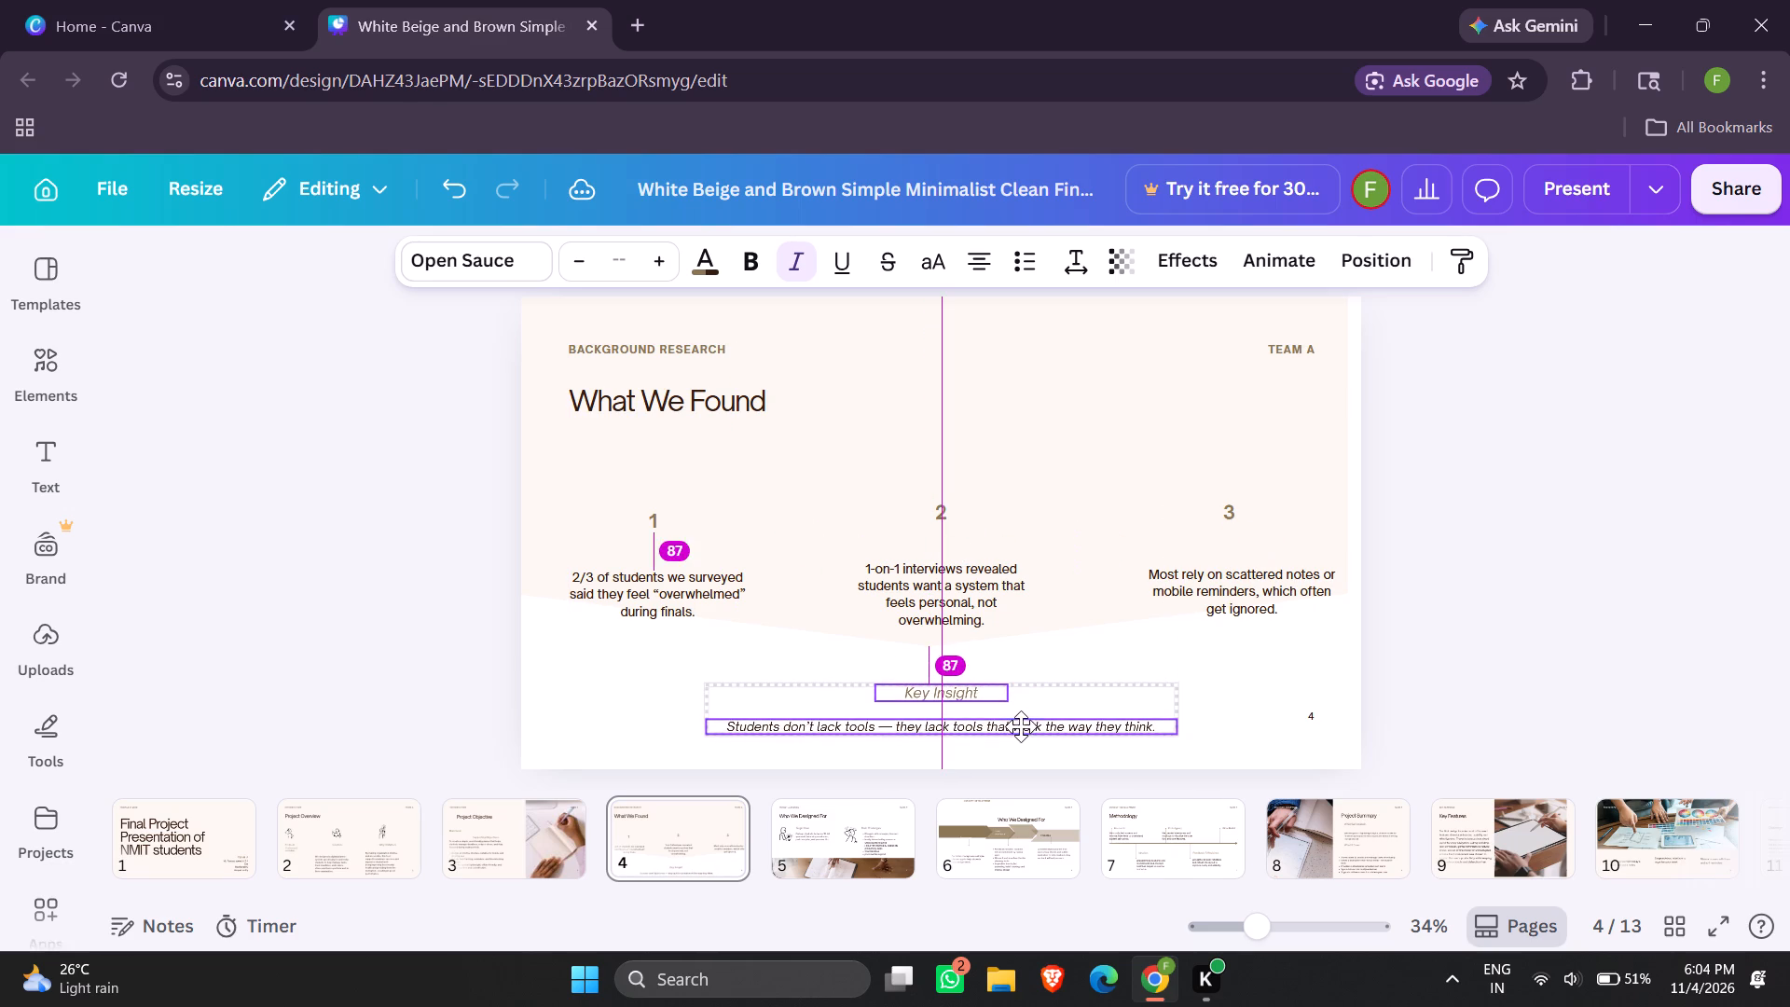
pyautogui.moveTo(1021, 726); pyautogui.dragTo(984, 711)
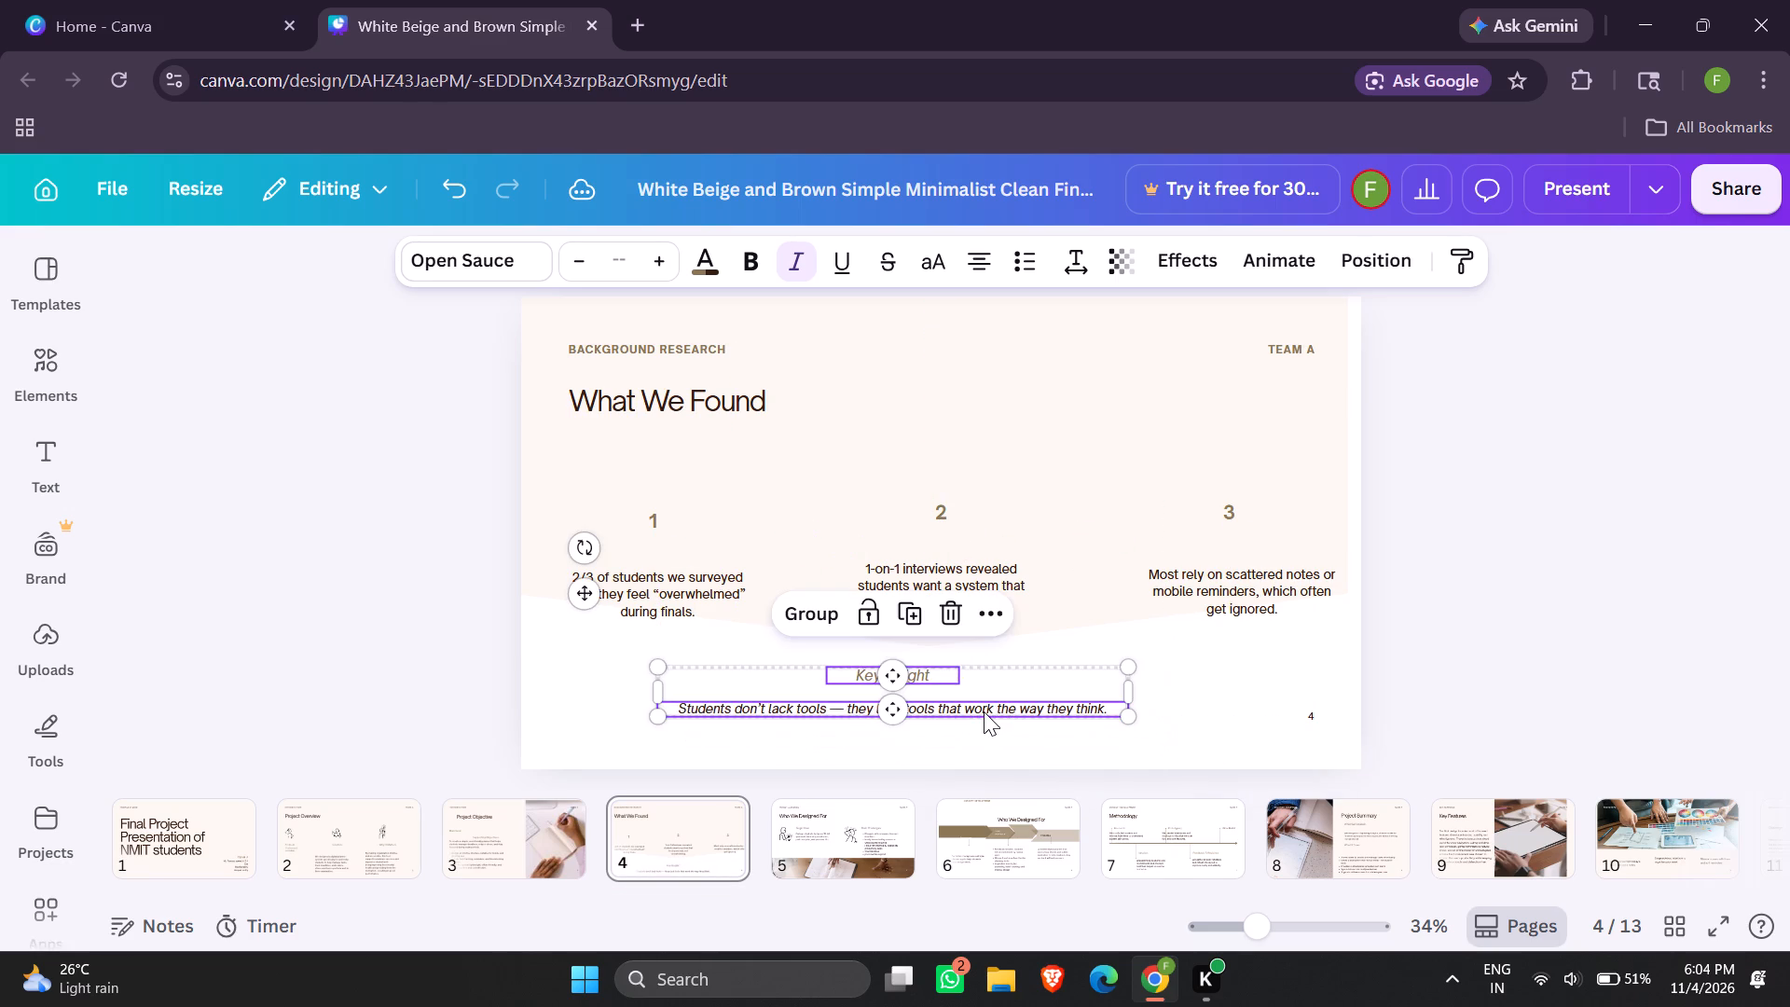
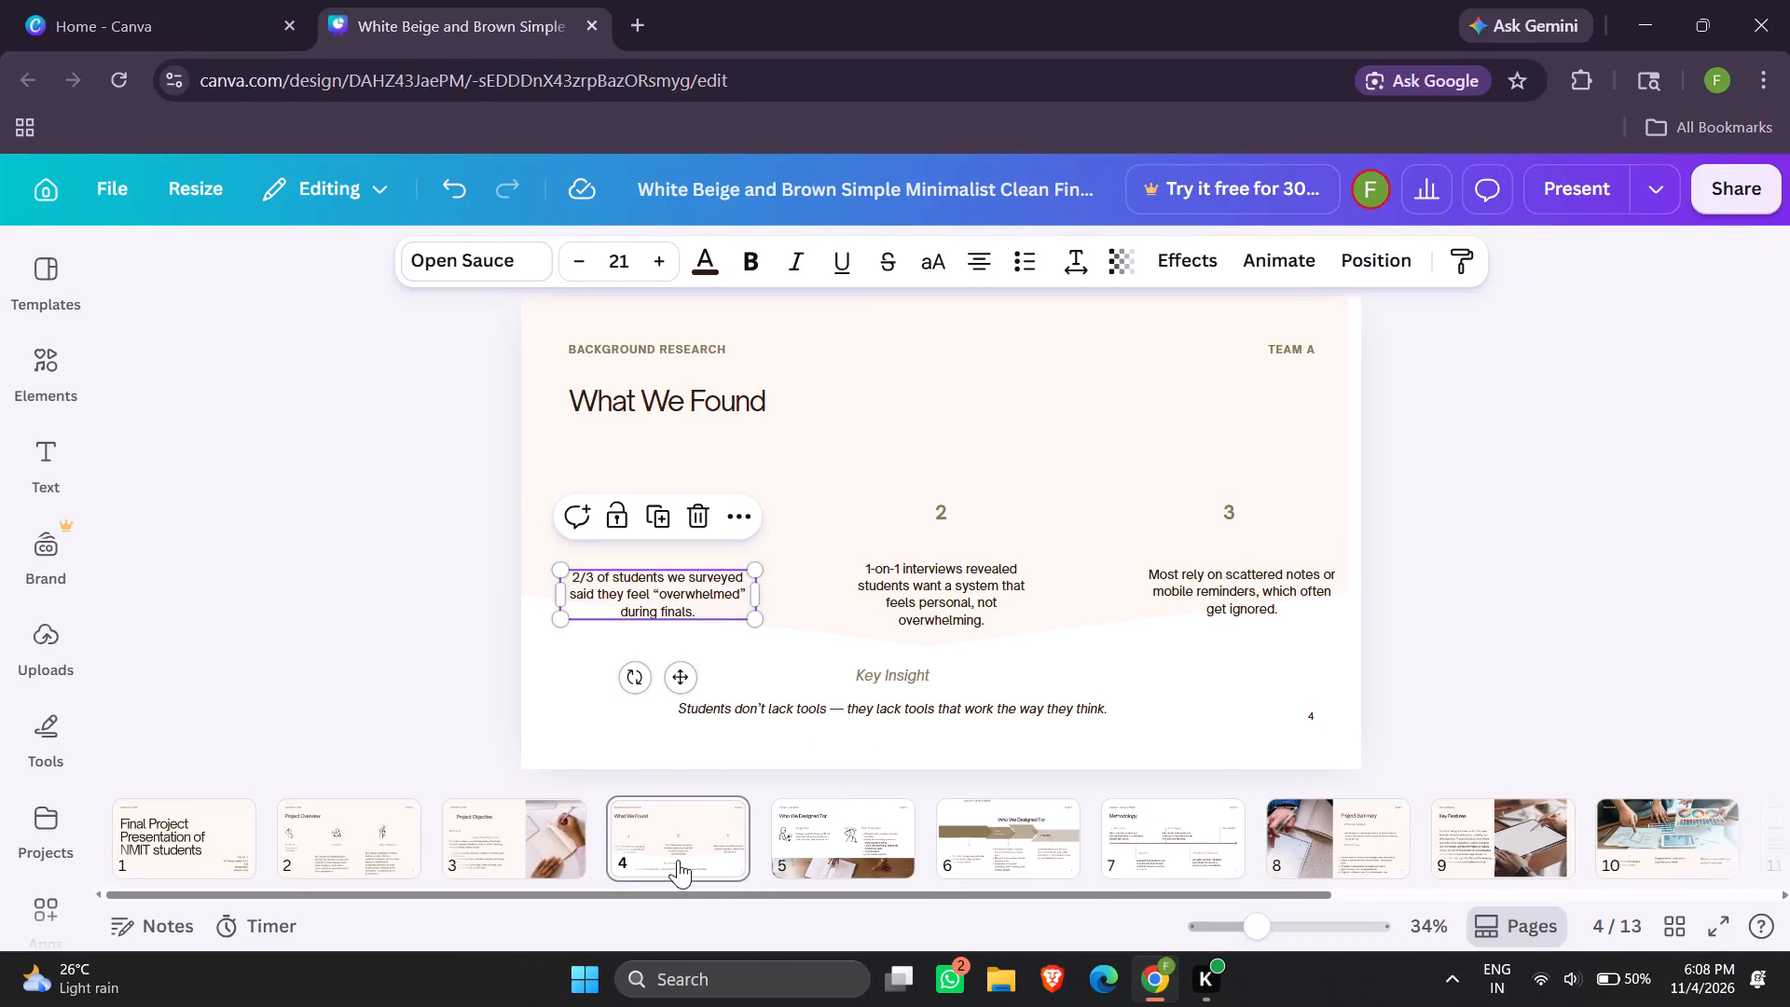
# On slide 5, "Who We Designed For", replace the Target User paragraph with "everyday is a new opportunity to learn somthing valuable".
pyautogui.click(853, 839)
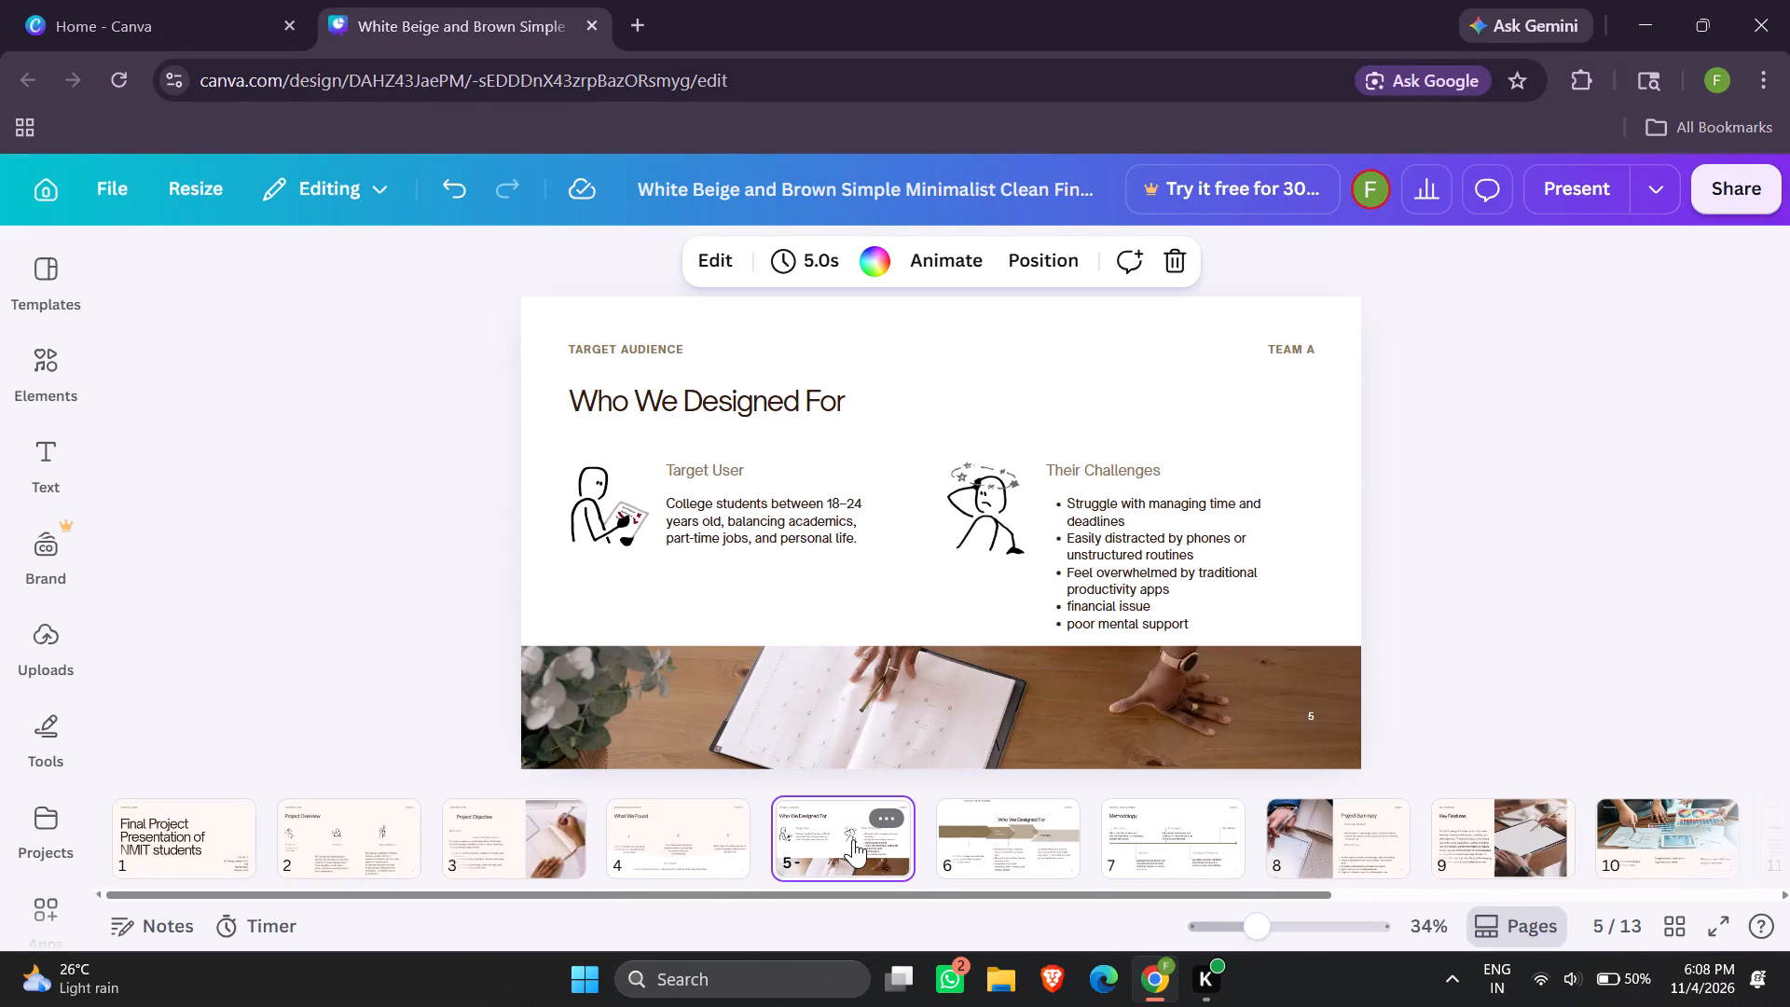
pyautogui.click(692, 533)
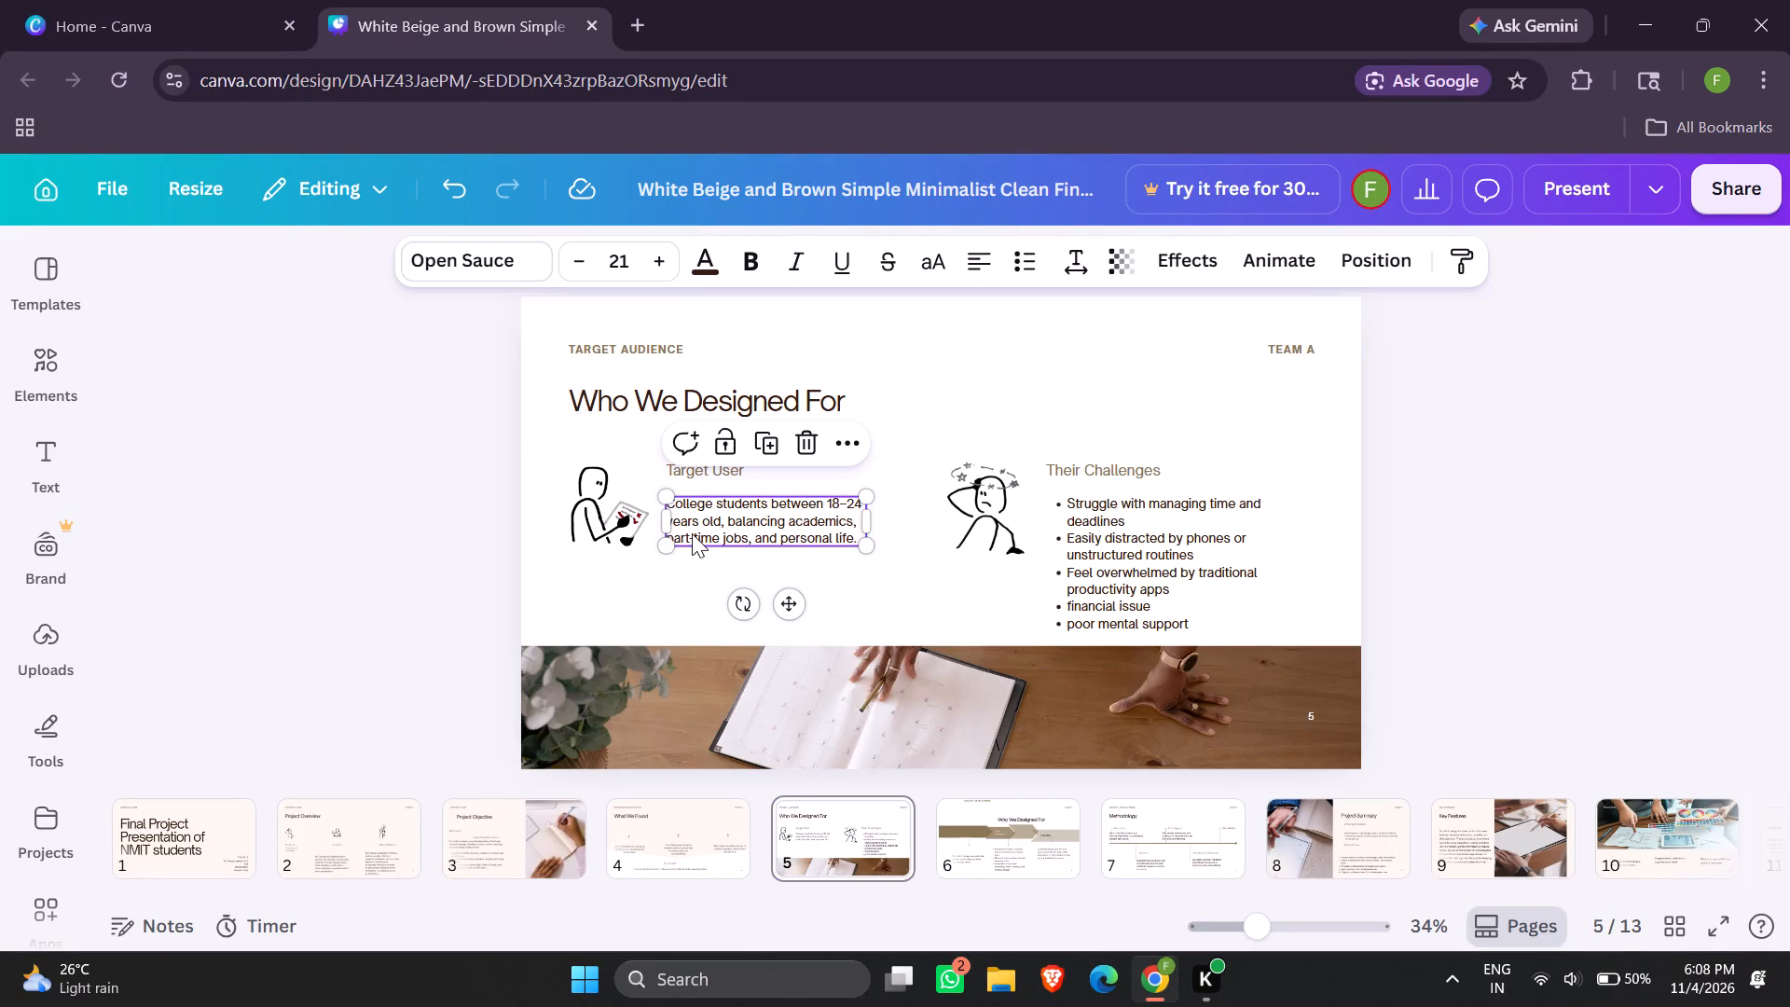
pyautogui.tripleClick(692, 533)
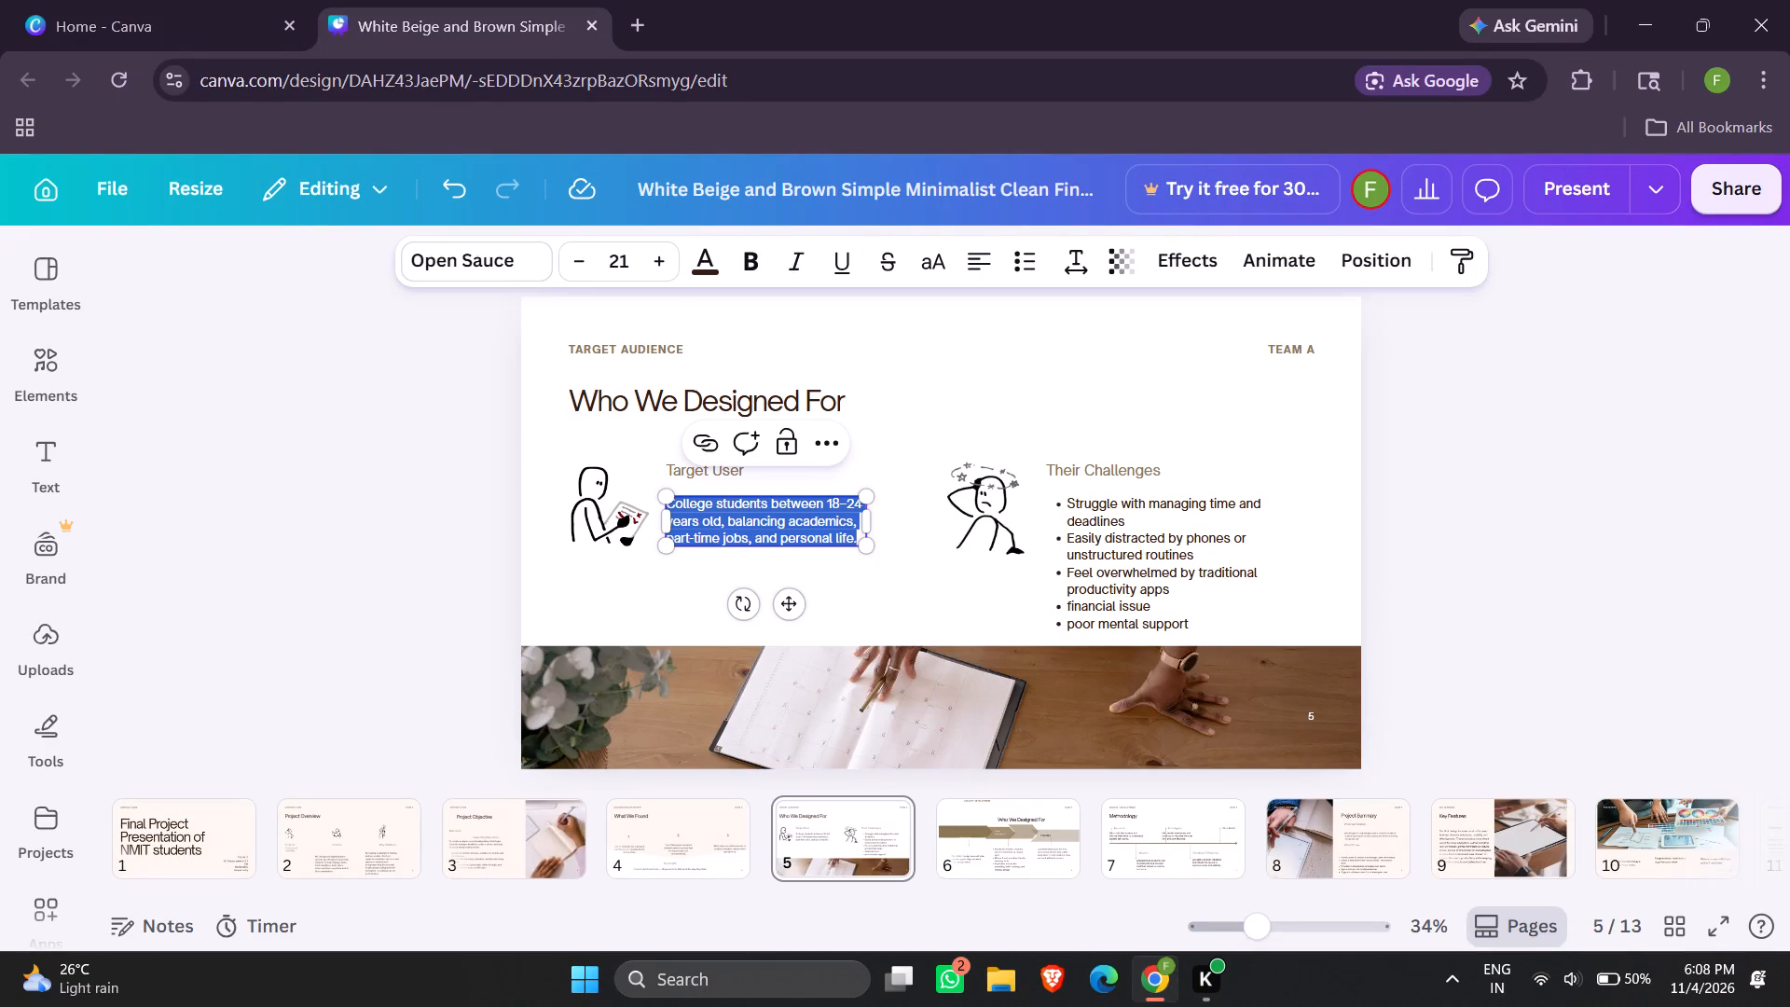
pyautogui.write('everyday')
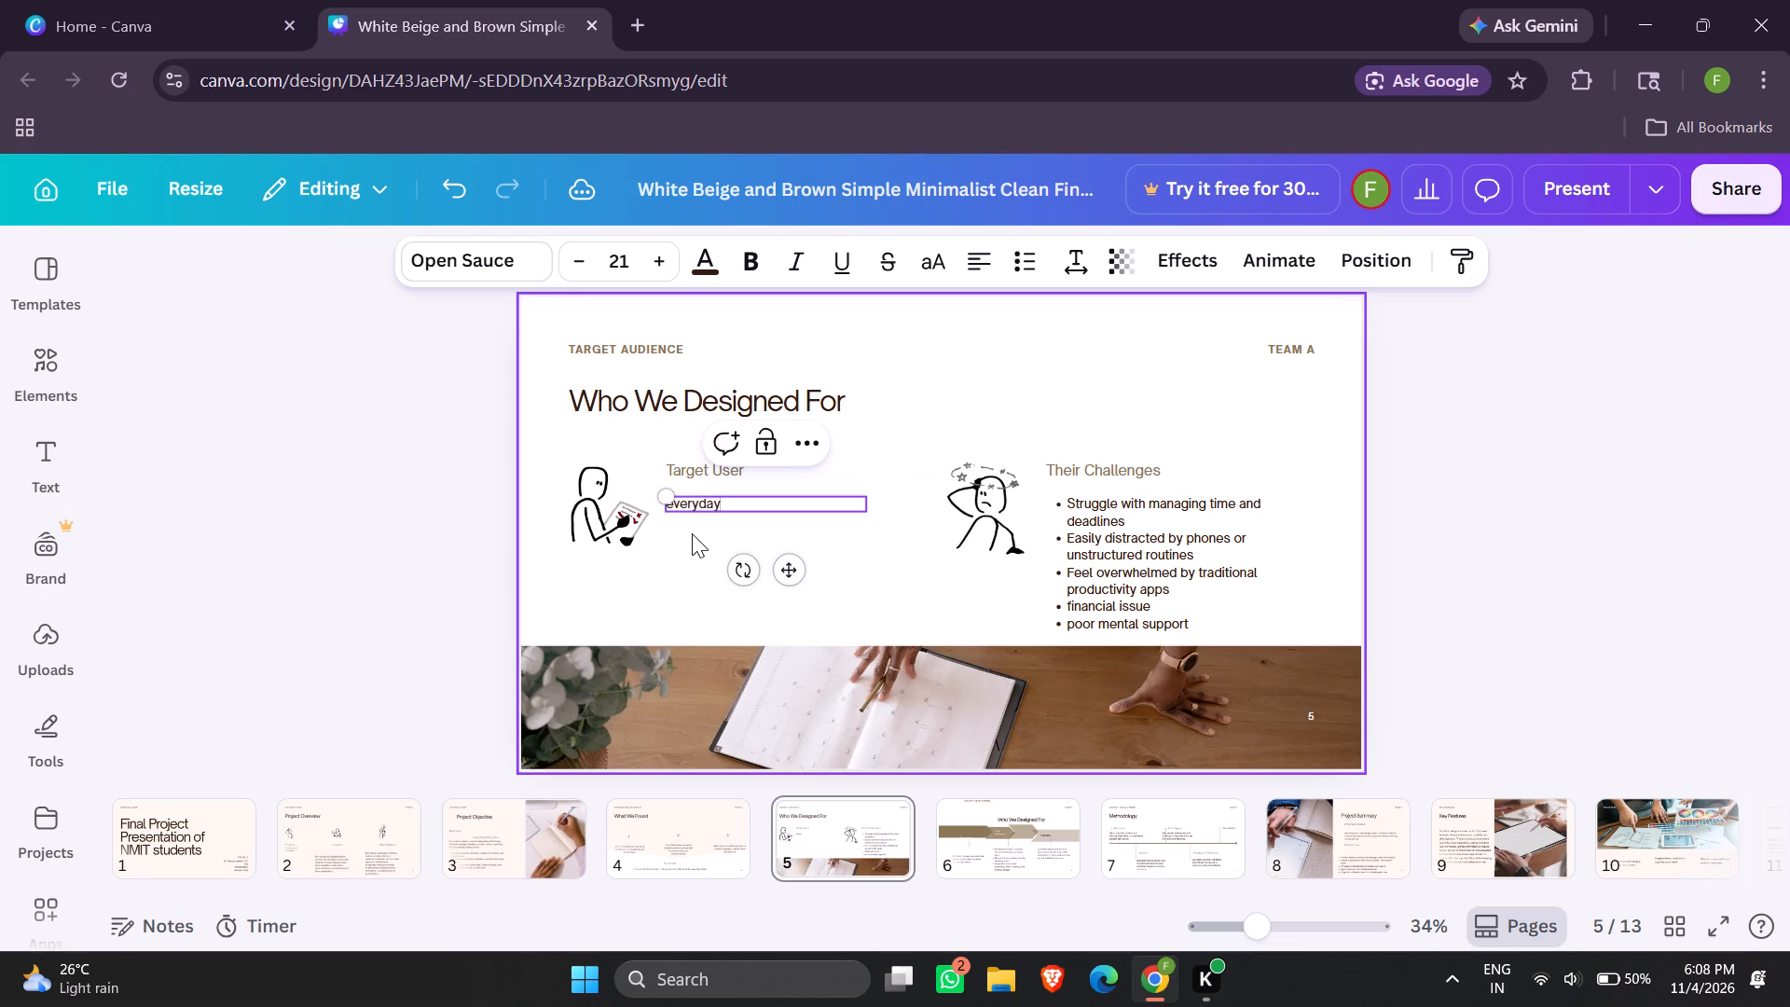
pyautogui.press('space')
pyautogui.write('is a new')
pyautogui.press('space')
pyautogui.write('opportunity')
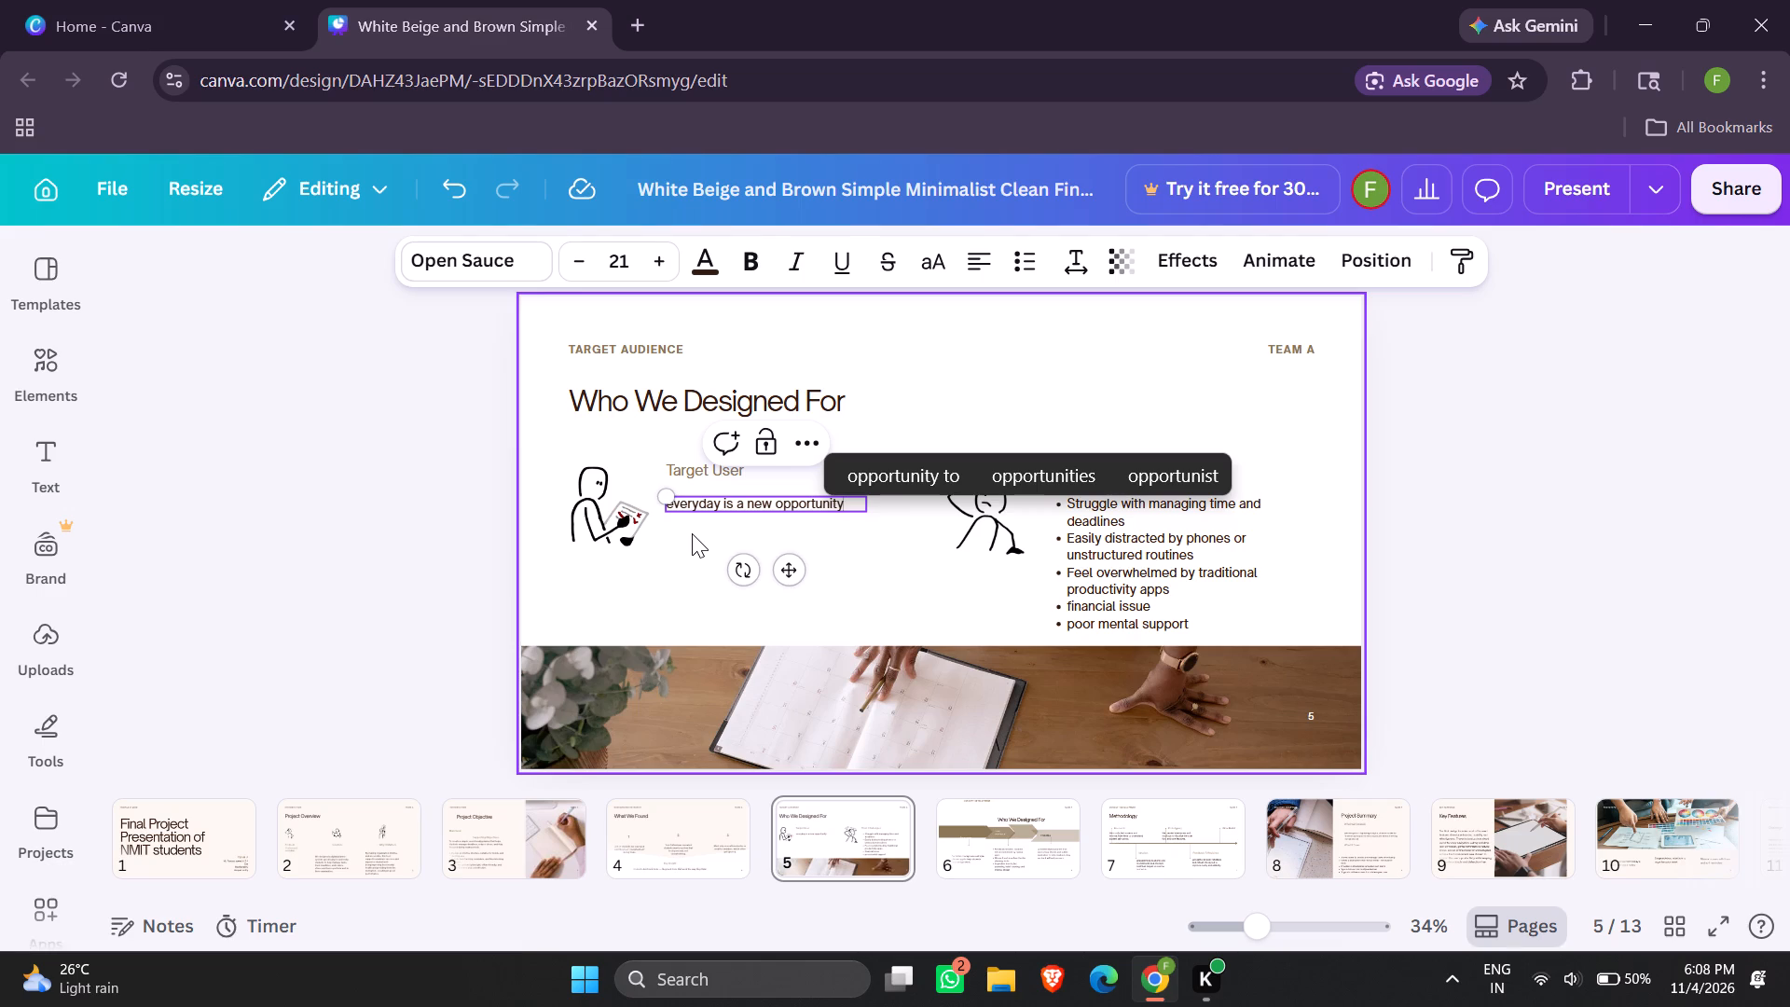
pyautogui.press('space')
pyautogui.write('to lea')
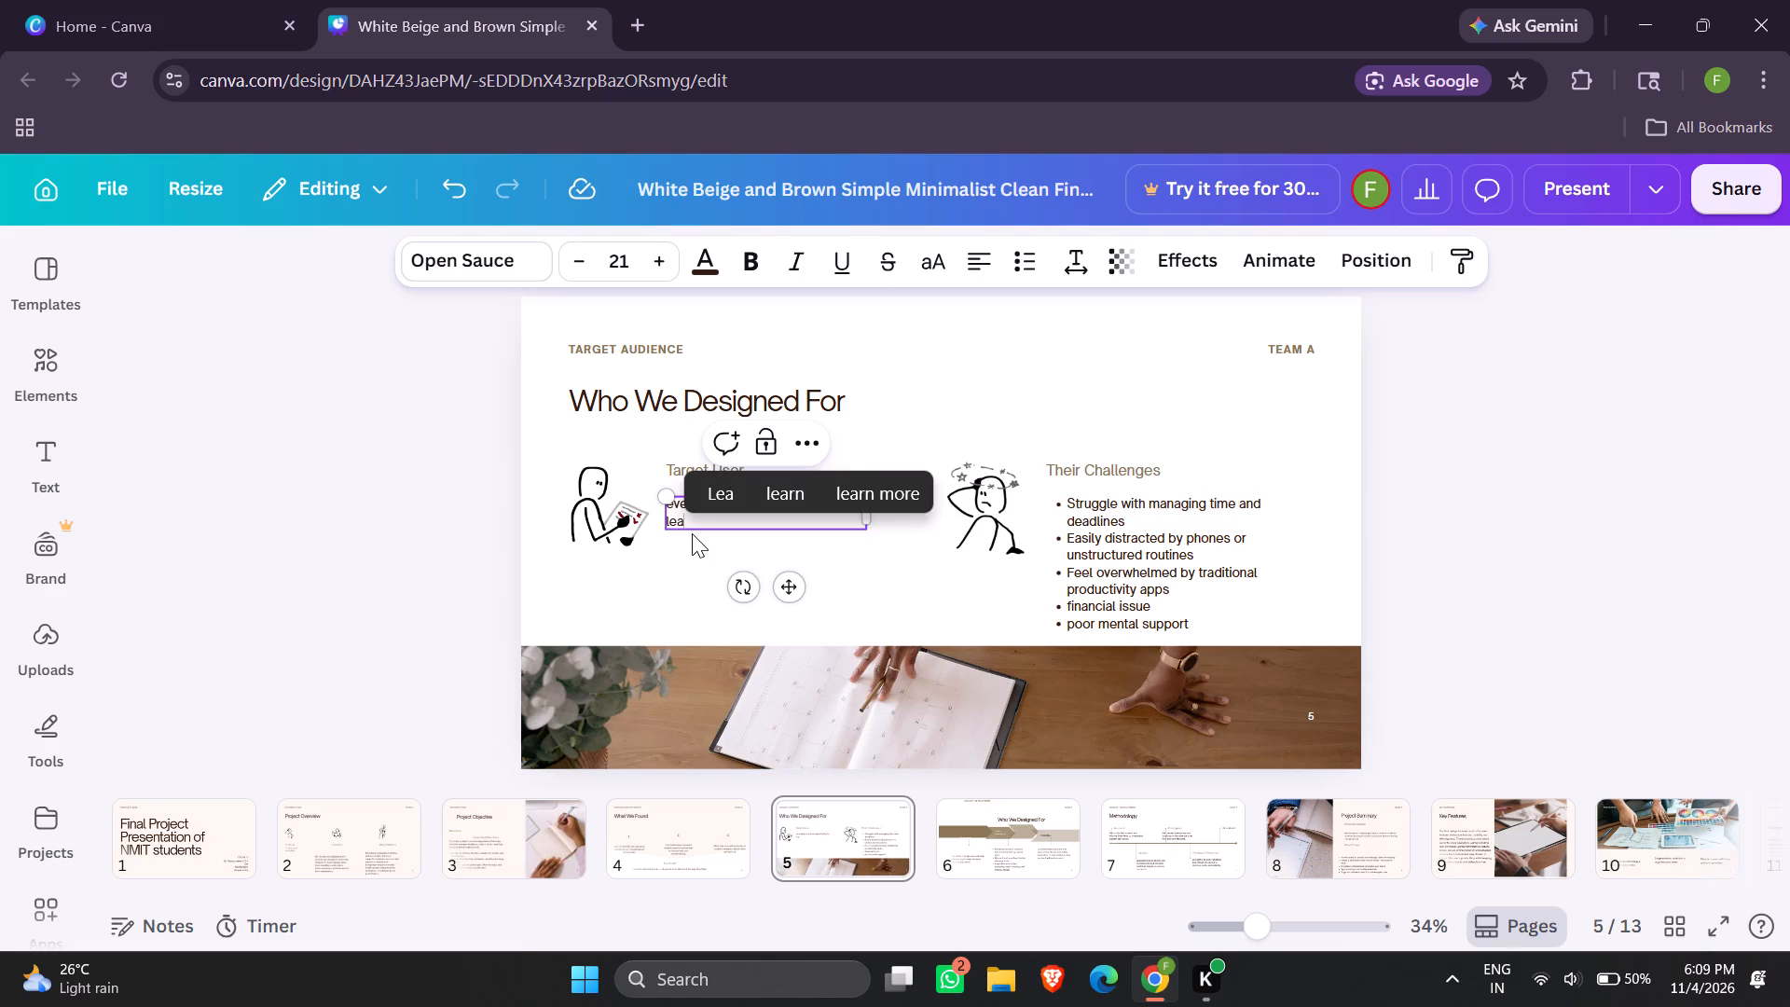
pyautogui.write('rn somthing')
pyautogui.press('space')
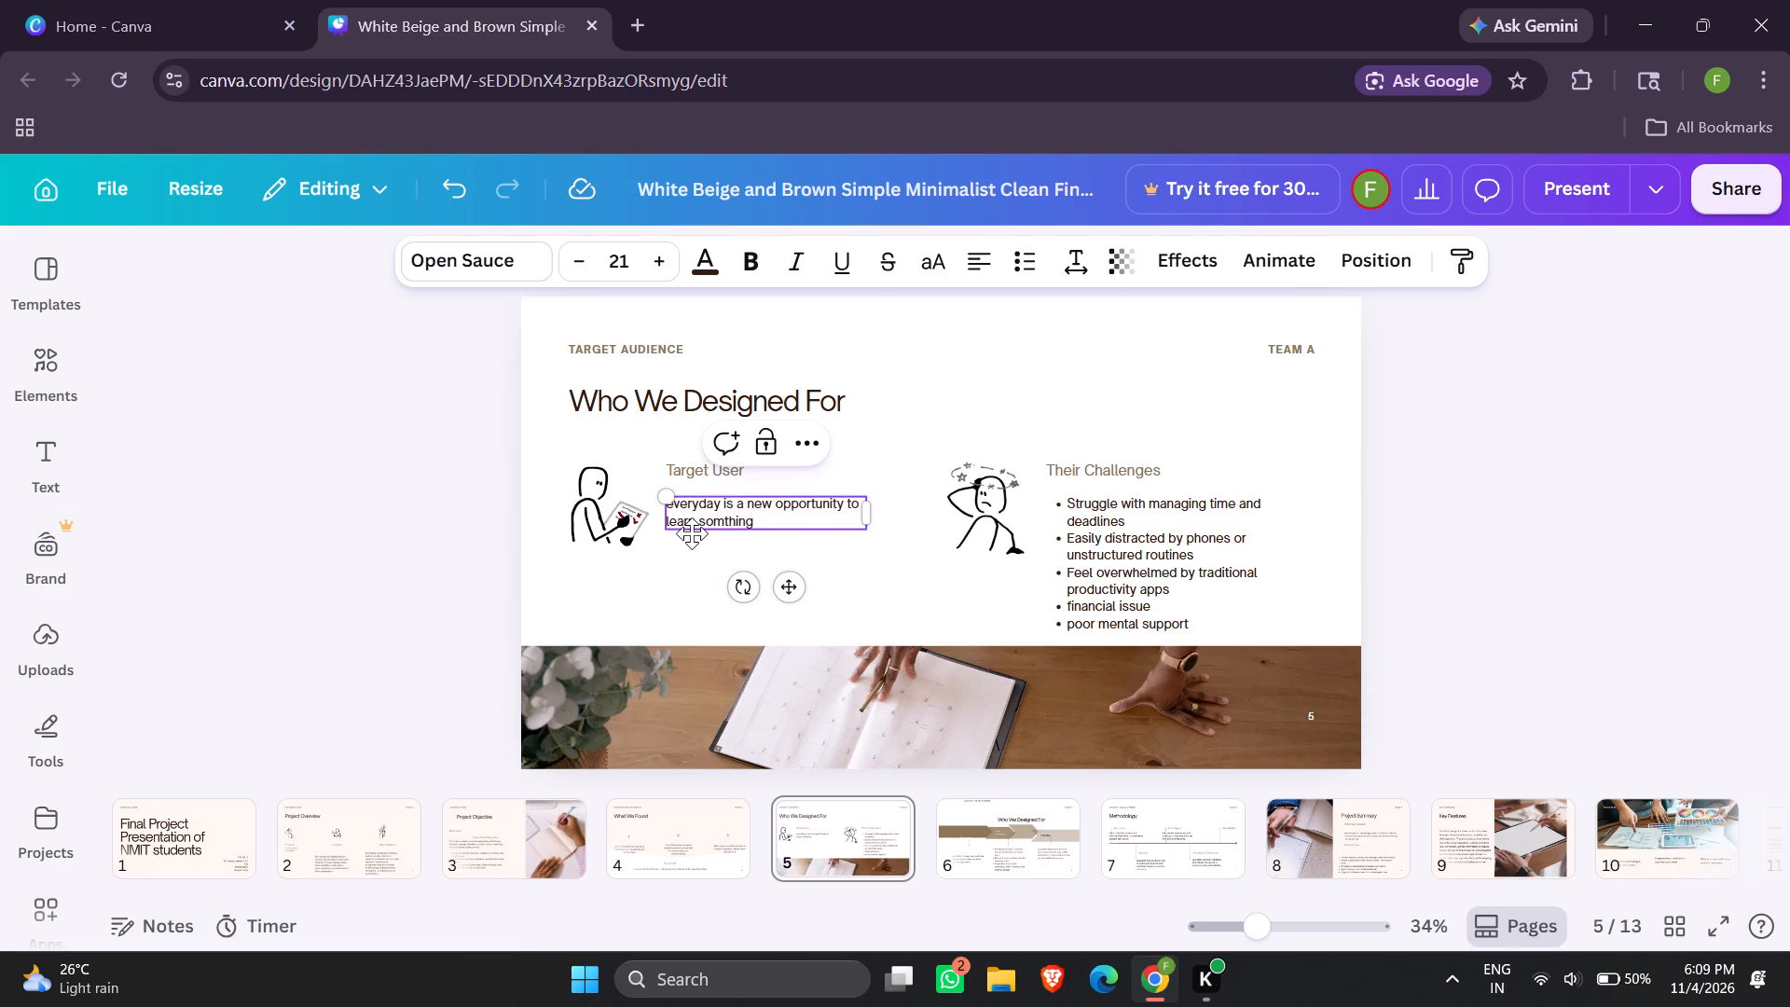
pyautogui.write('valuable')
pyautogui.press('space')
# Continue the Target User paragraph with ", improve out skills and ecome a better version of ourselves .".
pyautogui.write(', improve')
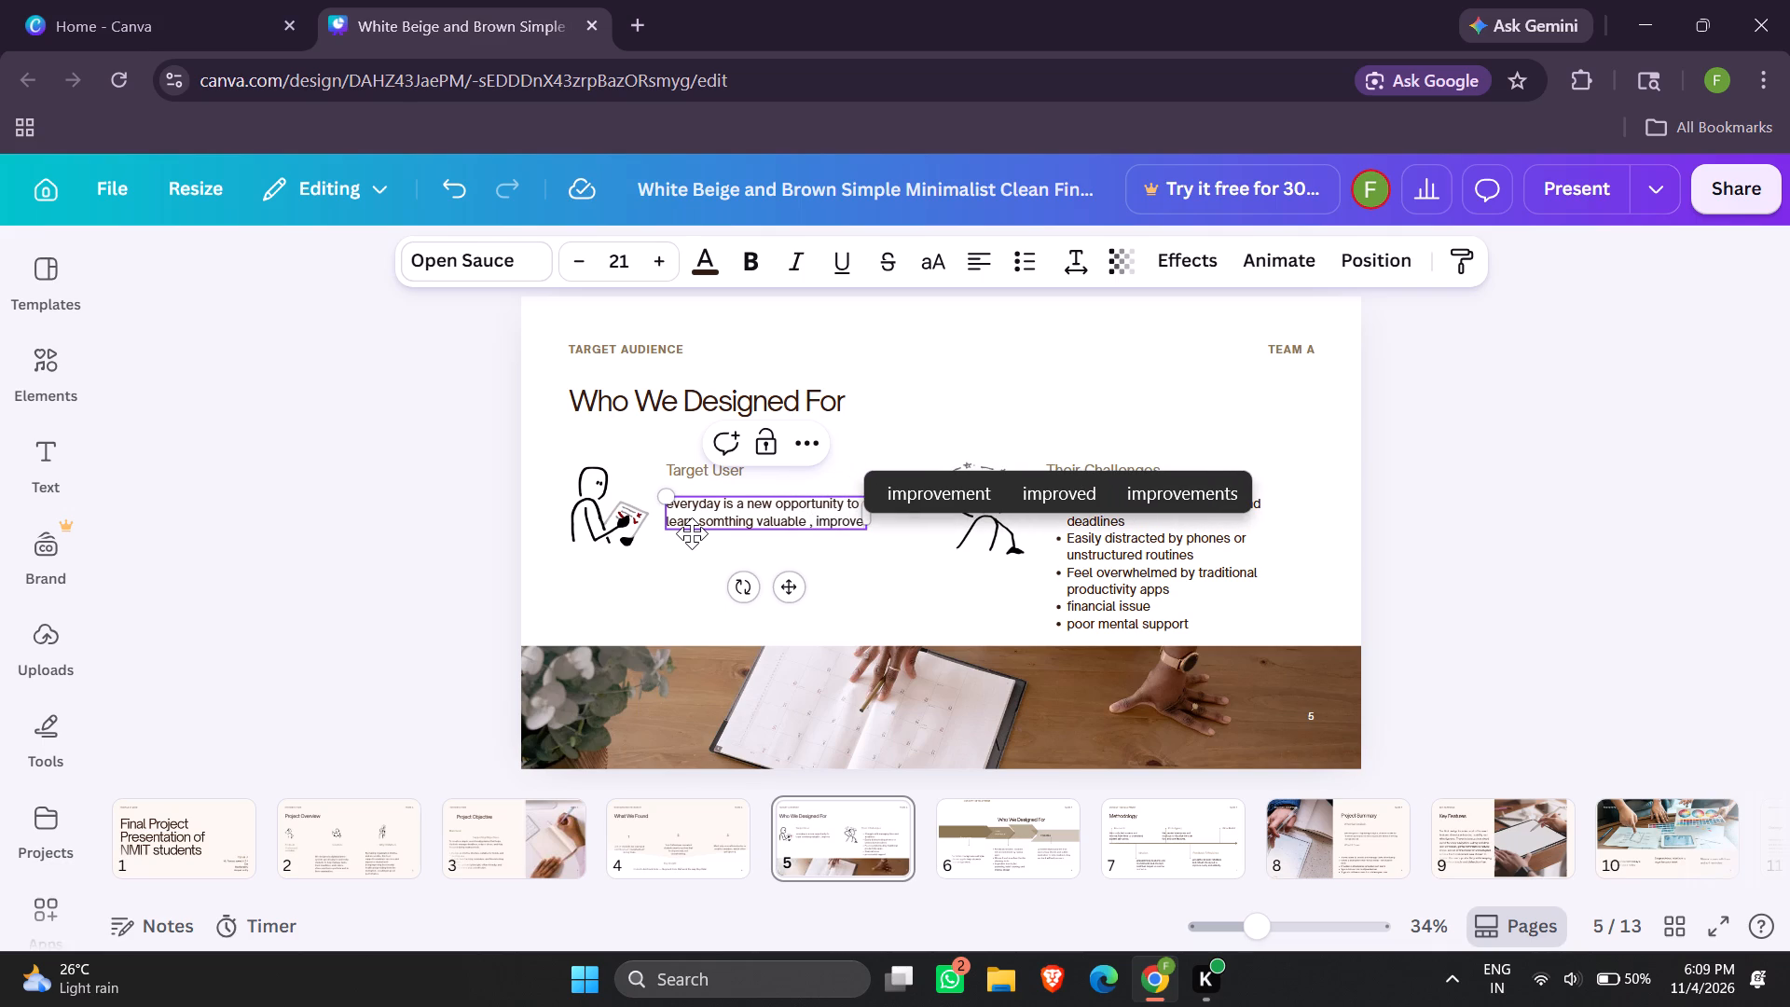
pyautogui.press('space')
pyautogui.write('out skills')
pyautogui.press('space')
pyautogui.write('and ecome')
pyautogui.press('space')
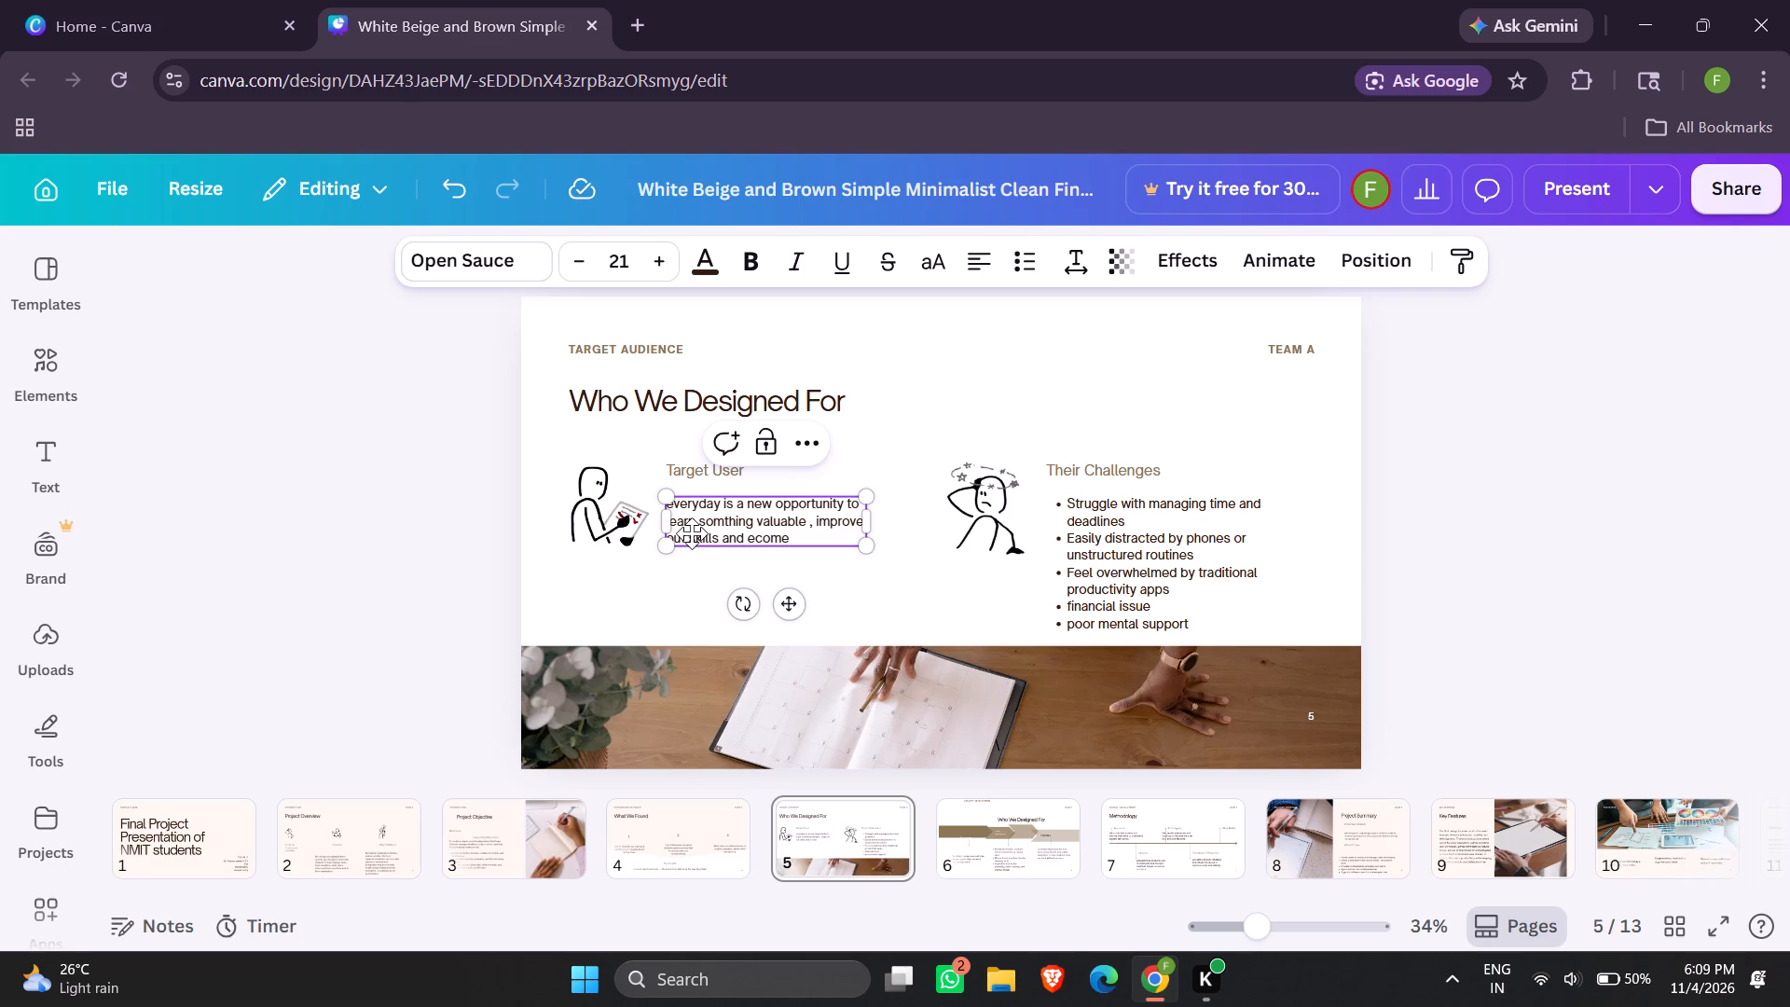
pyautogui.write('a better')
pyautogui.press('space')
pyautogui.write('version')
pyautogui.press('space')
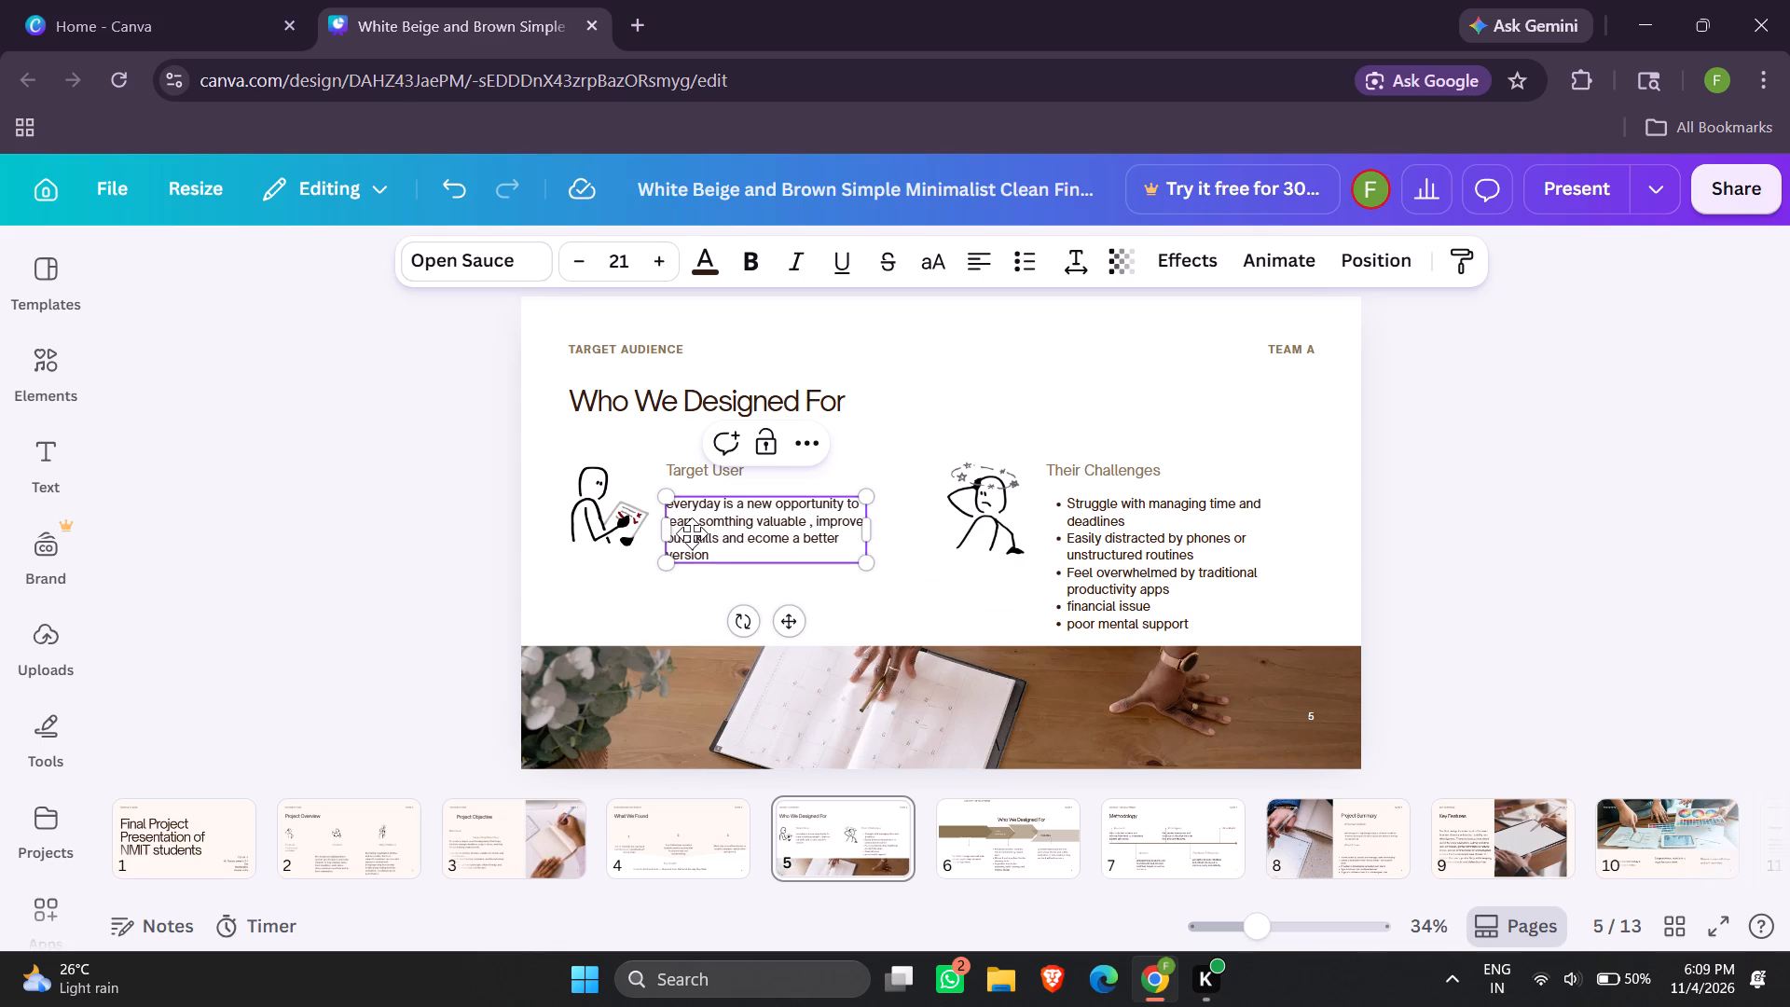
pyautogui.write('of out')
pyautogui.press('BackSpace')
pyautogui.write('rs')
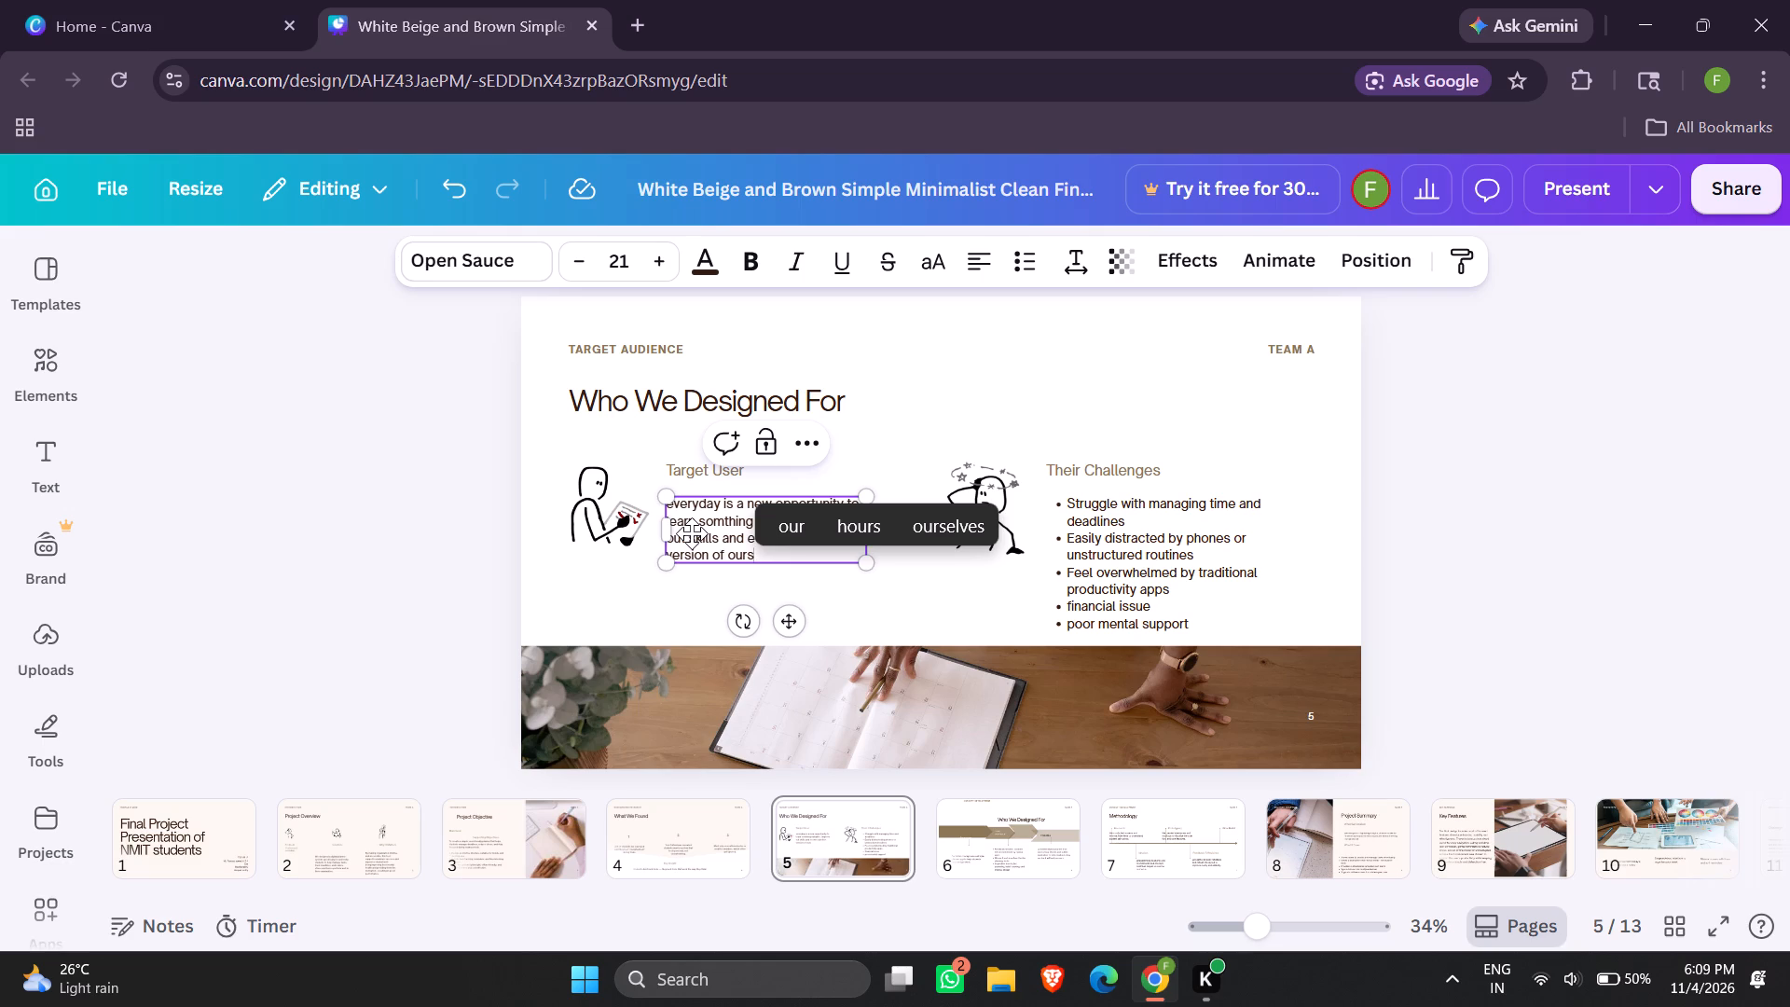
pyautogui.write('elves')
pyautogui.press('space')
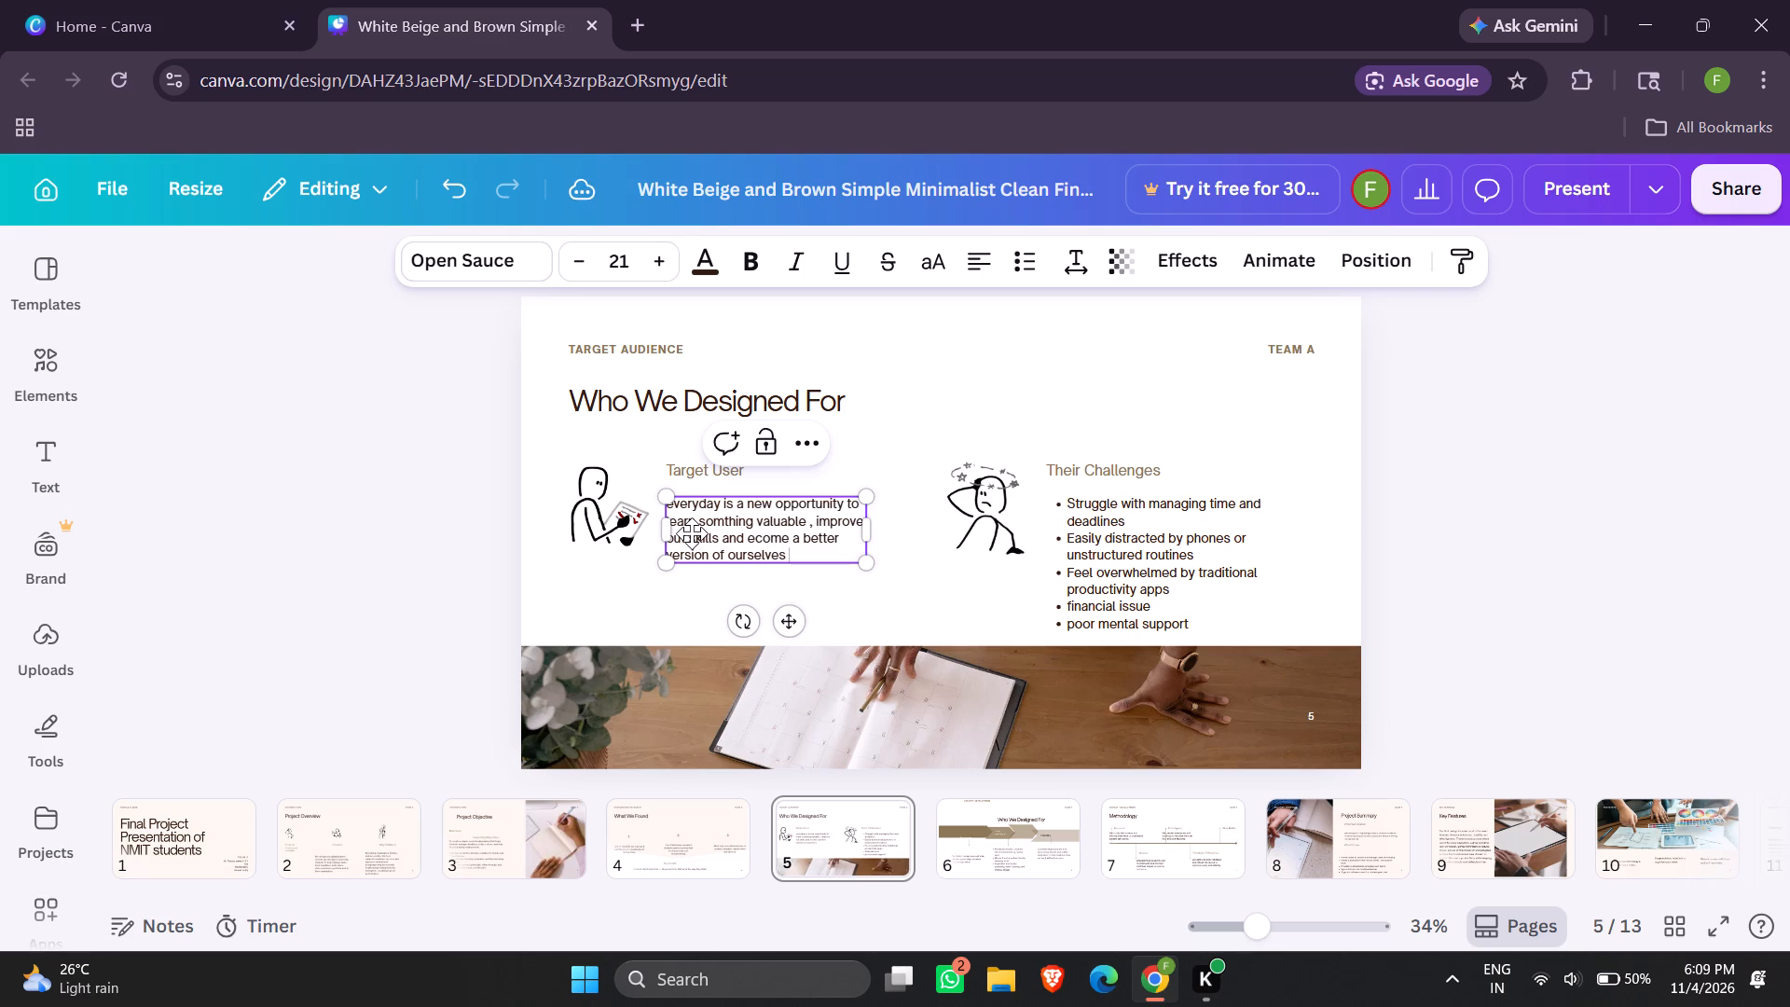
pyautogui.write('.')
pyautogui.press('space')
# Add a second sentence to the Target User paragraph: "succes does not hahppen overnight.".
pyautogui.write('succes')
pyautogui.press('space')
pyautogui.write('dows')
pyautogui.press('BackSpace')
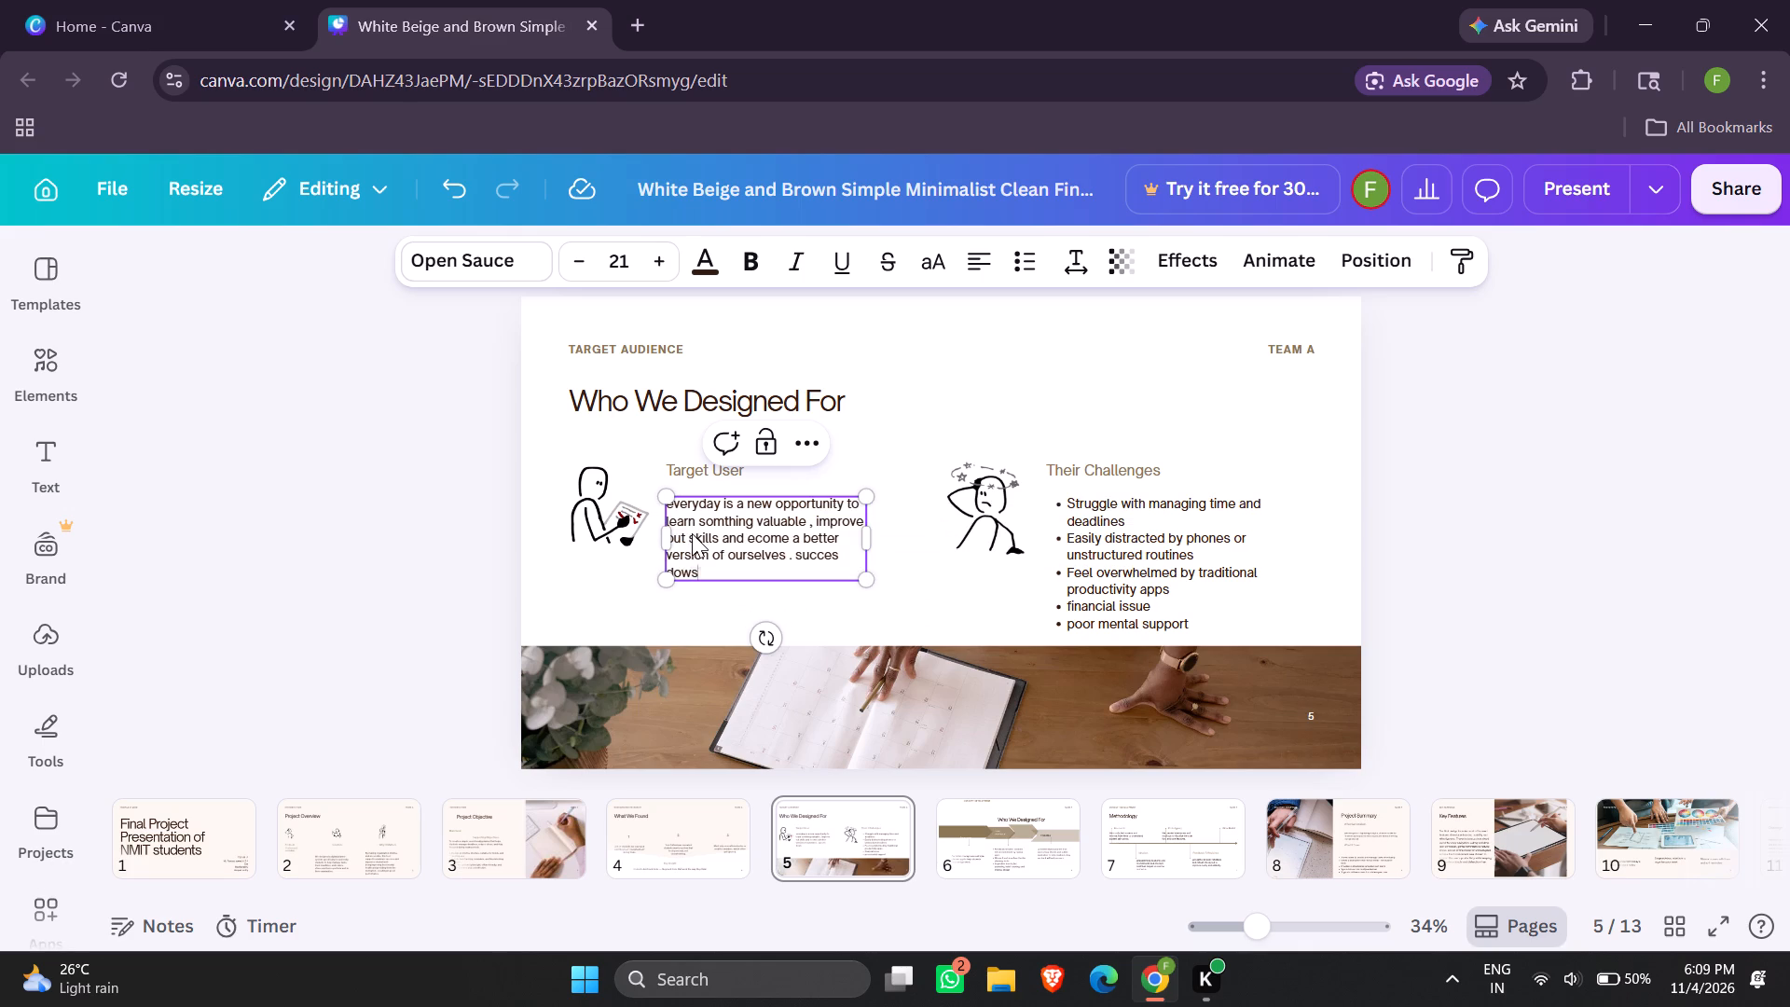
pyautogui.press('BackSpace')
pyautogui.write('es')
pyautogui.press('space')
pyautogui.write('not hahppen')
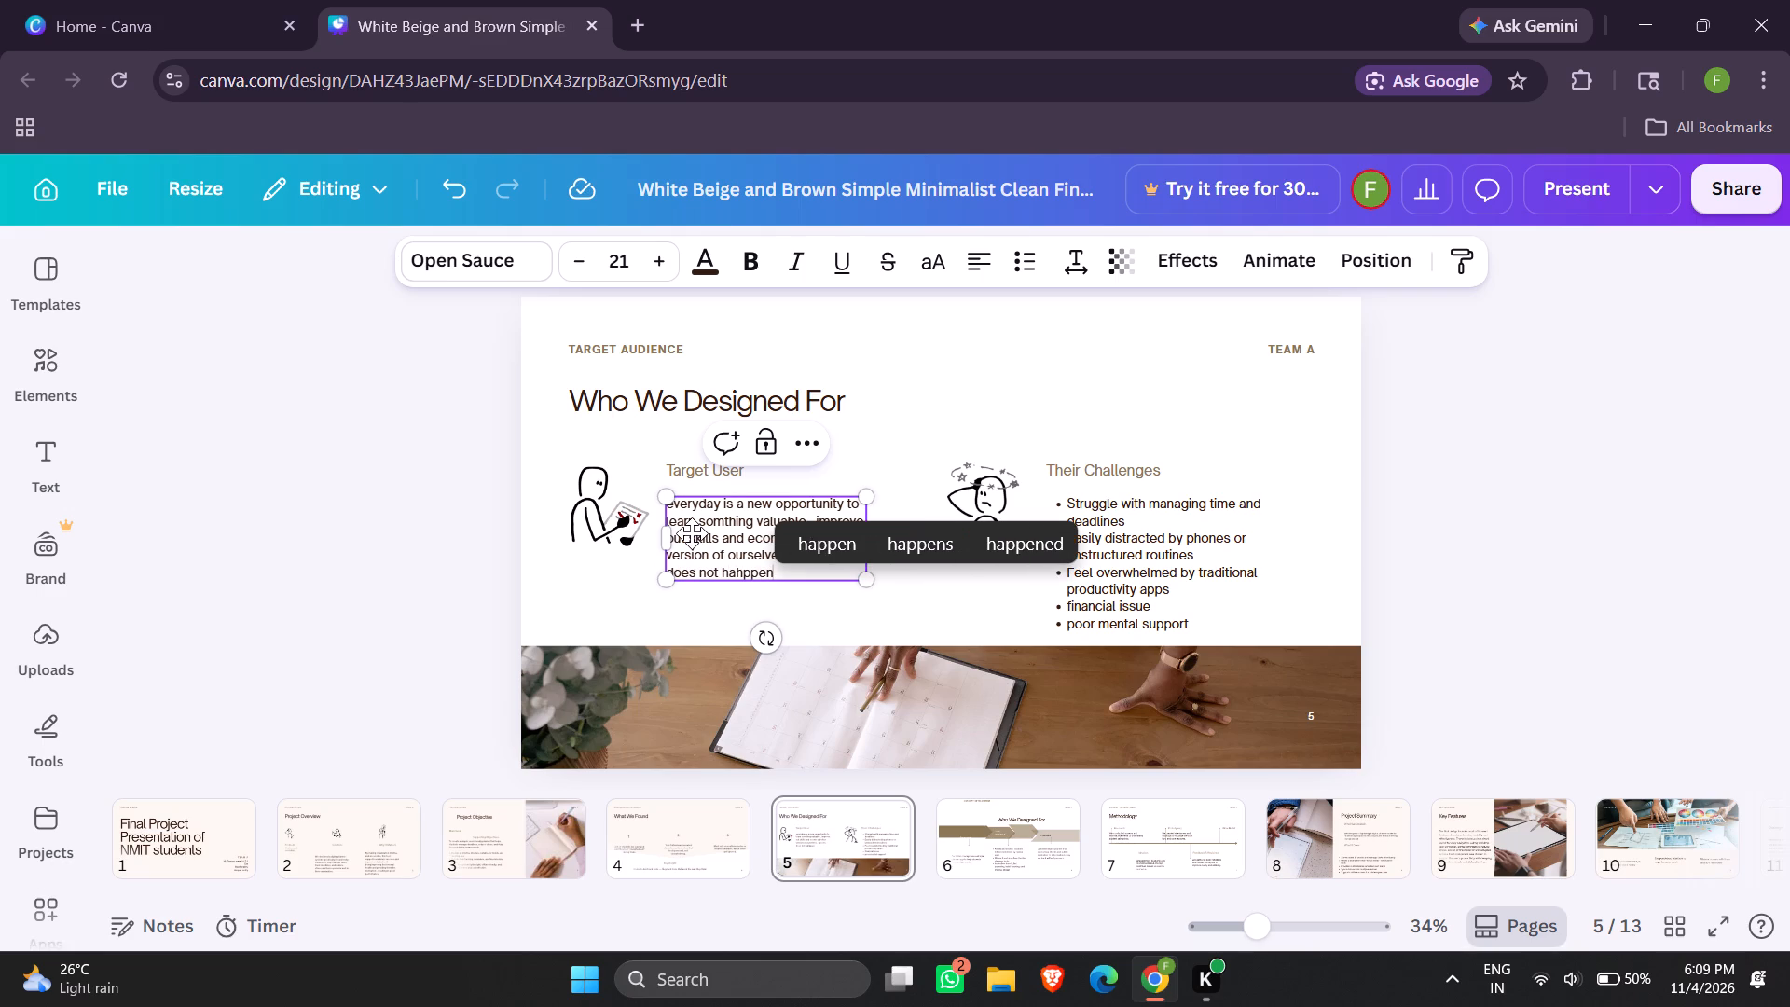
pyautogui.press('space')
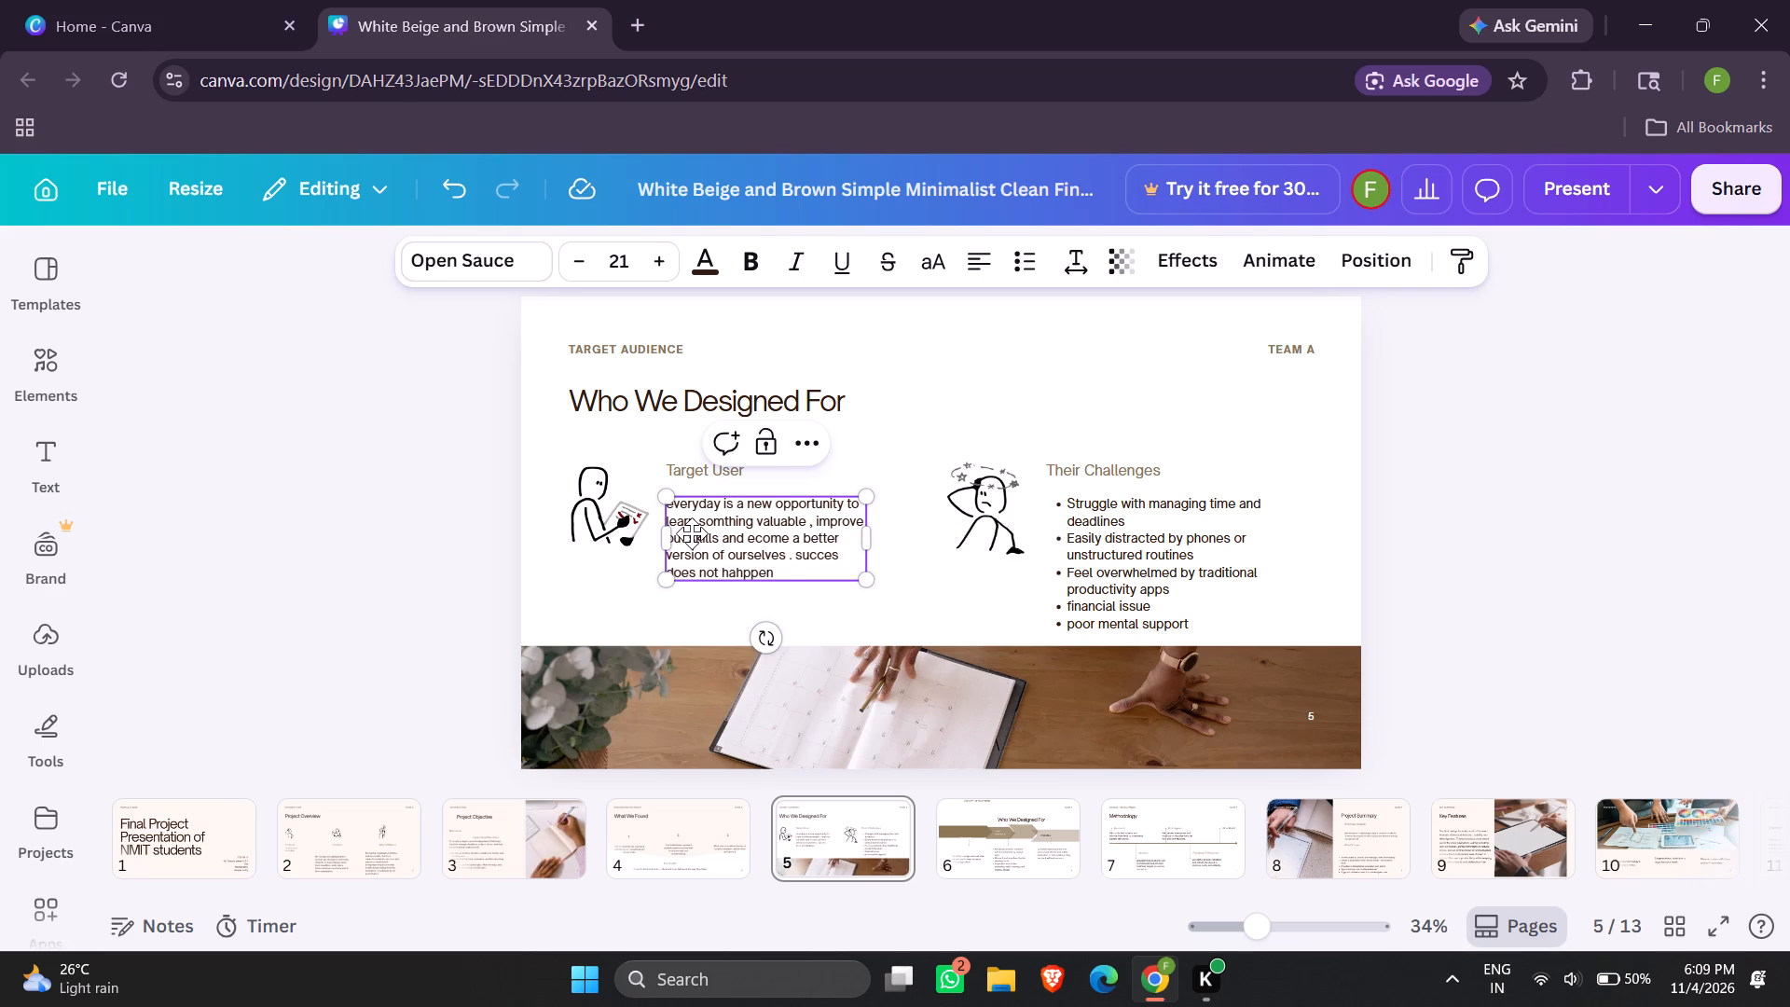
pyautogui.write('overnight')
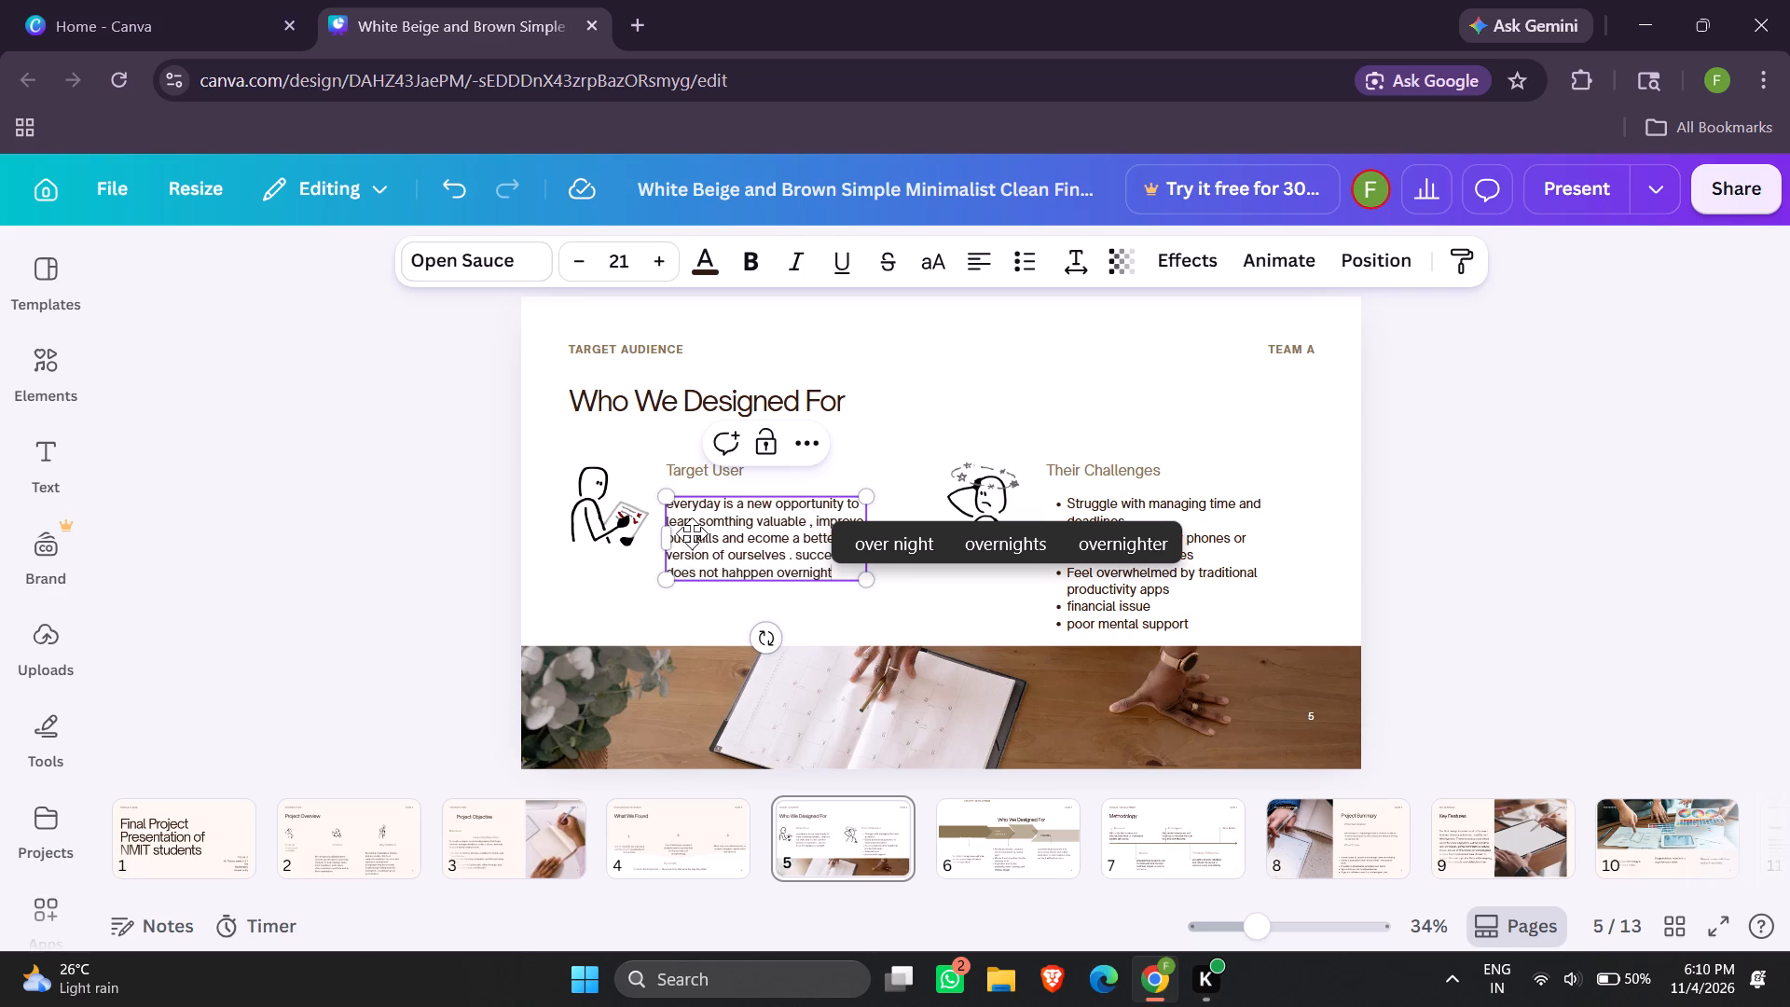
pyautogui.press('.')
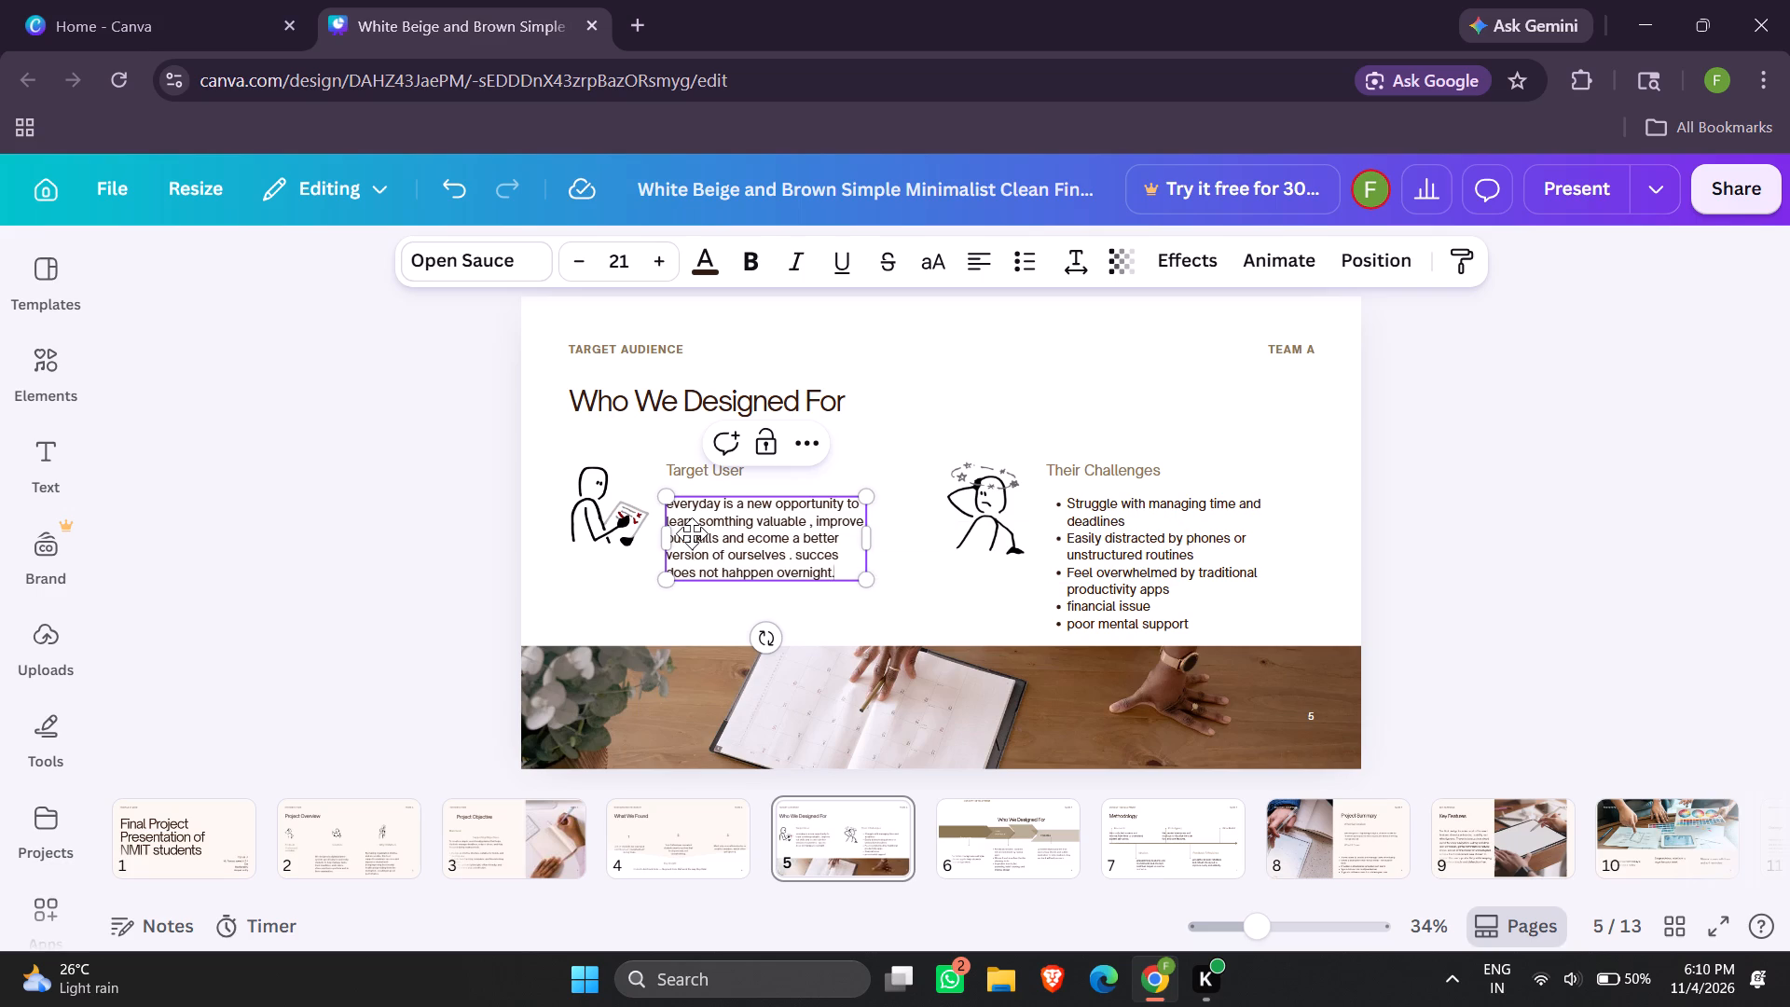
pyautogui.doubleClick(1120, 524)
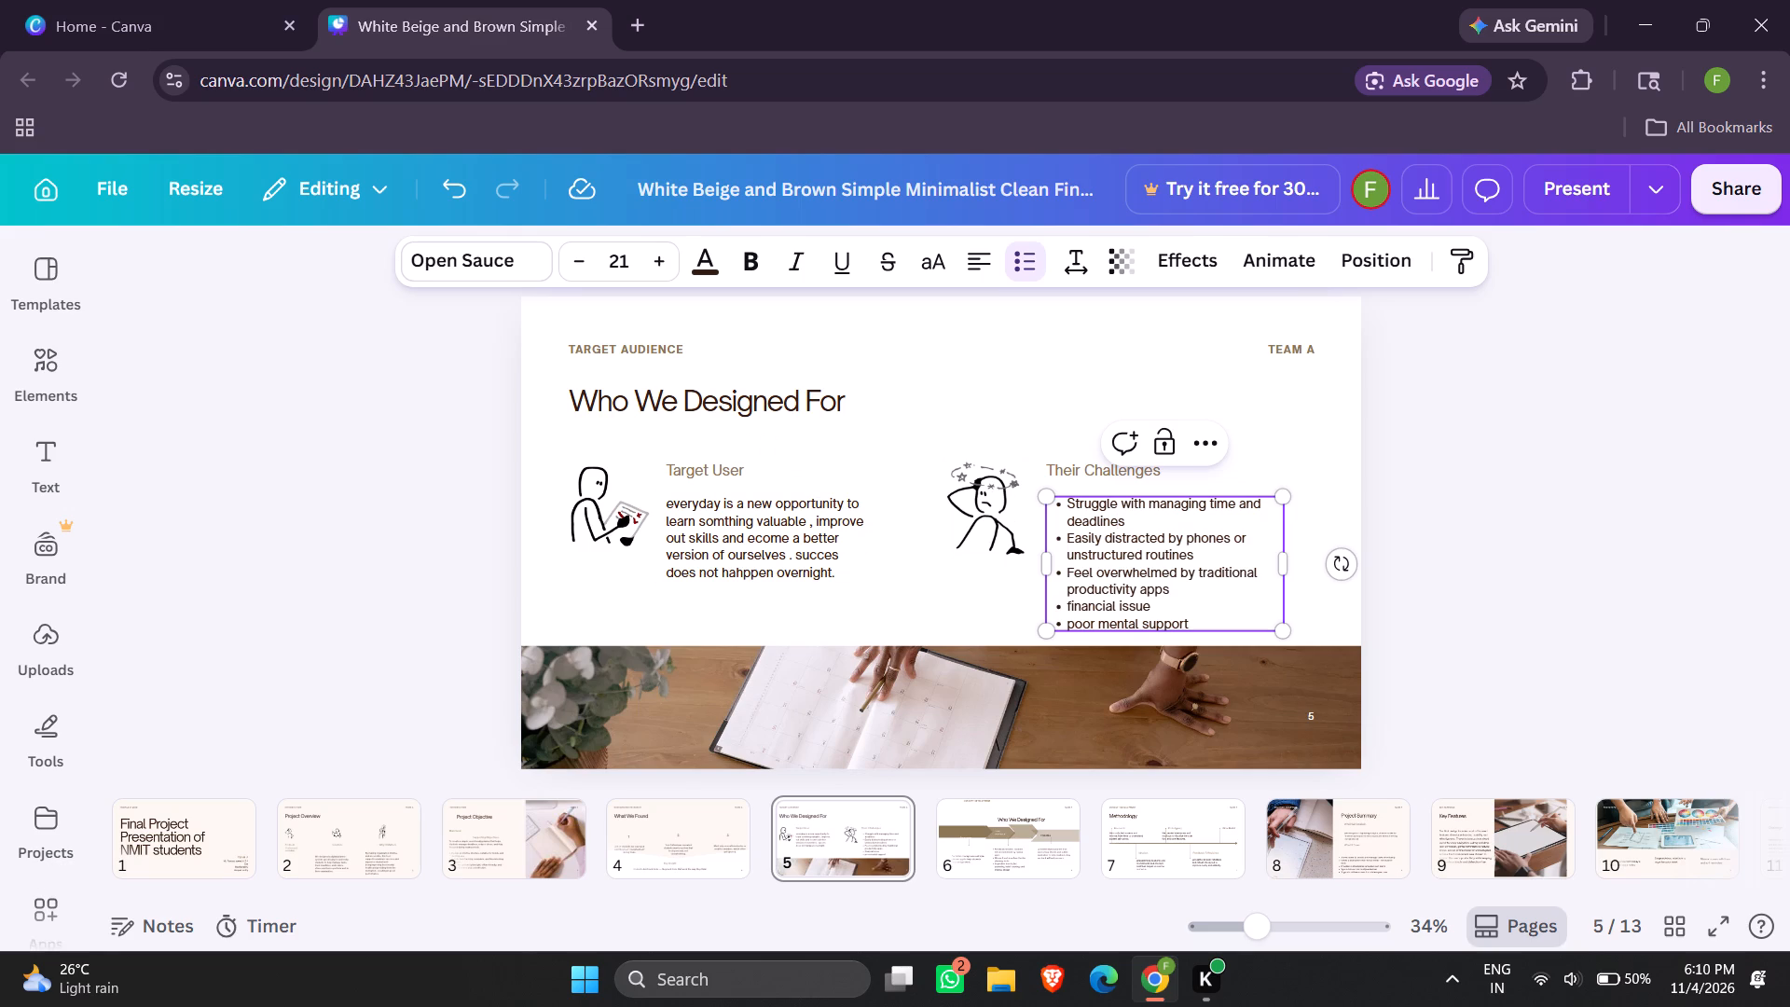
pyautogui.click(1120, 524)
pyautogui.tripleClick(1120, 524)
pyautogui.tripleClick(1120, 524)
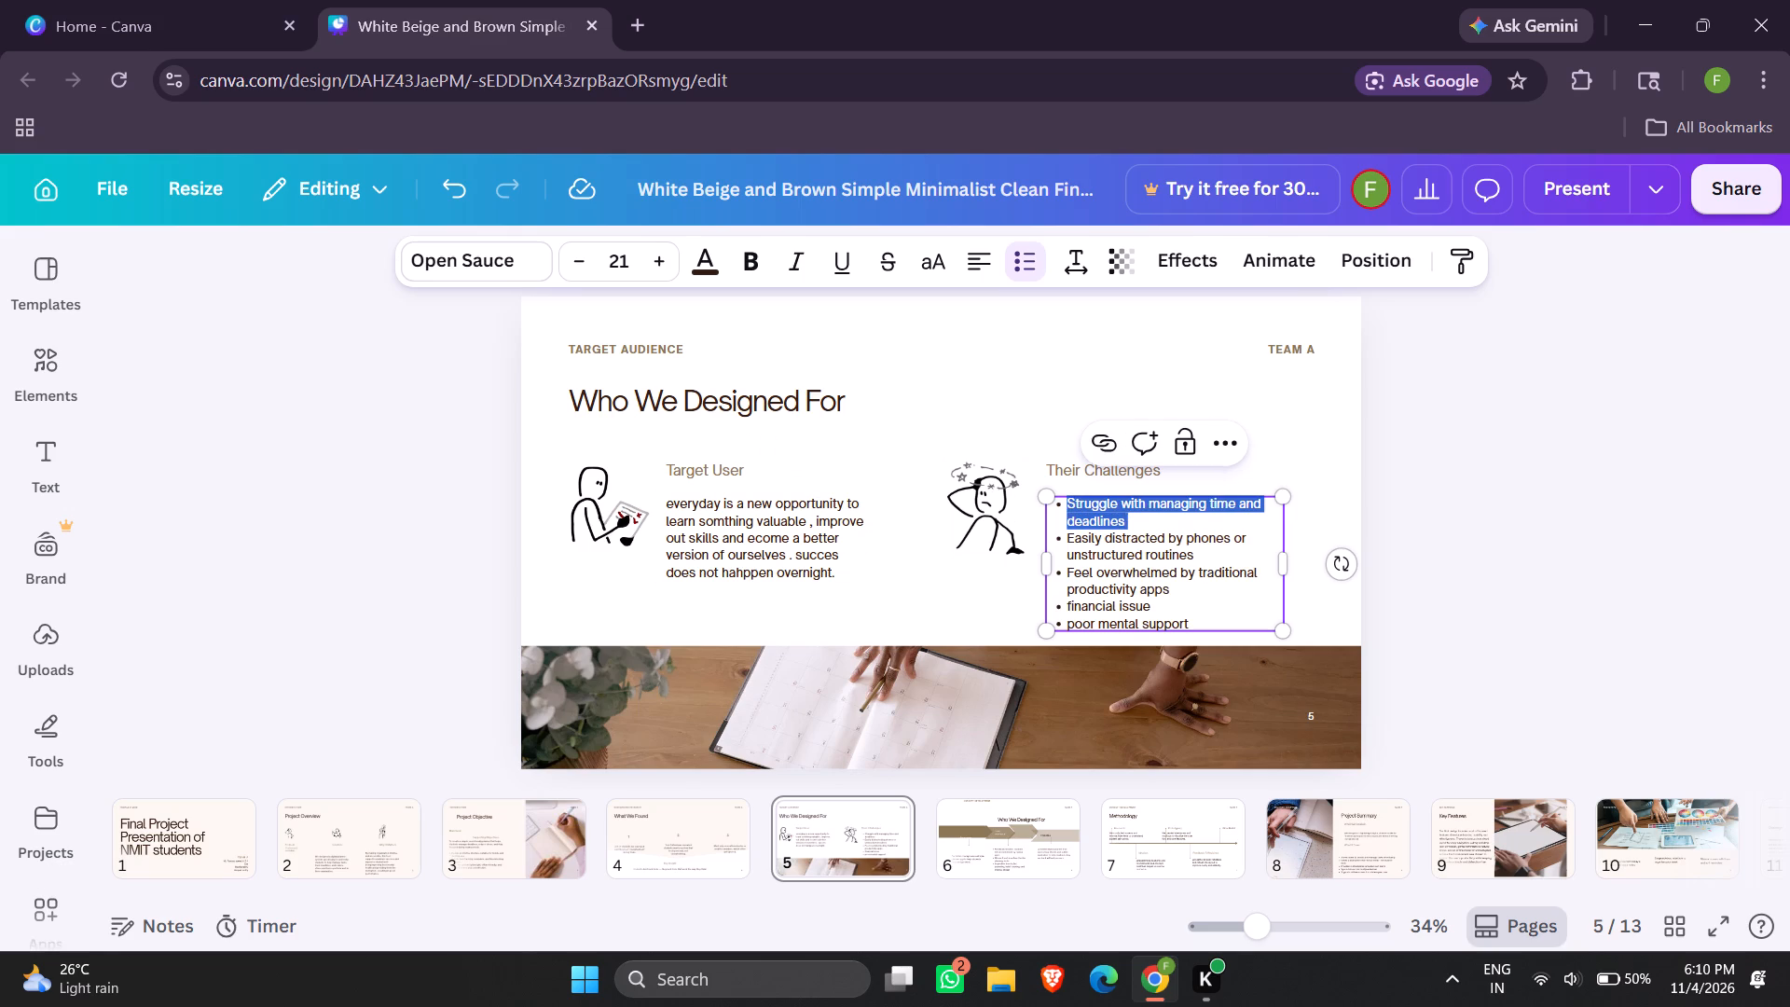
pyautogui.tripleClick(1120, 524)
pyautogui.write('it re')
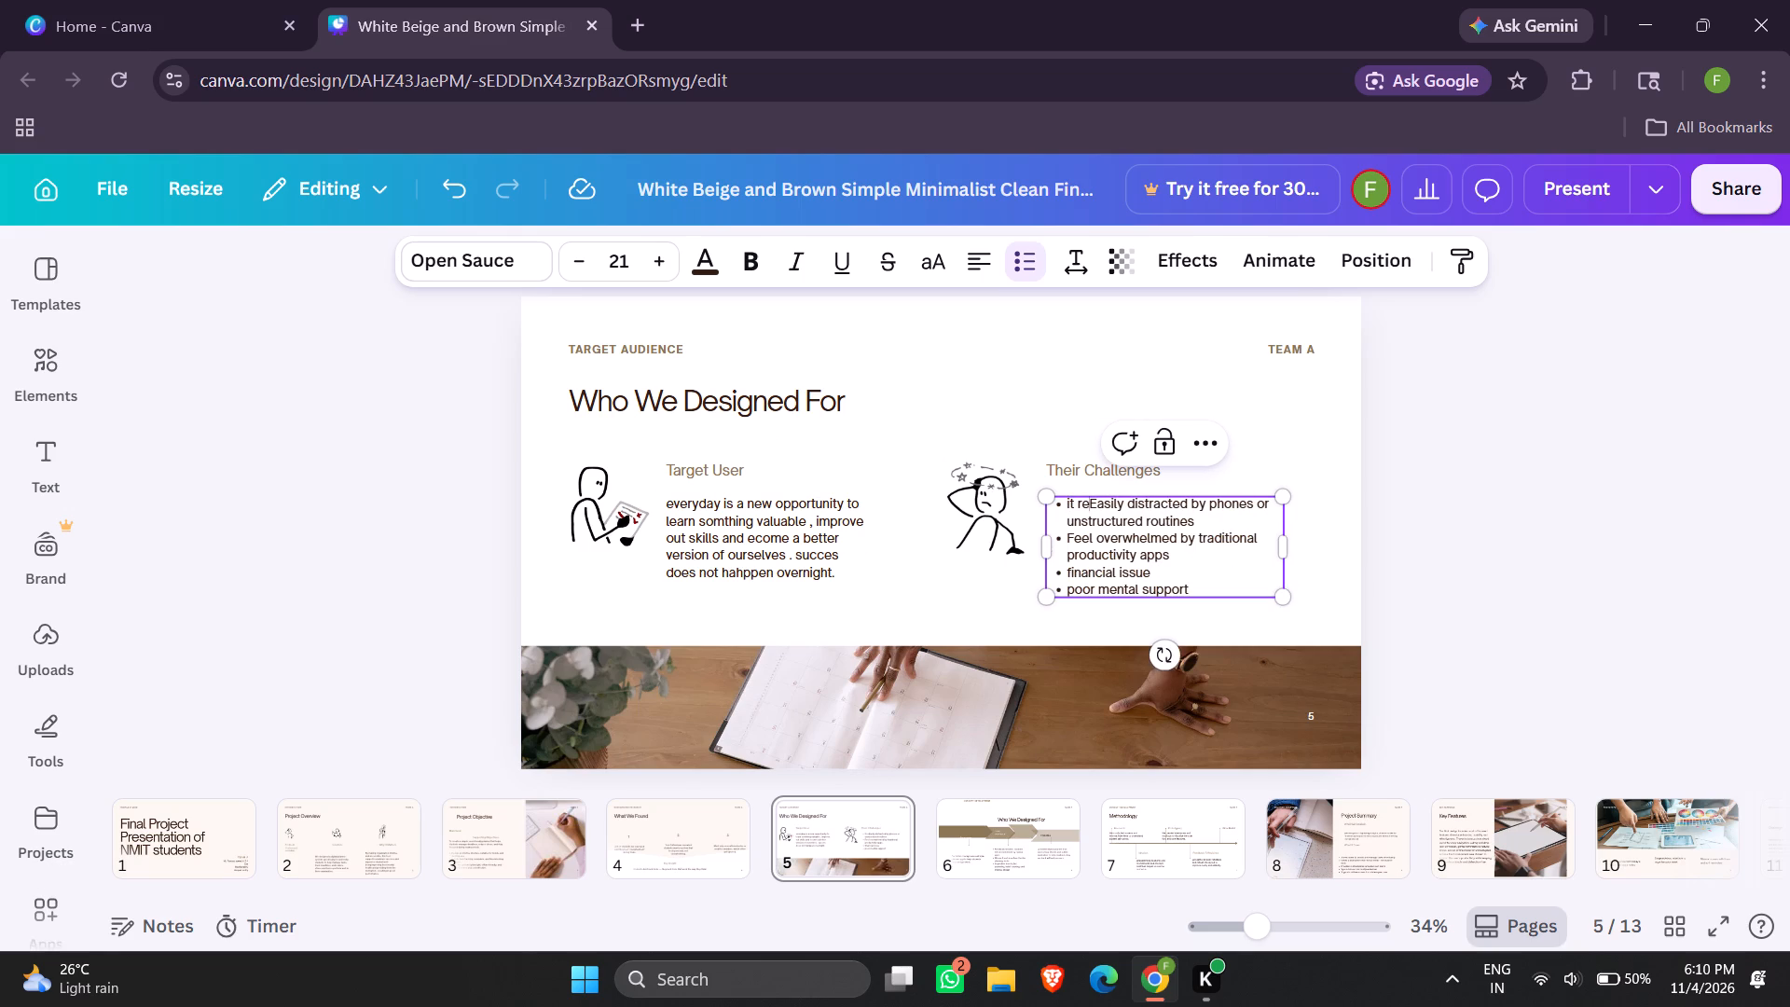
# Move the bullet list under "Their Challenges" slightly up, closer to its heading.
pyautogui.moveTo(1199, 596); pyautogui.dragTo(1199, 587)
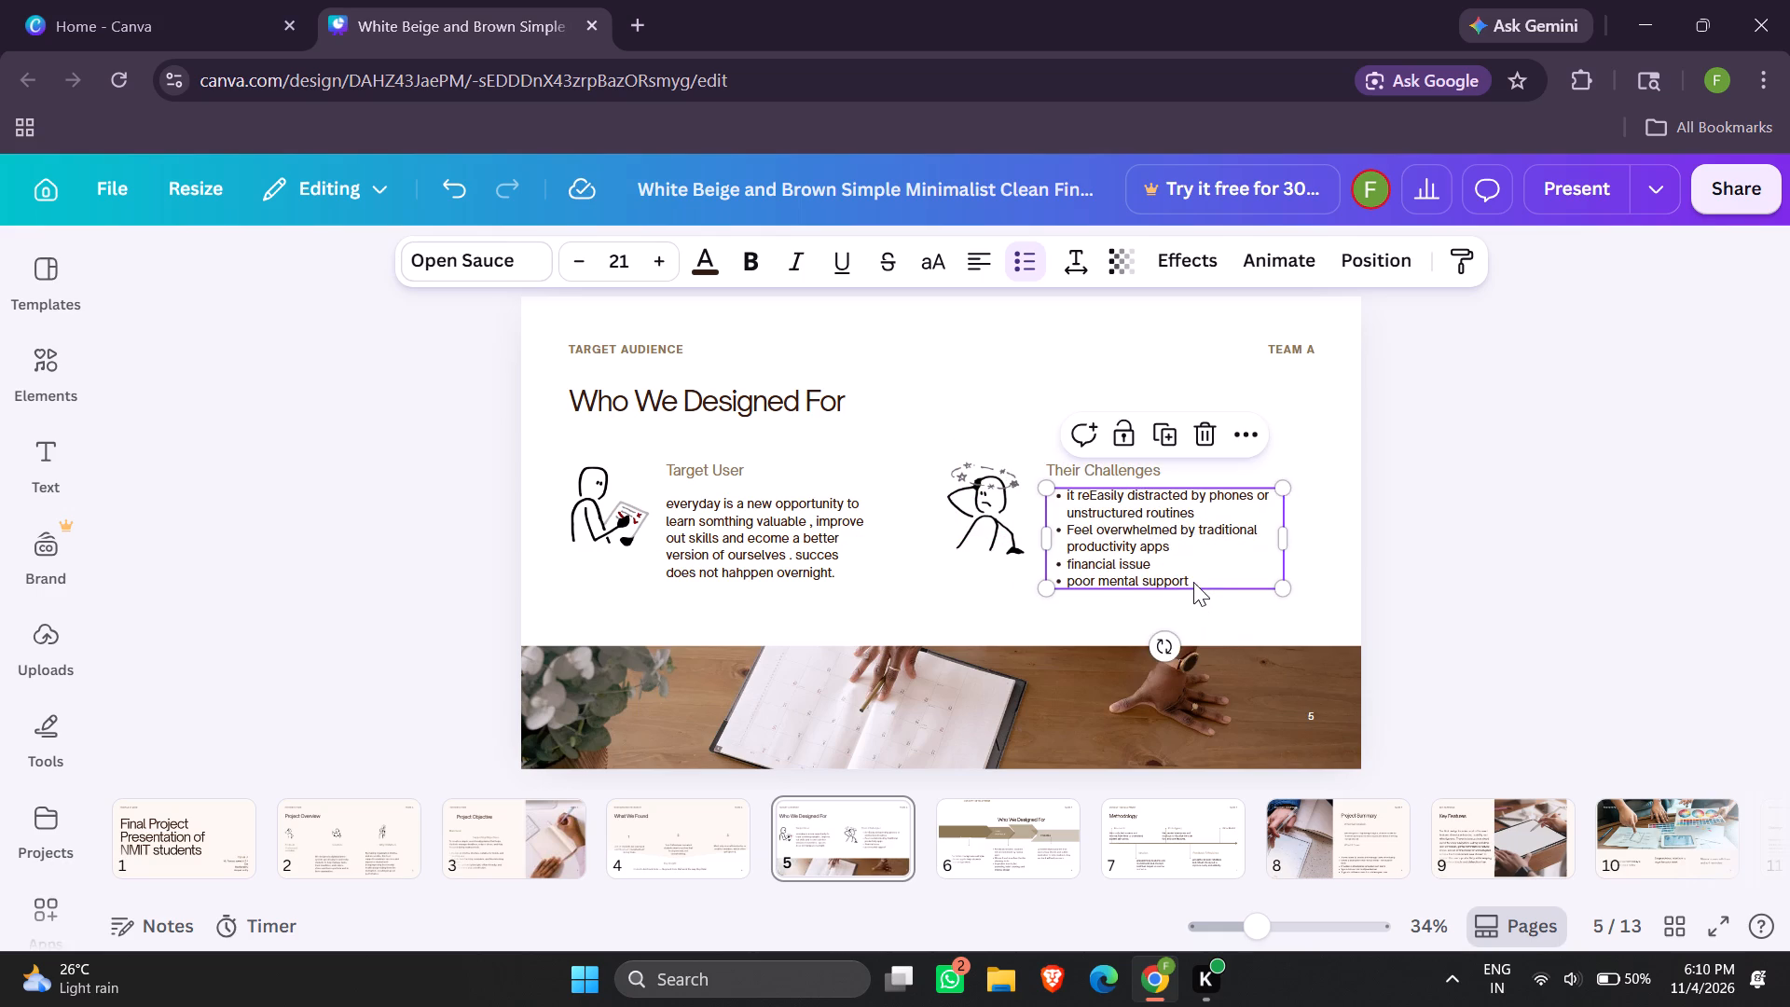
# Replace all the bullets under "Their Challenges" with one bullet beginning "it requires patience".
pyautogui.tripleClick(1177, 557)
pyautogui.moveTo(1177, 557); pyautogui.dragTo(1192, 578)
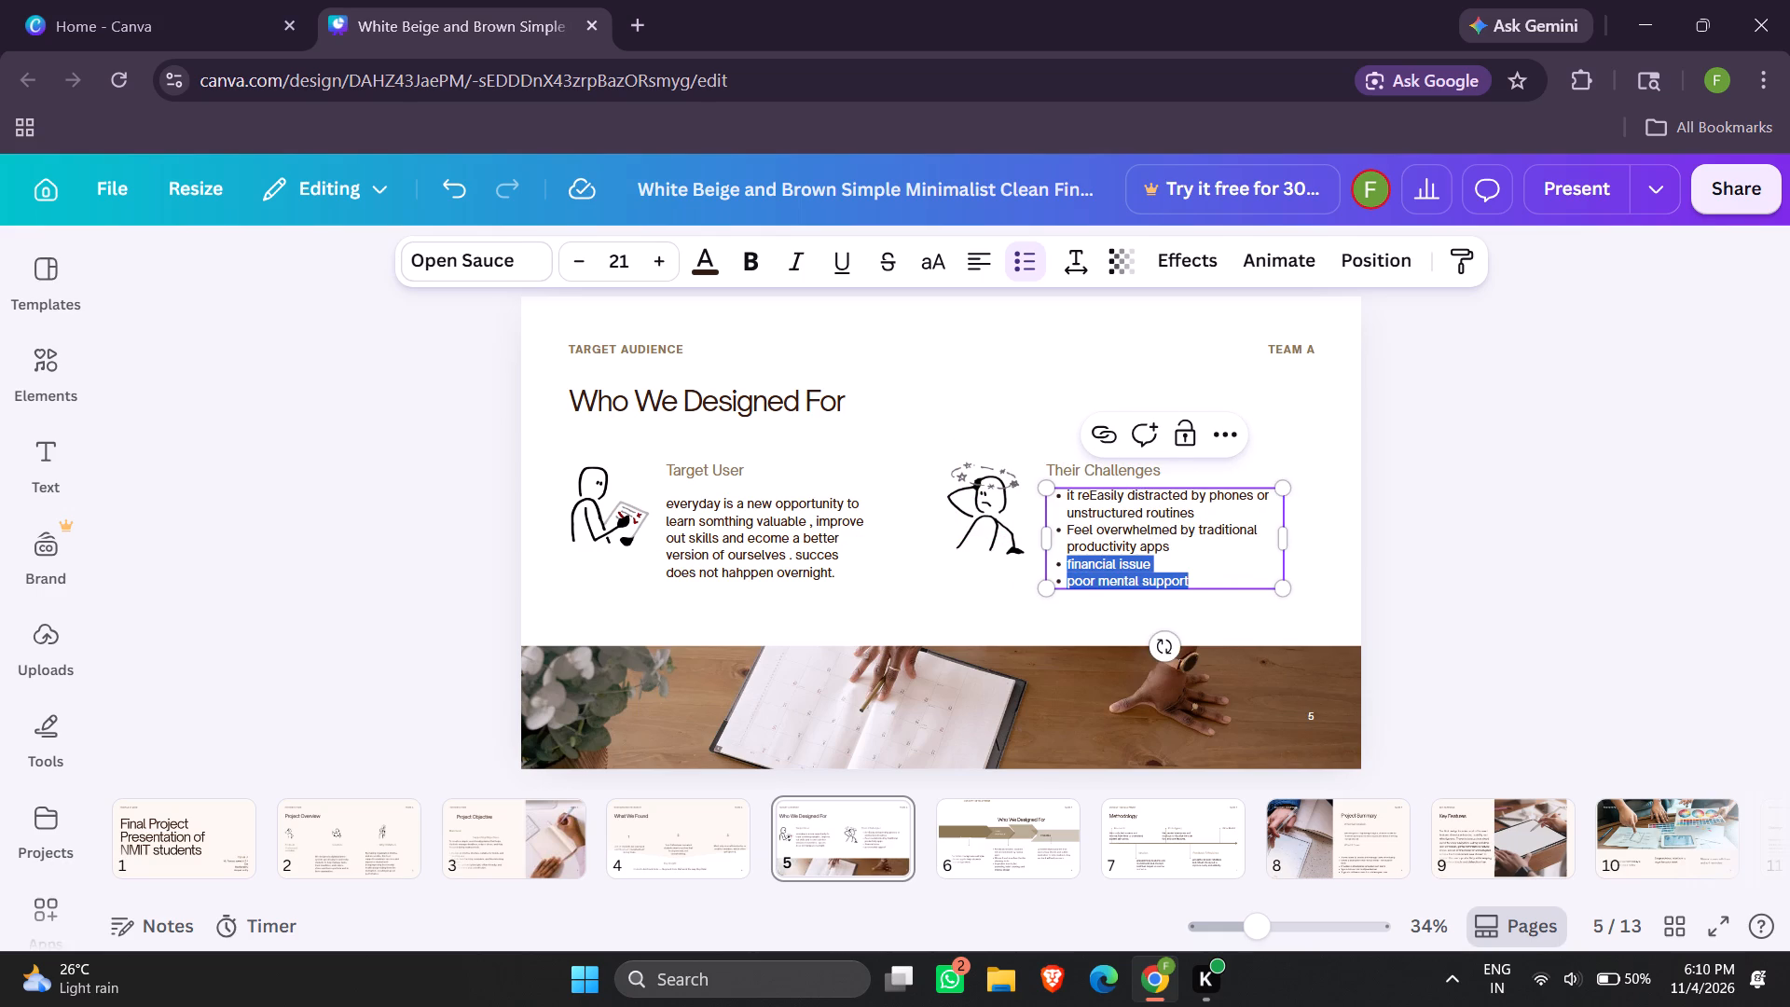
pyautogui.click(1192, 578)
pyautogui.moveTo(1192, 578); pyautogui.dragTo(1065, 505)
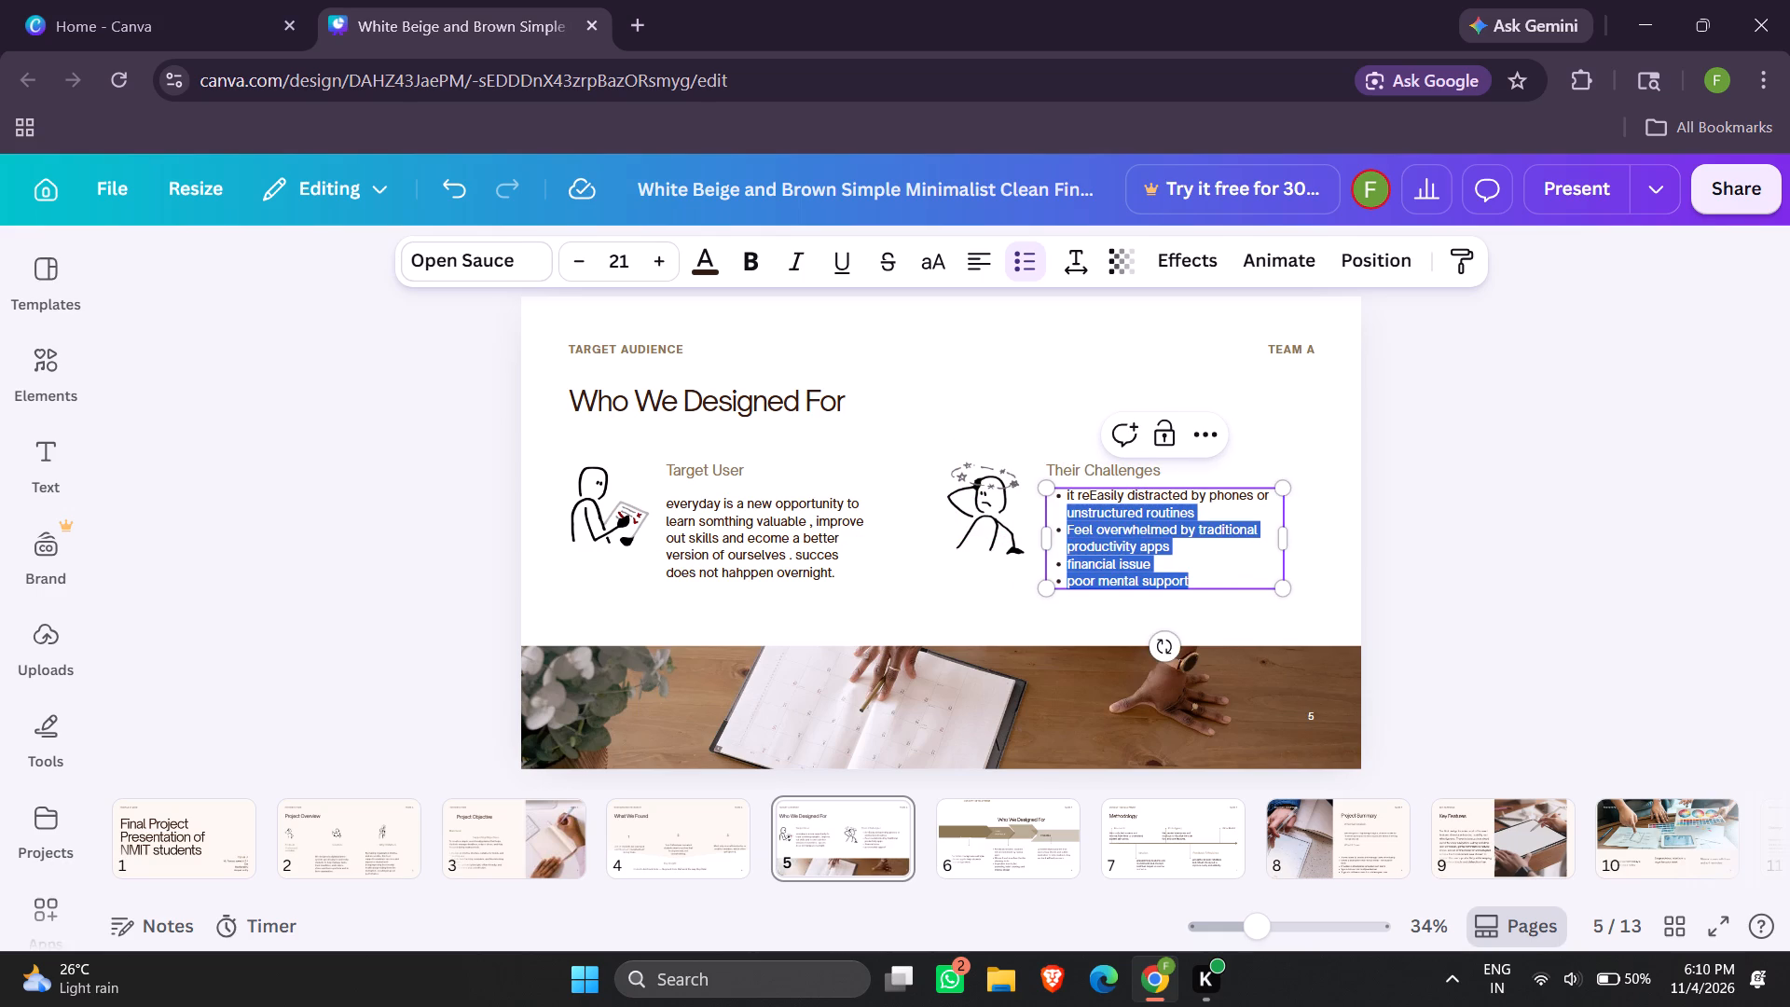
pyautogui.moveTo(1065, 505); pyautogui.dragTo(1067, 504)
pyautogui.write('it requei')
pyautogui.press('BackSpace')
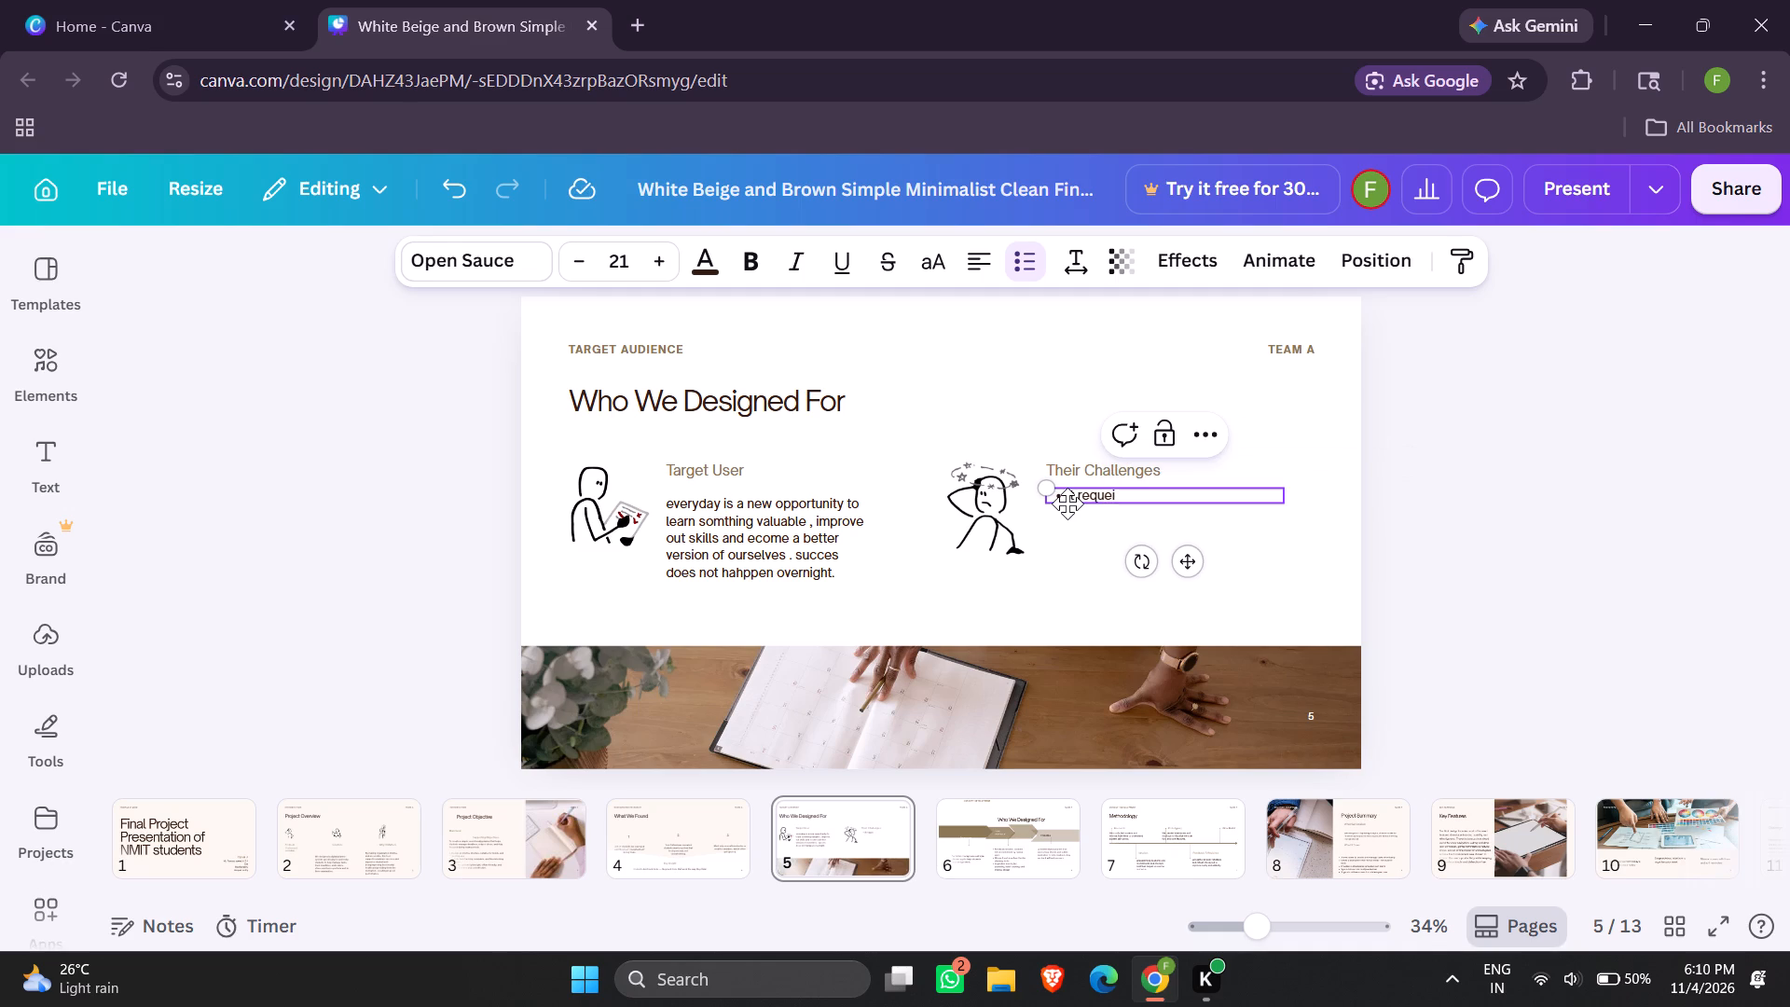
pyautogui.press('BackSpace')
pyautogui.write('ires')
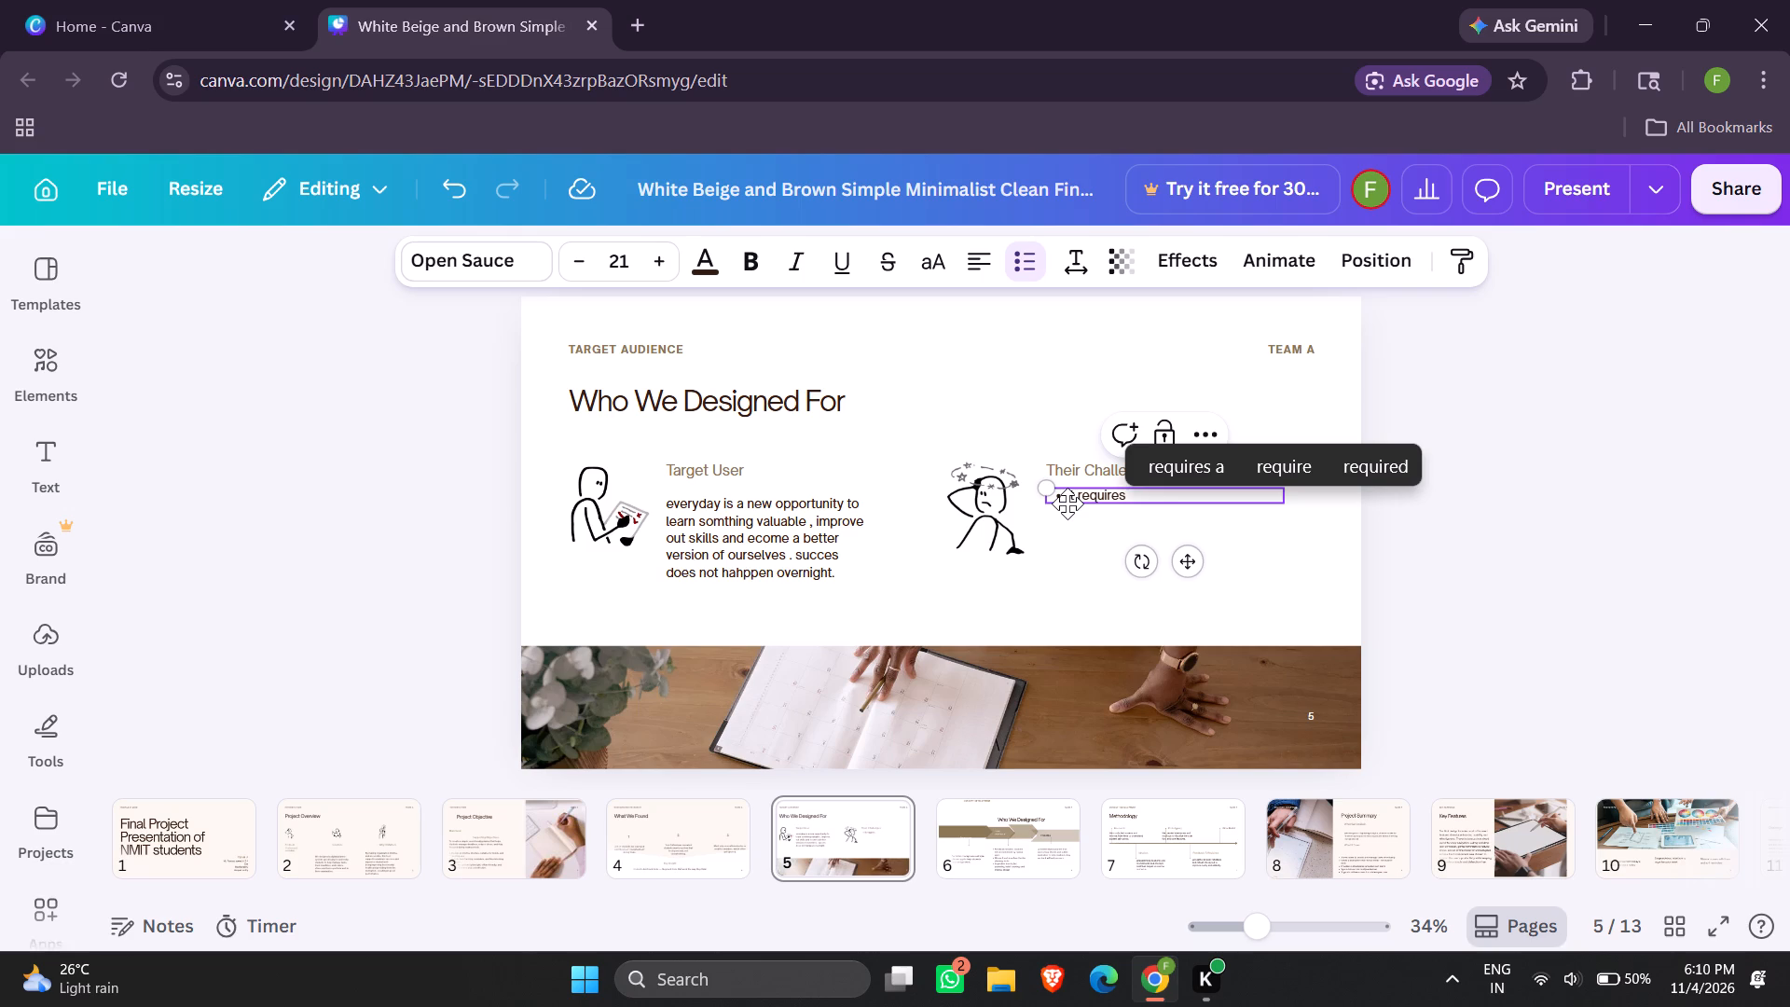
pyautogui.press('space')
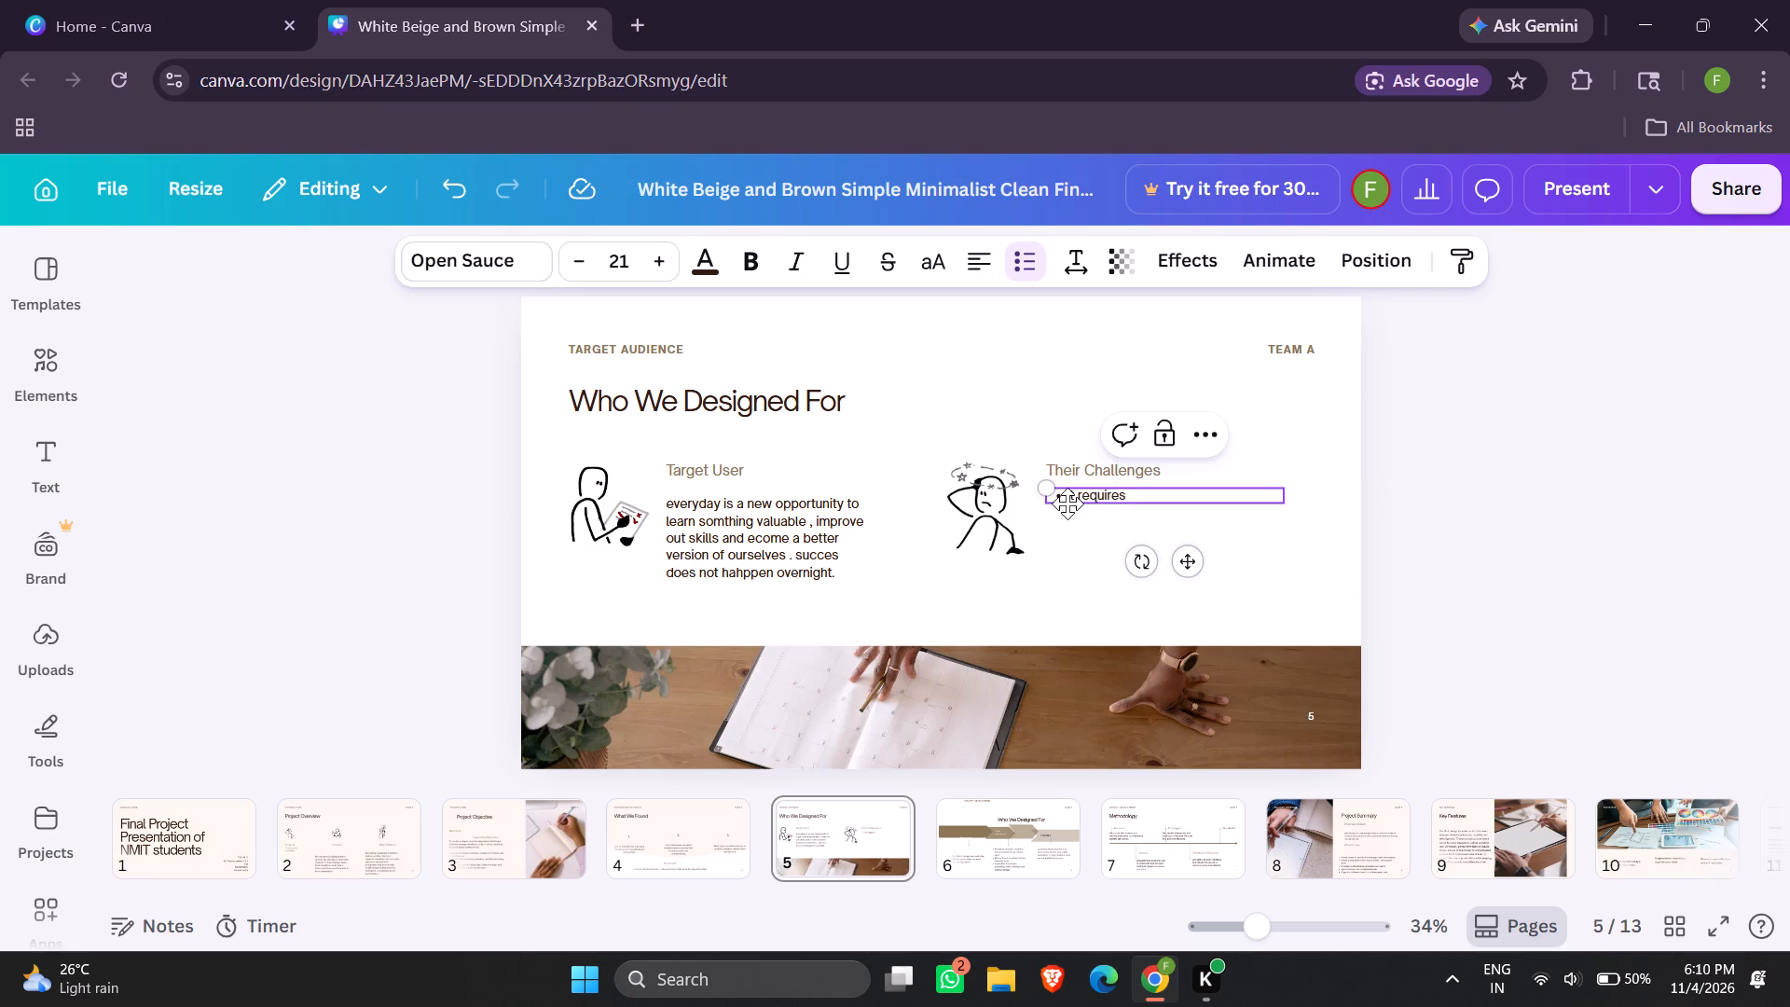
pyautogui.write('patience')
pyautogui.press('space')
pyautogui.press('space')
pyautogui.write('deication')
pyautogui.press('space')
pyautogui.write(',')
pyautogui.press('space')
pyautogui.write('de')
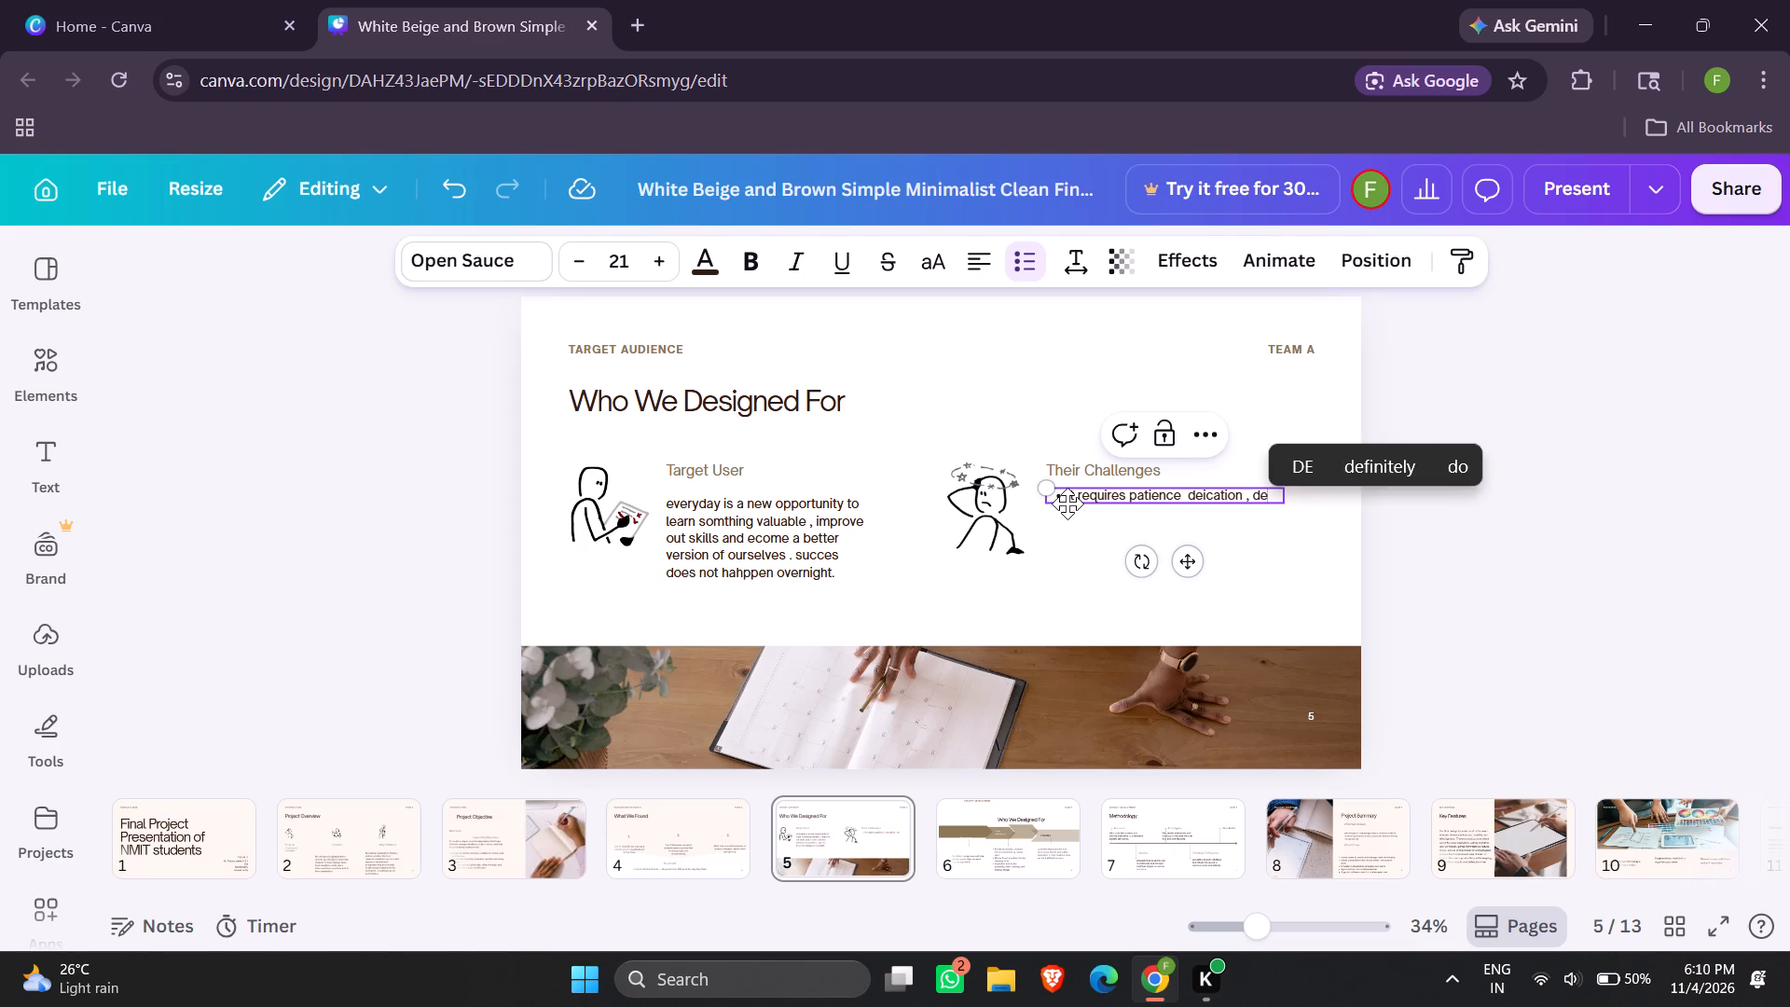
pyautogui.press('BackSpace')
pyautogui.write('iscipline')
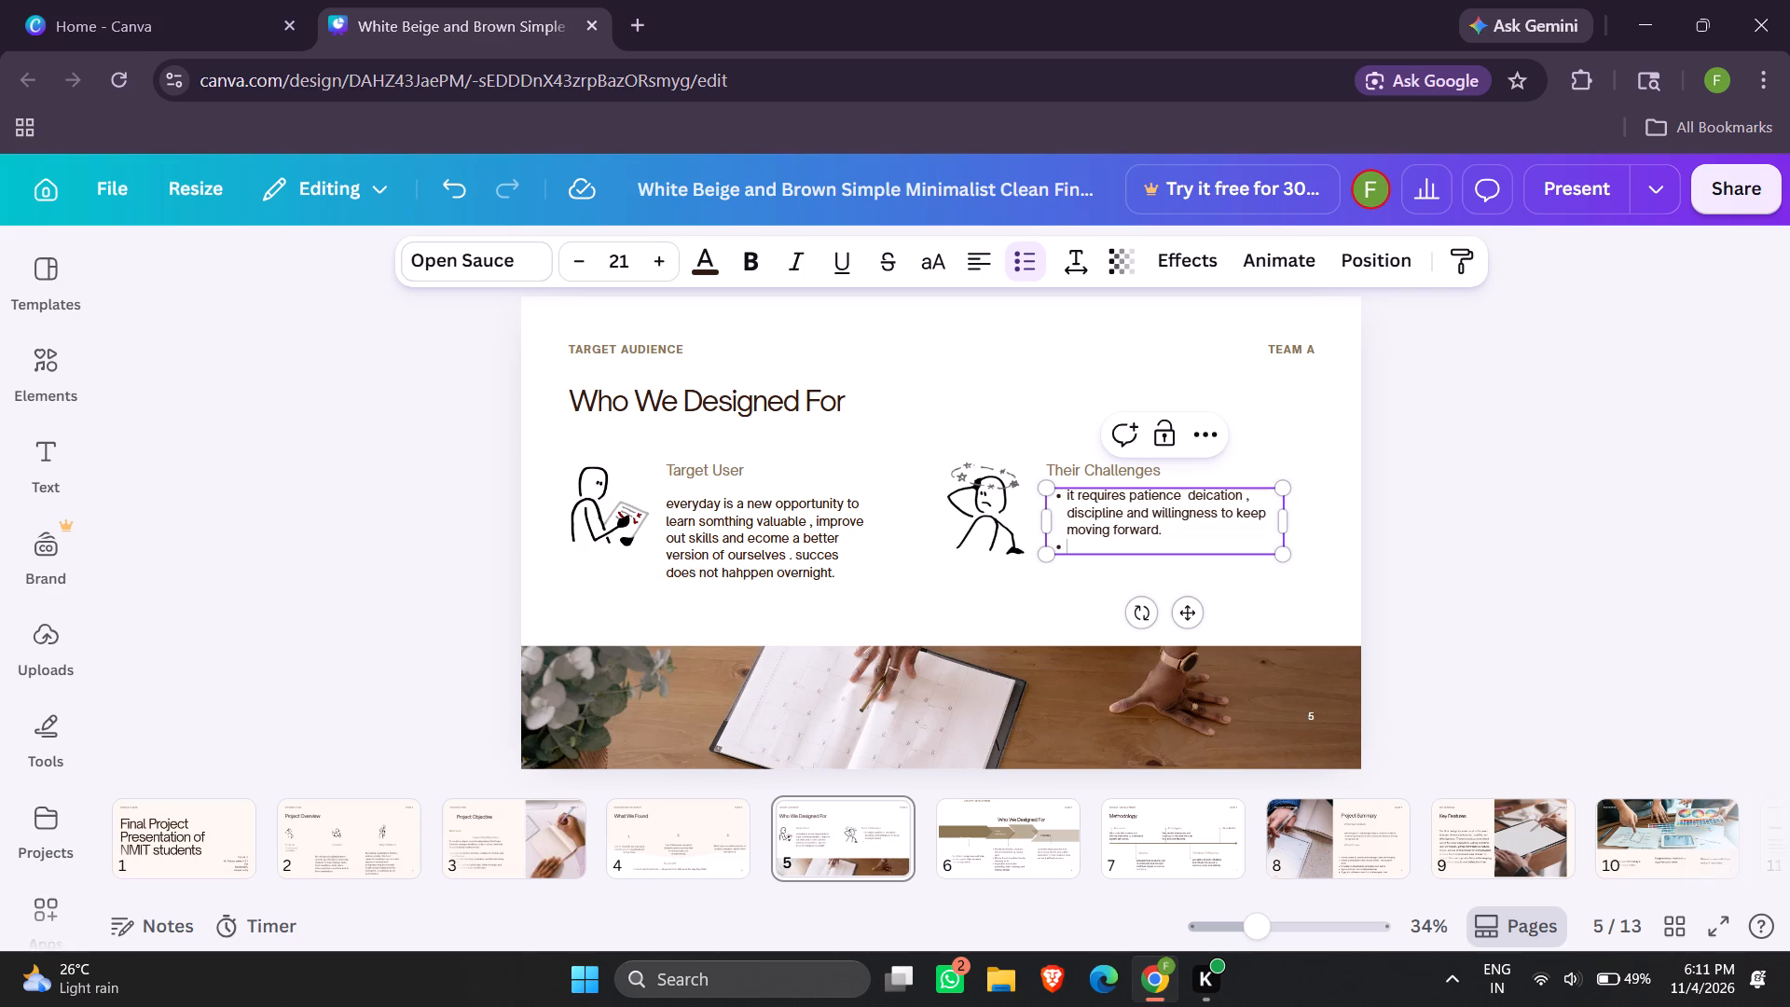
pyautogui.write('in todays')
pyautogui.press('space')
pyautogui.write('maodern world')
pyautogui.press('space')
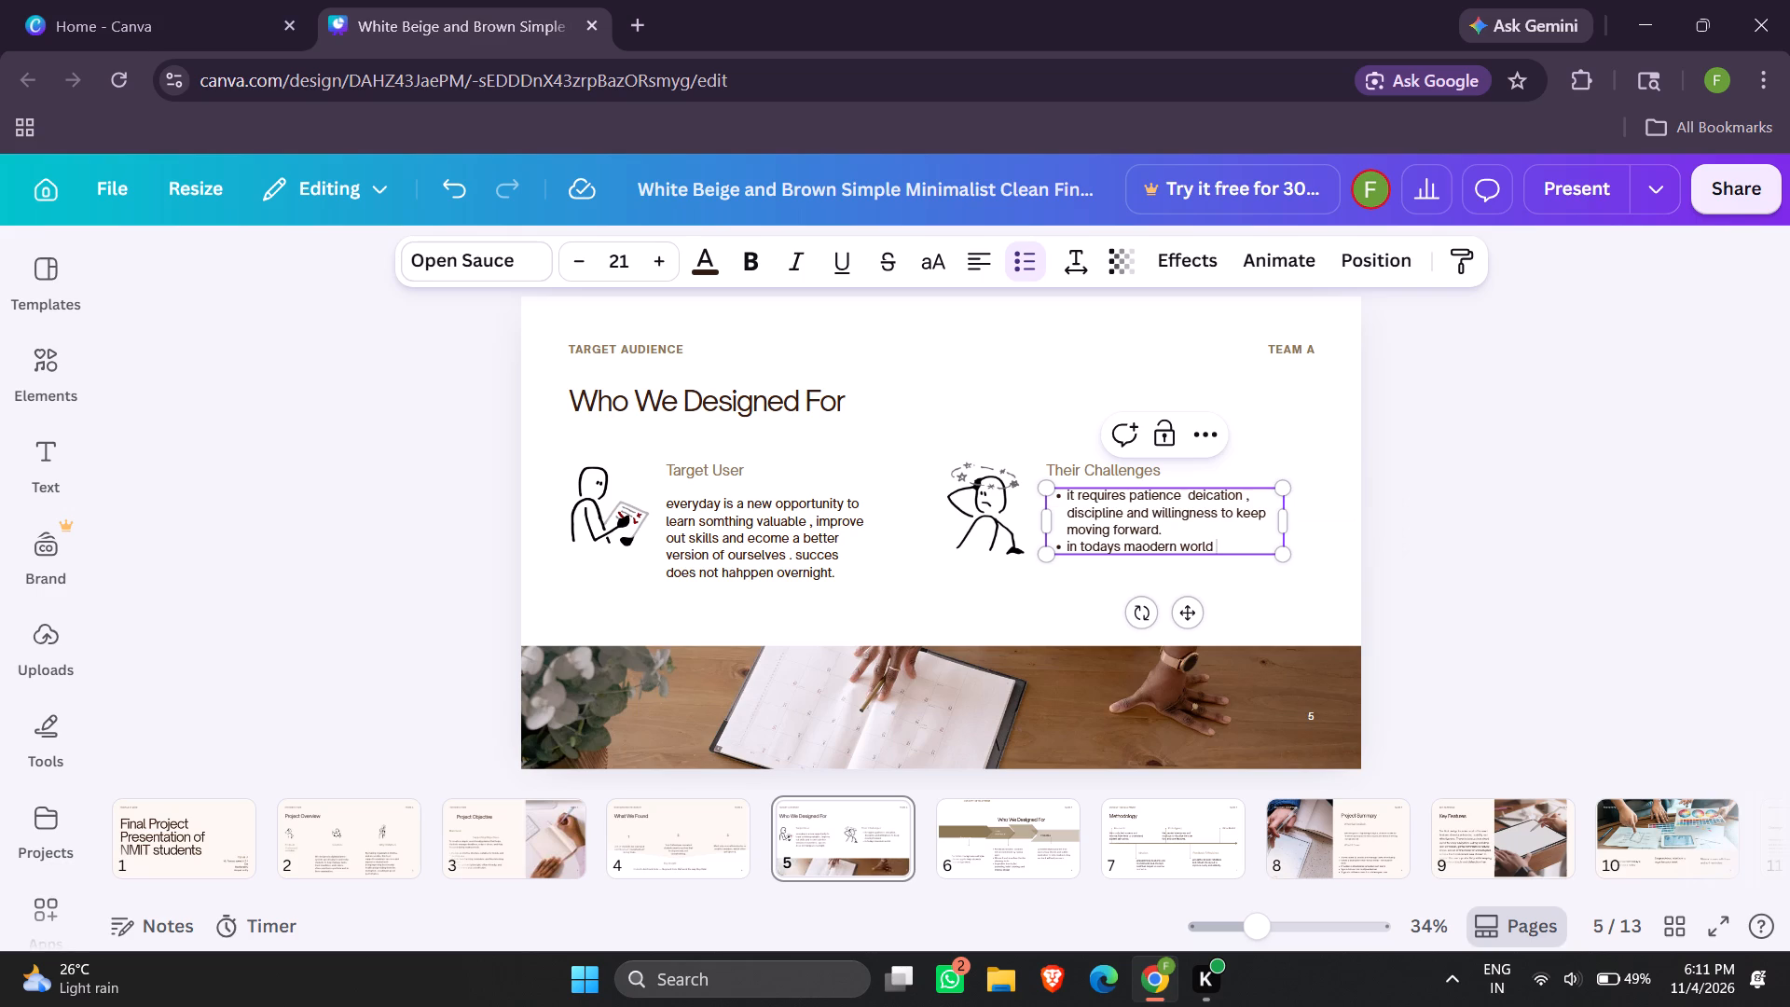
pyautogui.write(',')
pyautogui.press('space')
pyautogui.write('tecnoogy')
pyautogui.press('space')
pyautogui.write('pa')
pyautogui.press('BackSpace')
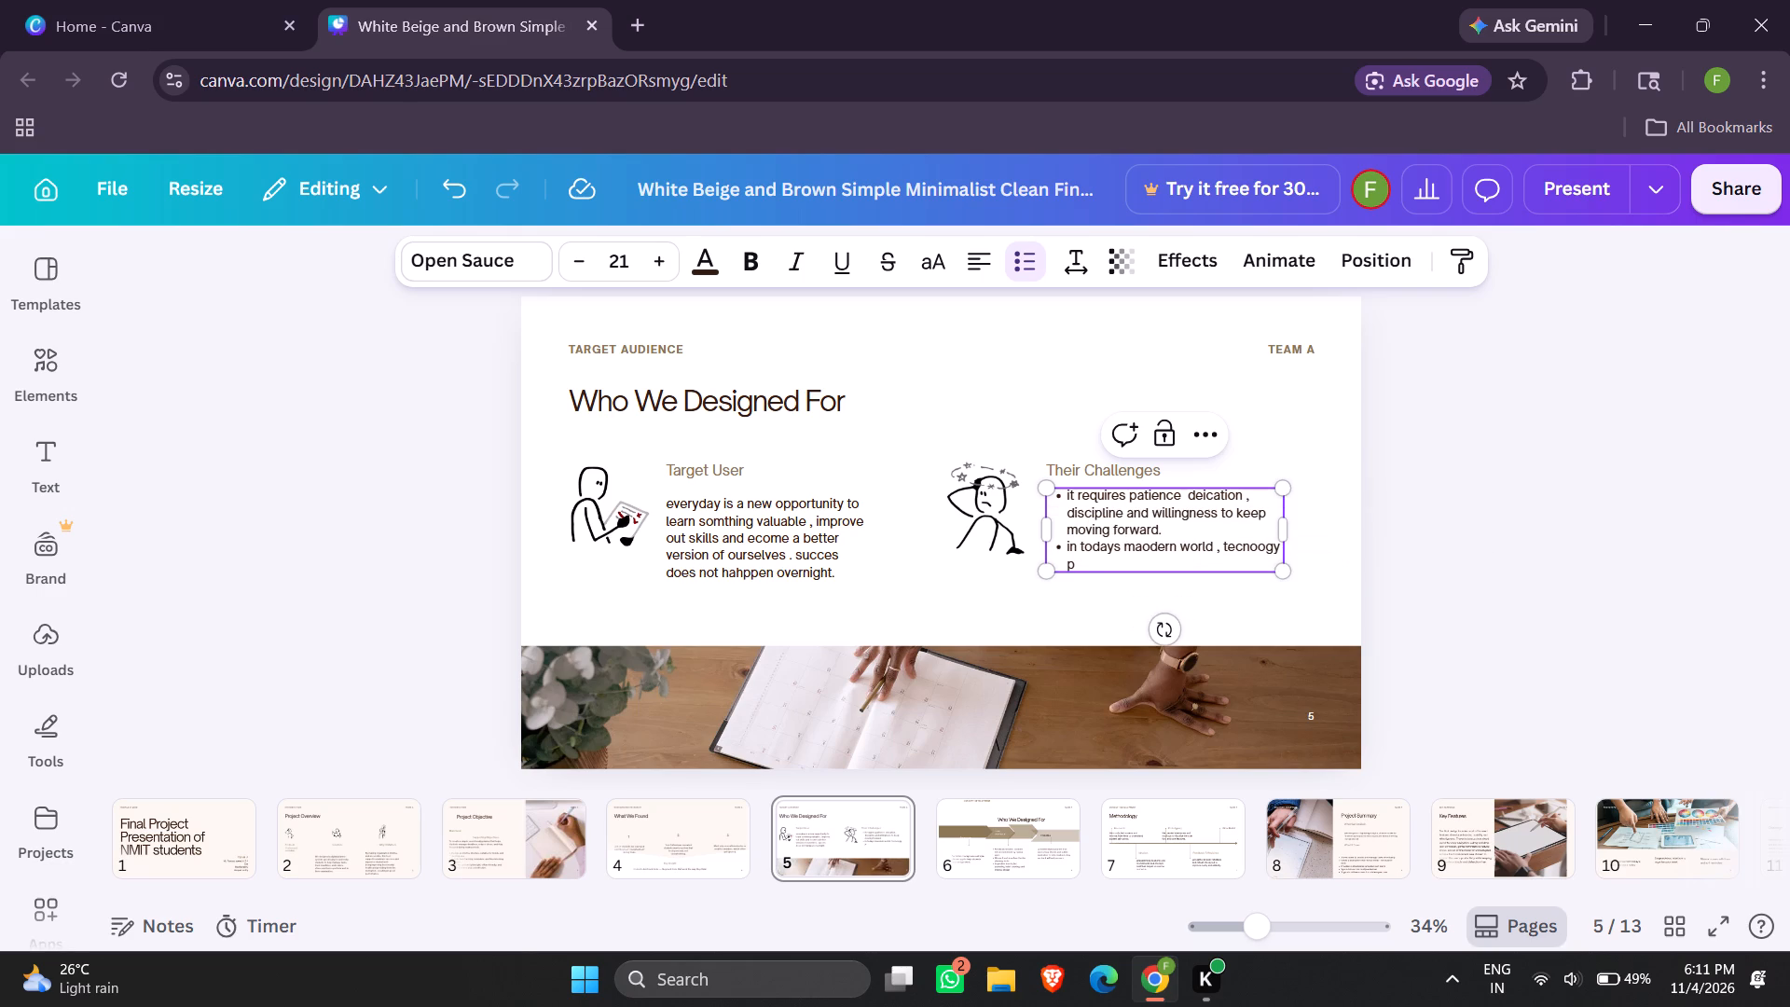
pyautogui.write('lays')
pyautogui.press('space')
# Finish the second challenge bullet with "an inpoirtant role in our everyday lives .".
pyautogui.write('an inpoirtand')
pyautogui.press('BackSpace')
pyautogui.write('t')
pyautogui.press('space')
pyautogui.write('role in our everyday')
pyautogui.press('space')
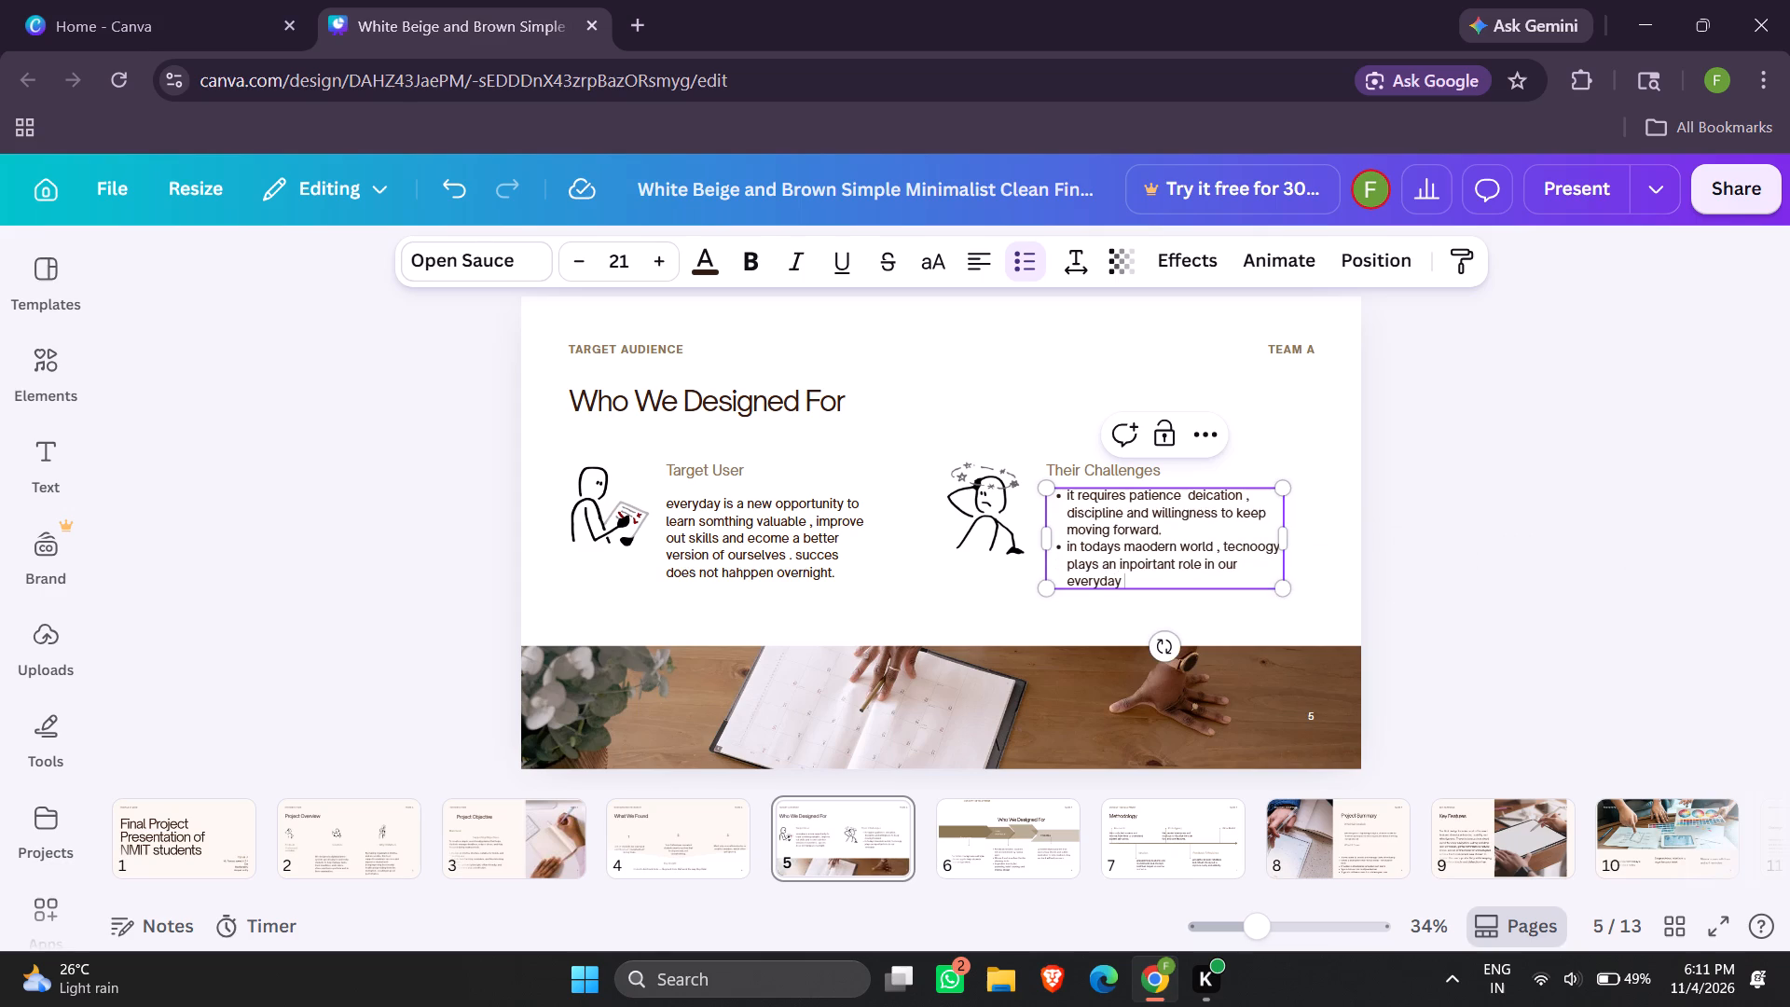
pyautogui.write('lives')
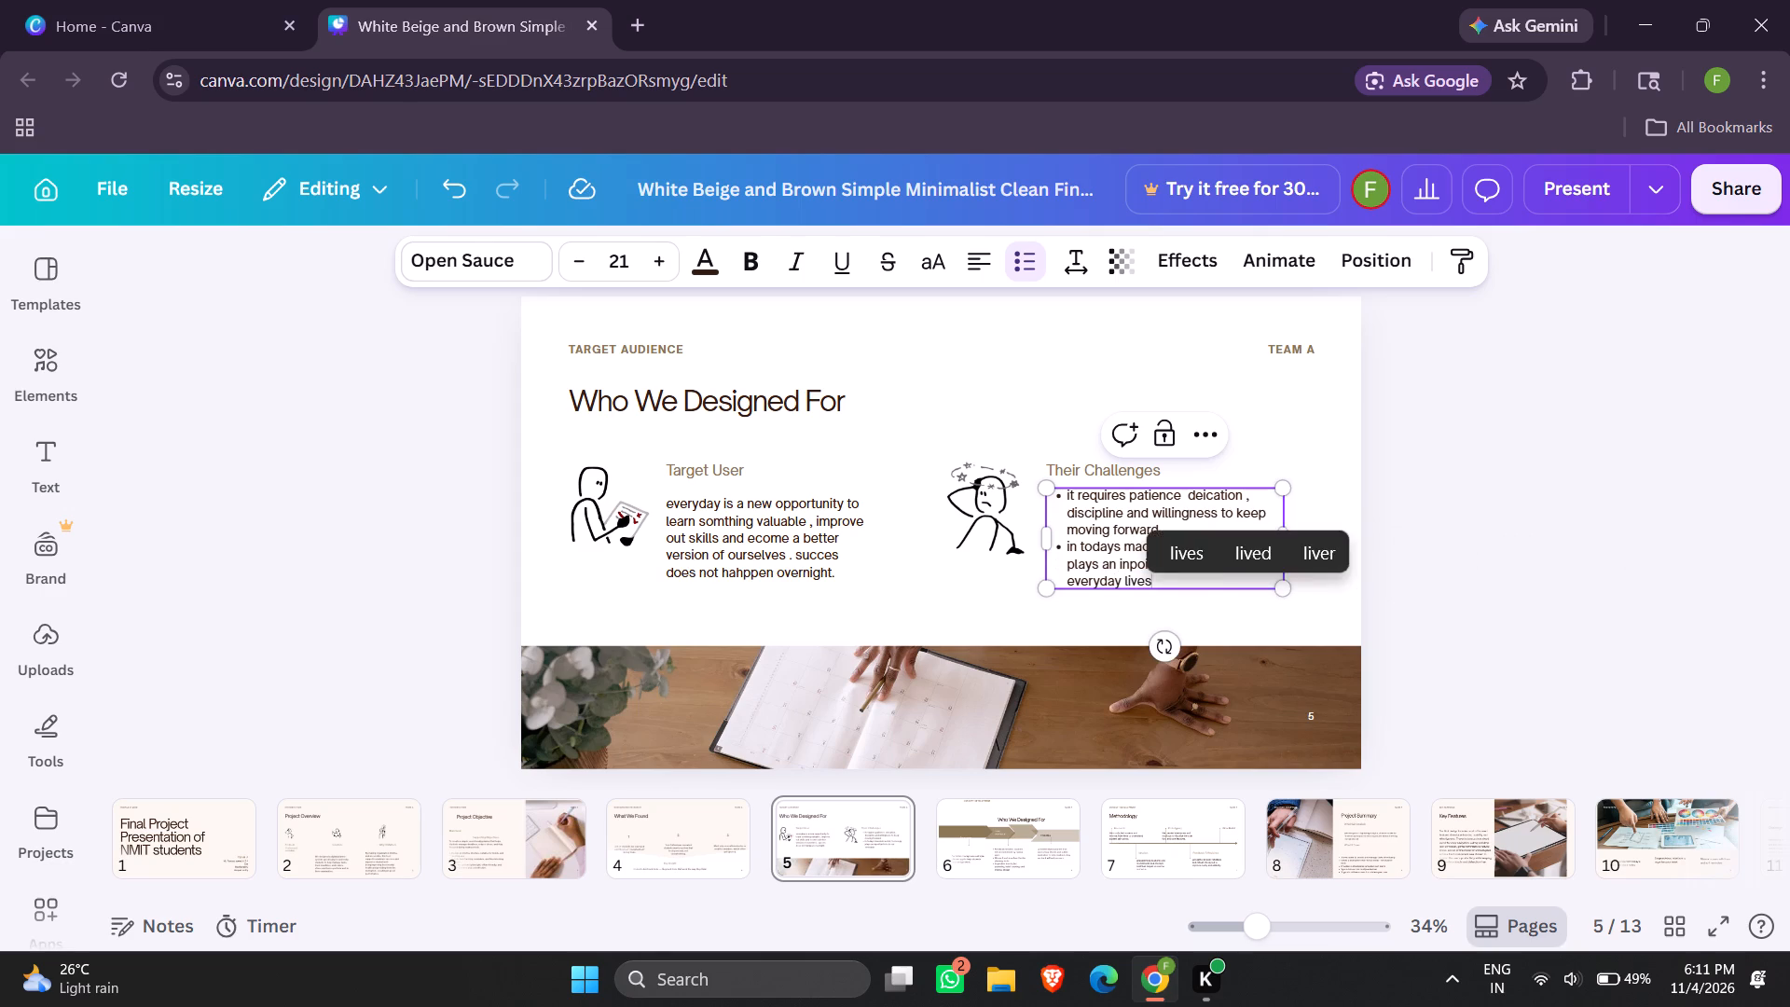
pyautogui.press('space')
pyautogui.write('.')
pyautogui.press('space')
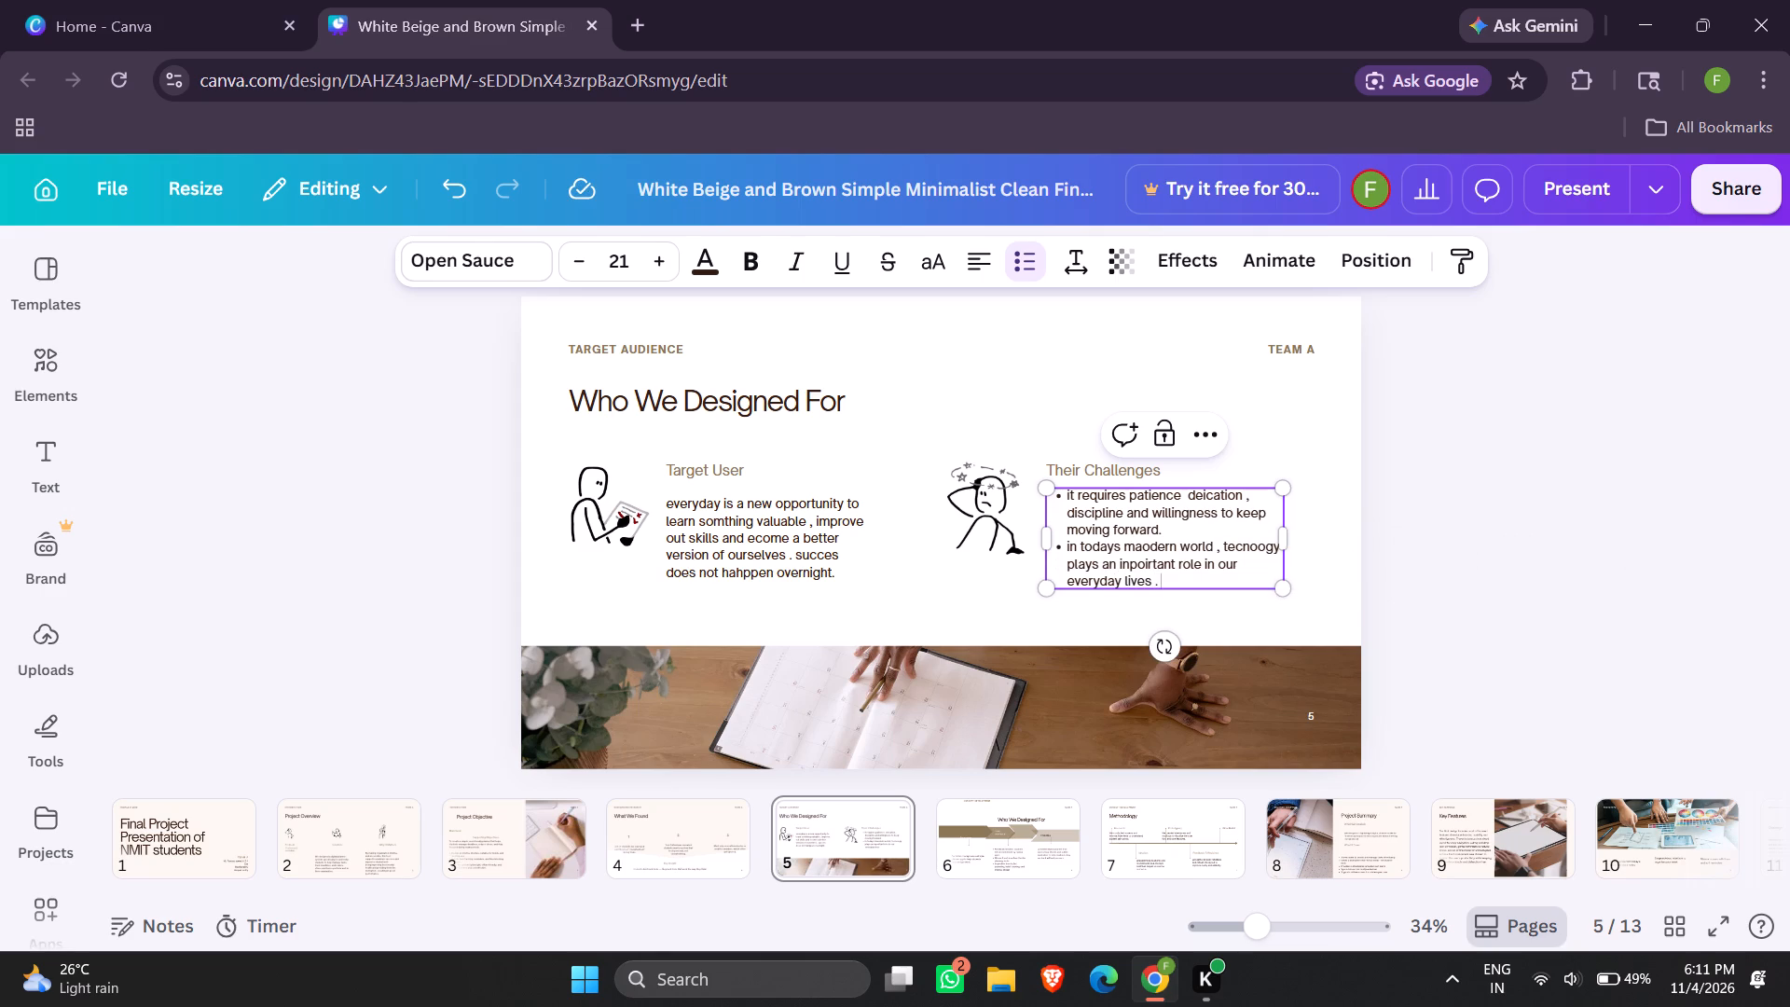
# Add a third bullet under "Their Challenges" beginning "computerss, smartphone,the internet".
pyautogui.press('Return')
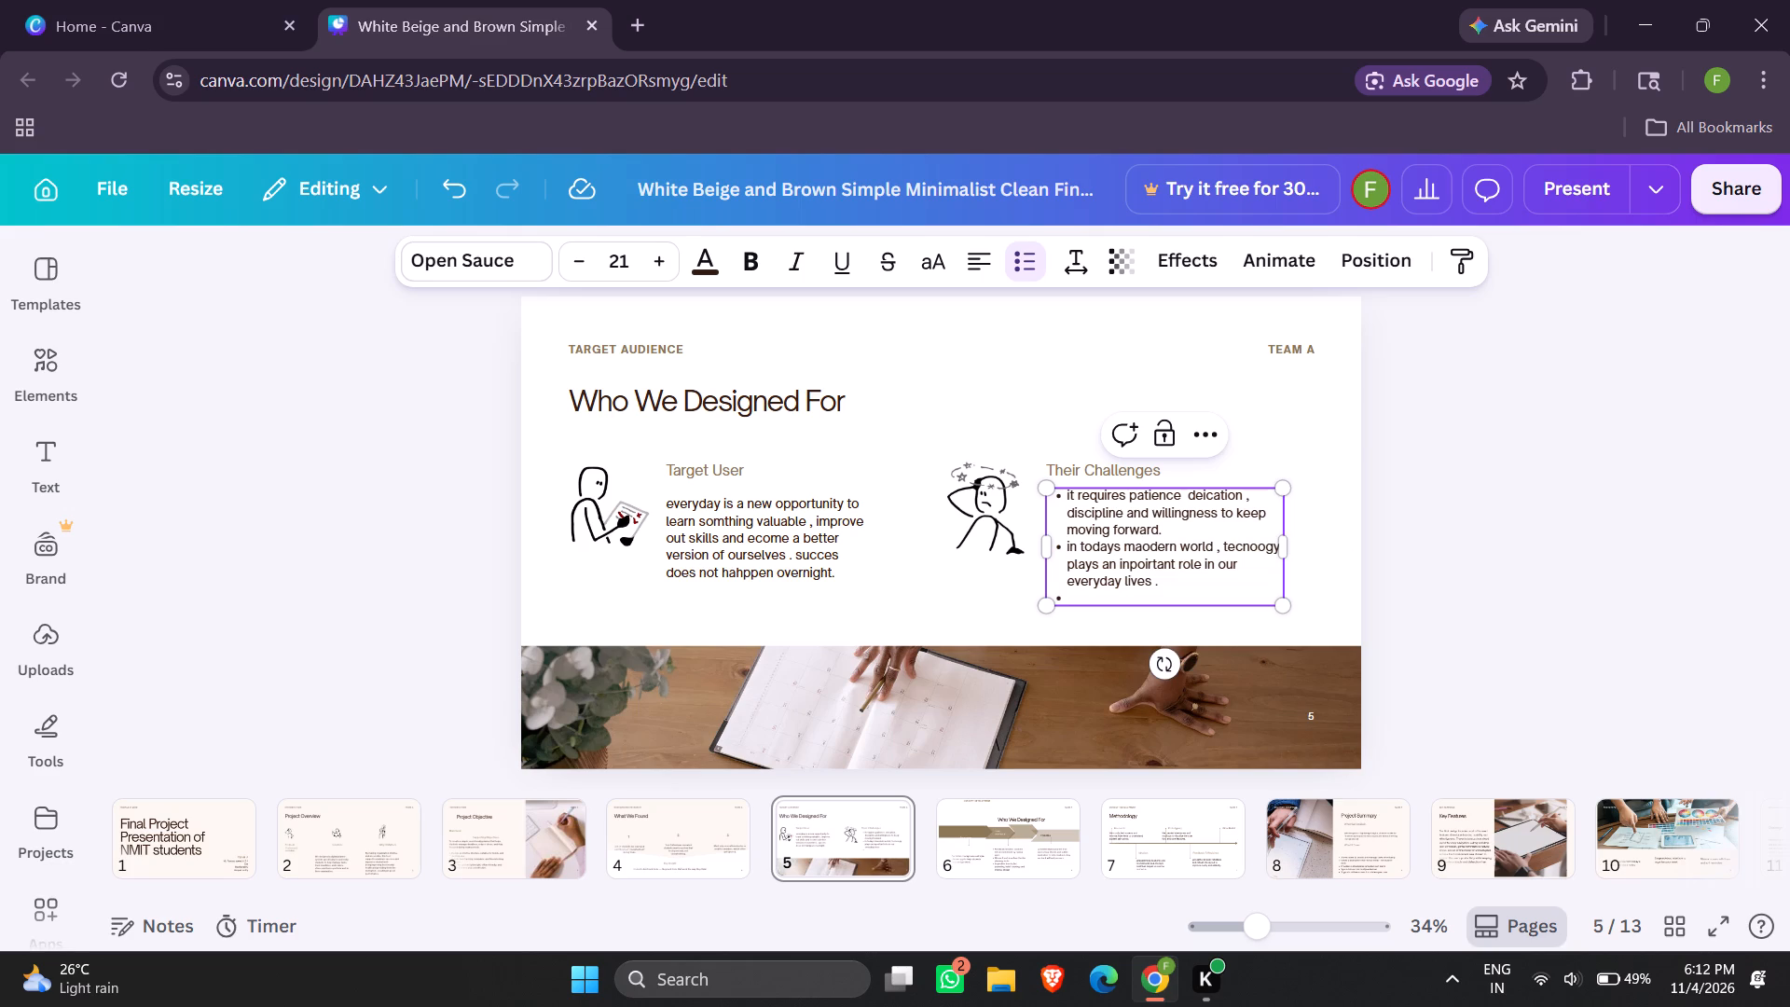
pyautogui.write('computers')
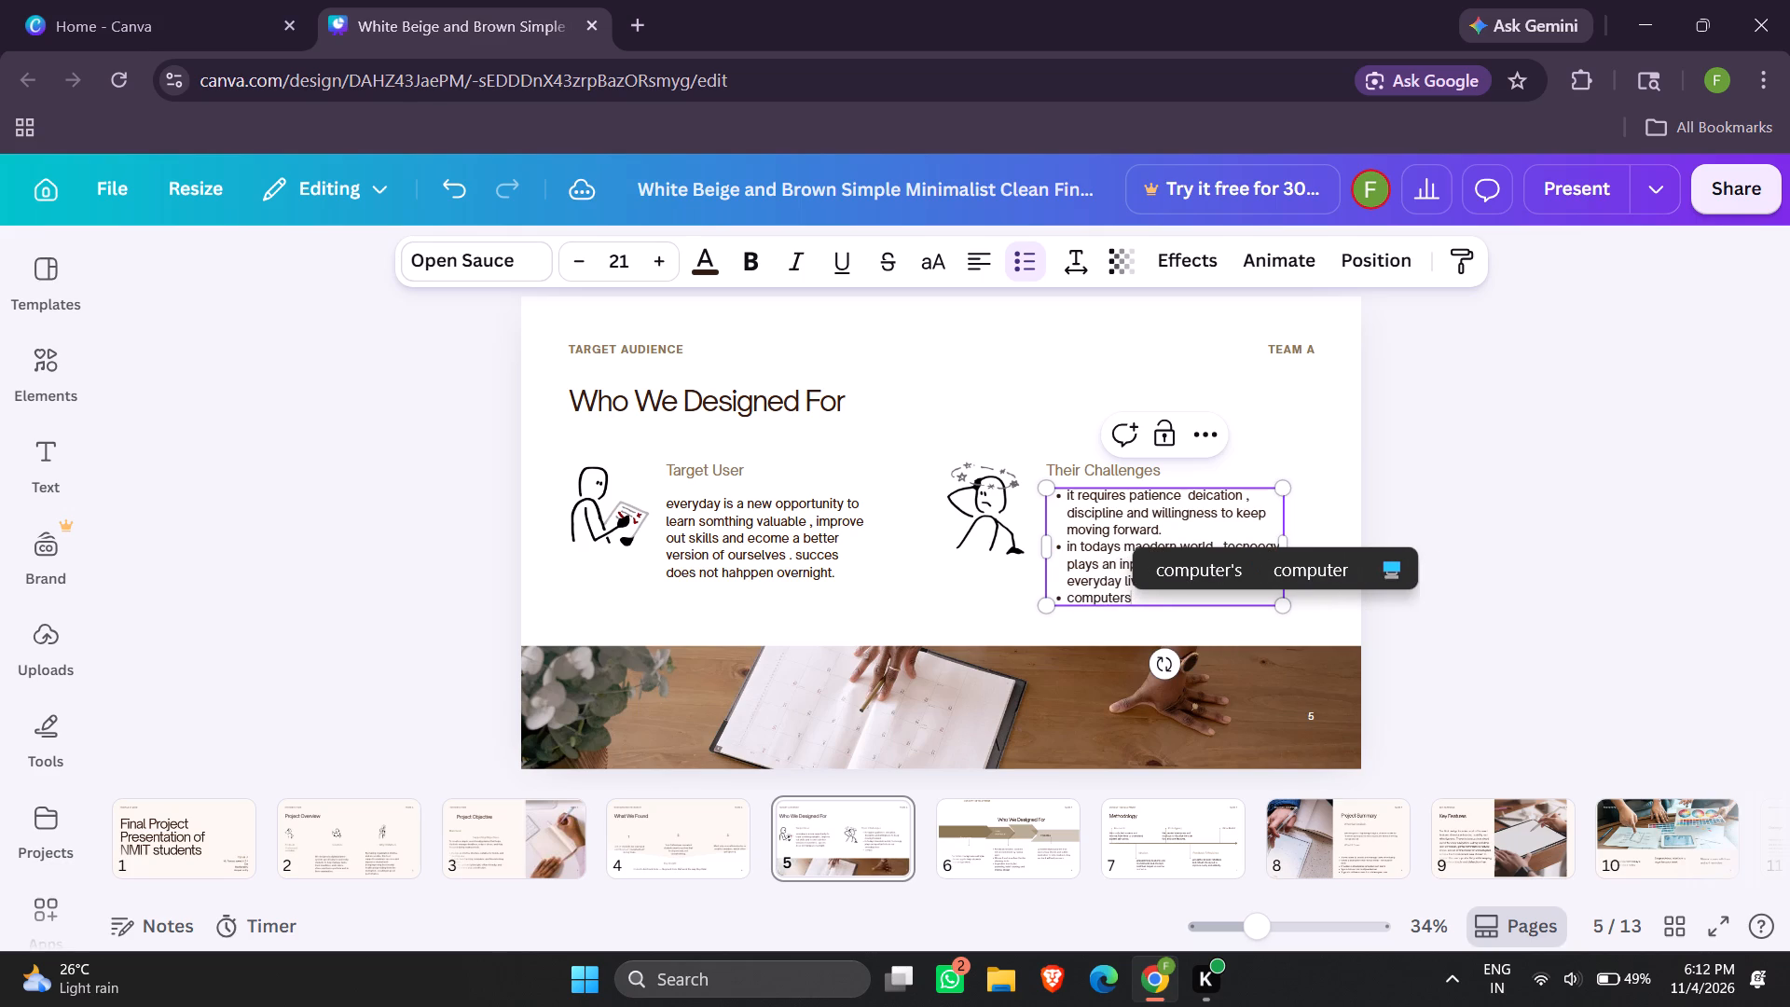
pyautogui.write('s, smartphone')
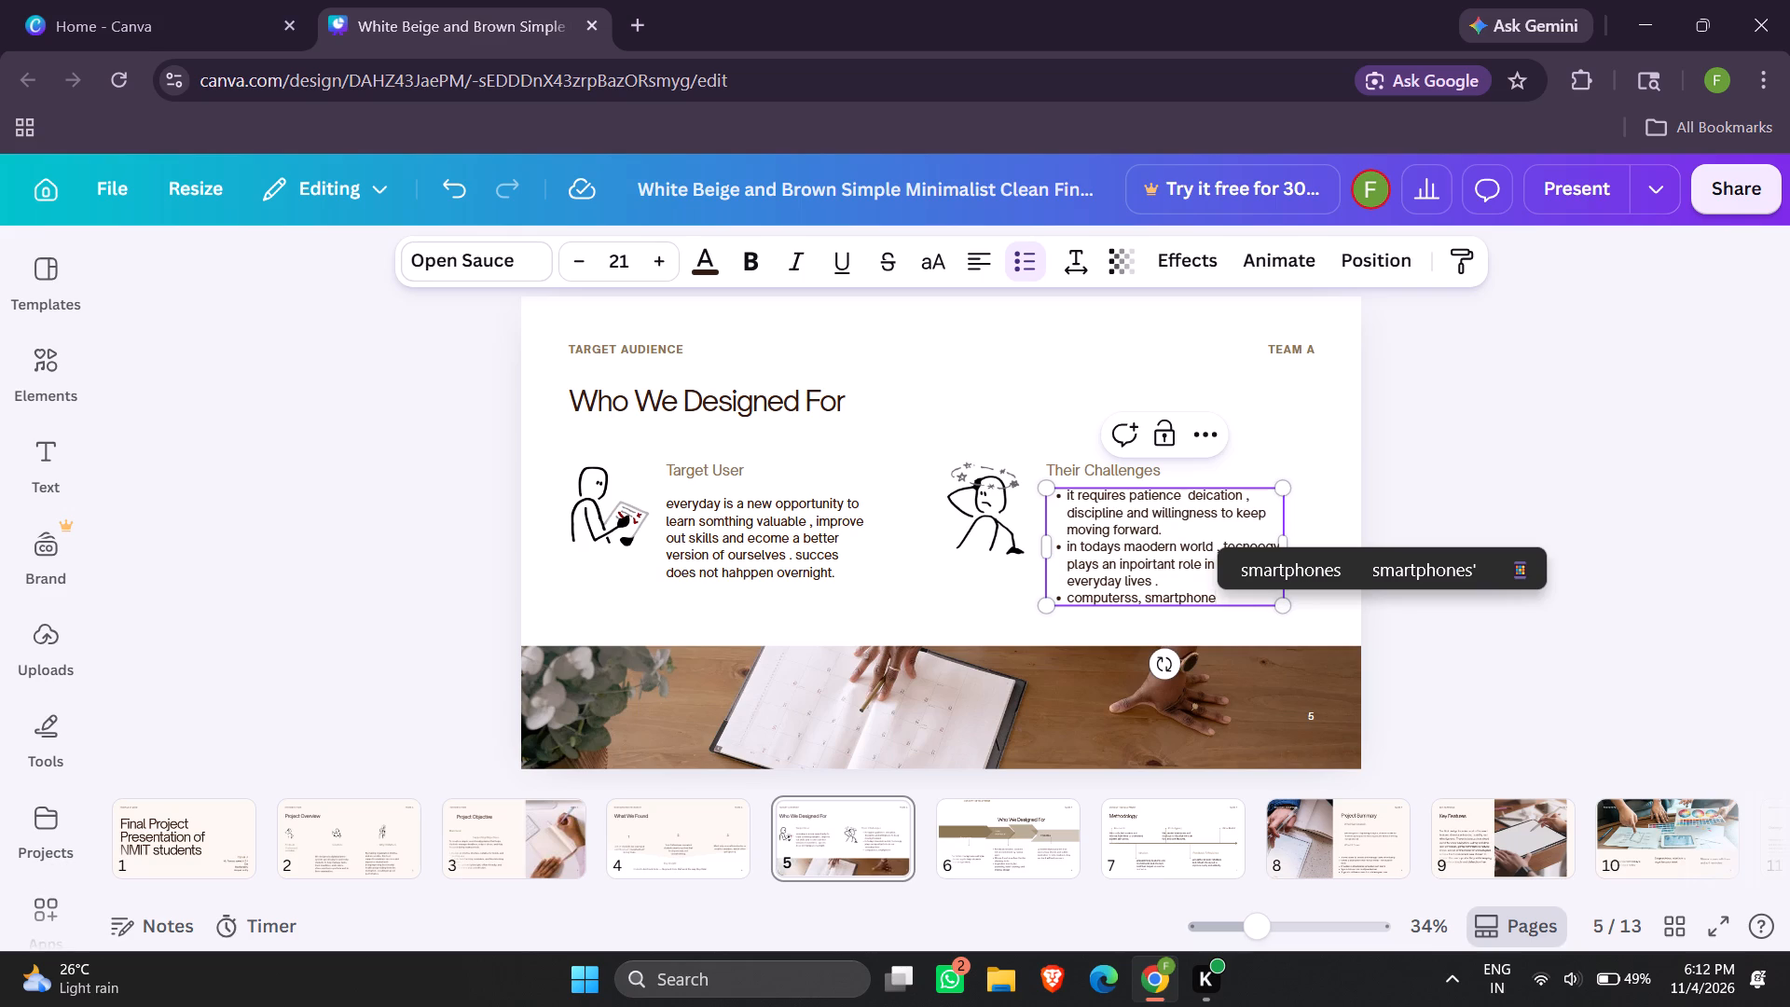
pyautogui.press(',')
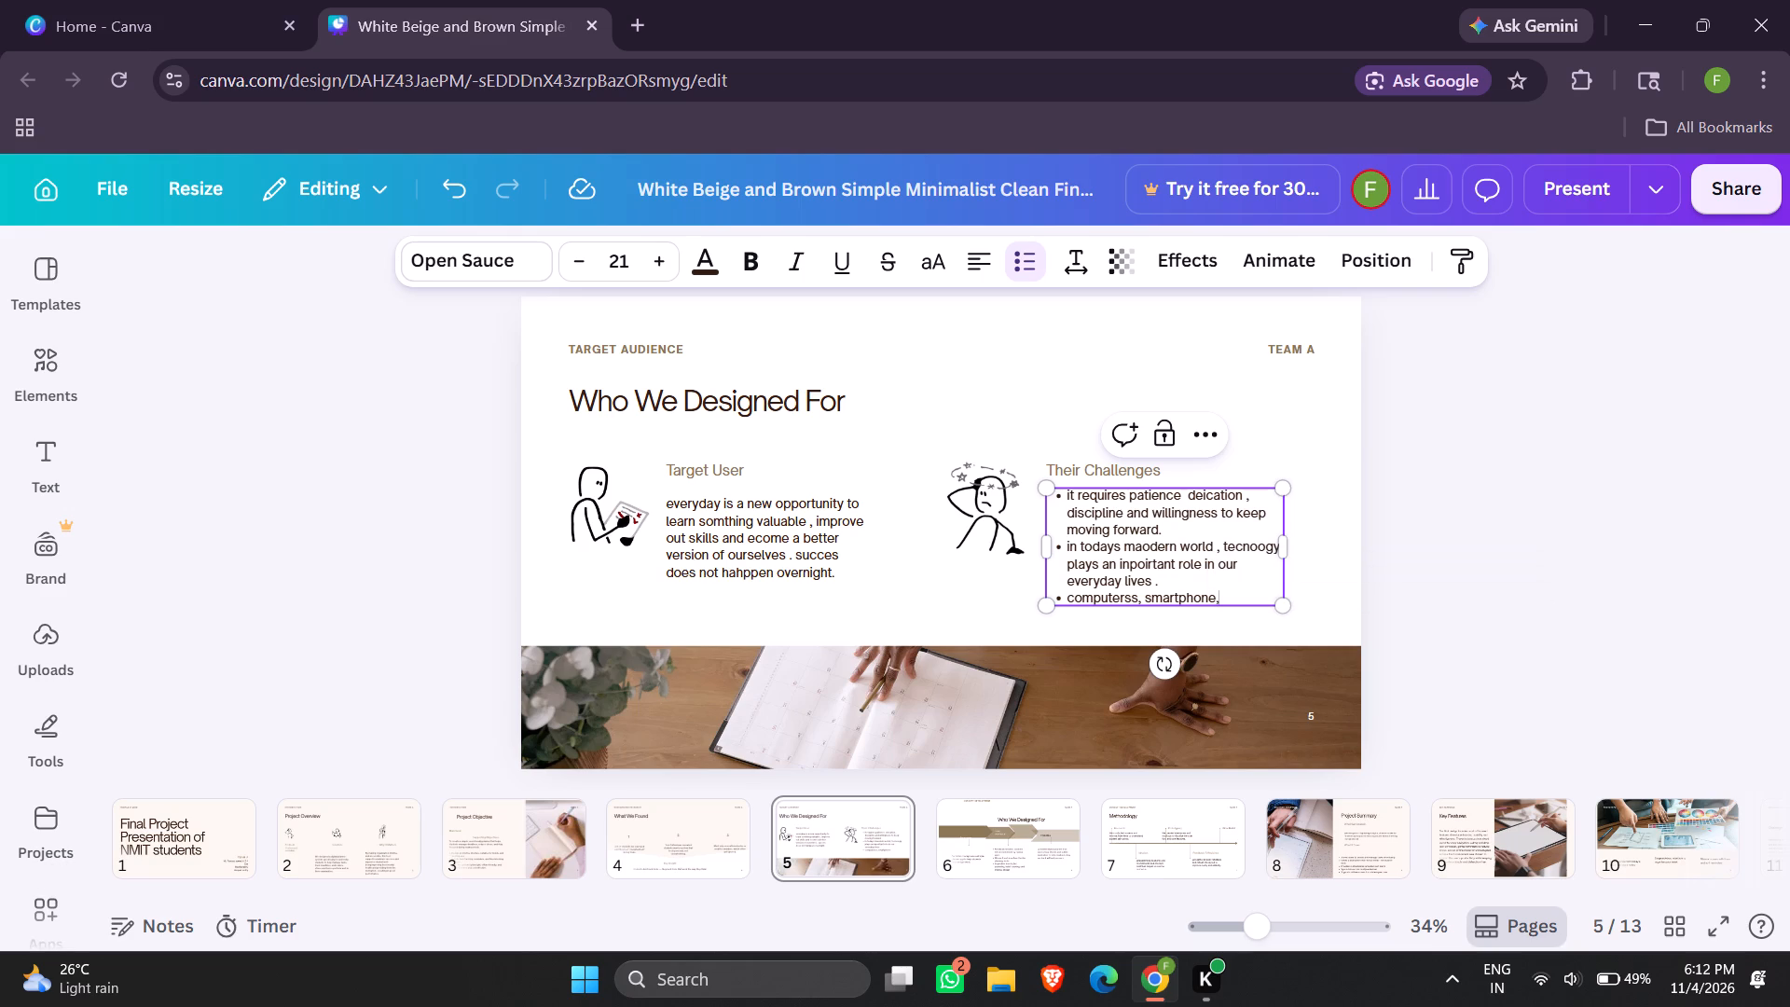
pyautogui.write('the')
pyautogui.press('space')
pyautogui.write('internet')
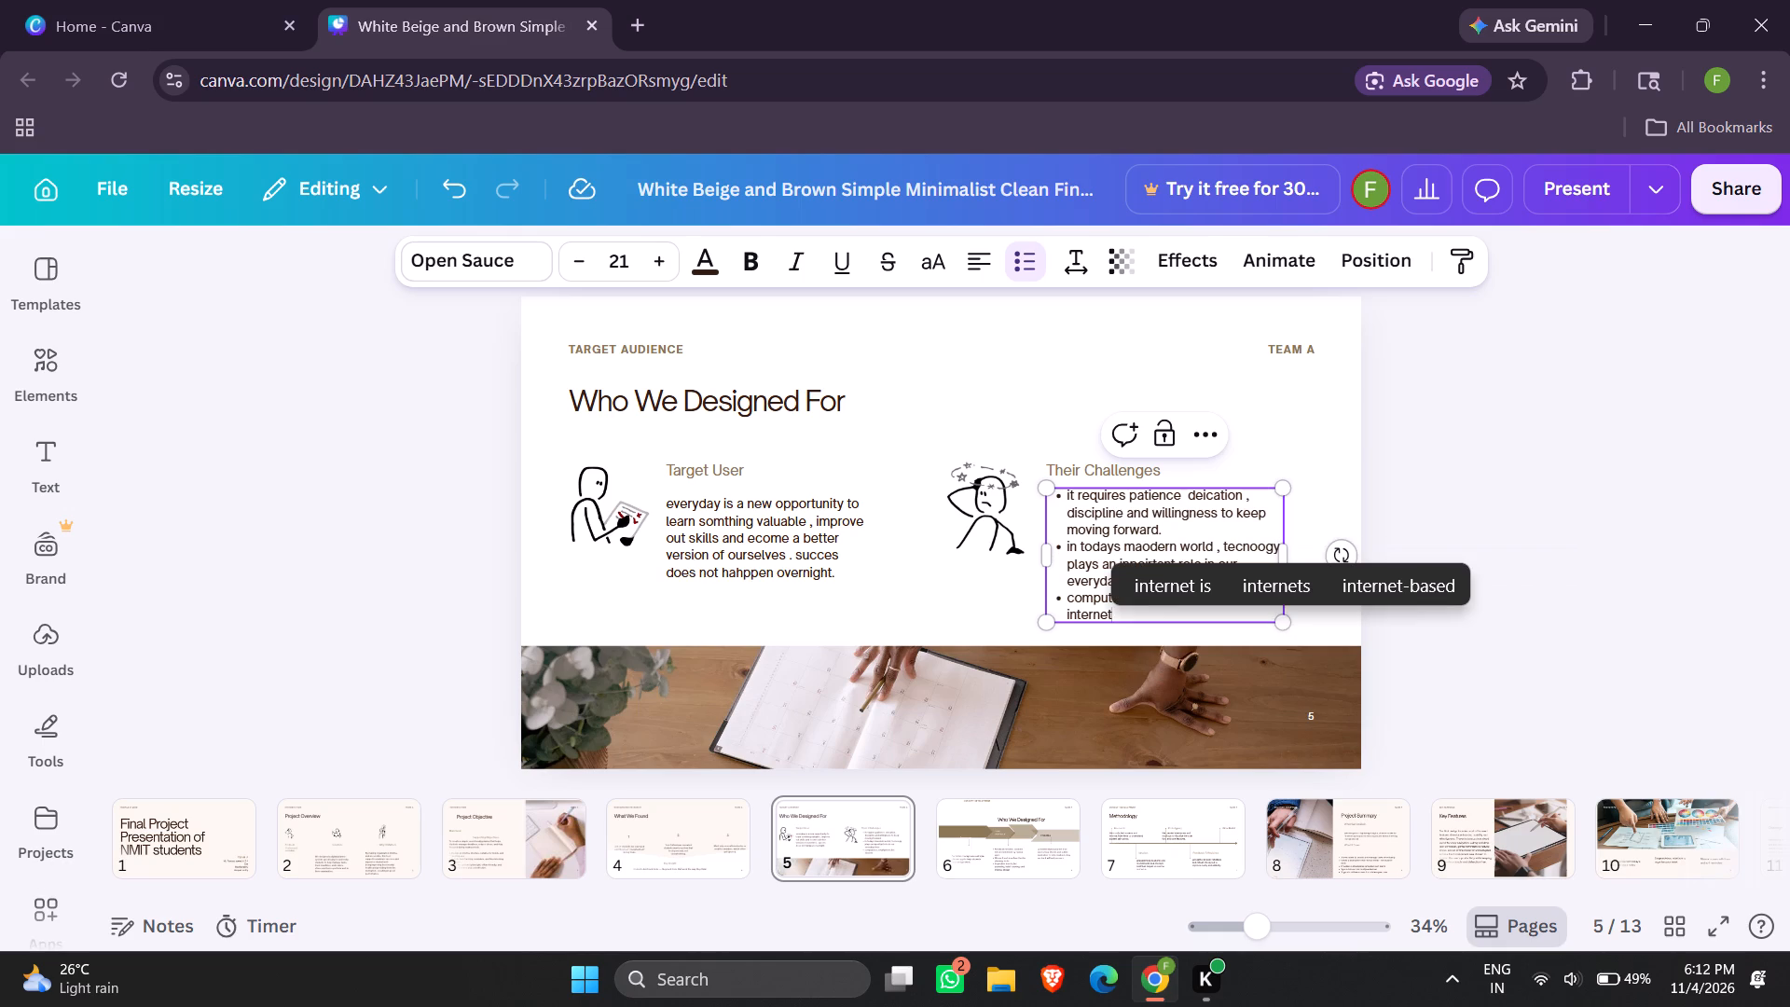
pyautogui.press('space')
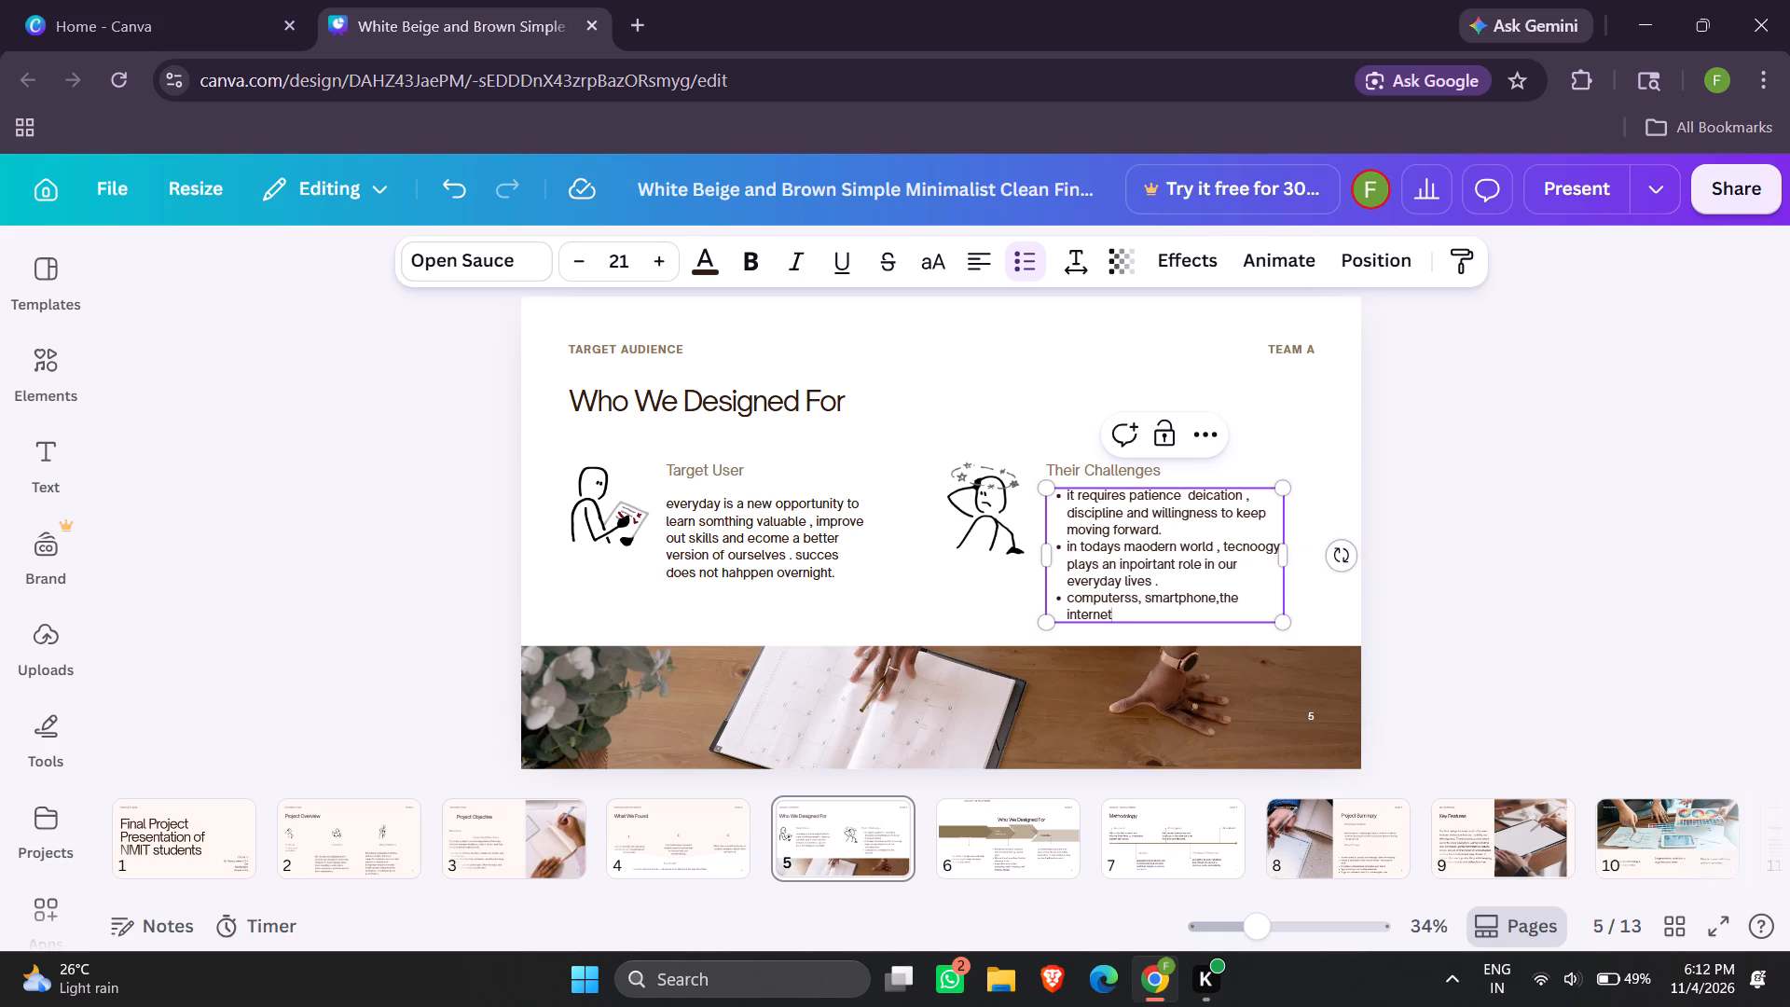
# Continue the third challenge bullet with "and artificial intellignece".
pyautogui.write('and')
pyautogui.press('space')
pyautogui.write('ari')
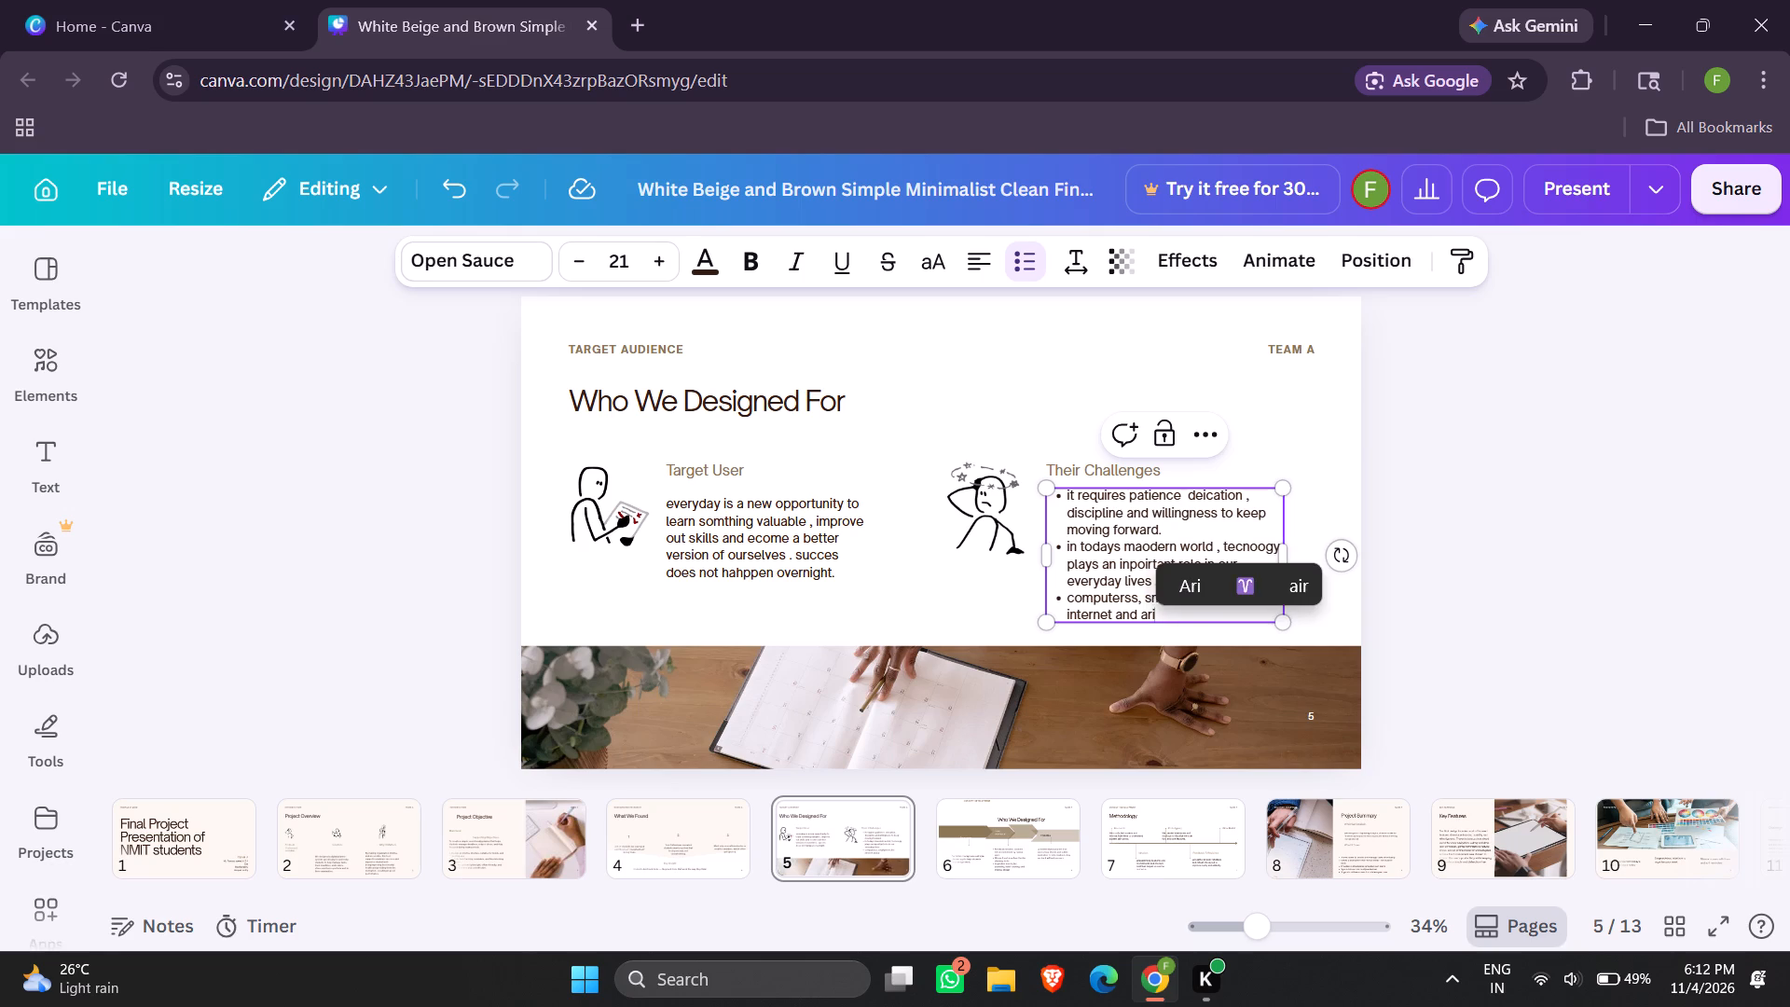
pyautogui.press('BackSpace')
pyautogui.write('tificial interl')
pyautogui.press('BackSpace')
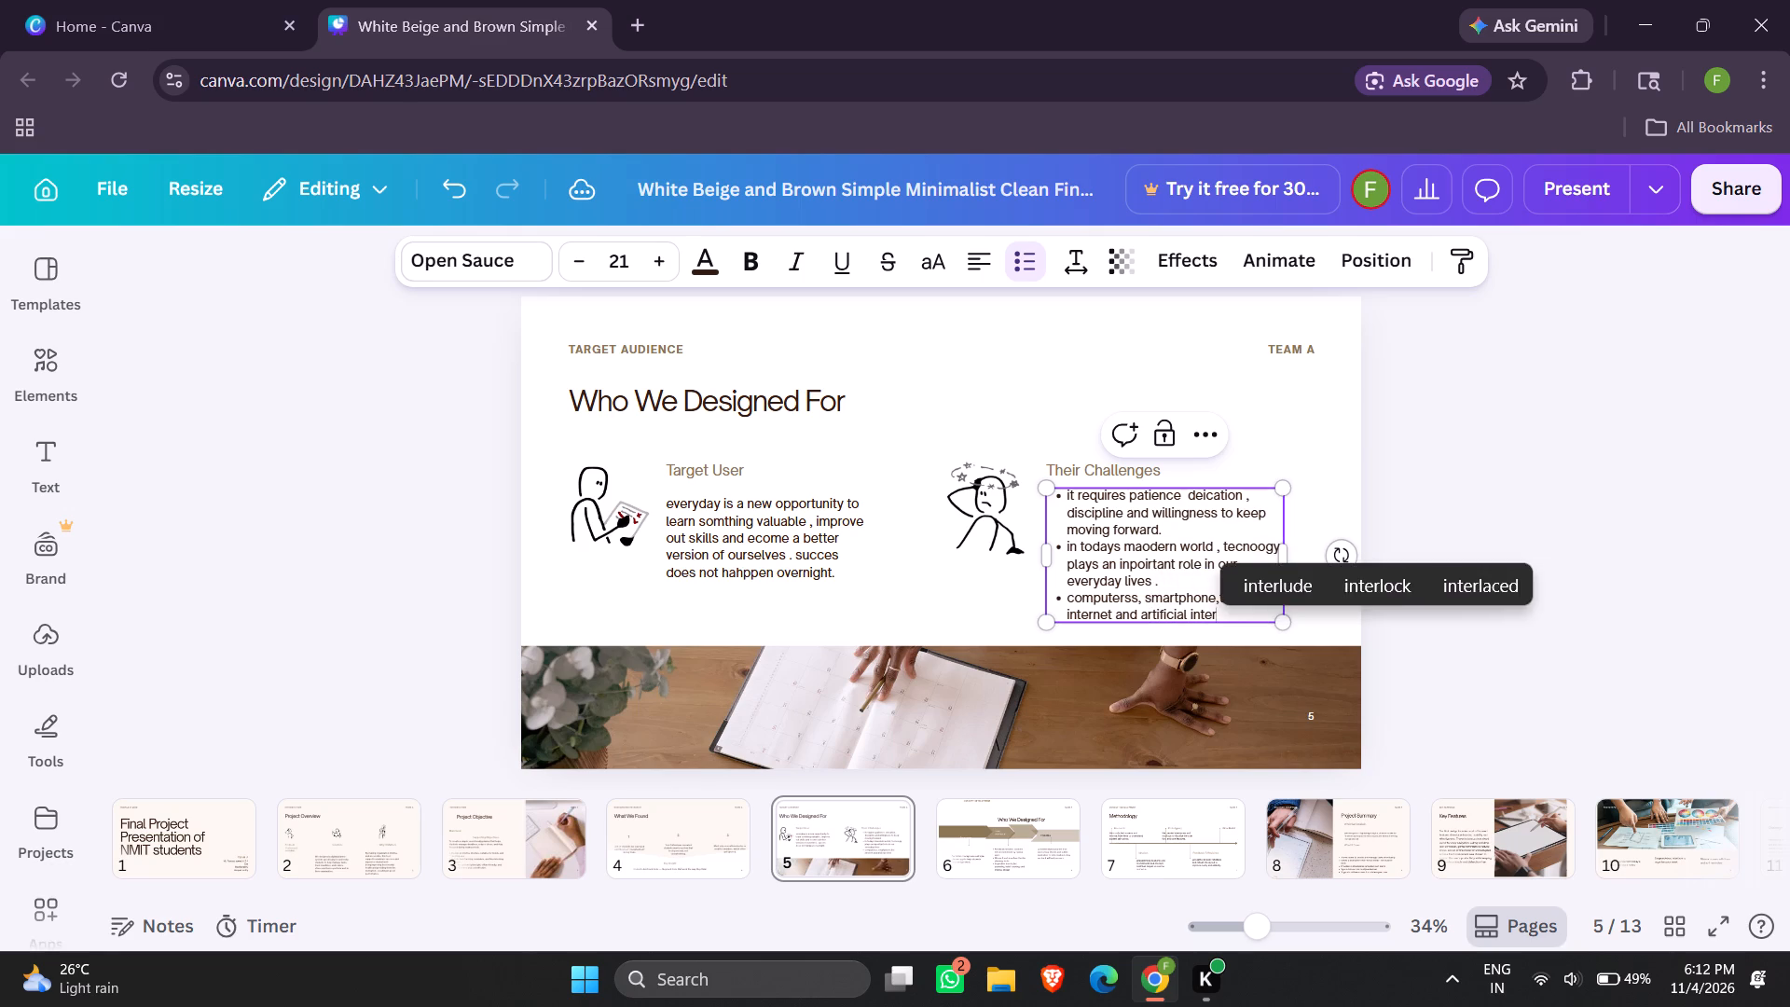
pyautogui.press('BackSpace')
pyautogui.write('lii')
pyautogui.press('BackSpace')
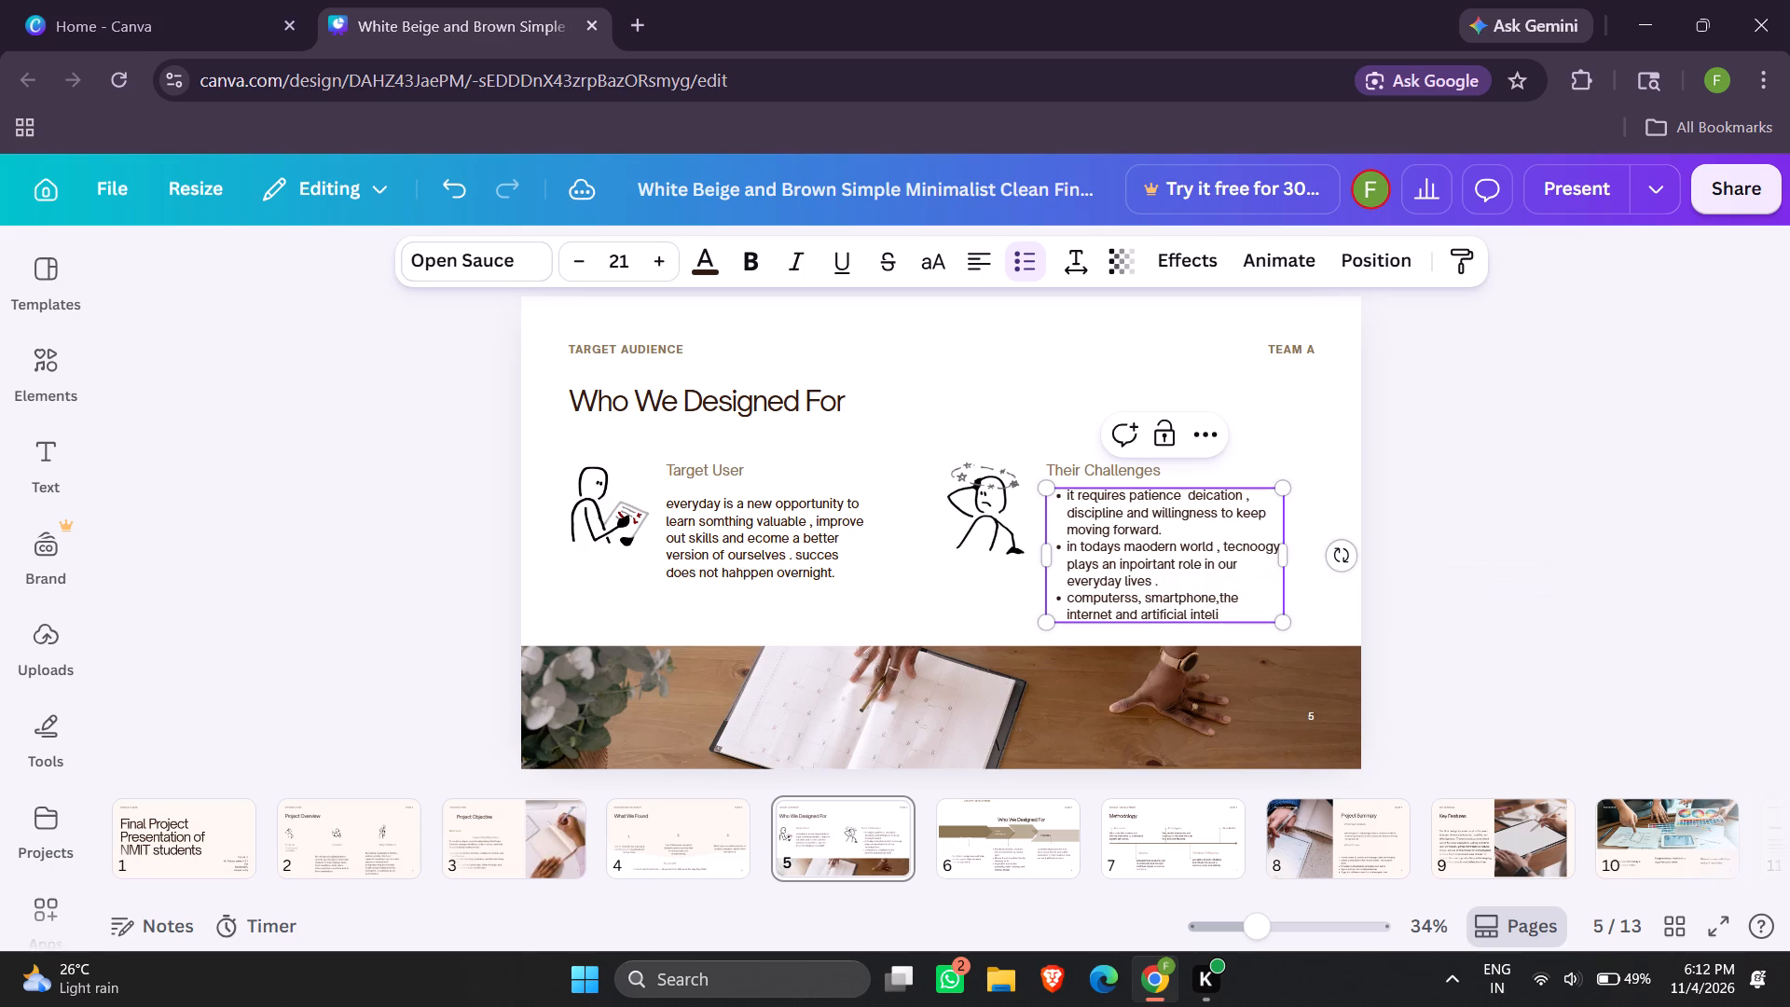
pyautogui.press('BackSpace')
pyautogui.write('lignece')
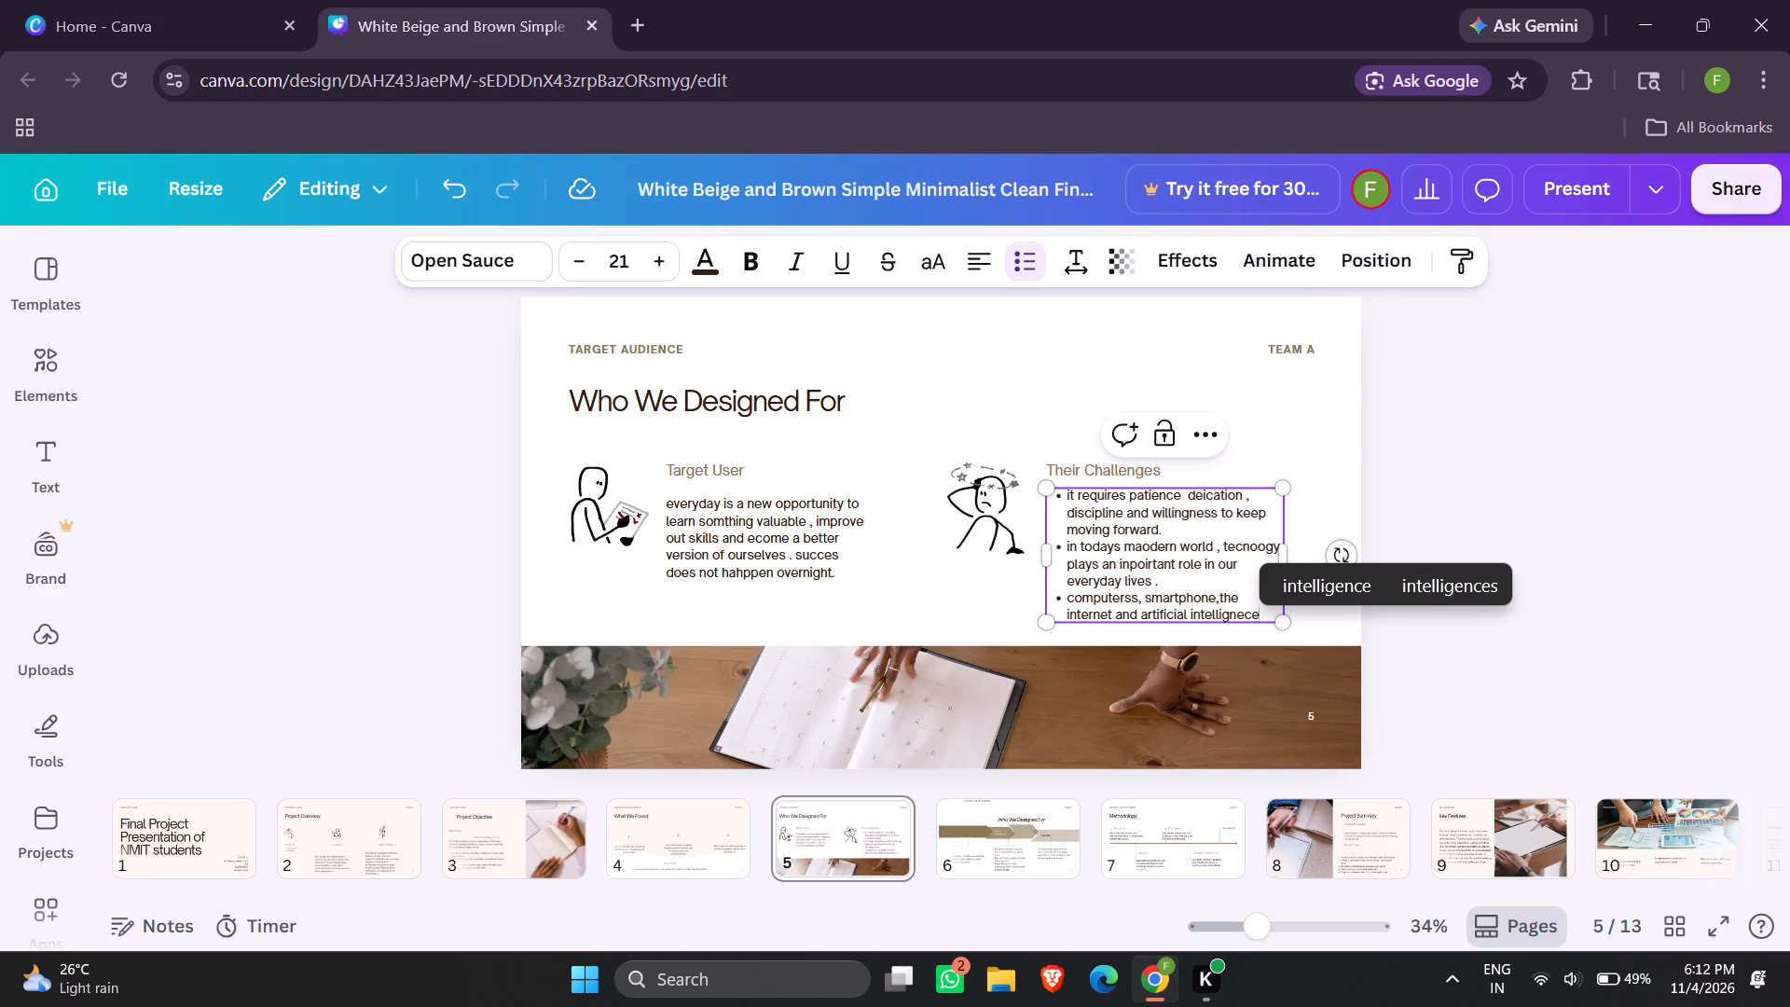
# Finish the third challenge bullet with "has completely transformed the way".
pyautogui.press('space')
pyautogui.write('has completer')
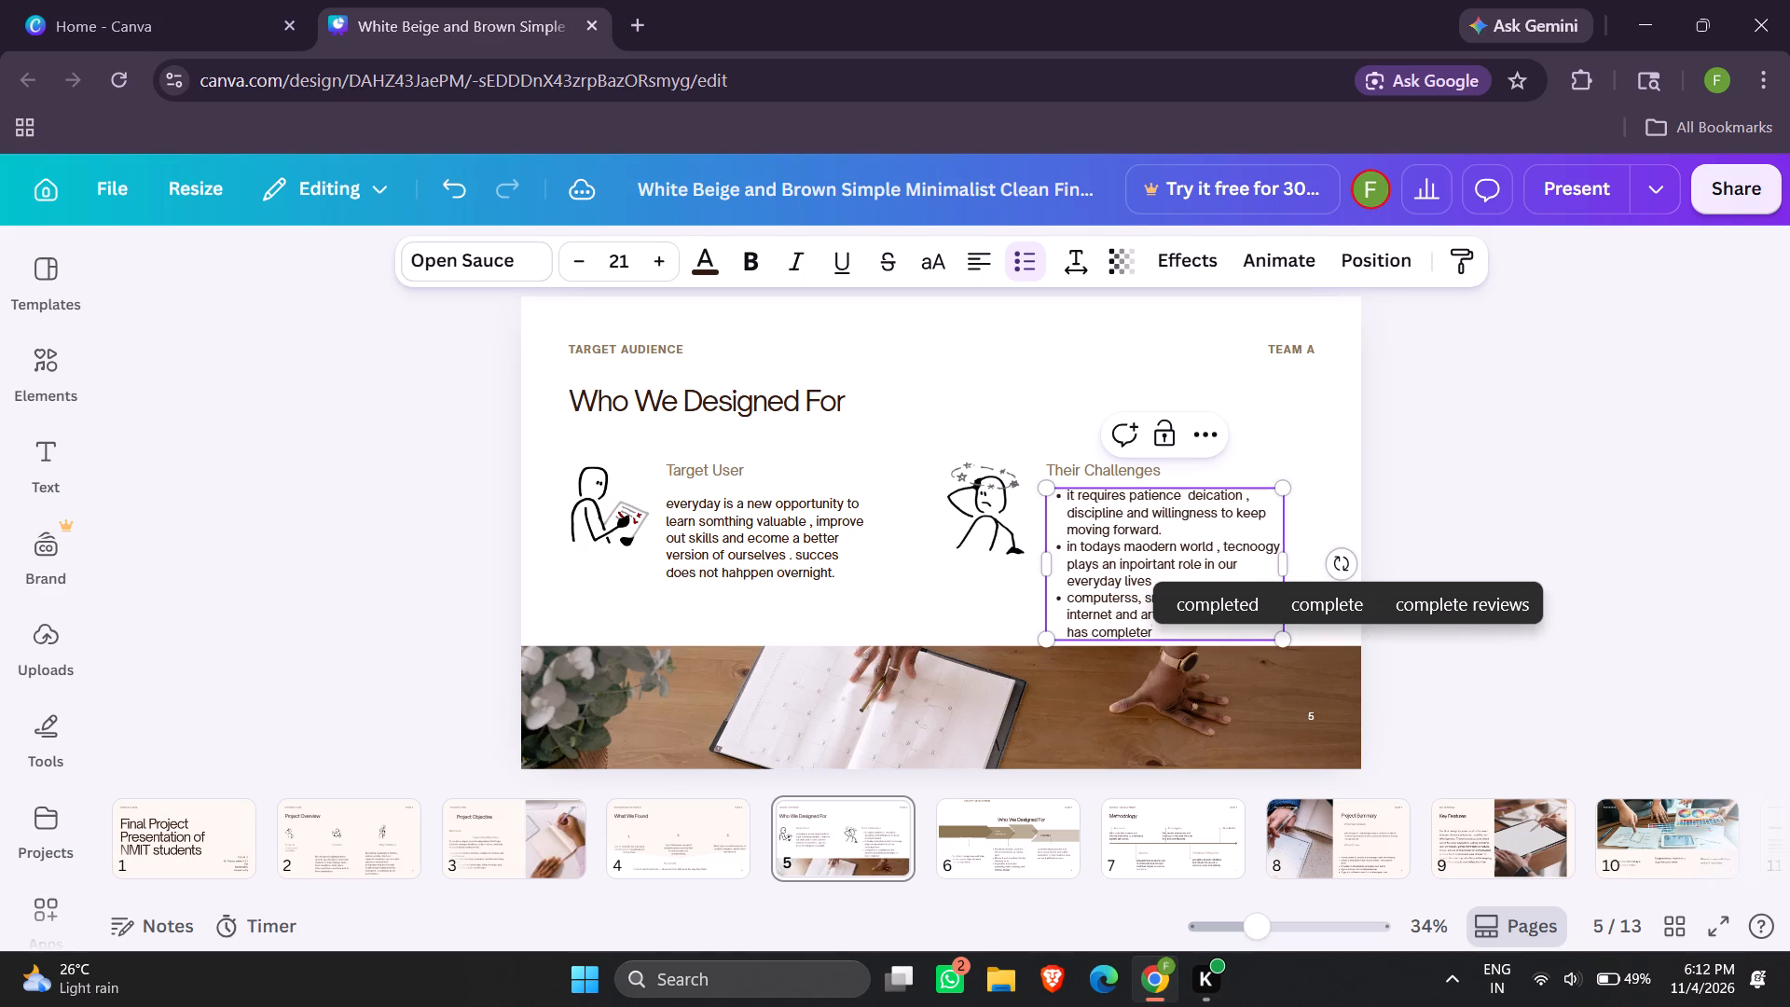
pyautogui.press('BackSpace')
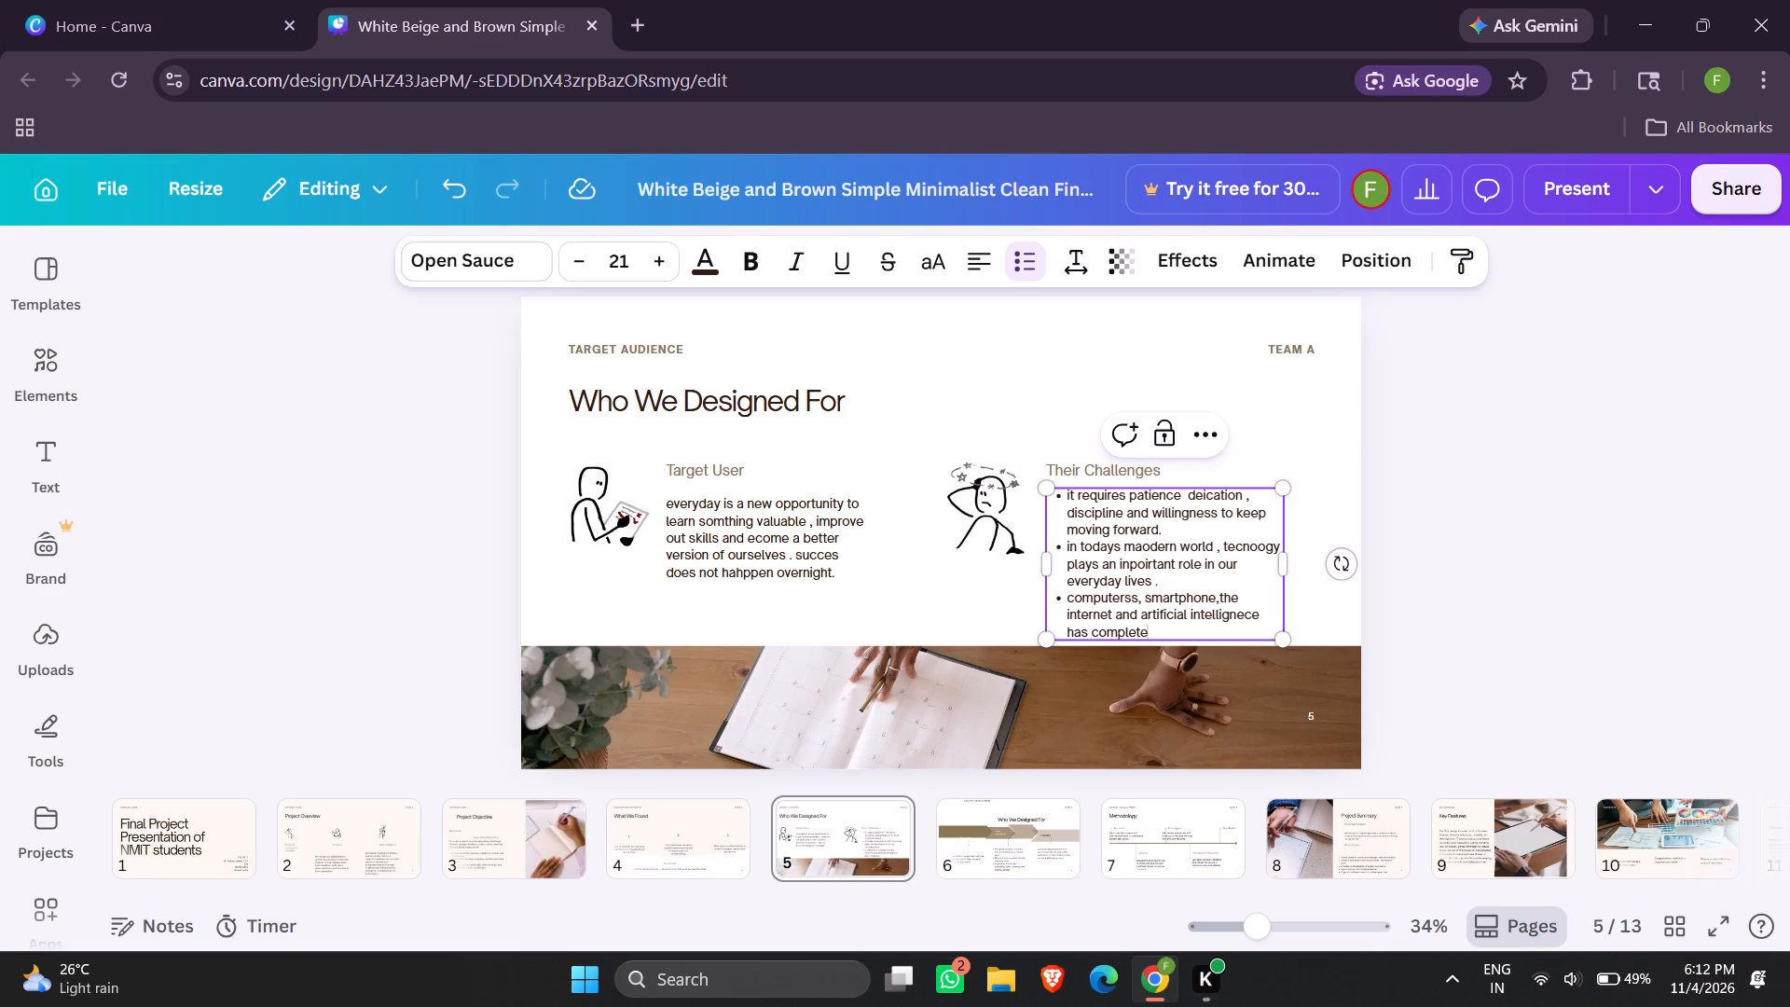
pyautogui.write('ly tronas')
pyautogui.press('BackSpace')
pyautogui.press('BackSpace')
pyautogui.press('BackSpace')
pyautogui.press('BackSpace')
pyautogui.write('ansformed the way')
pyautogui.press('space')
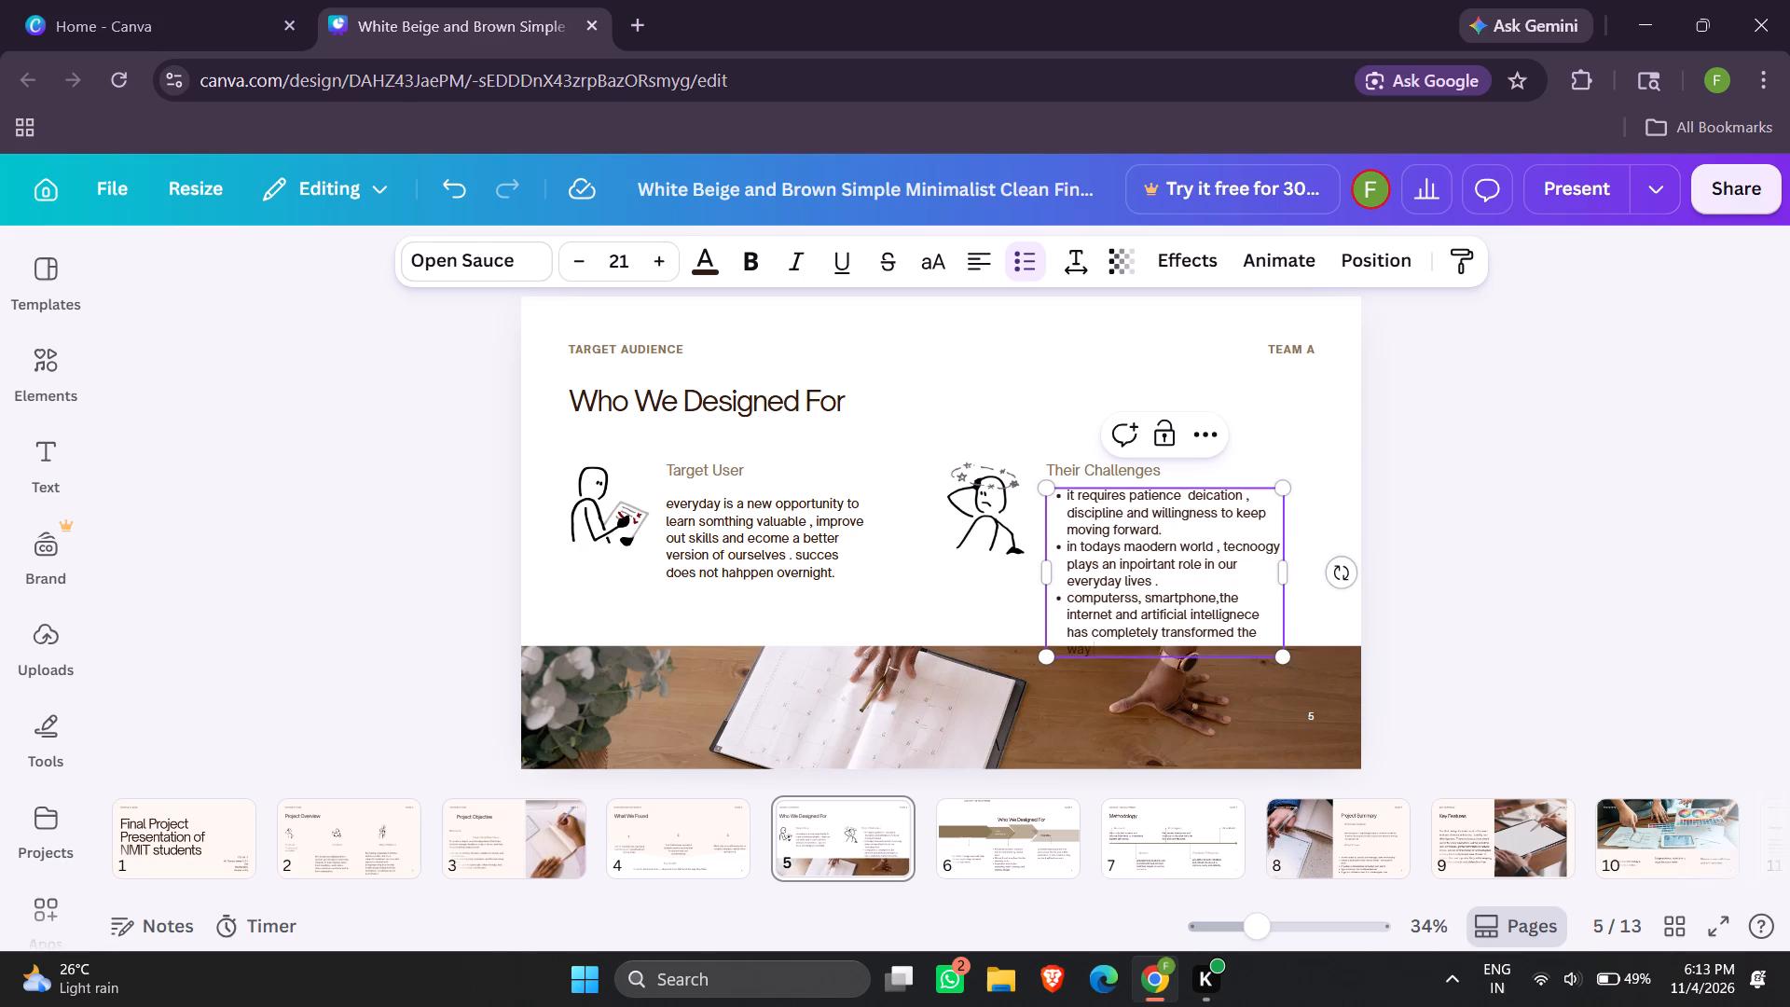
# Shift the "Their Challenges" heading and its bullet list slightly upward so the bullets clear the photo below.
pyautogui.moveTo(1097, 460); pyautogui.dragTo(1099, 456)
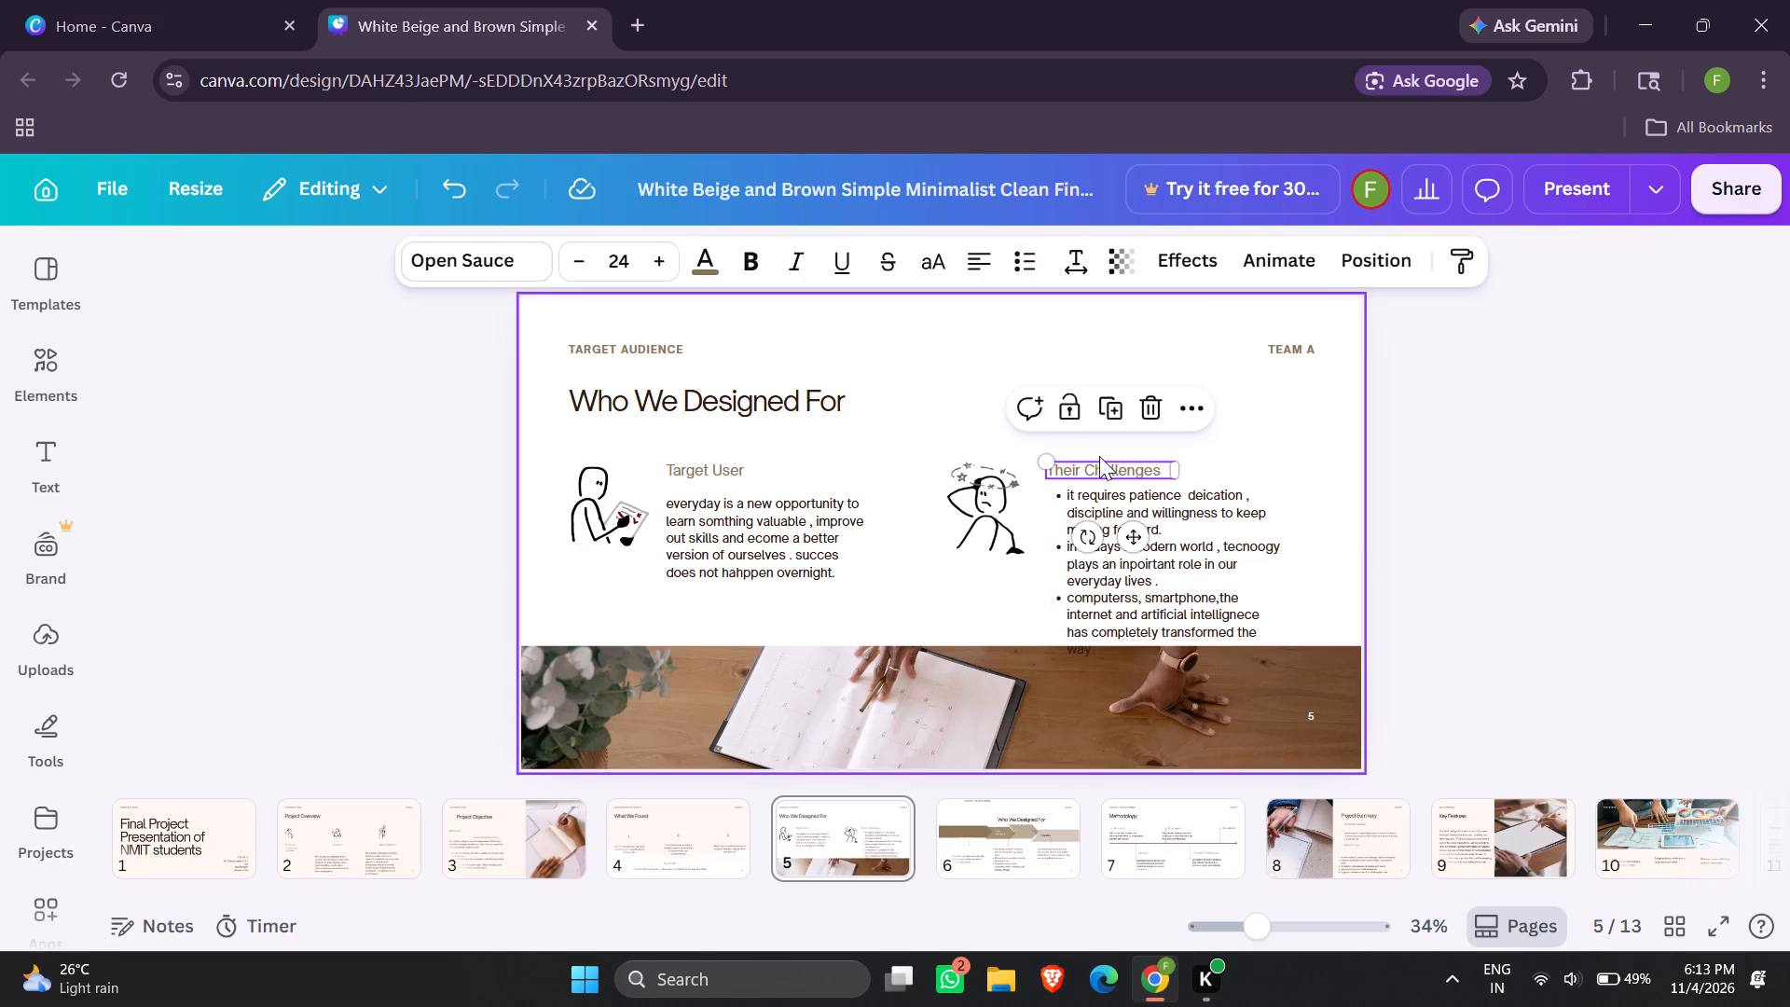
pyautogui.moveTo(1099, 456); pyautogui.dragTo(1100, 450)
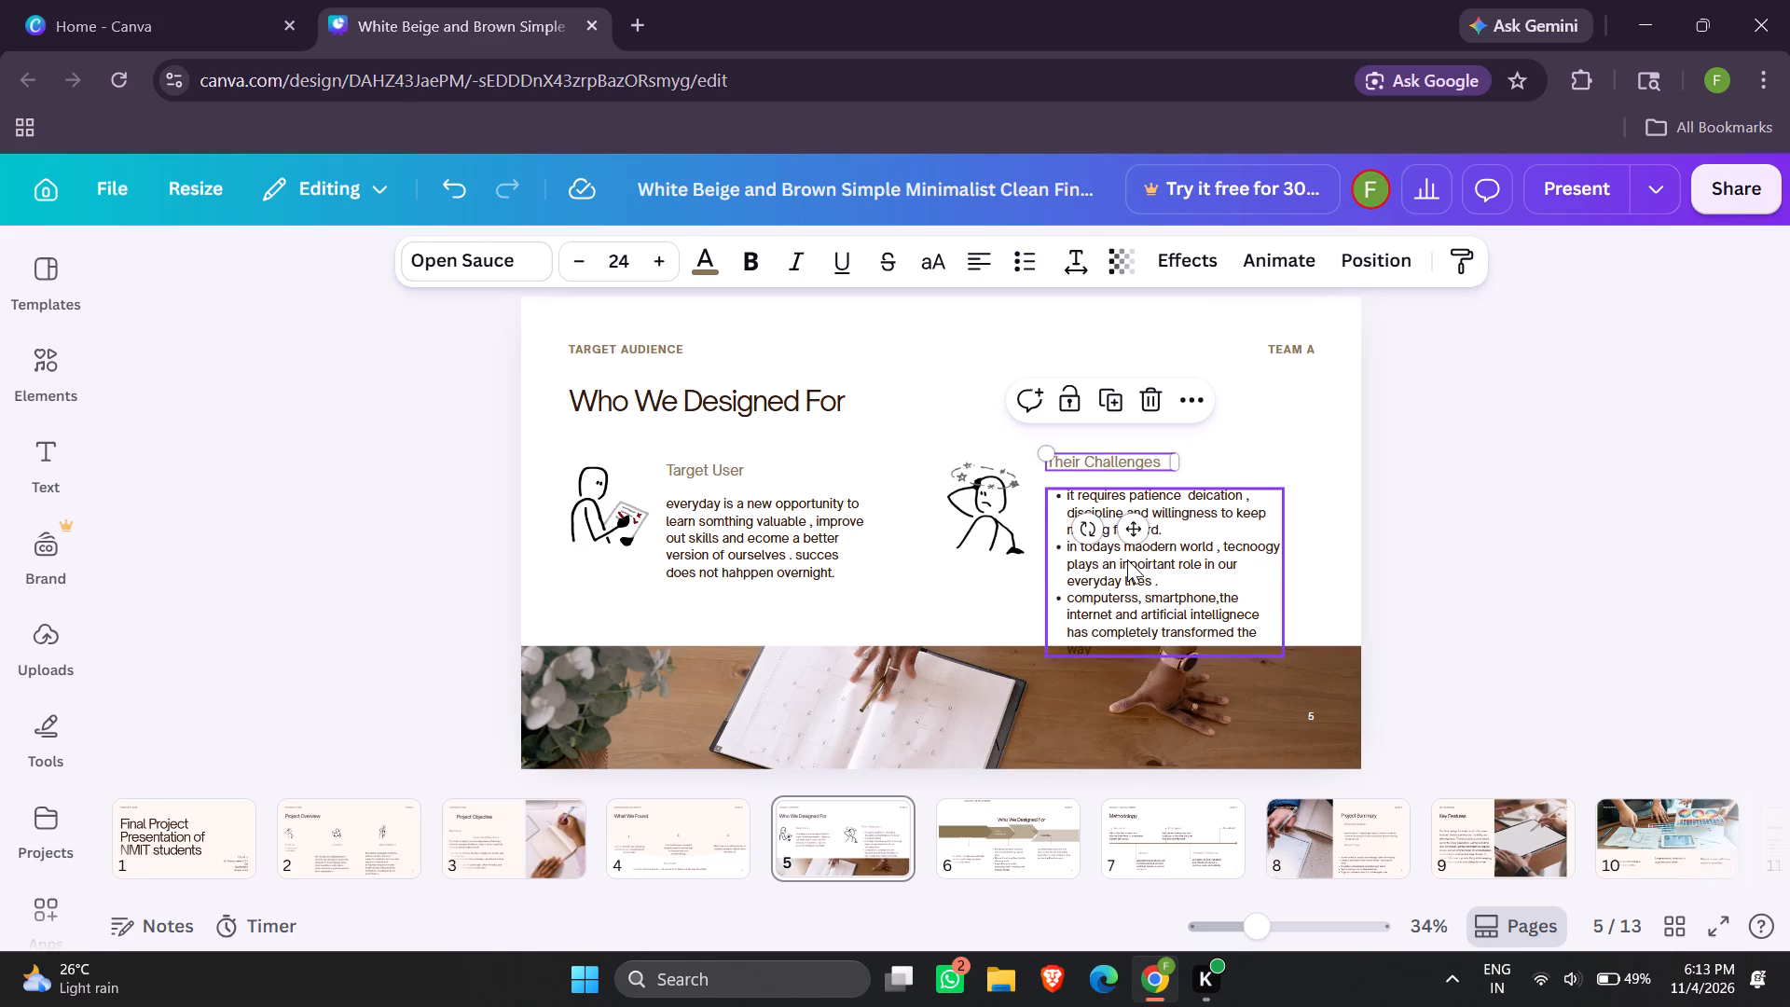
pyautogui.moveTo(1127, 559); pyautogui.dragTo(1119, 550)
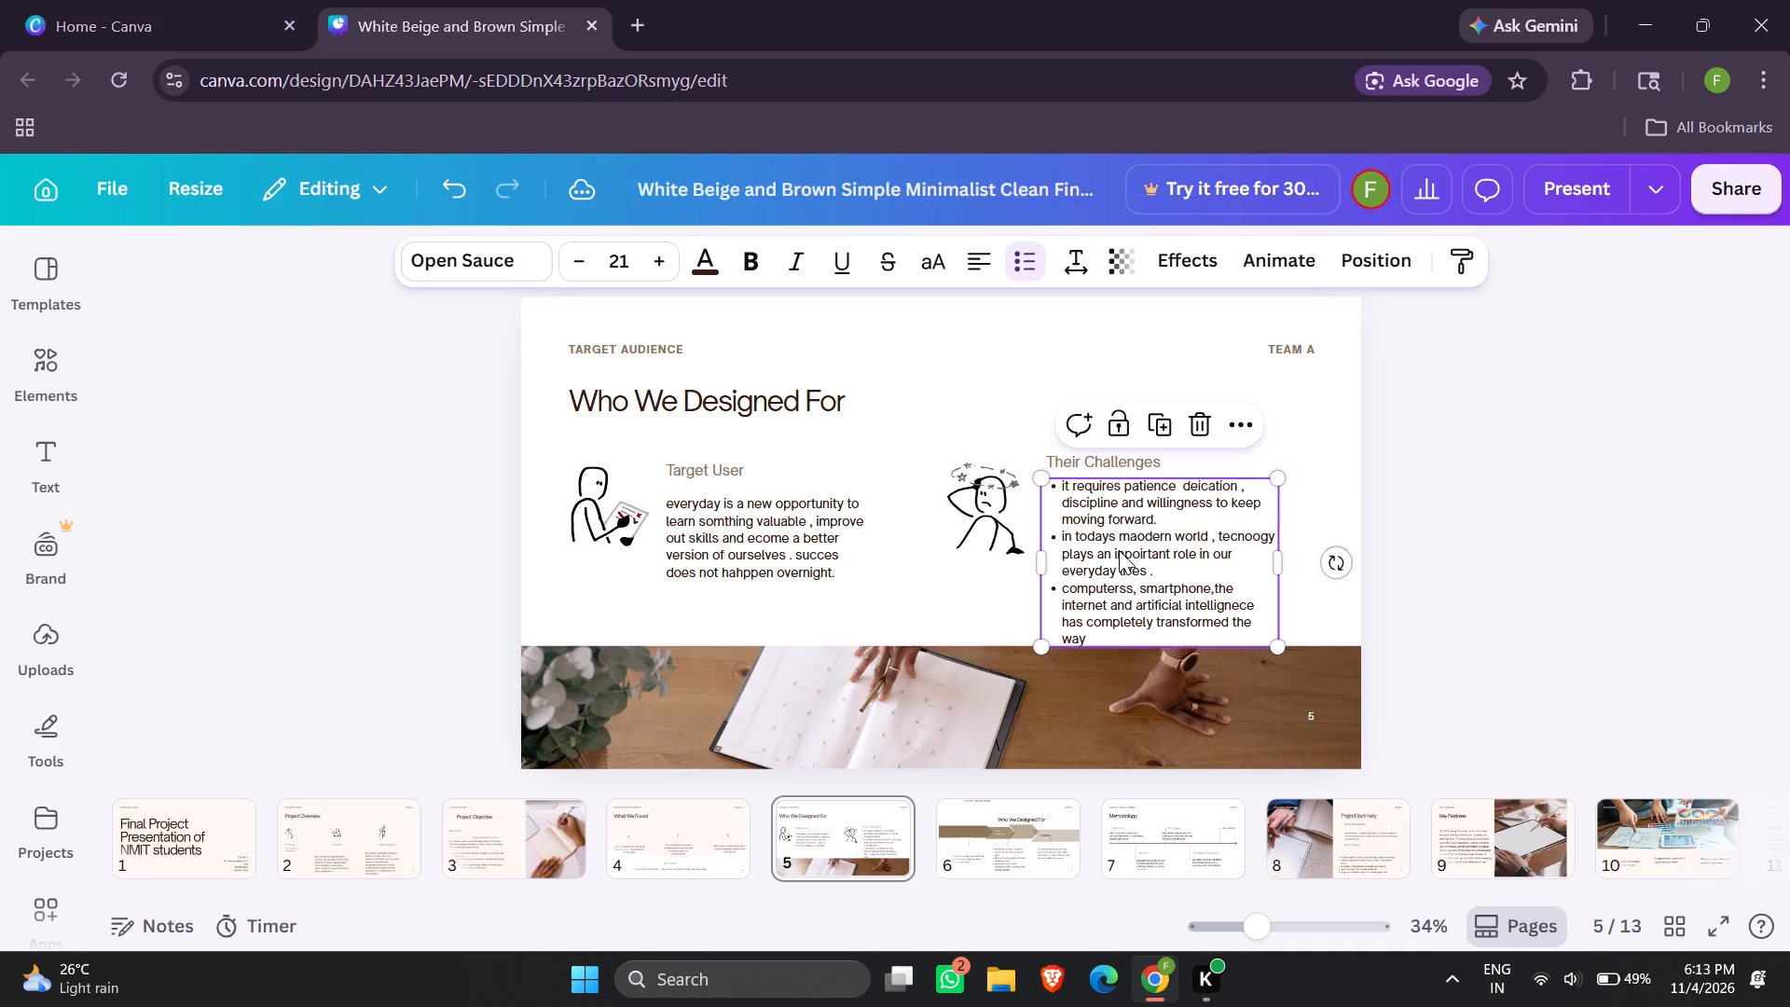
# On slide 6, replace the paragraph under the Brainstorm arrow with "the way we communicate".
pyautogui.click(929, 839)
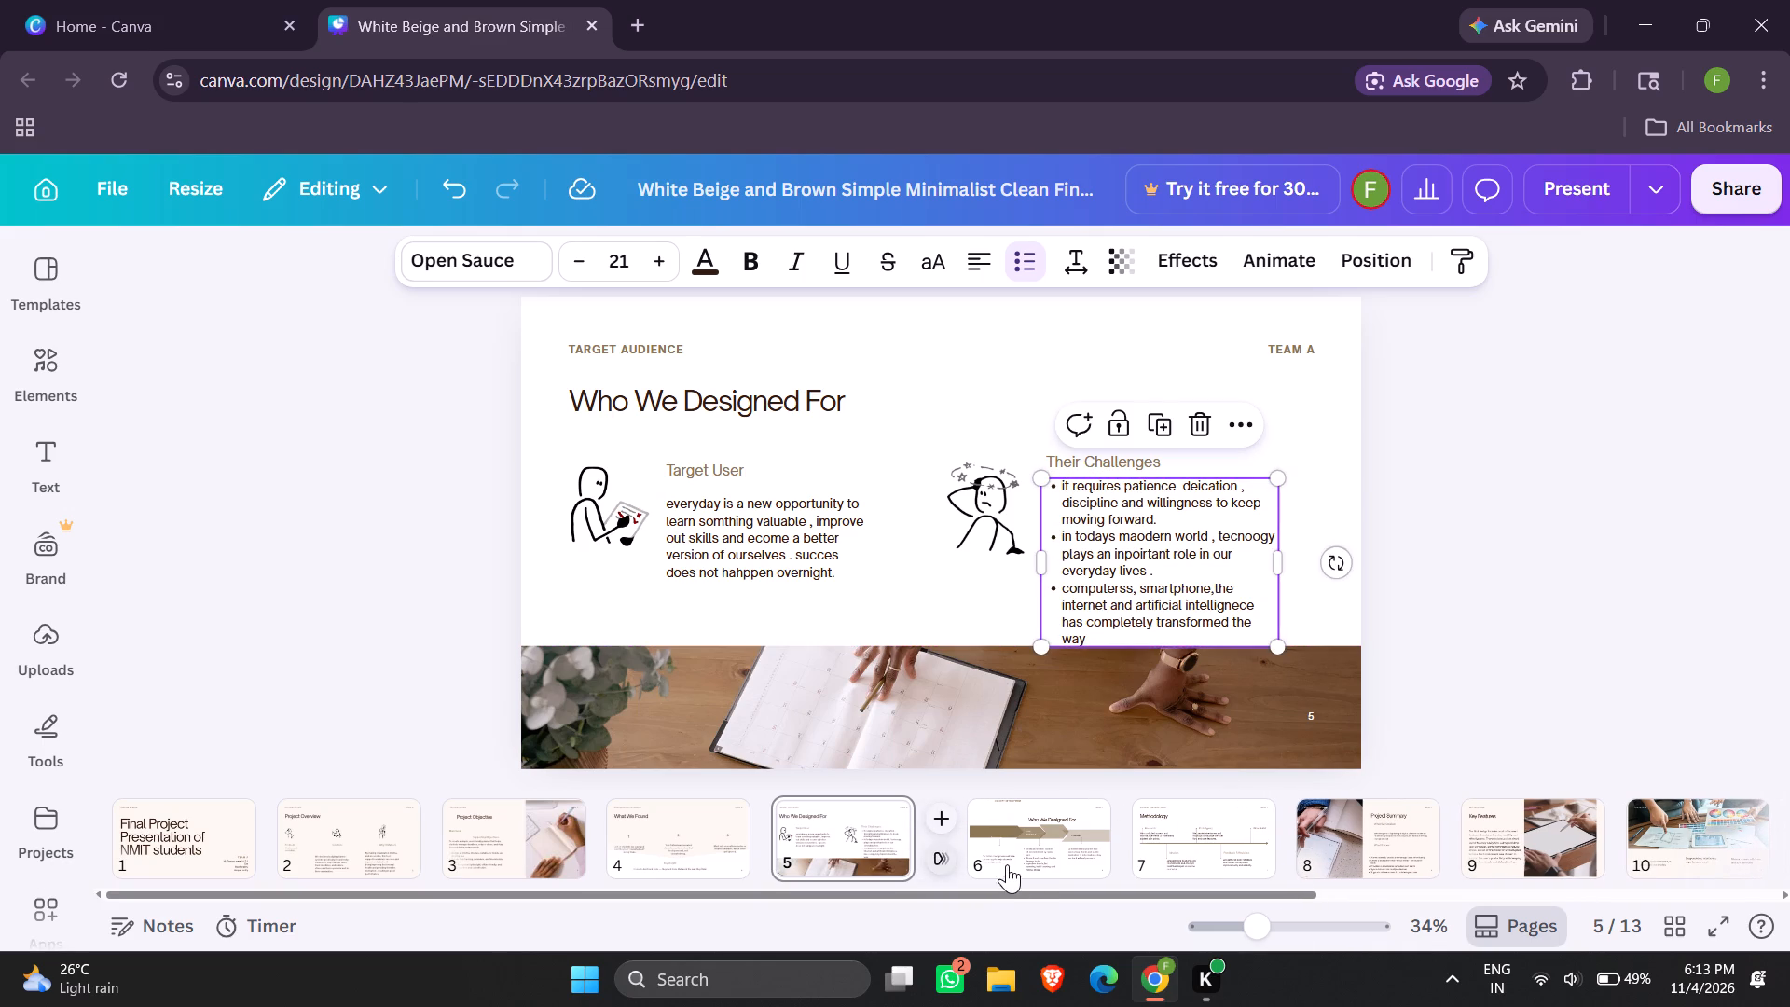
pyautogui.click(1027, 870)
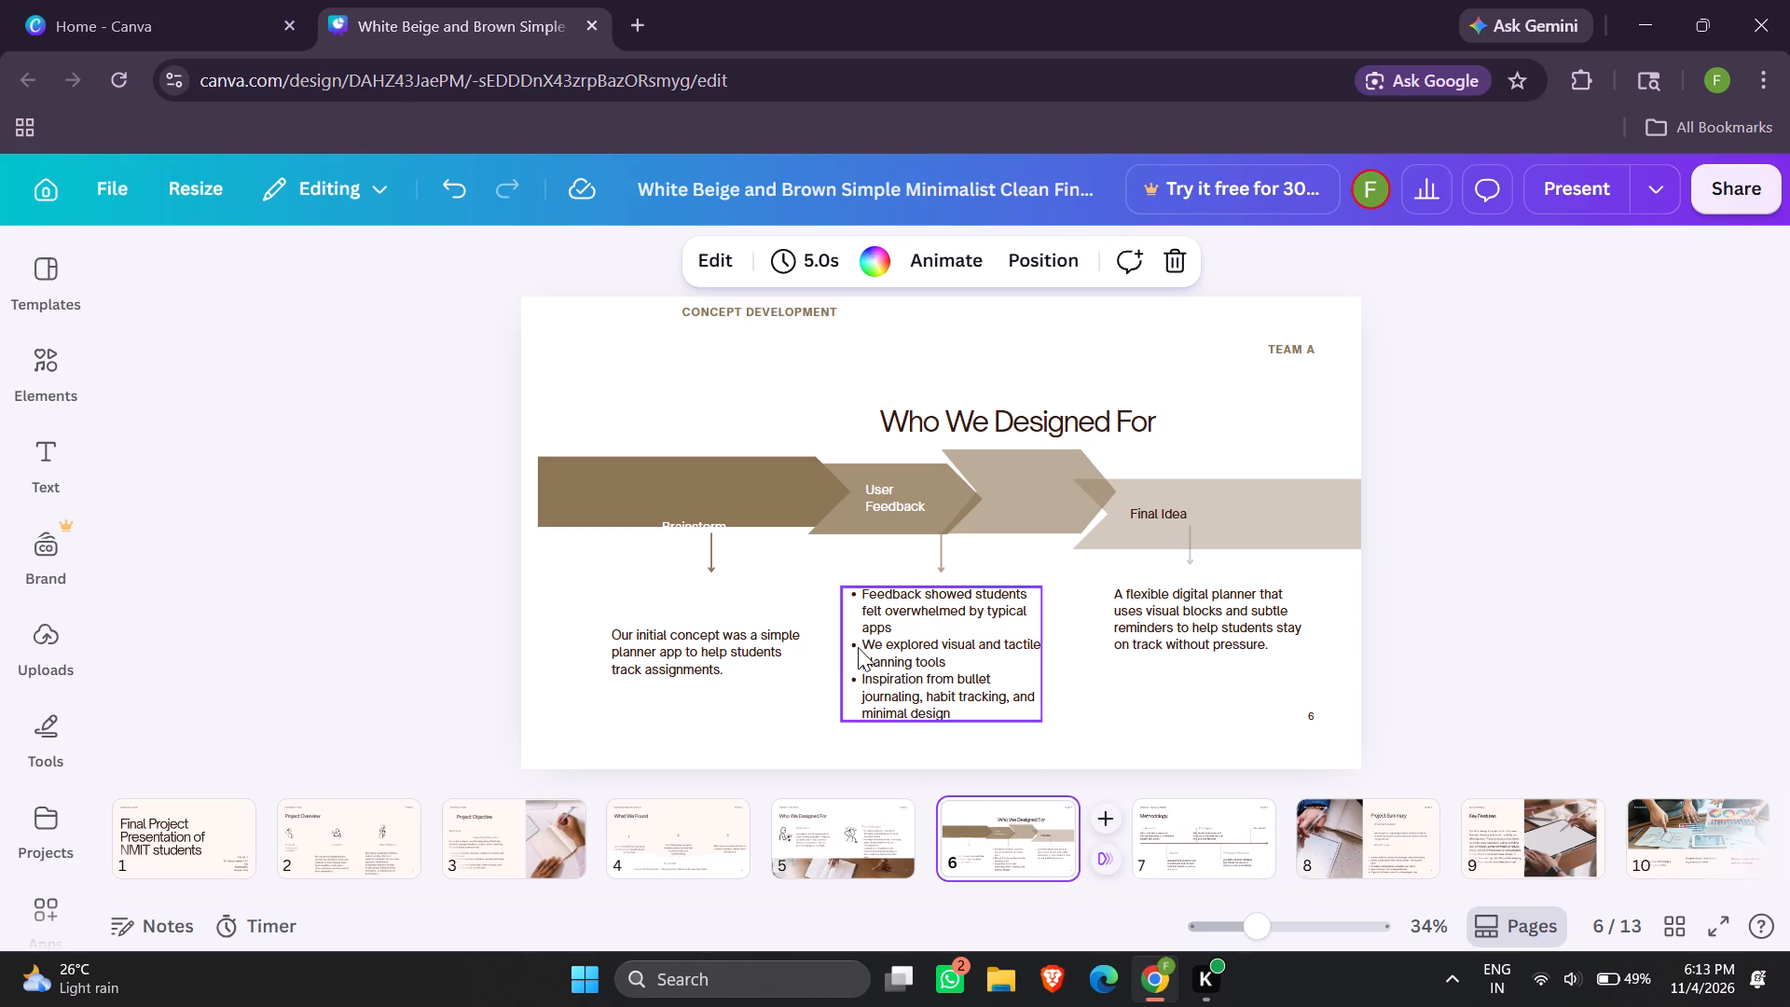
pyautogui.click(732, 631)
pyautogui.tripleClick(732, 631)
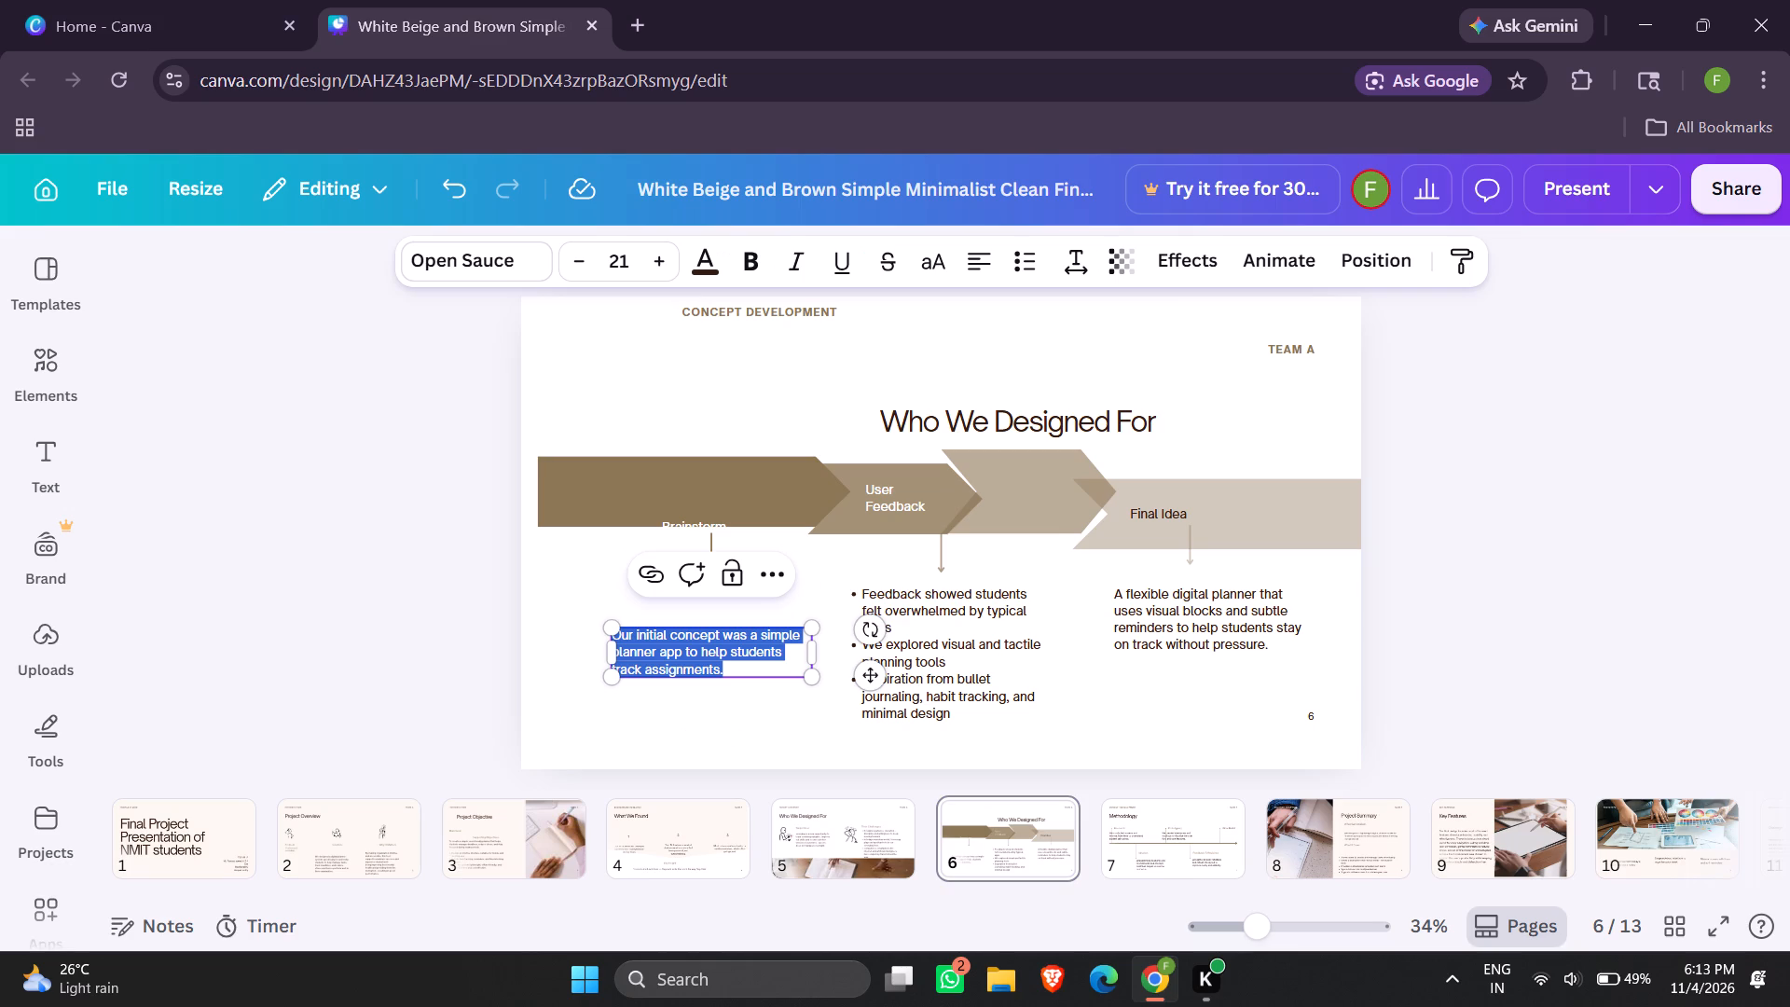
pyautogui.write('the eway w')
pyautogui.press('BackSpace')
pyautogui.press('BackSpace')
pyautogui.press('BackSpace')
pyautogui.press('BackSpace')
pyautogui.press('BackSpace')
pyautogui.press('BackSpace')
pyautogui.press('BackSpace')
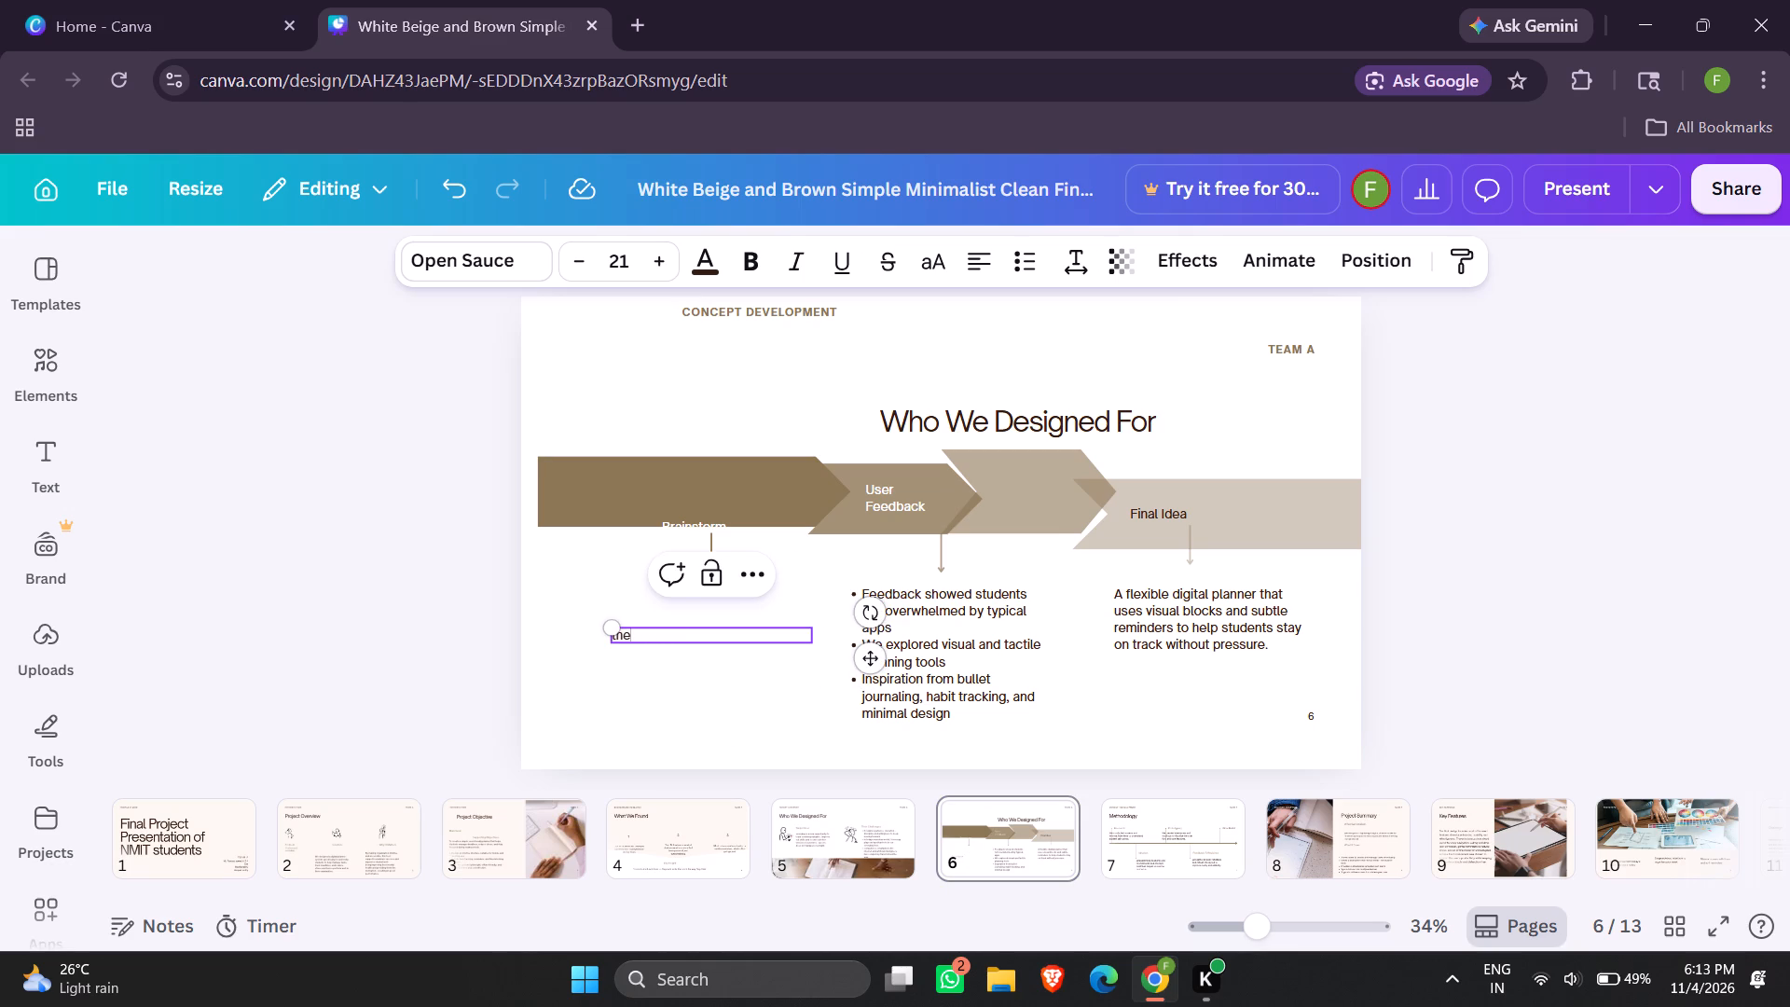
pyautogui.press('space')
pyautogui.write('way we communicate')
pyautogui.press('space')
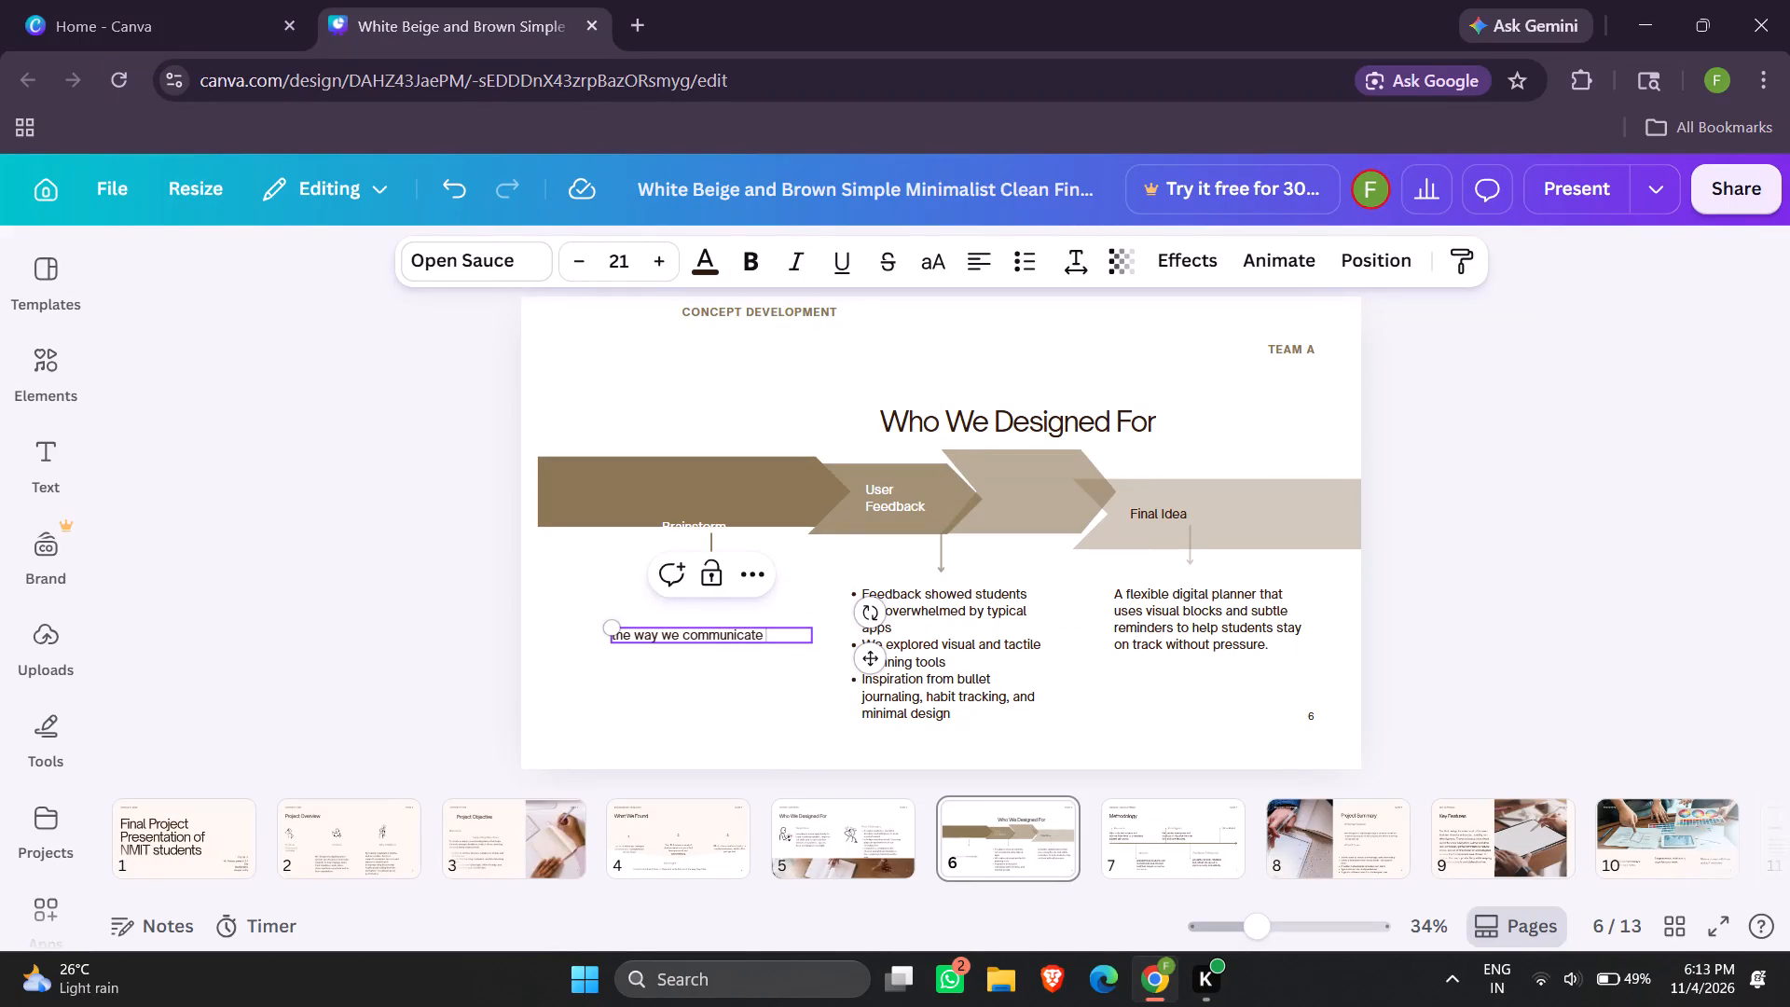
# Finish the first sentence of the Brainstorm paragraph with ",study , work,and share information.".
pyautogui.write(',study')
pyautogui.press('space')
pyautogui.write(', work,')
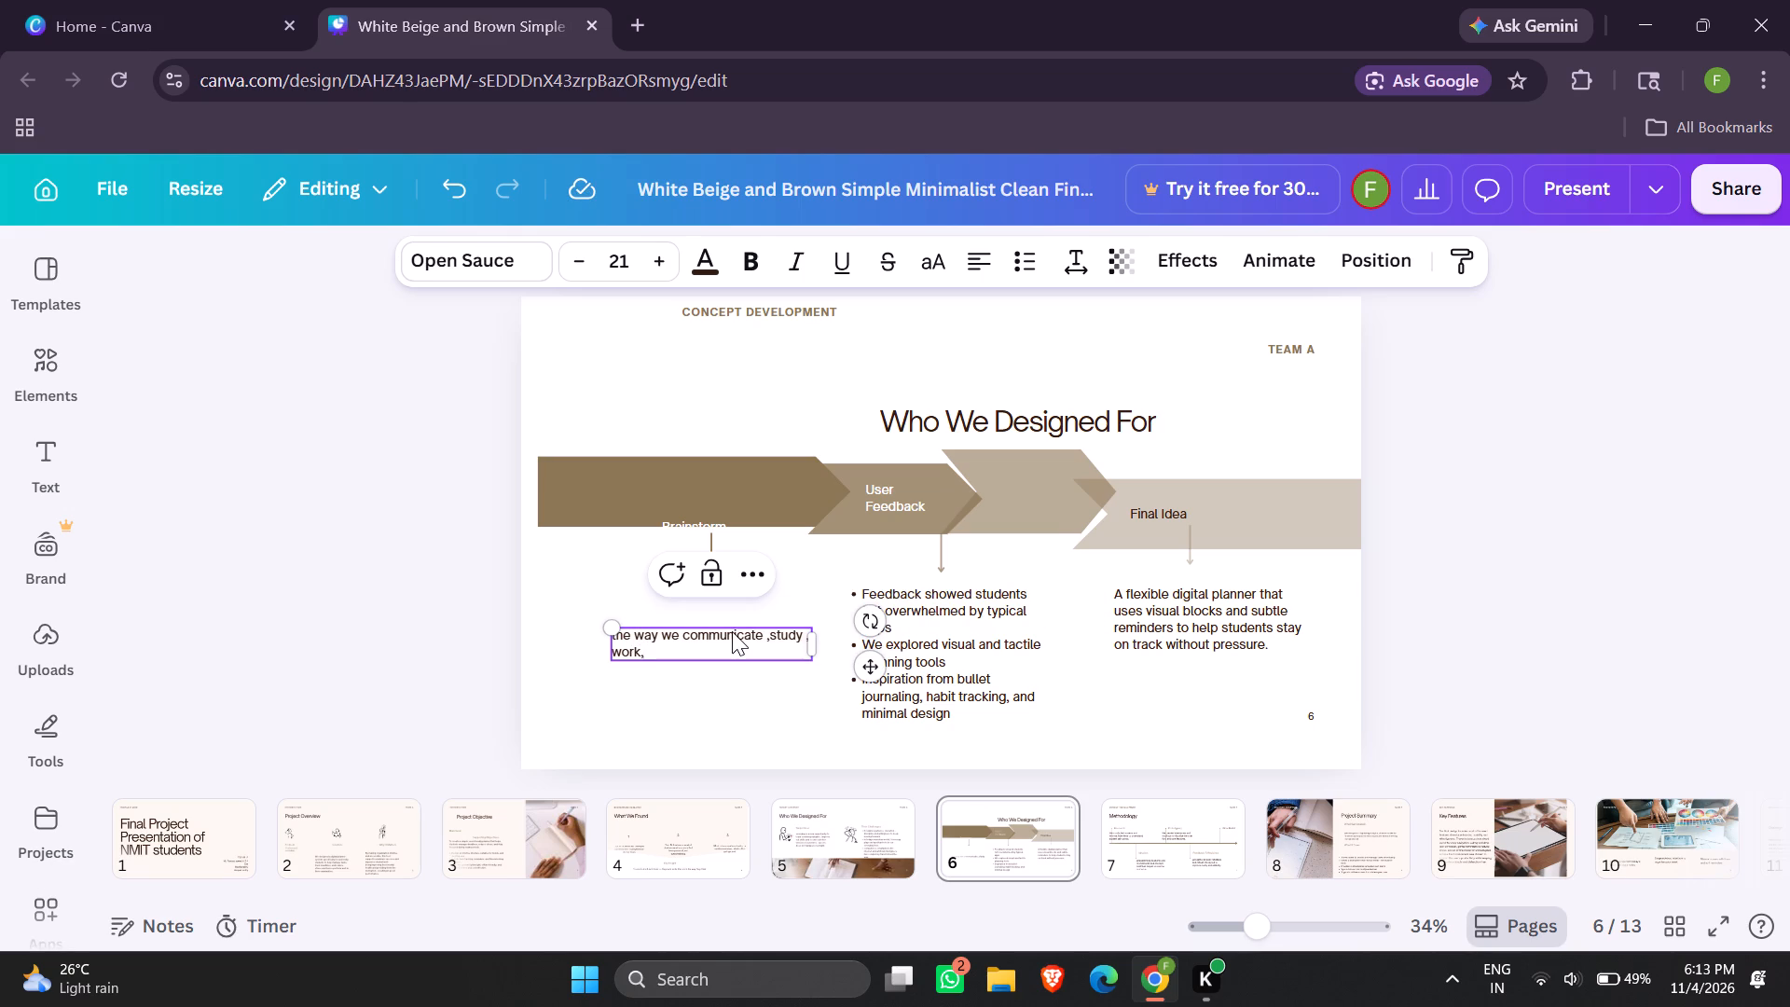
pyautogui.write('and share')
pyautogui.press('space')
pyautogui.write('information')
pyautogui.press('space')
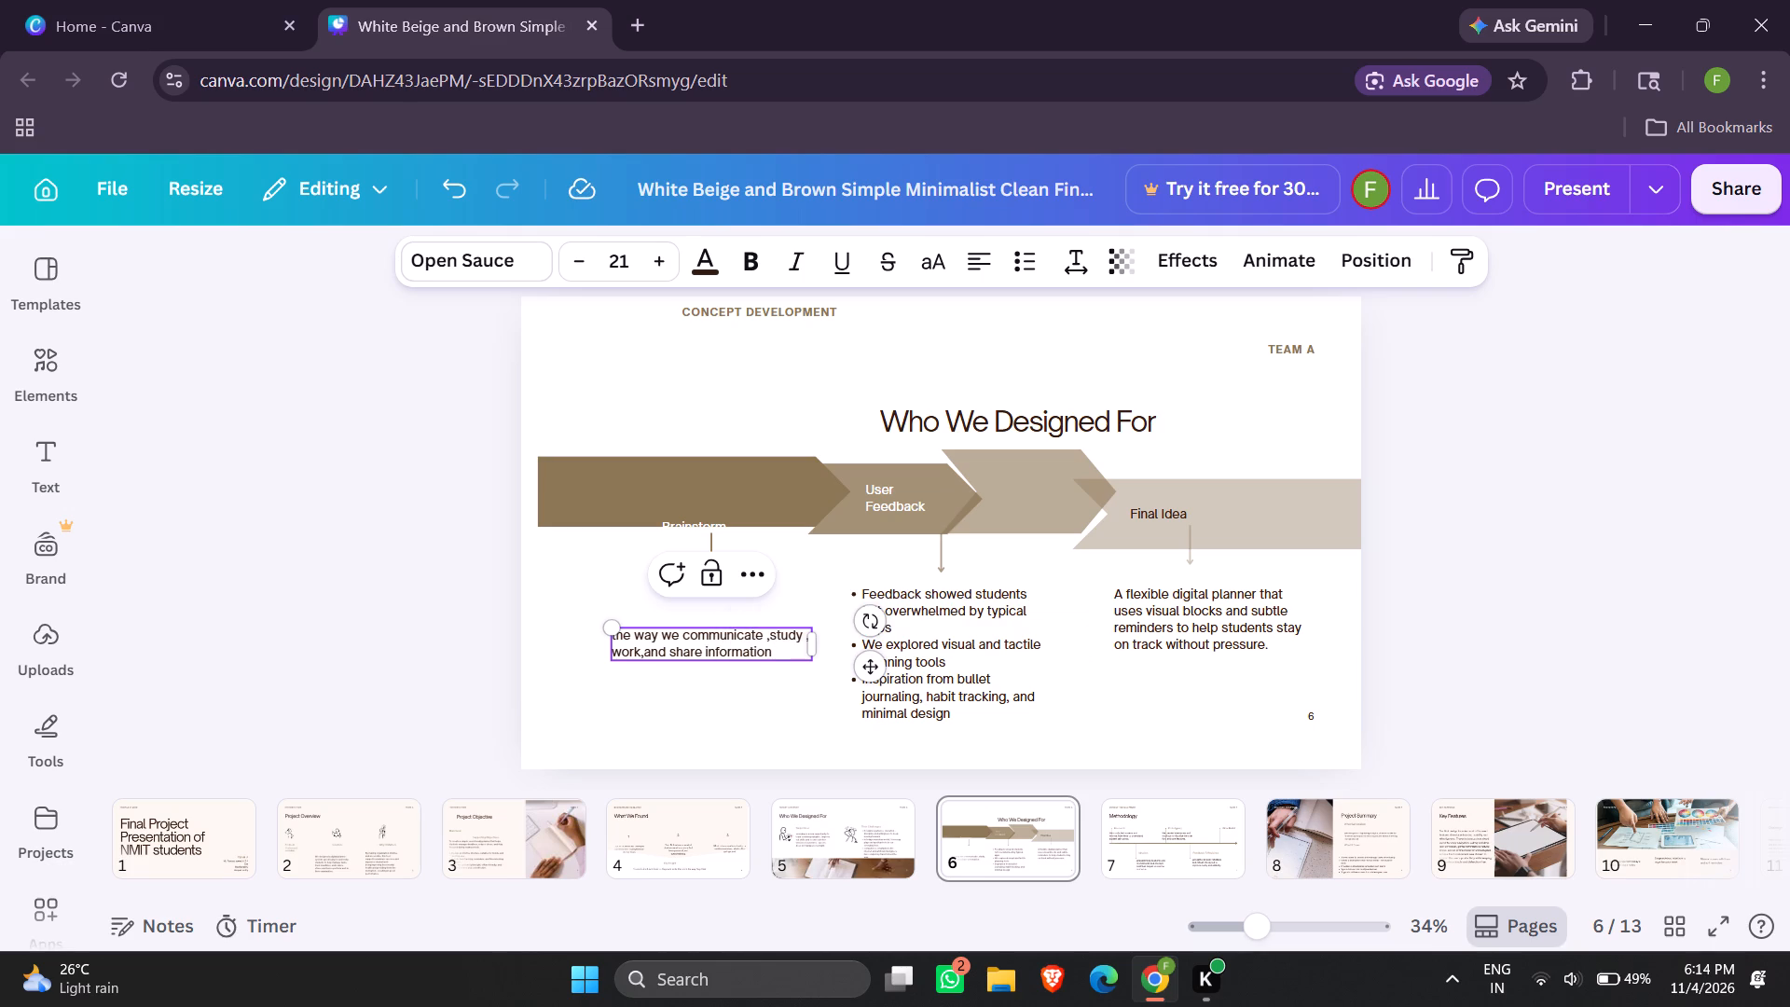
pyautogui.press('BackSpace')
pyautogui.write('.')
pyautogui.press('space')
# Start a second sentence in the Brainstorm paragraph with "what once required several hours".
pyautogui.write('what')
pyautogui.press('space')
pyautogui.write('once')
pyautogui.press('space')
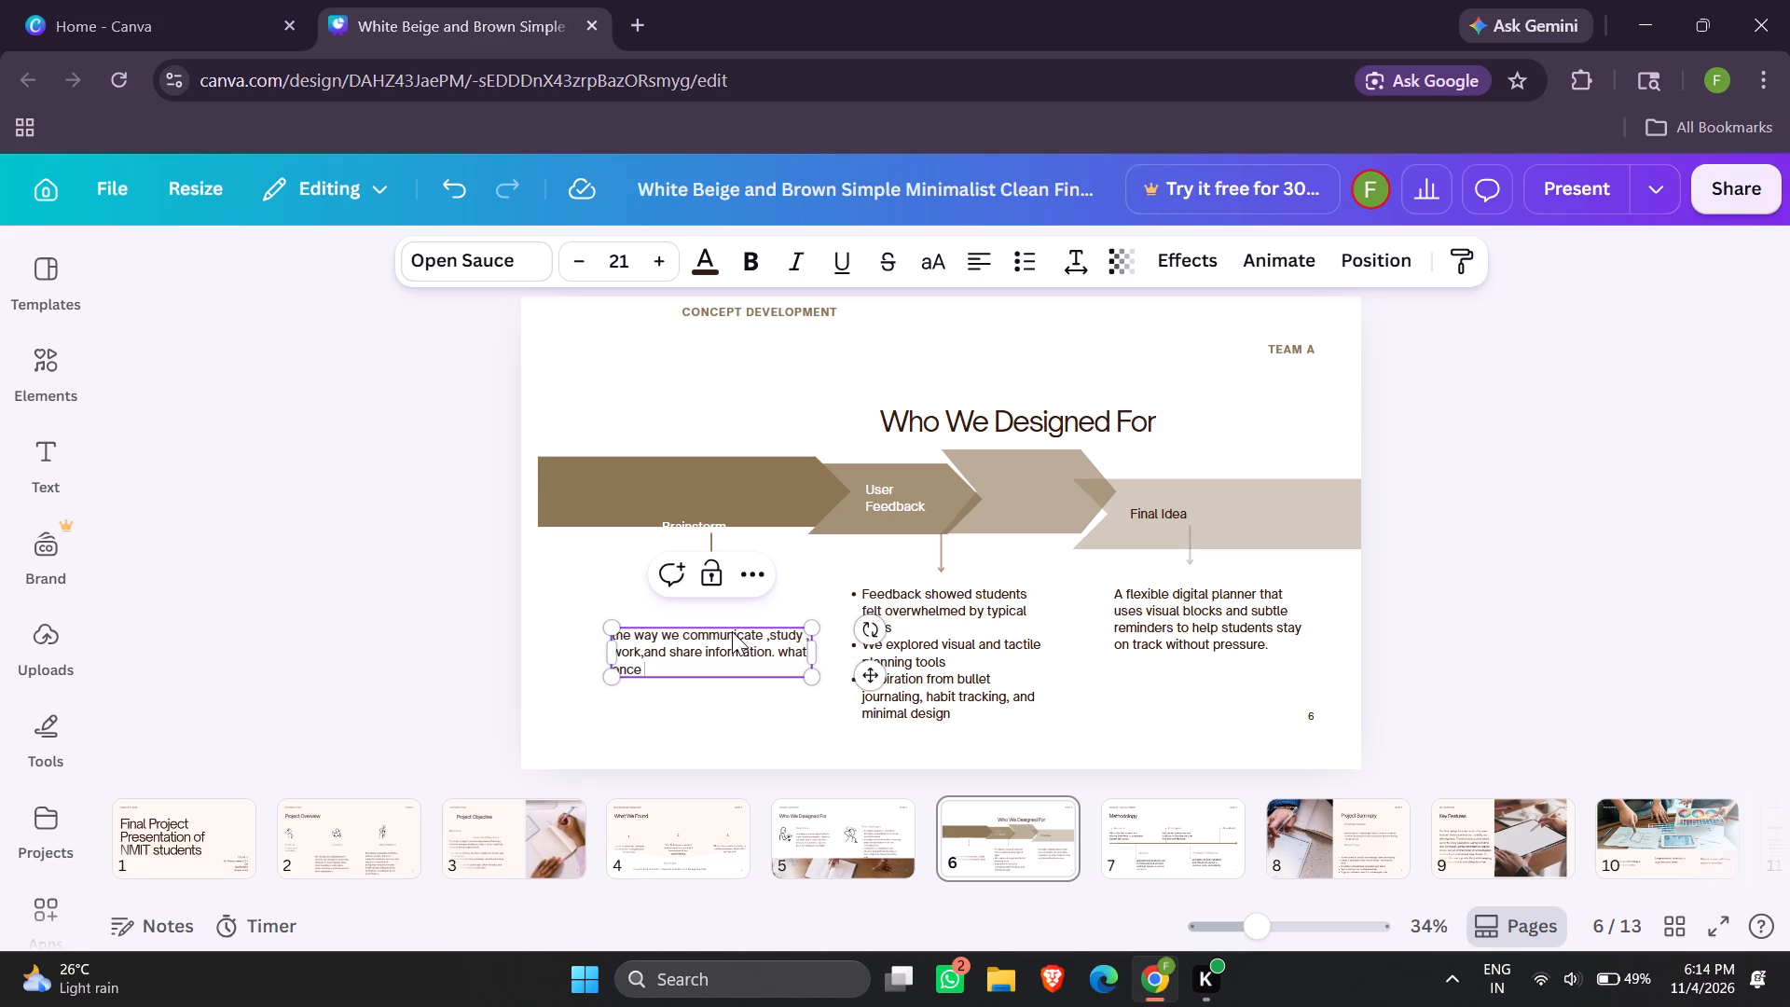
pyautogui.write('required')
pyautogui.press('space')
pyautogui.write('several out')
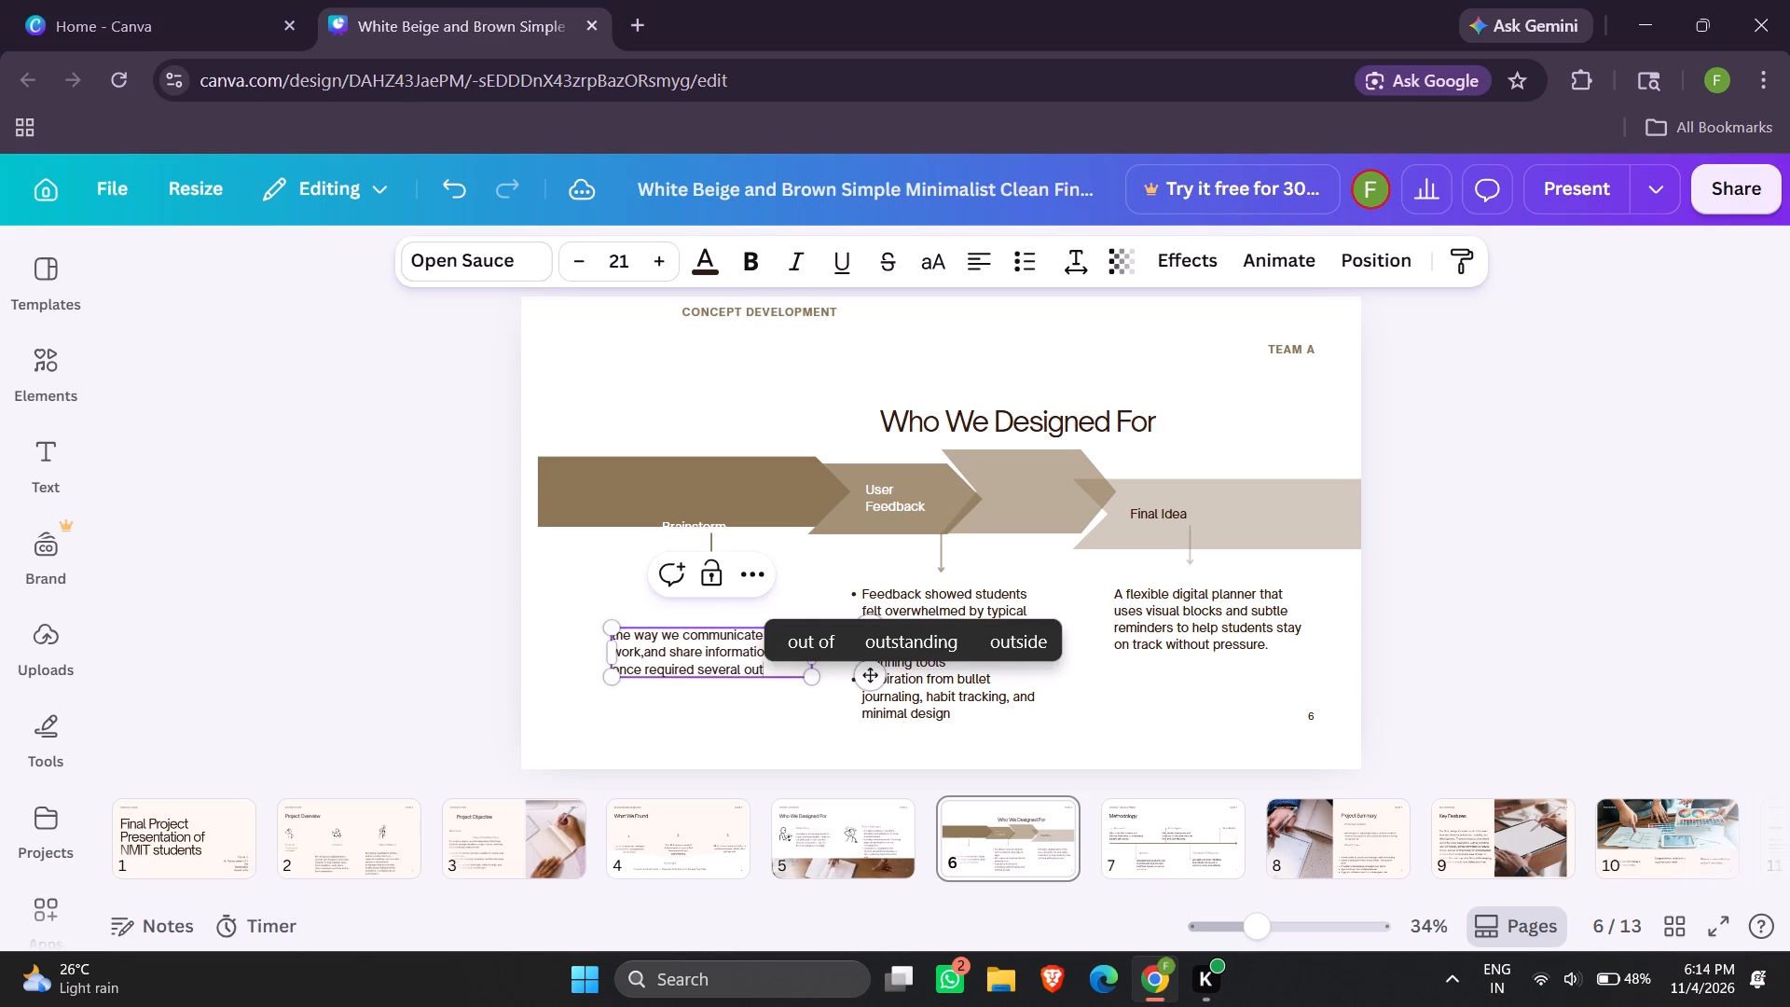
pyautogui.press('BackSpace')
pyautogui.press('BackSpace')
pyautogui.press('BackSpace')
pyautogui.write('hours')
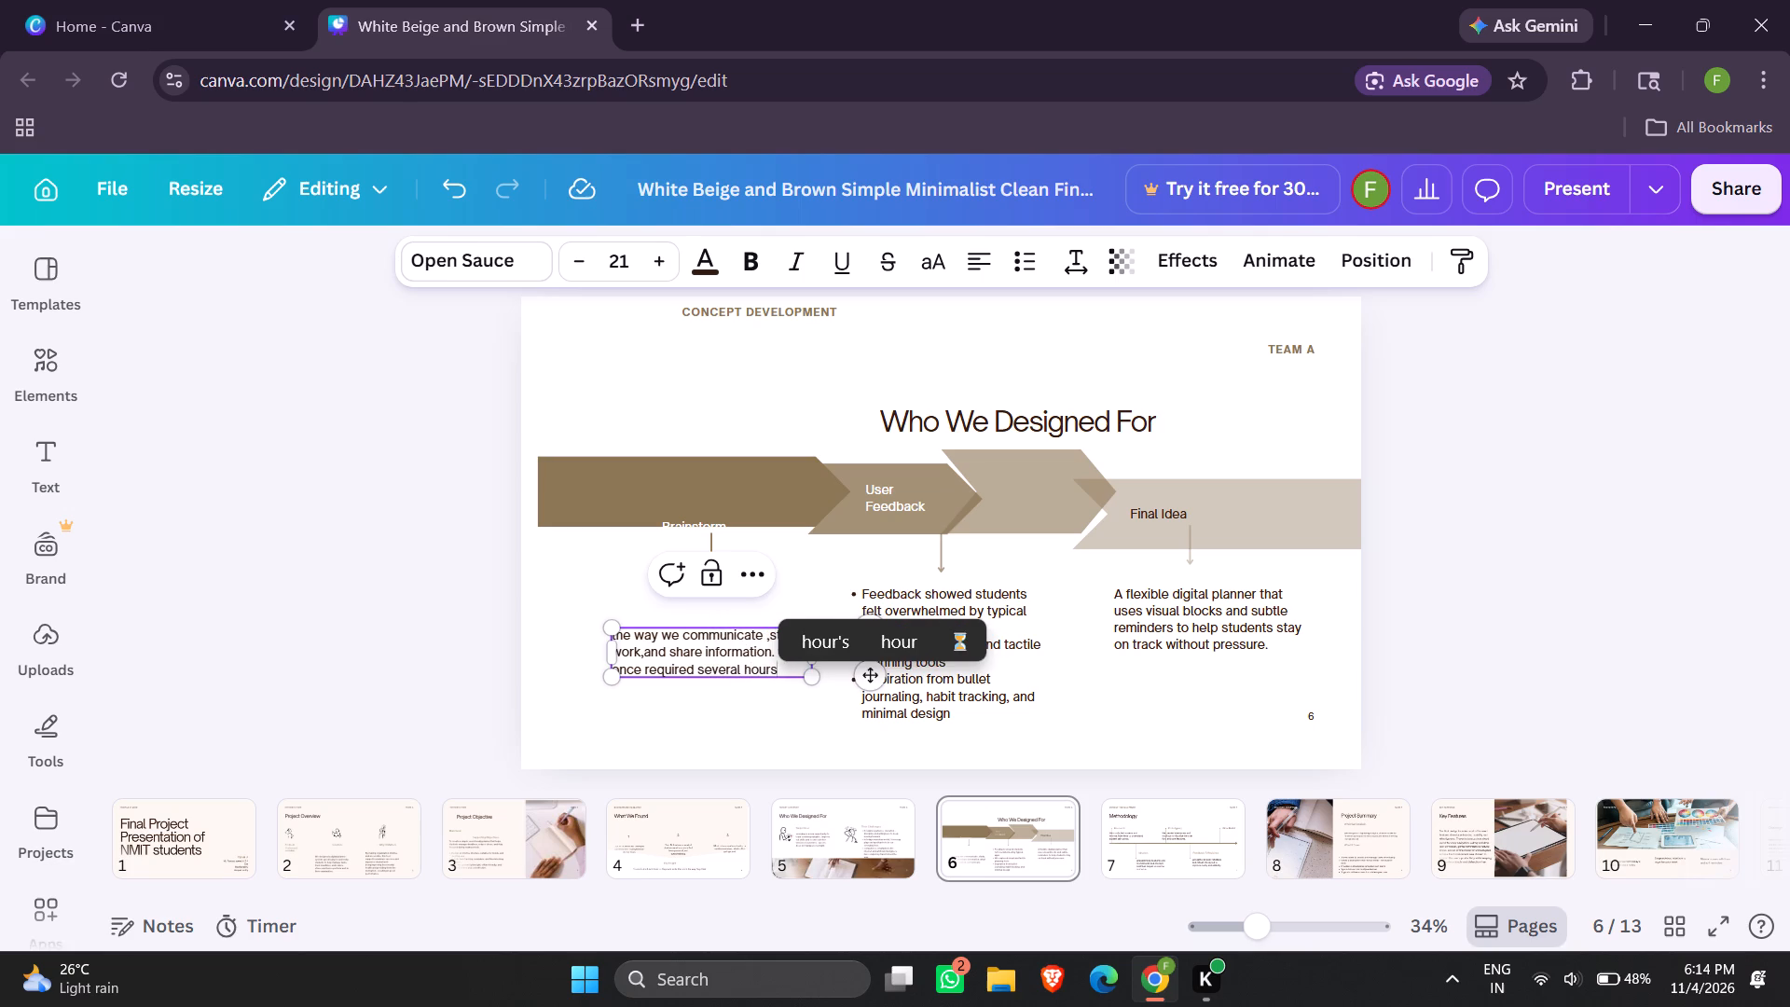
pyautogui.press('space')
# Continue the second sentence of the Brainstorm paragraph with "can now be completed within a few minutes".
pyautogui.write('can now')
pyautogui.press('space')
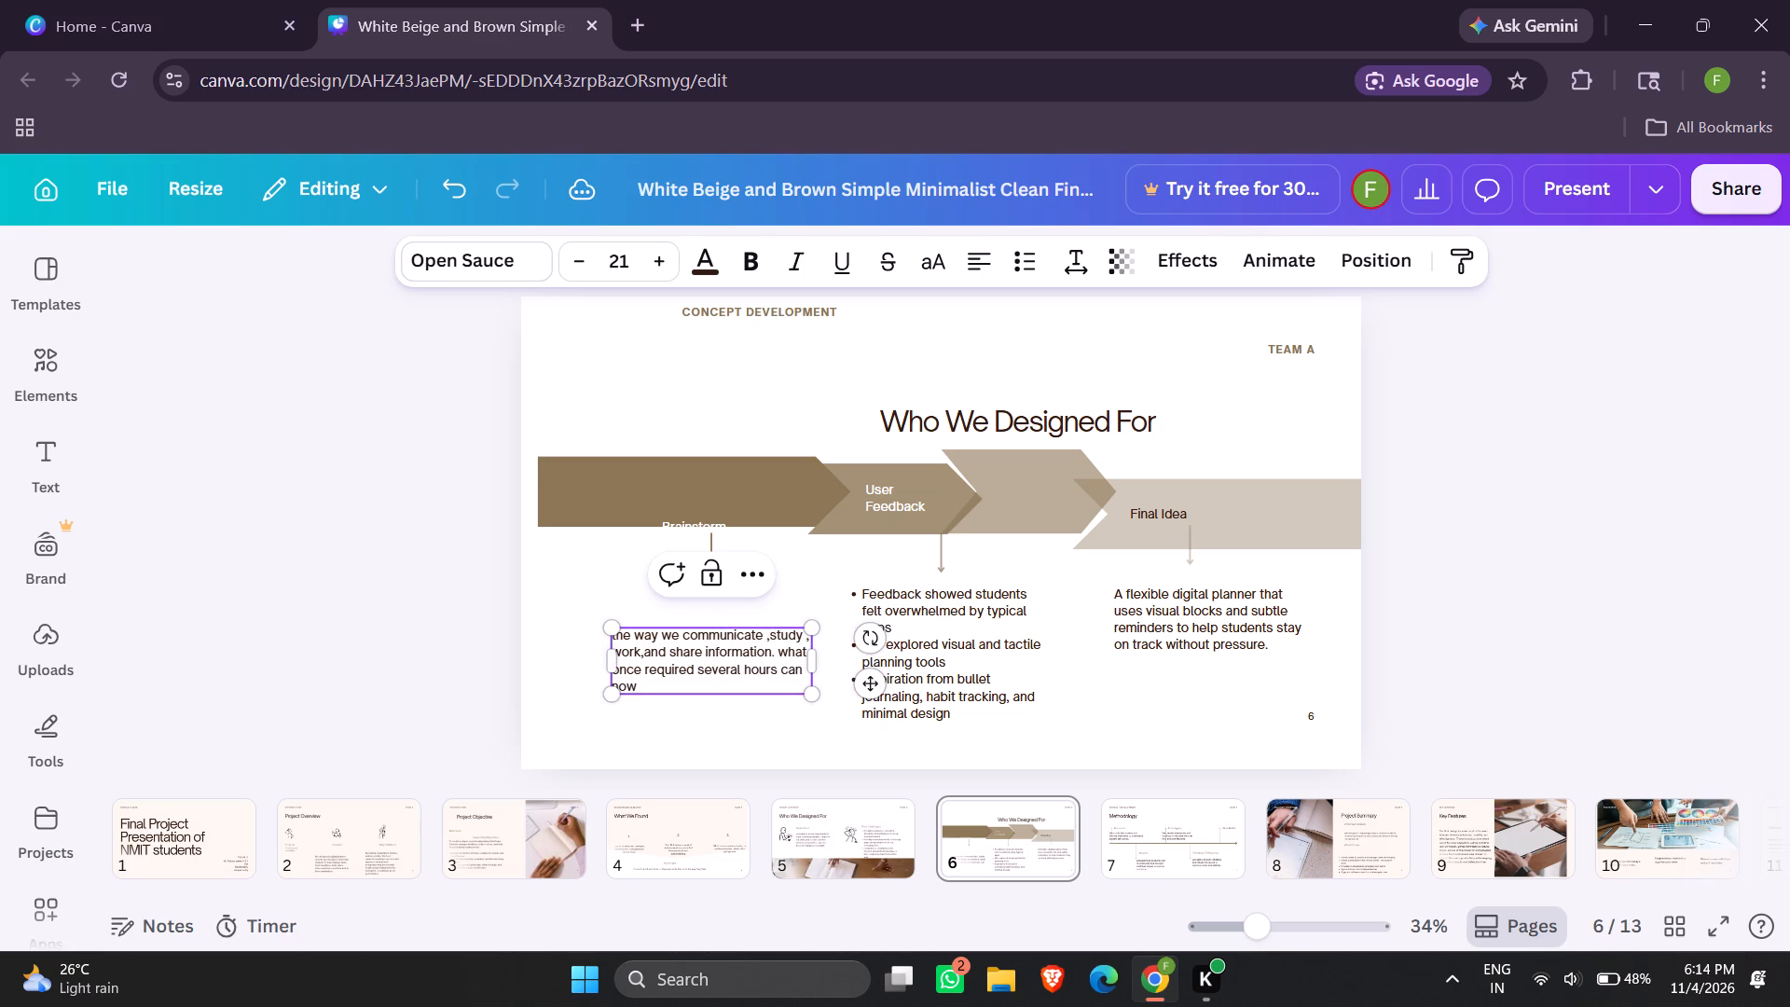
pyautogui.write('be')
pyautogui.press('space')
pyautogui.write('completer')
pyautogui.press('BackSpace')
pyautogui.write('d')
pyautogui.press('space')
pyautogui.write('within')
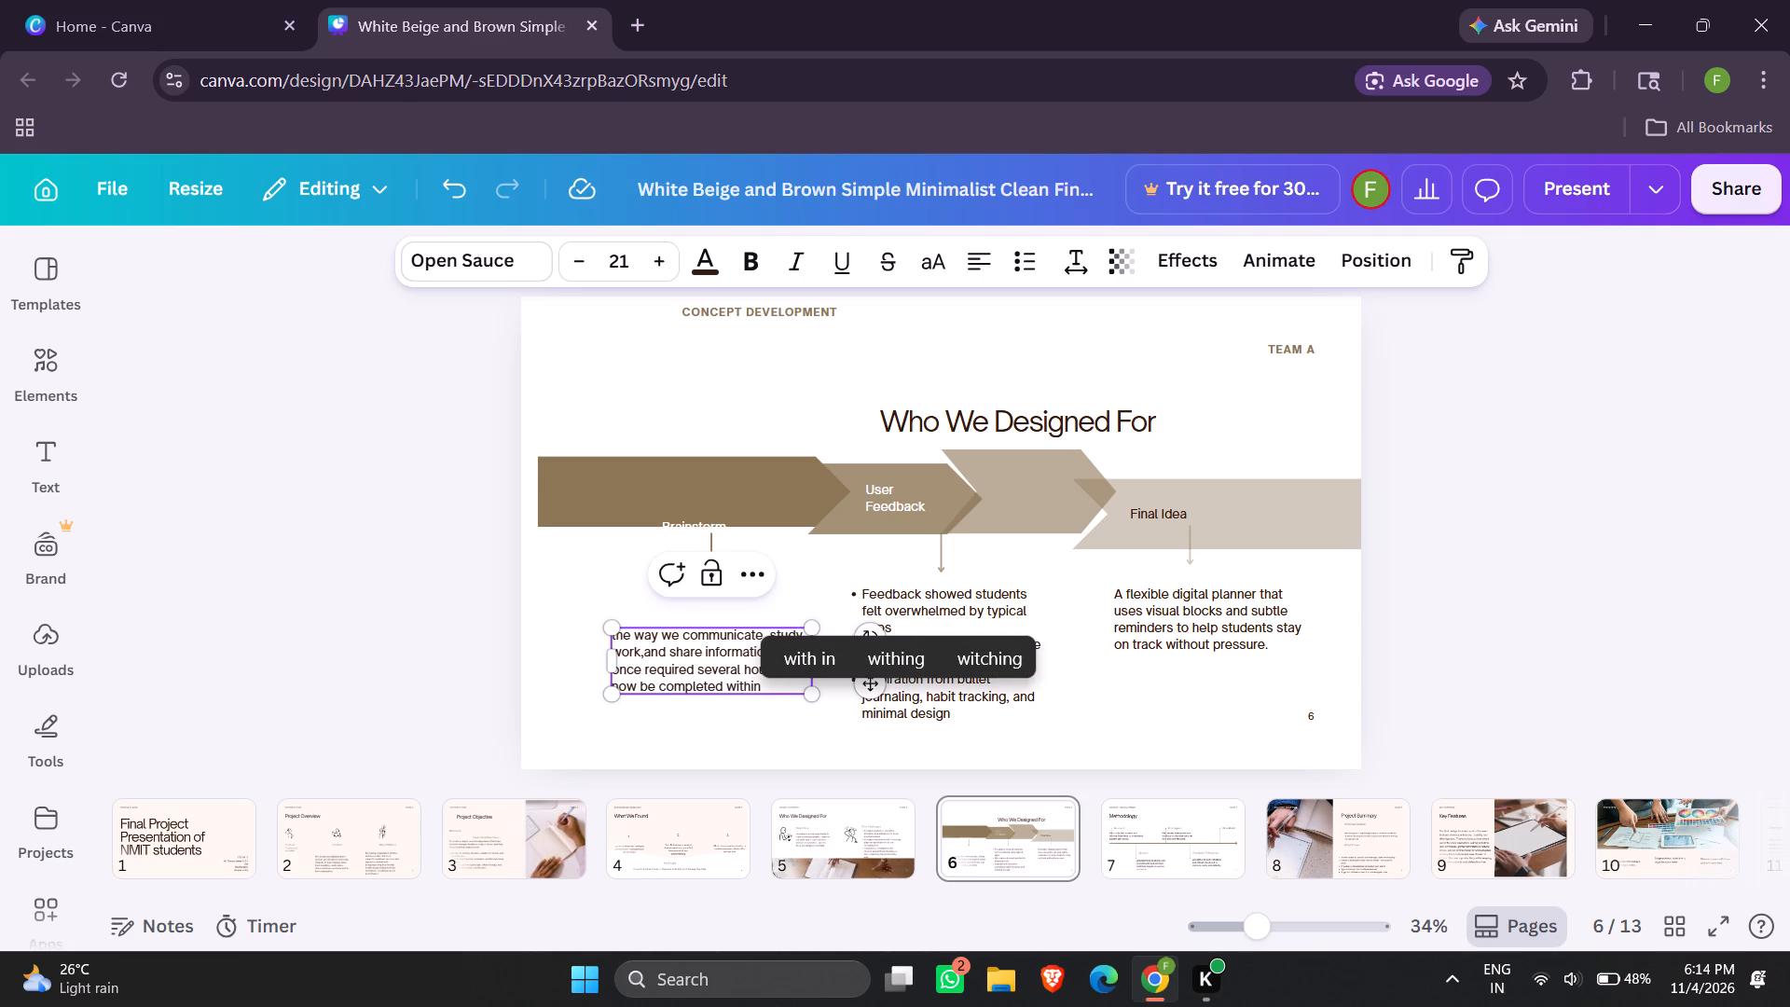
pyautogui.press('space')
pyautogui.write('a few')
pyautogui.press('space')
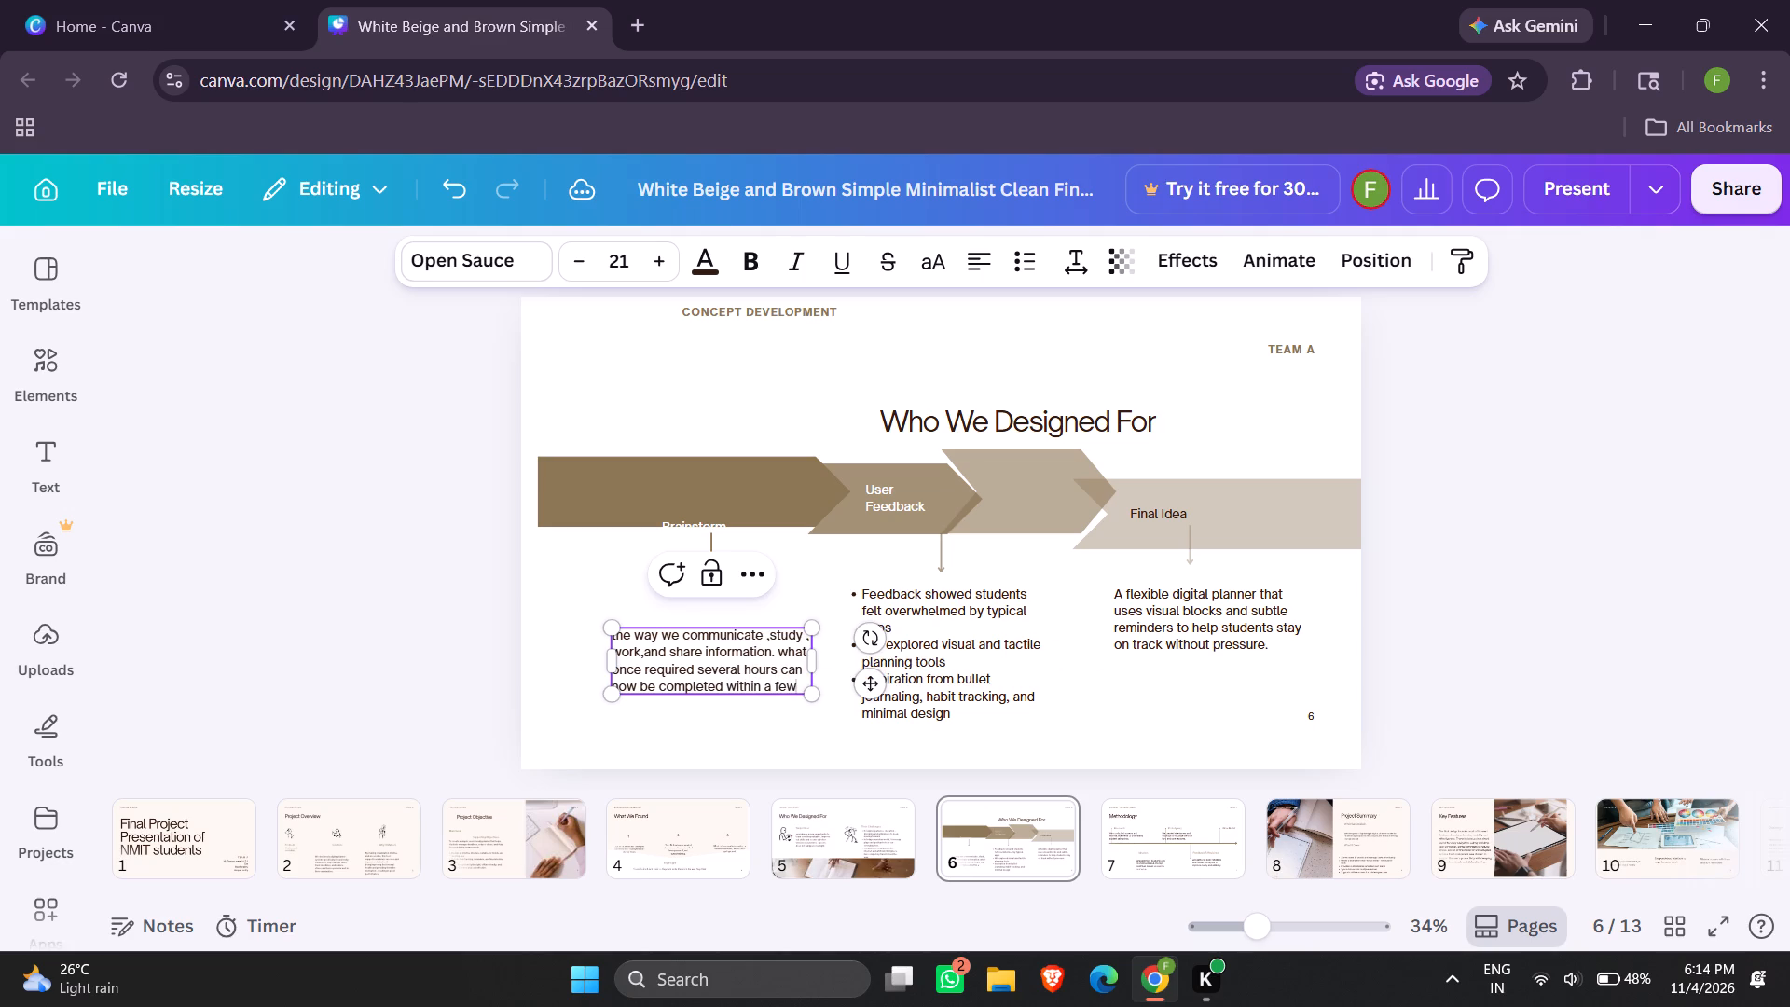
pyautogui.write('minutes')
pyautogui.press('space')
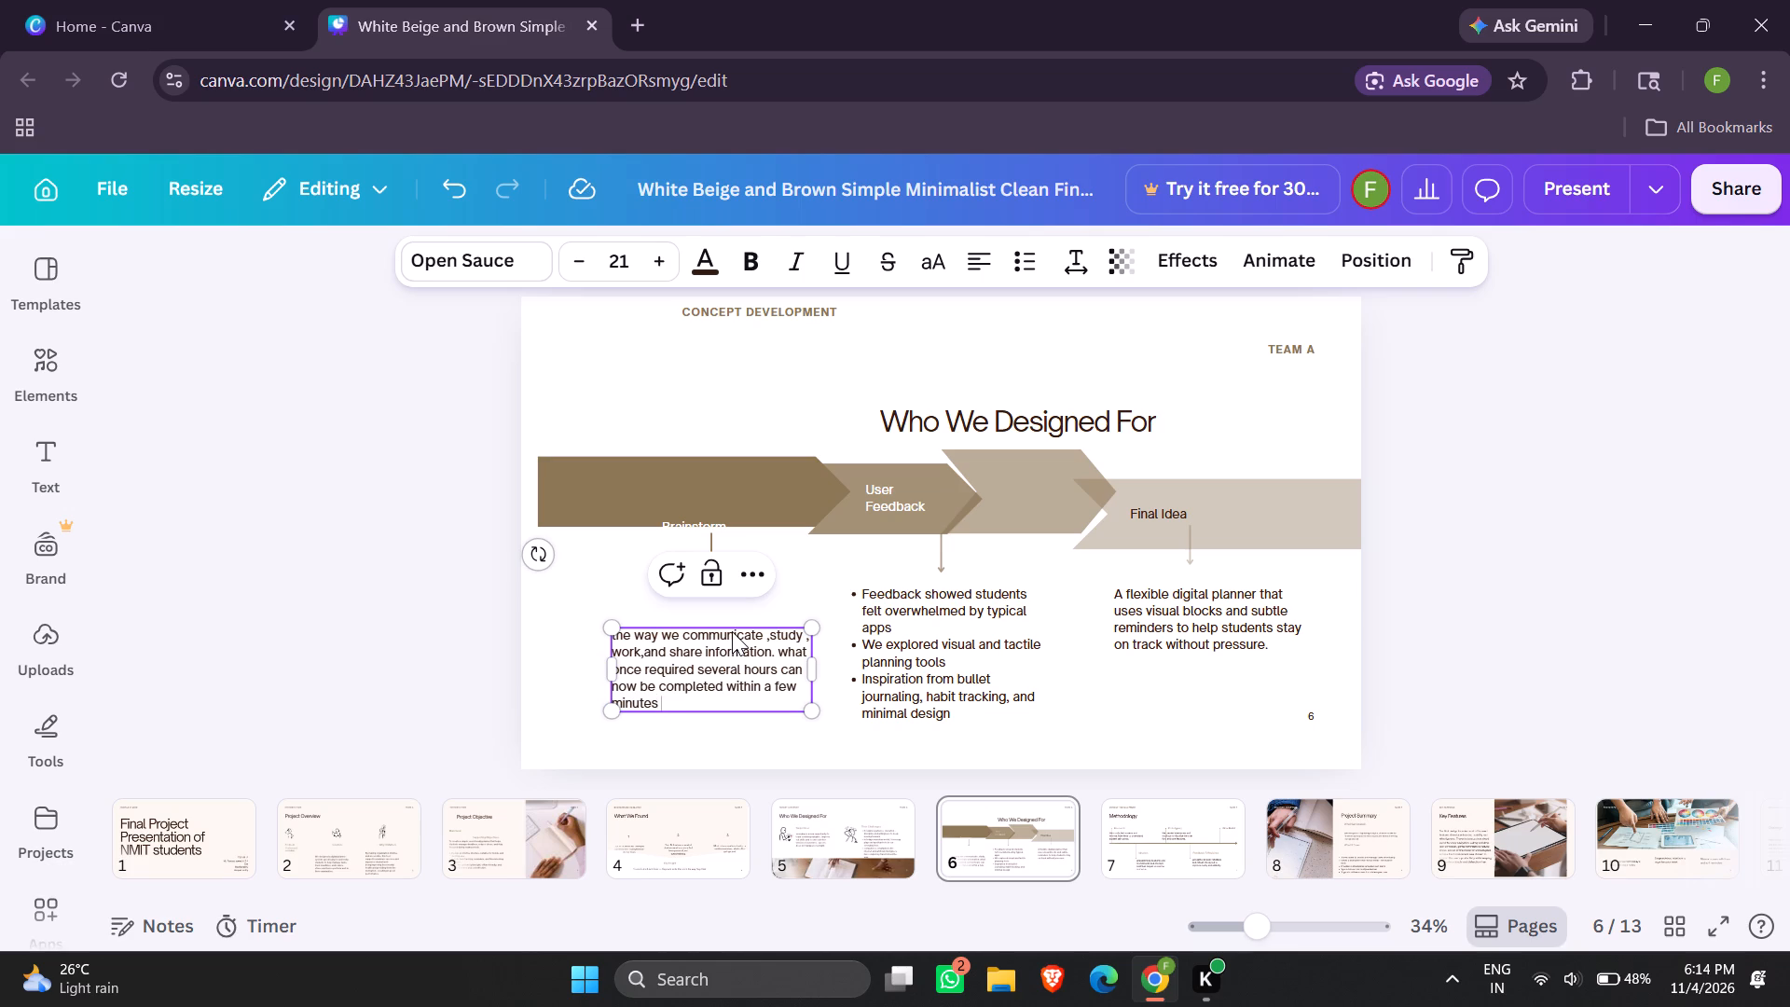
# Finish the Brainstorm paragraph with "with the help of modern technology.".
pyautogui.write('with the help')
pyautogui.press('space')
pyautogui.write('of modern')
pyautogui.press('space')
pyautogui.write('technology')
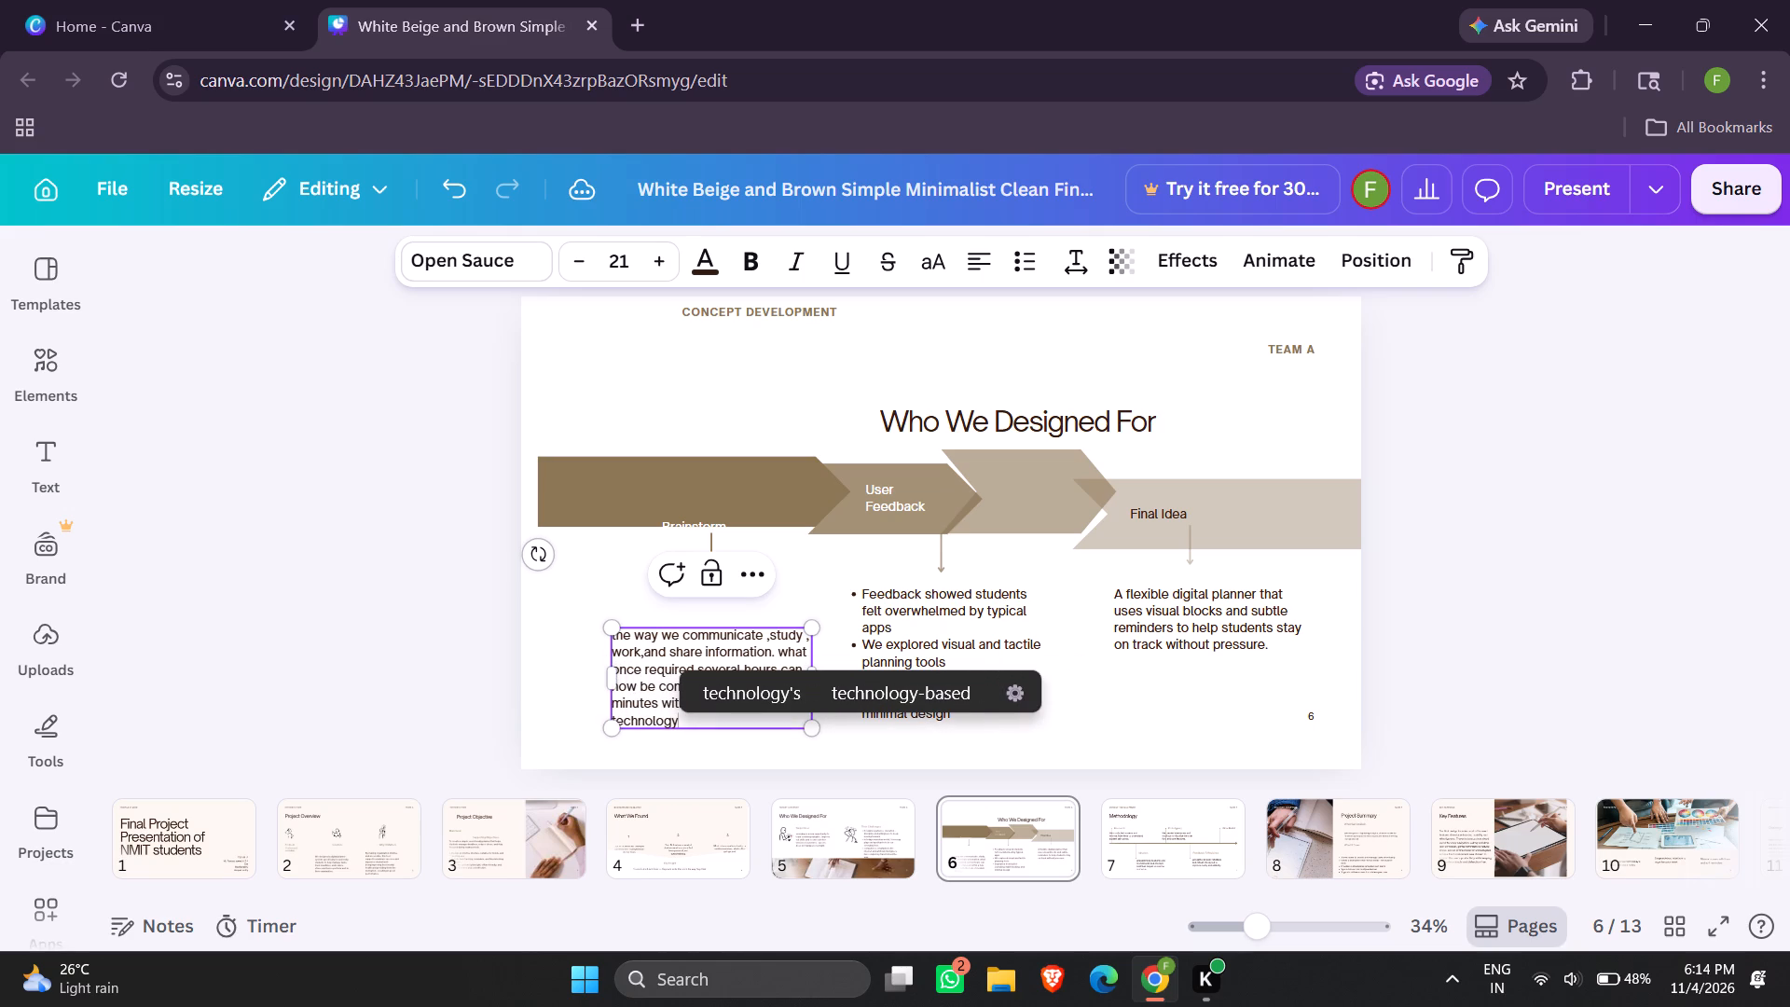
pyautogui.press('.')
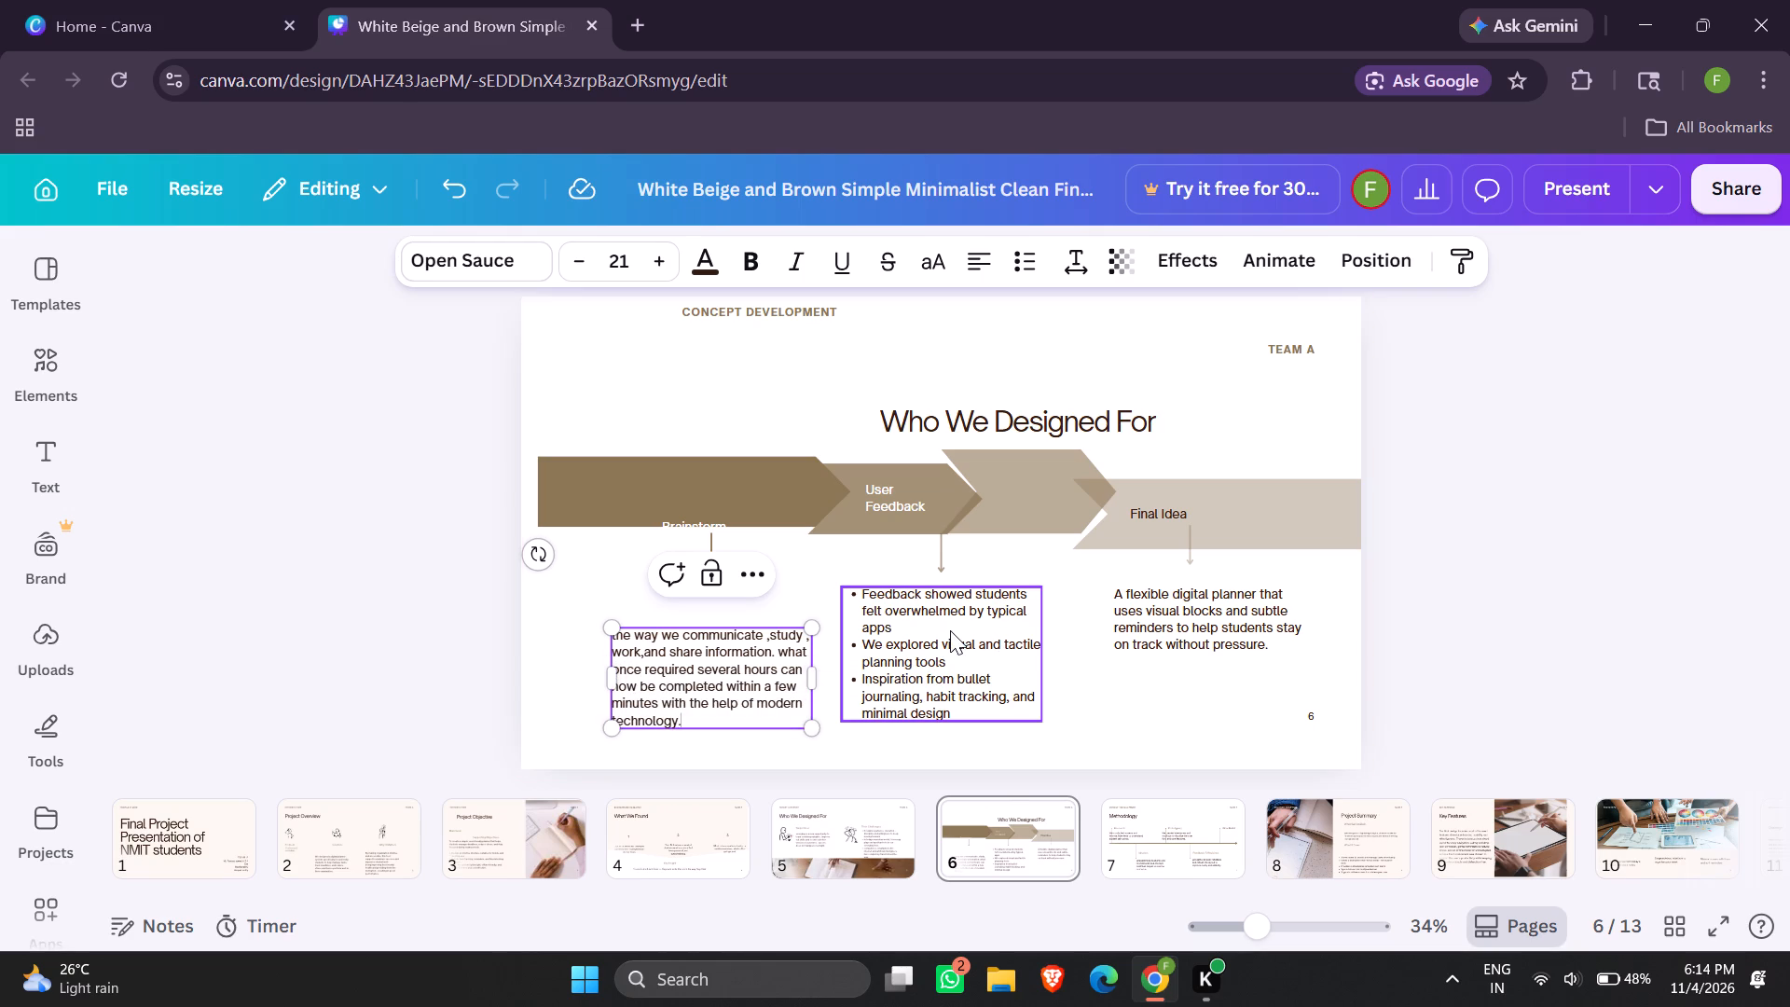
# Shift the bullet list under the User Feedback arrow slightly downward, keeping it below that arrow.
pyautogui.moveTo(967, 719); pyautogui.dragTo(911, 650)
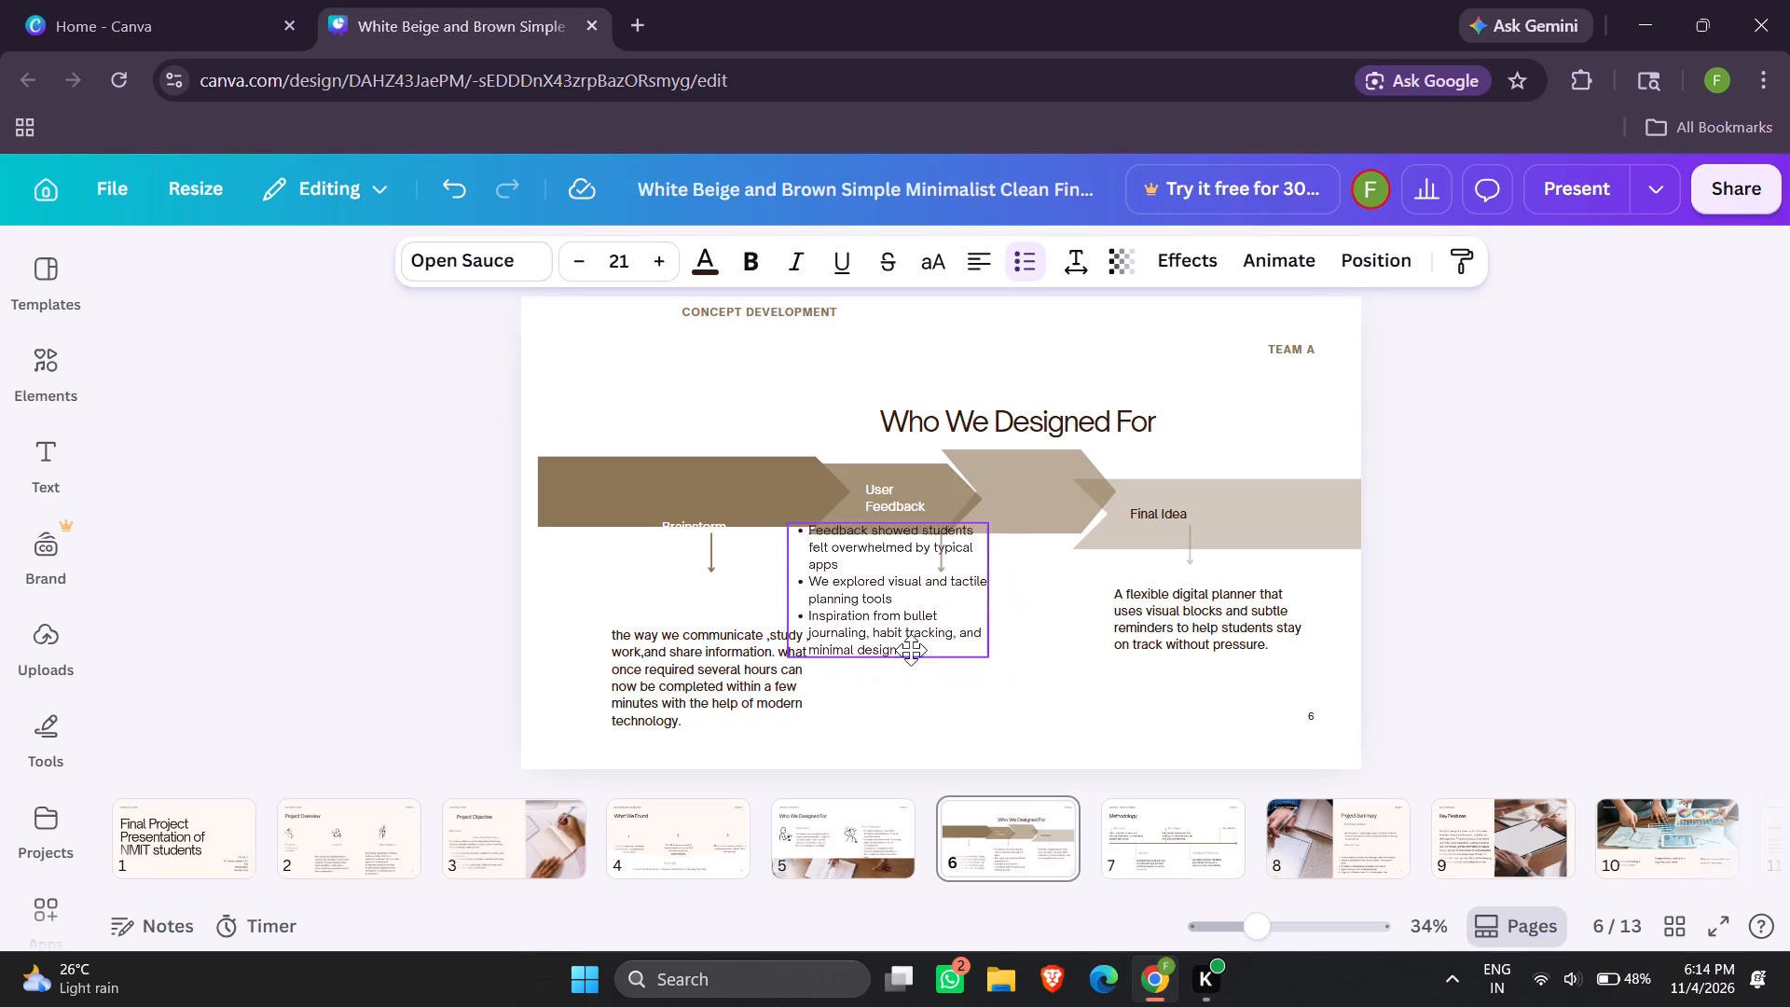
pyautogui.moveTo(911, 650); pyautogui.dragTo(977, 733)
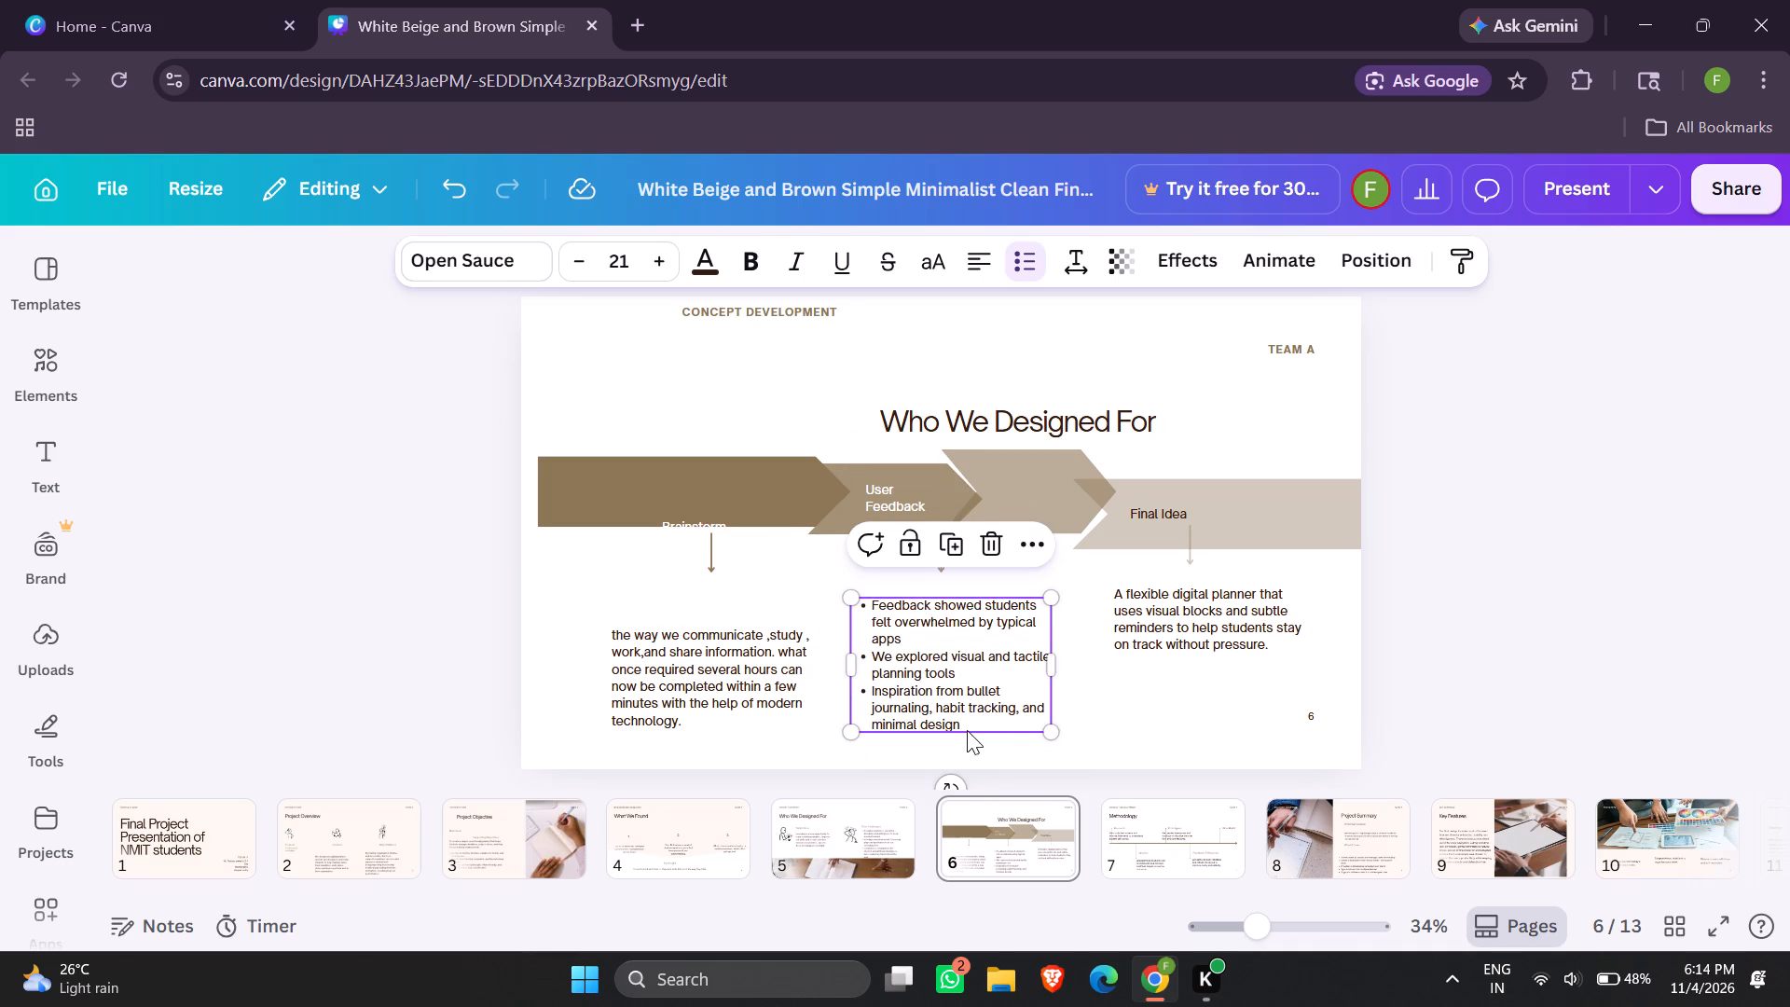
pyautogui.moveTo(960, 717); pyautogui.dragTo(967, 739)
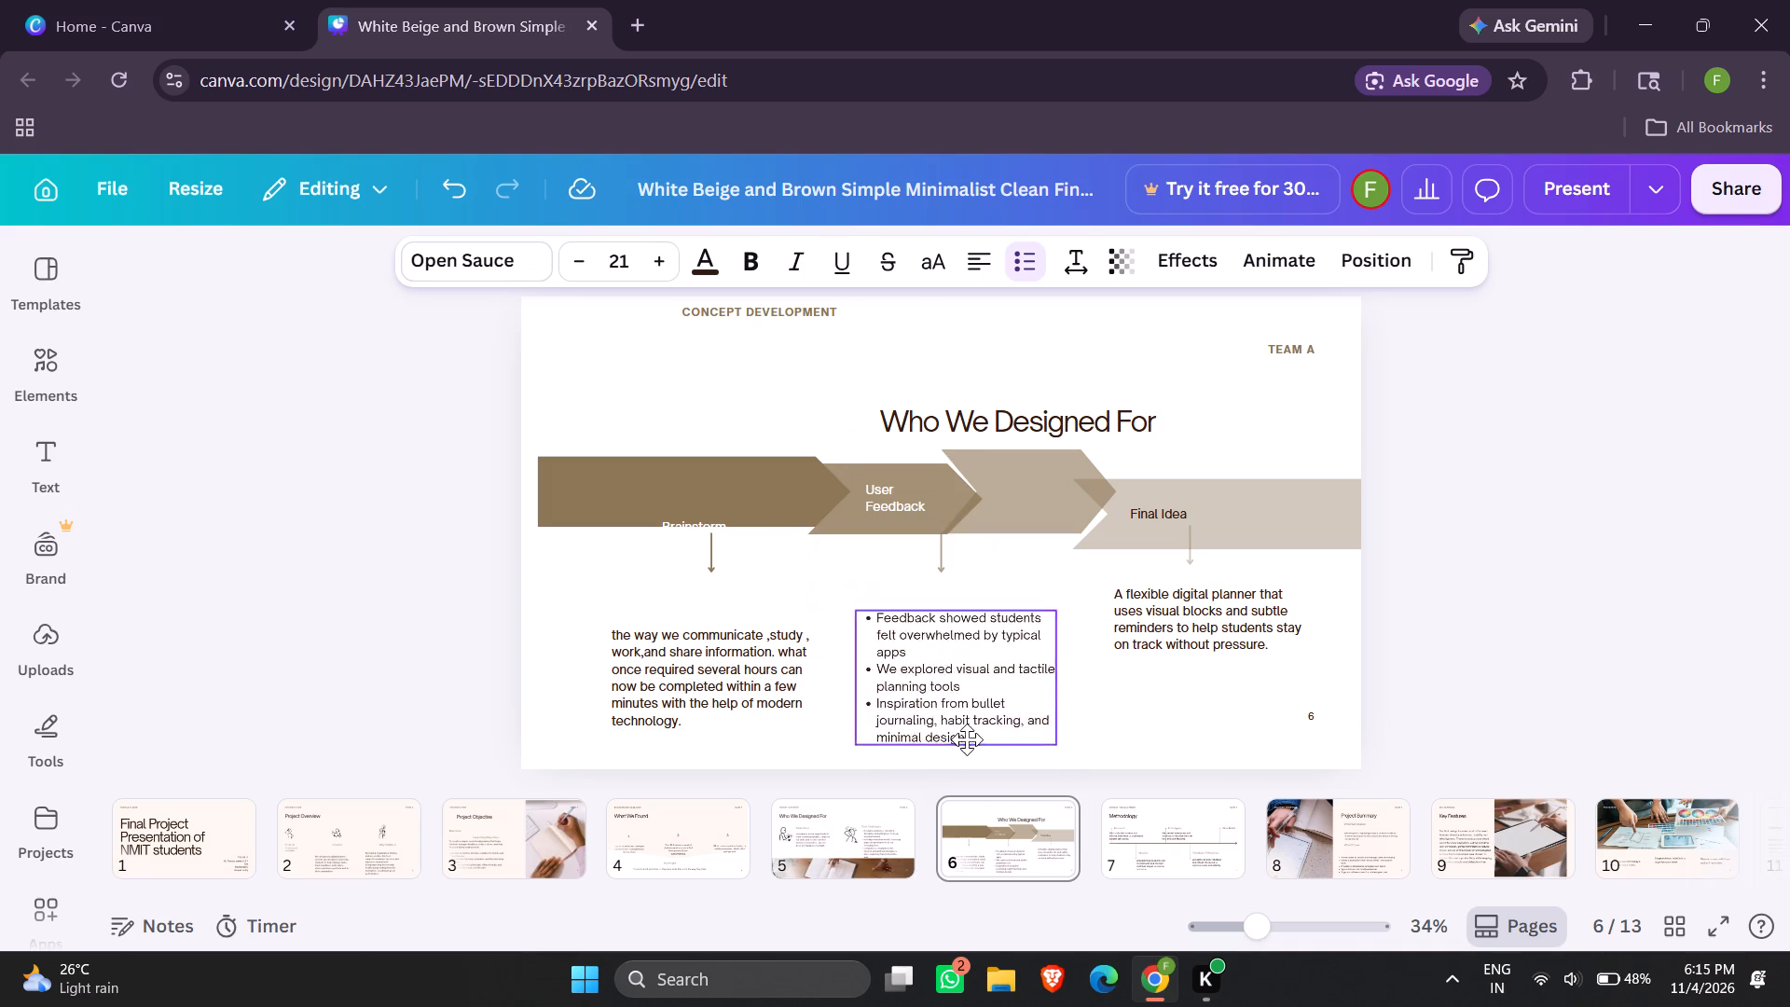
pyautogui.moveTo(967, 739); pyautogui.dragTo(955, 726)
# Replace the whole User Feedback bullet list with one bullet reading "however,technology alone cannot guarantee success.".
pyautogui.click(955, 726)
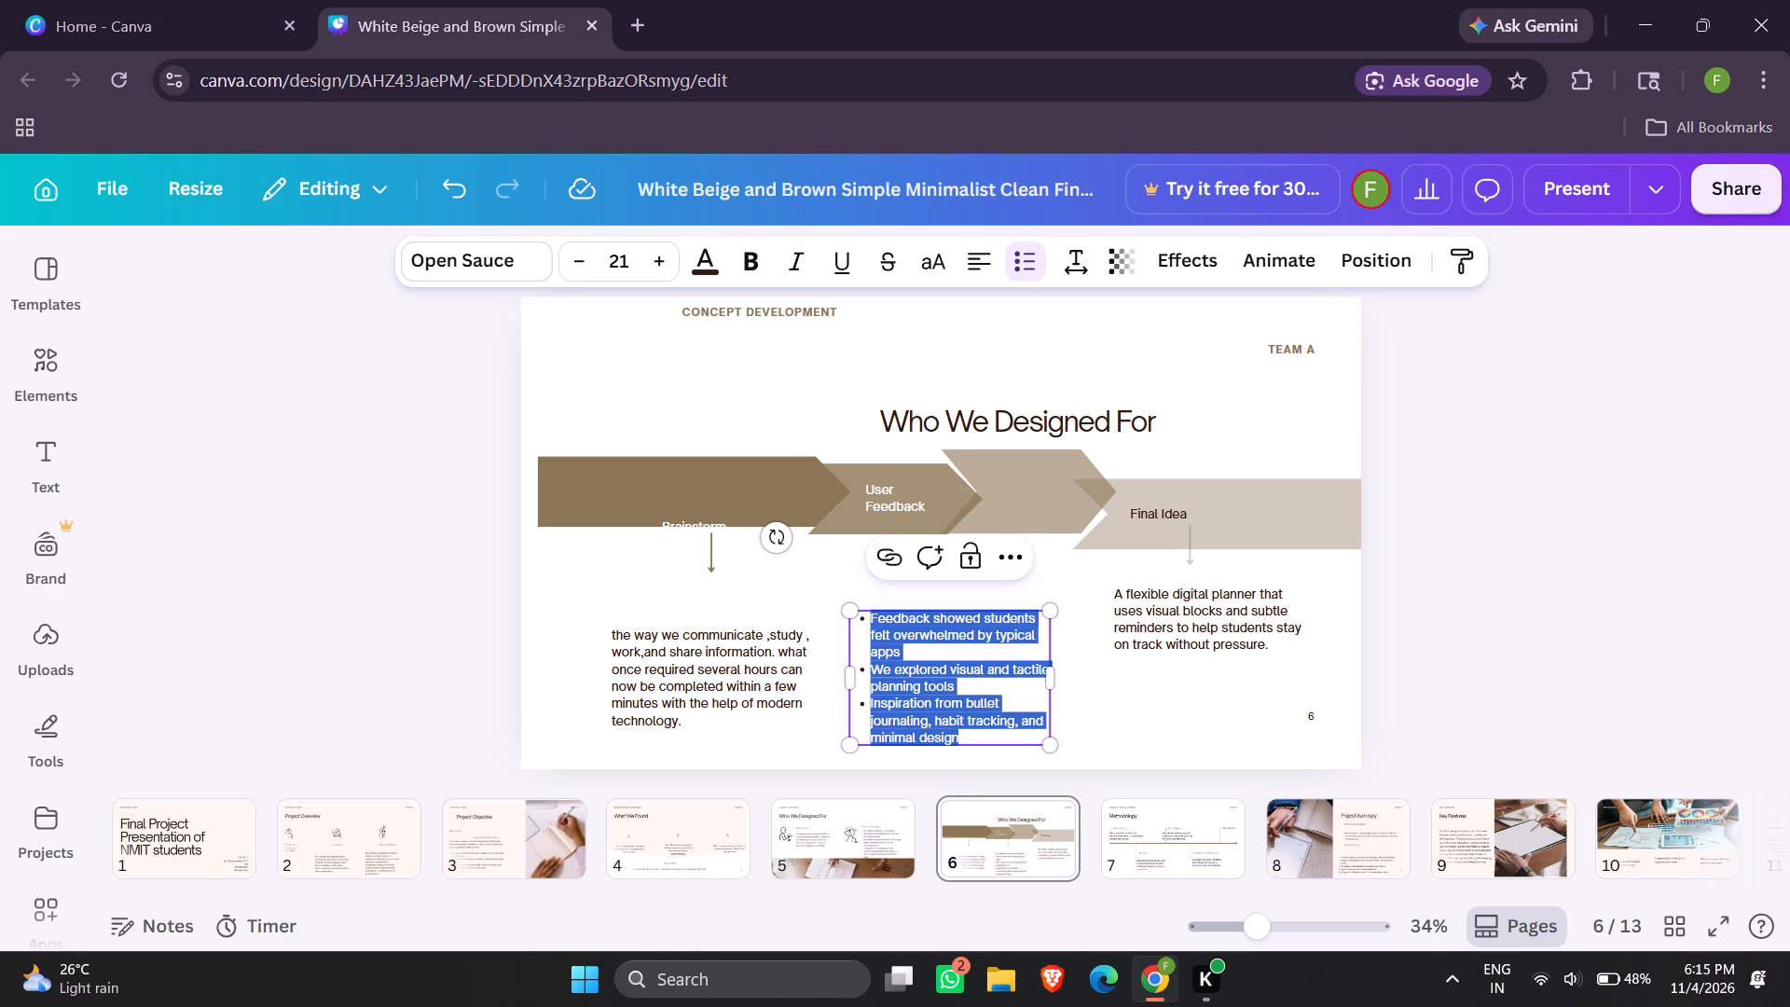
pyautogui.write('how')
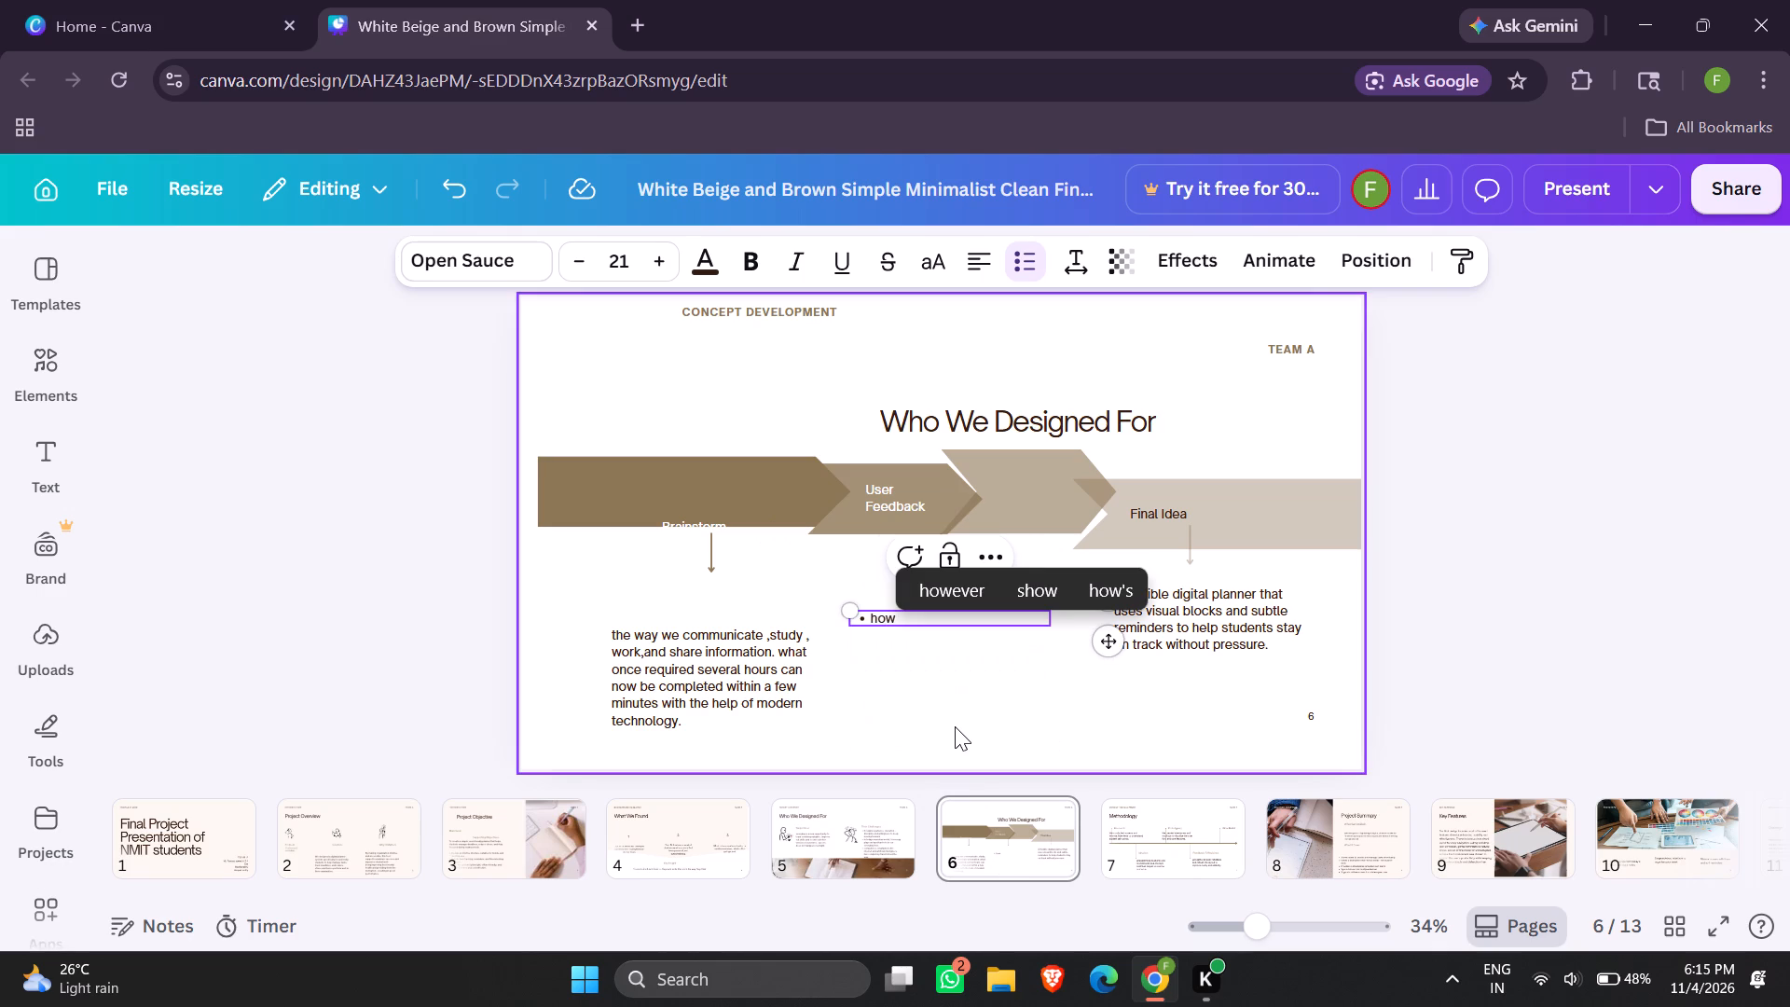
pyautogui.write('ever')
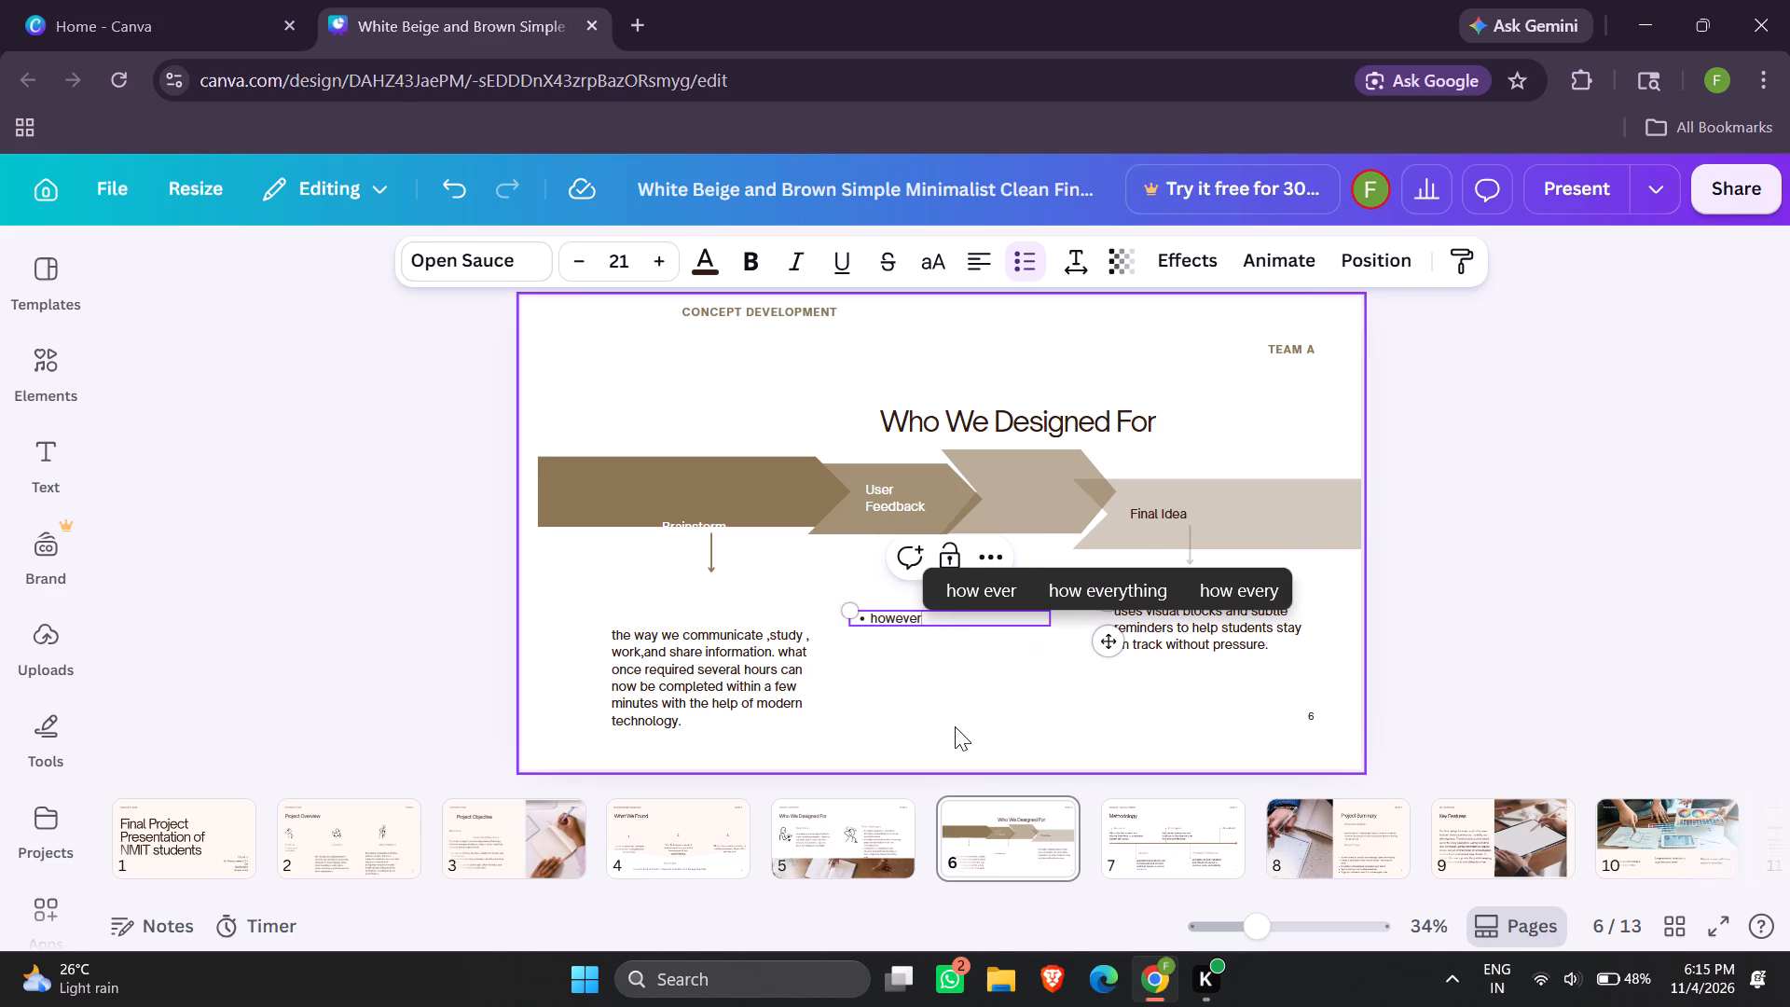
pyautogui.press(',')
pyautogui.write('technology')
pyautogui.press('space')
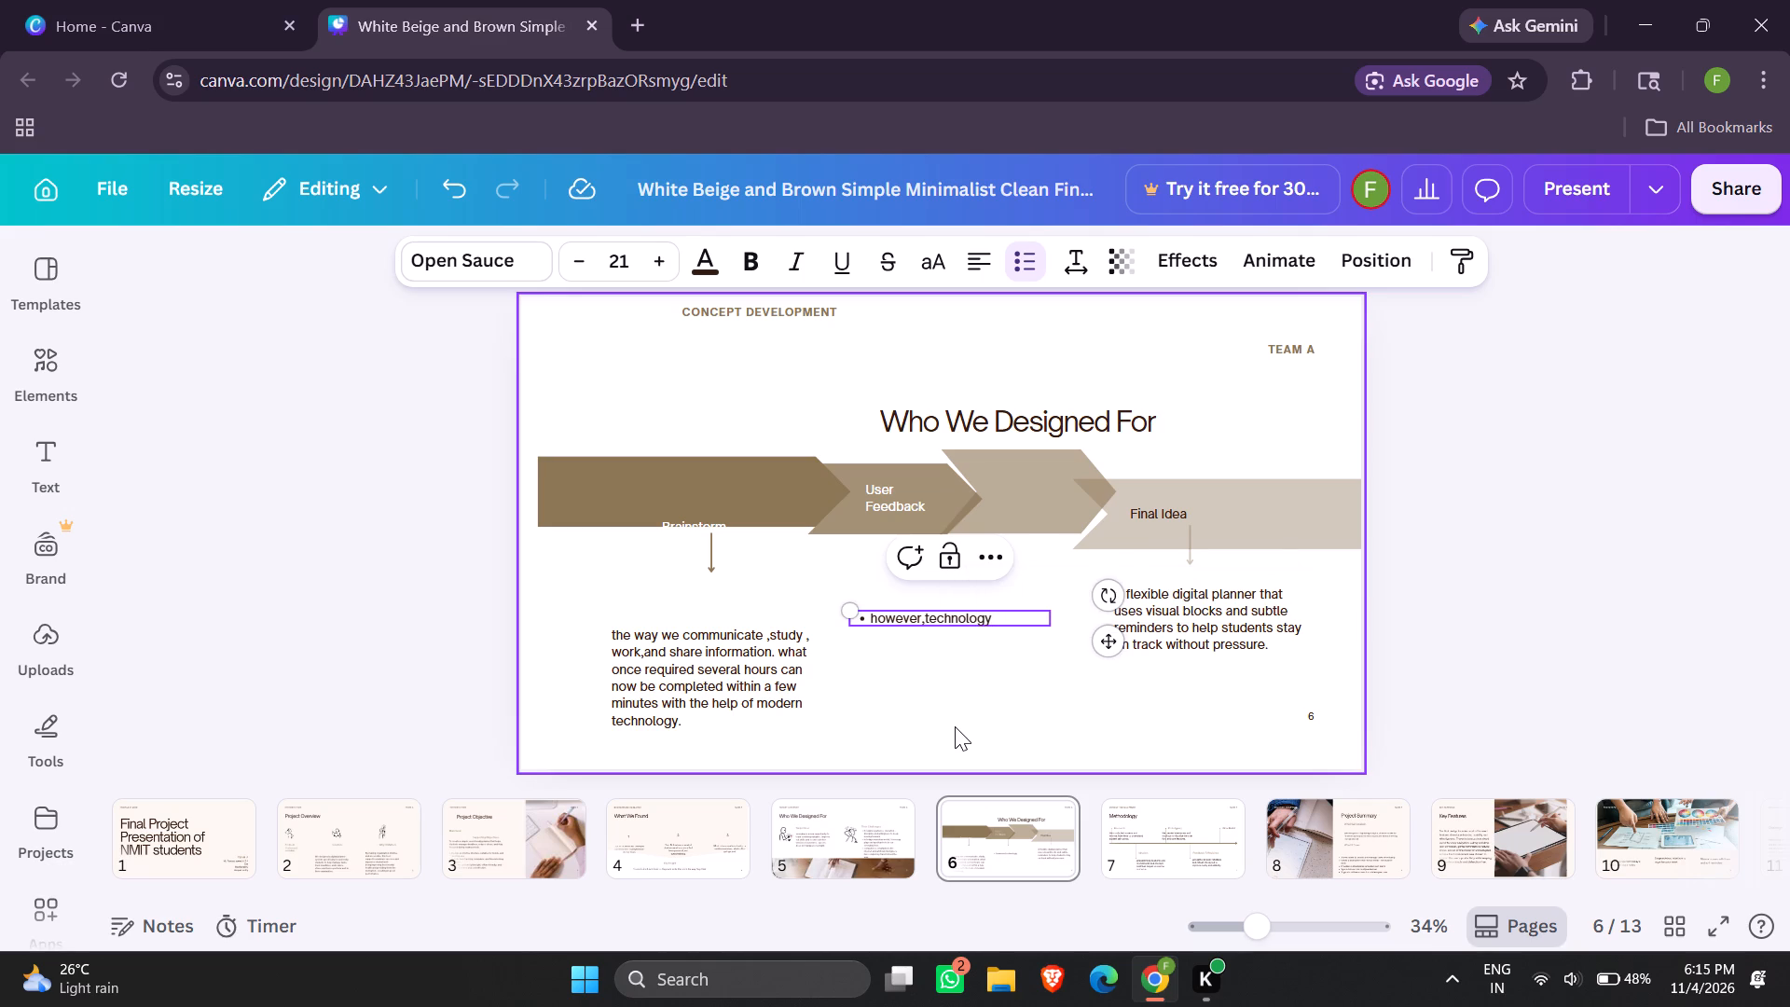
pyautogui.write('alone cannot')
pyautogui.press('space')
pyautogui.write('guat')
pyautogui.press('BackSpace')
pyautogui.write('rantee')
pyautogui.press('space')
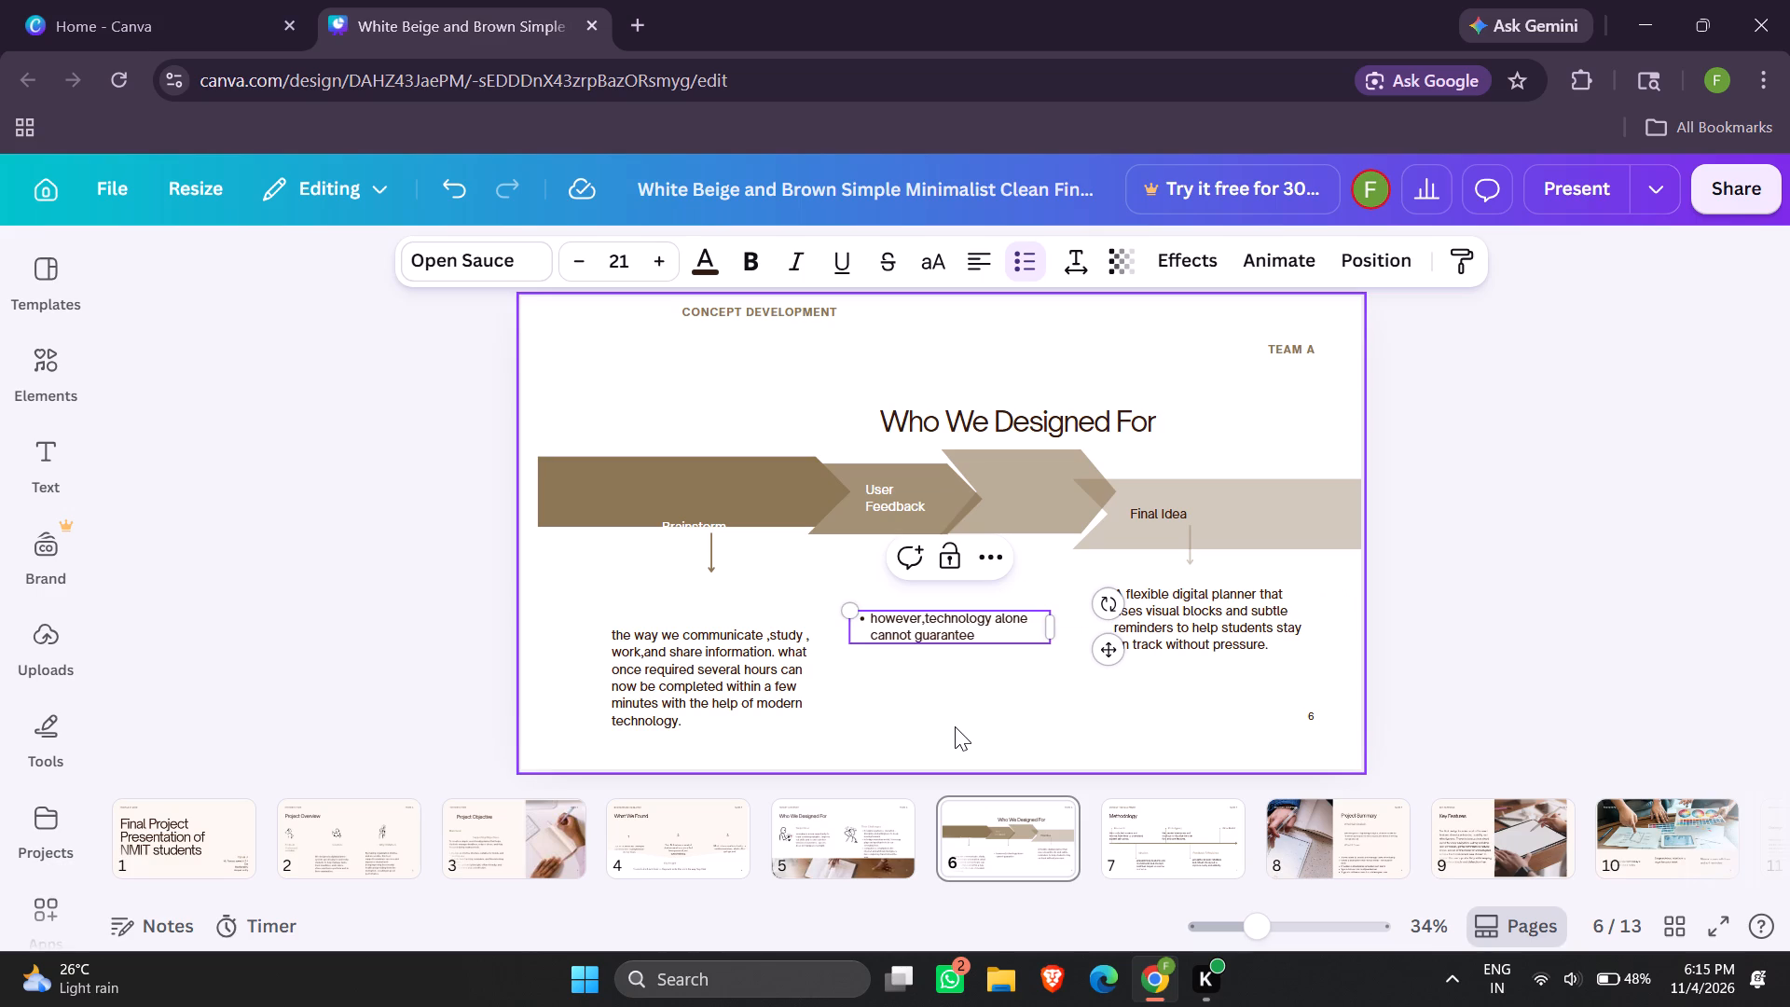
pyautogui.write('success')
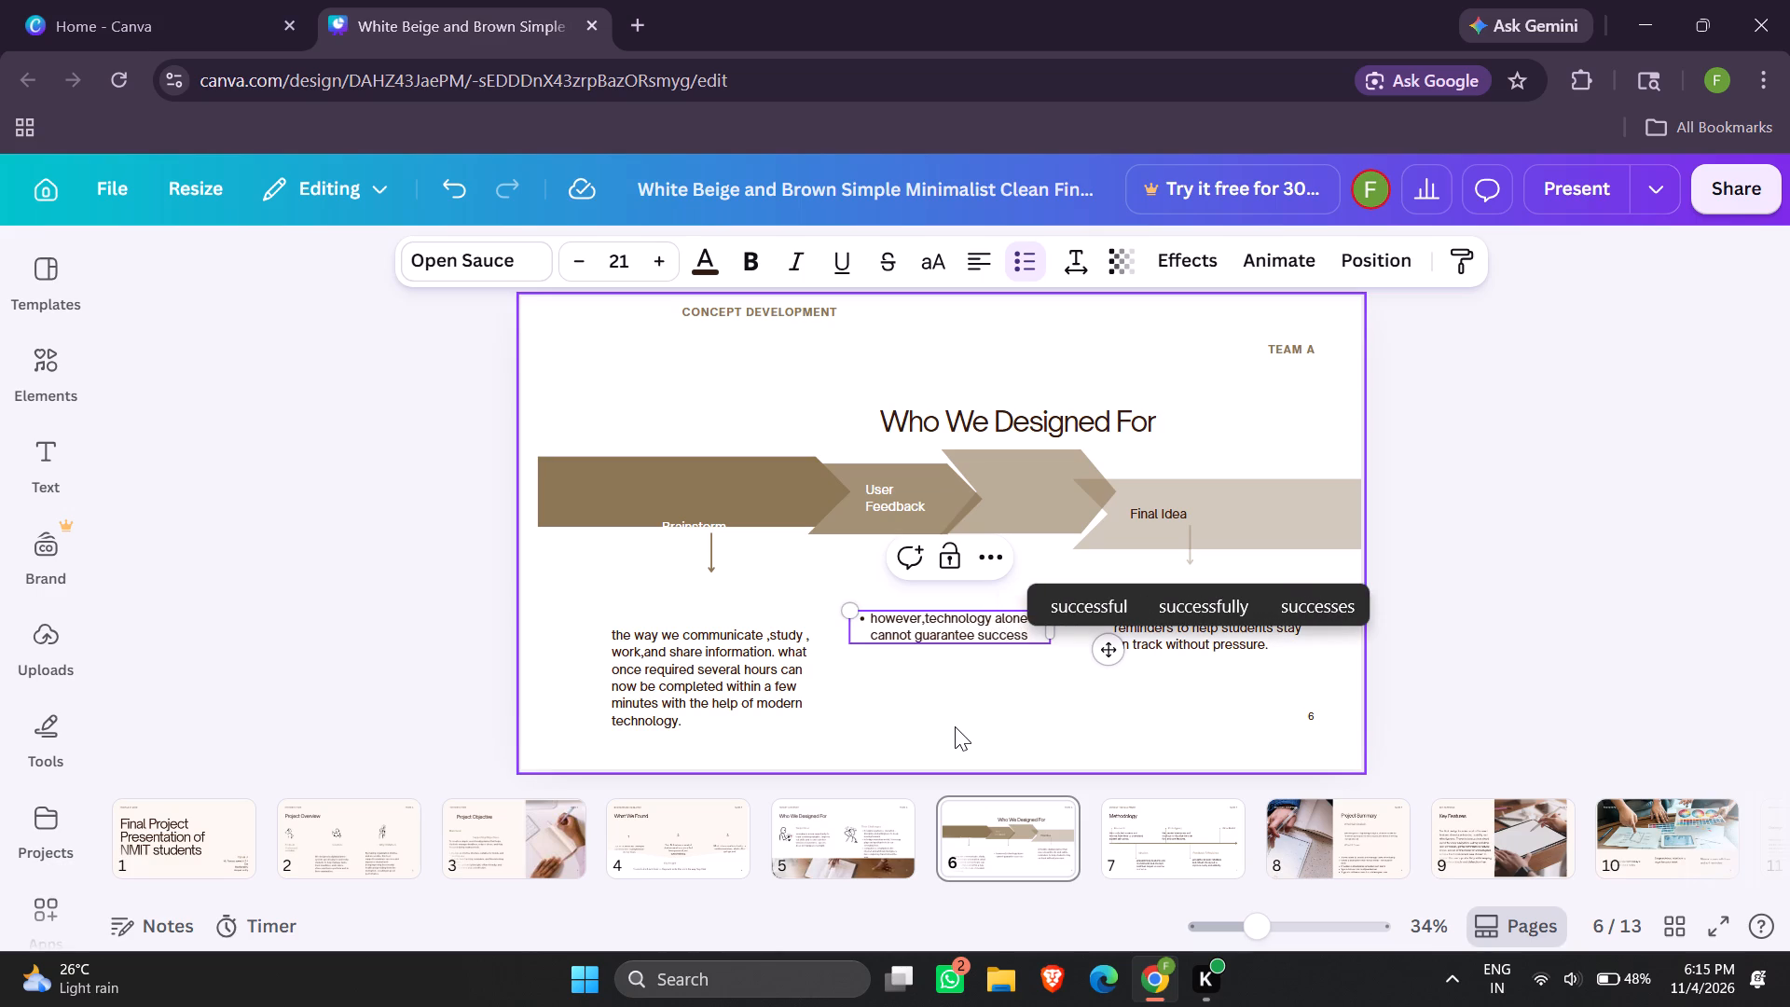
pyautogui.write('.')
# Add the sentence "we must learn how to use it effectively and responsibly." to the User Feedback bullet.
pyautogui.press('space')
pyautogui.write('we must')
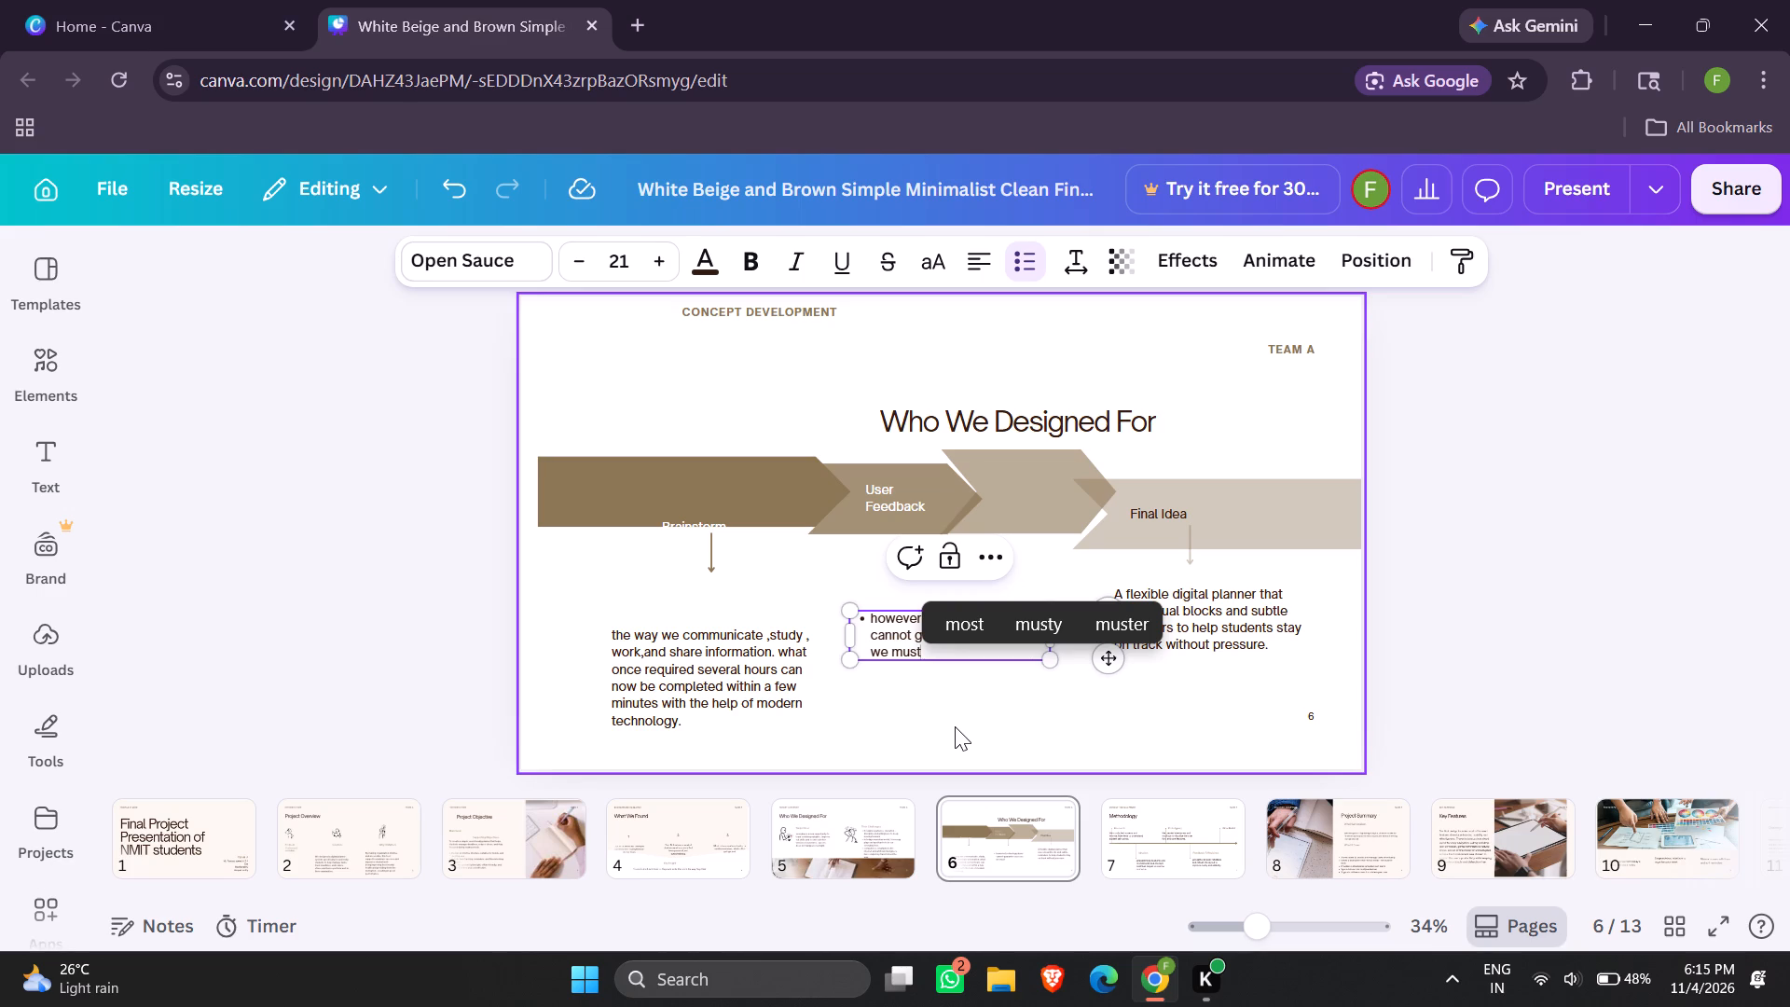
pyautogui.press('space')
pyautogui.write('learn')
pyautogui.press('space')
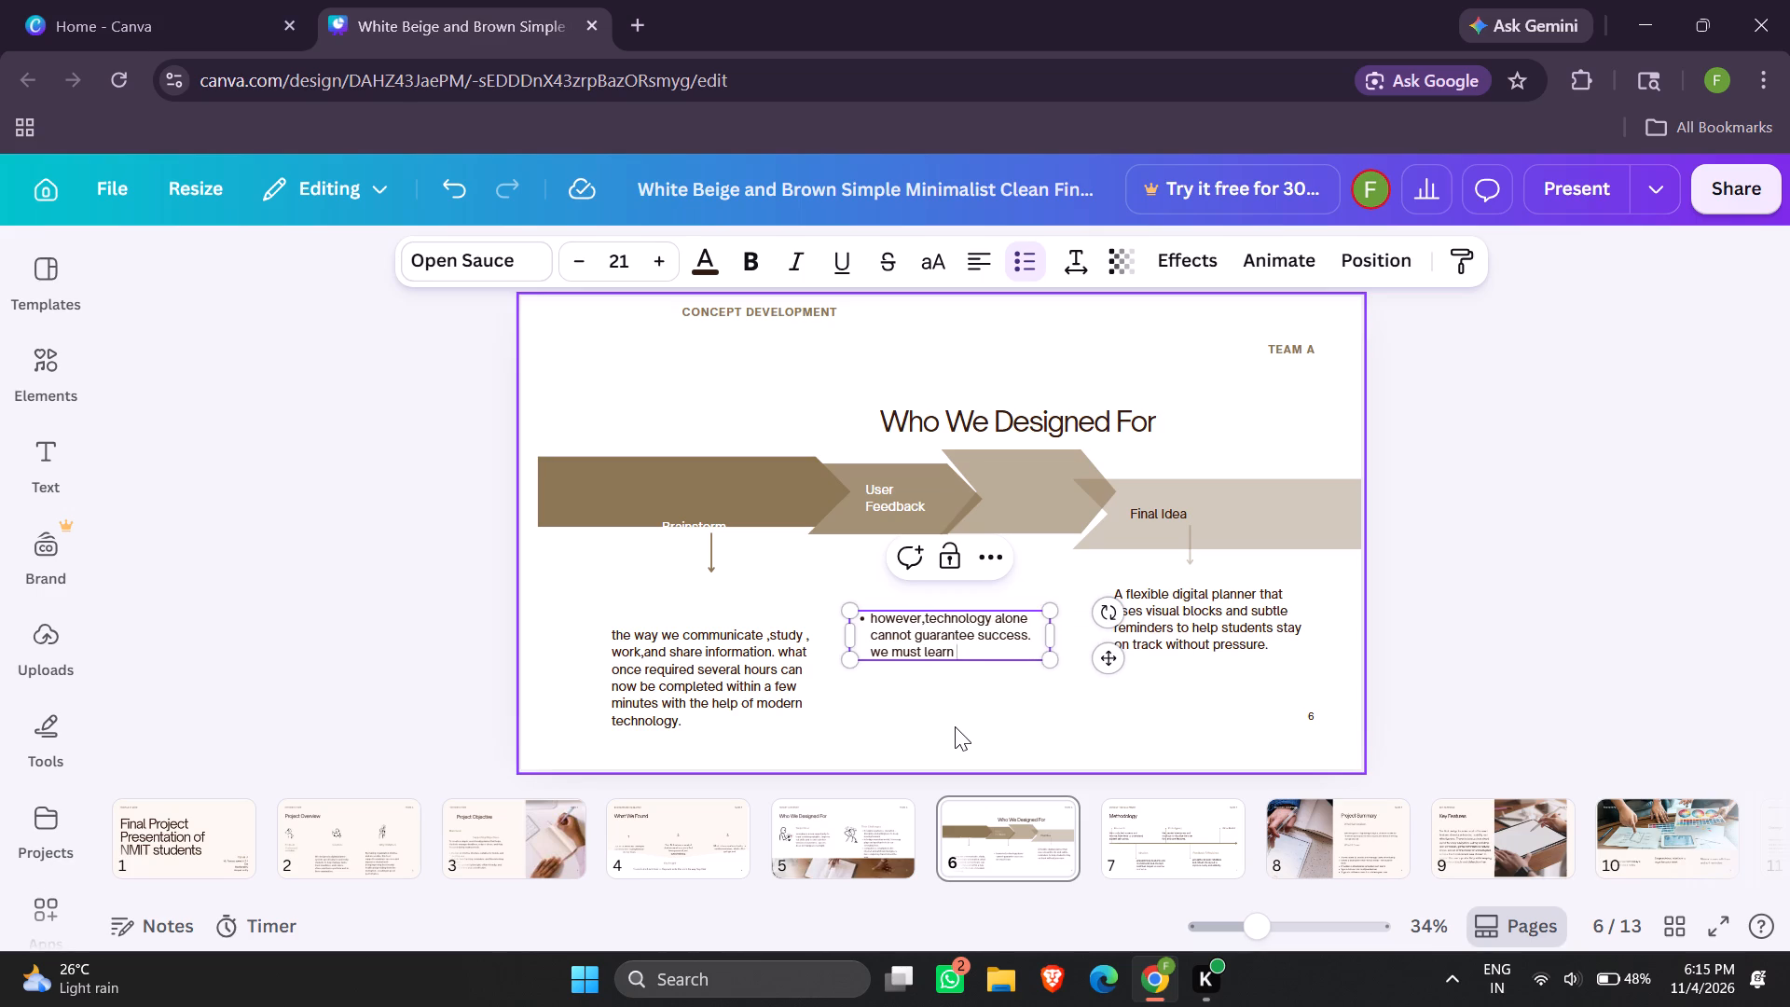
pyautogui.write('how to s')
pyautogui.press('BackSpace')
pyautogui.write('use it')
pyautogui.press('space')
pyautogui.write('effectively')
pyautogui.press('space')
pyautogui.write('and responsible')
pyautogui.press('BackSpace')
pyautogui.press('y')
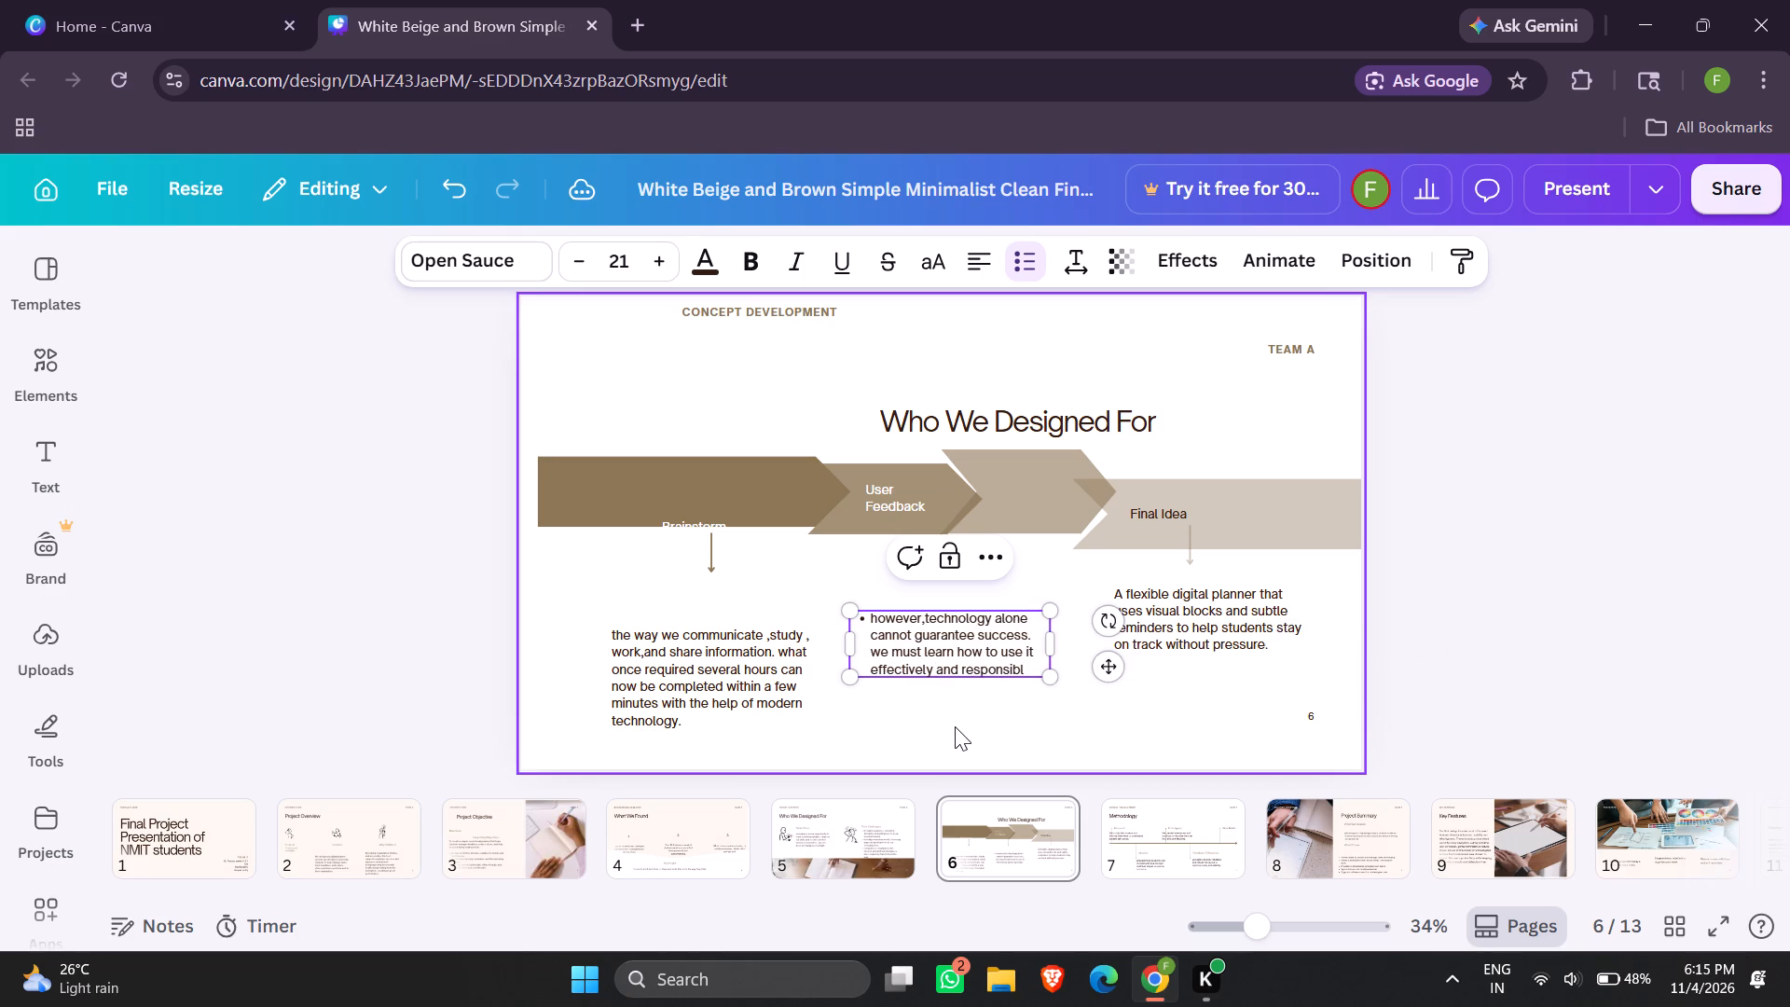
pyautogui.press('.')
# End the User Feedback bullet with "developing practical skills .".
pyautogui.press('space')
pyautogui.write('developing practical skills')
pyautogui.press('space')
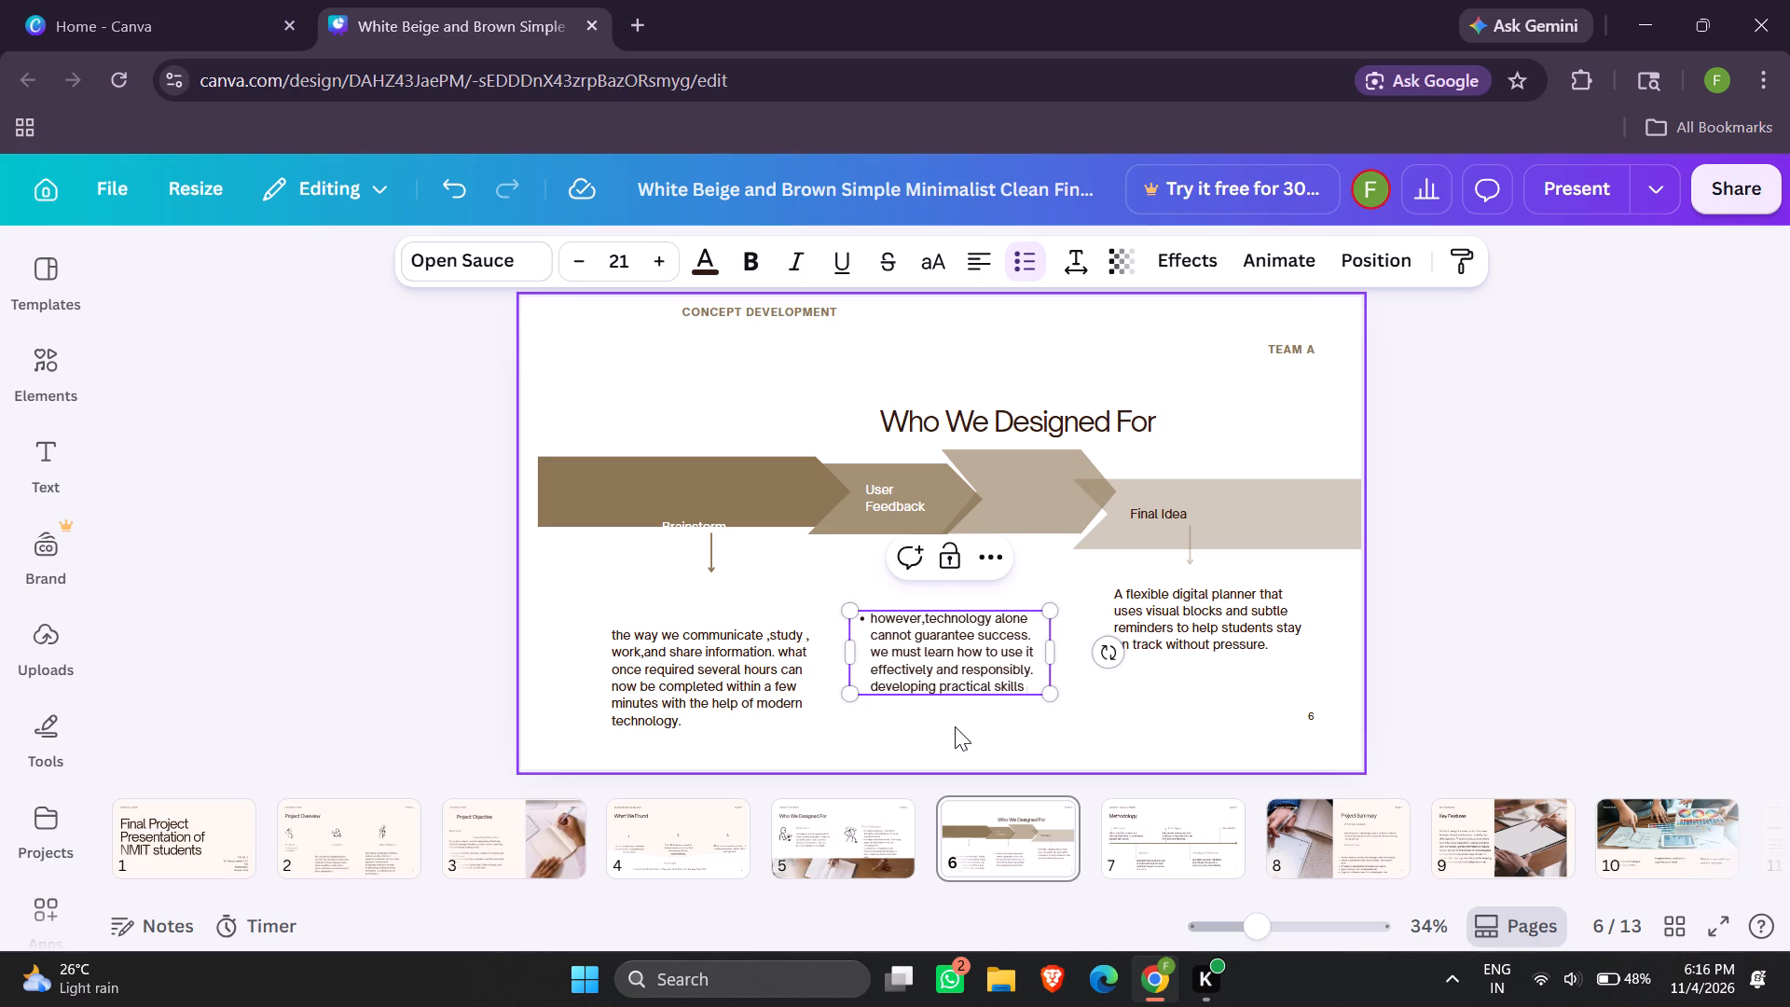
pyautogui.press(',')
pyautogui.press('BackSpace')
pyautogui.press('.')
# Replace the paragraph under the Final Idea arrow with the opening words "improving communication ,".
pyautogui.tripleClick(1221, 616)
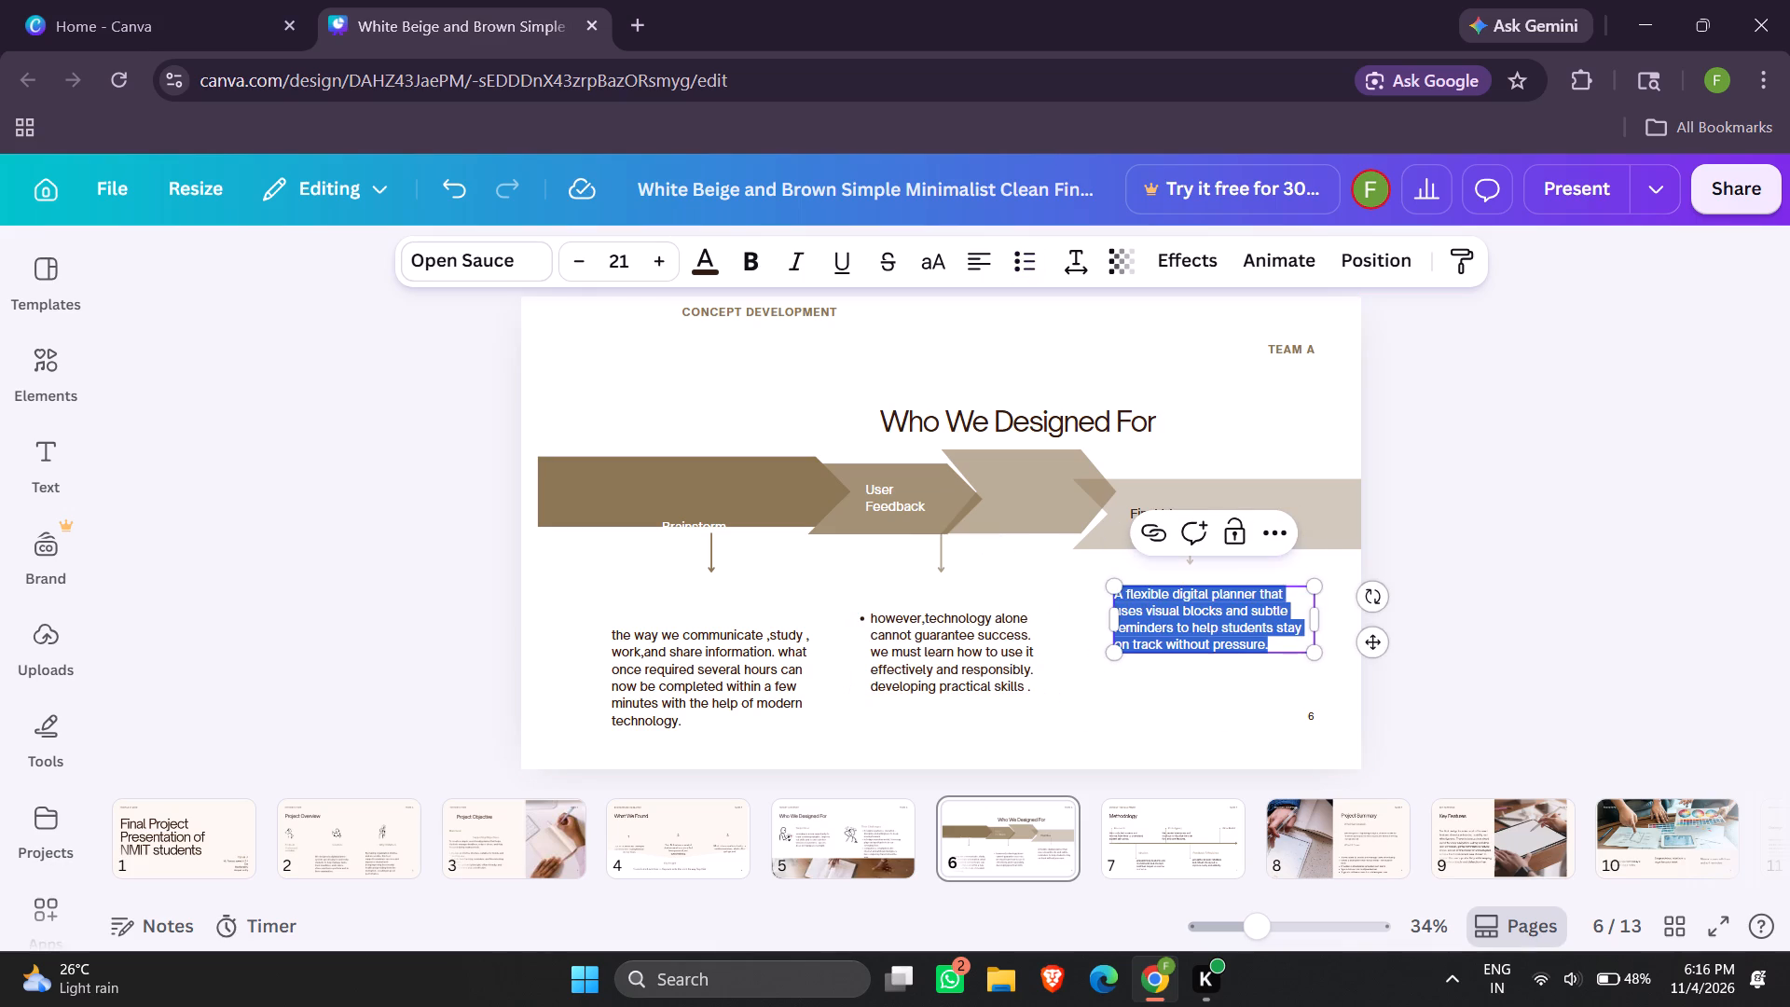
pyautogui.write('improving')
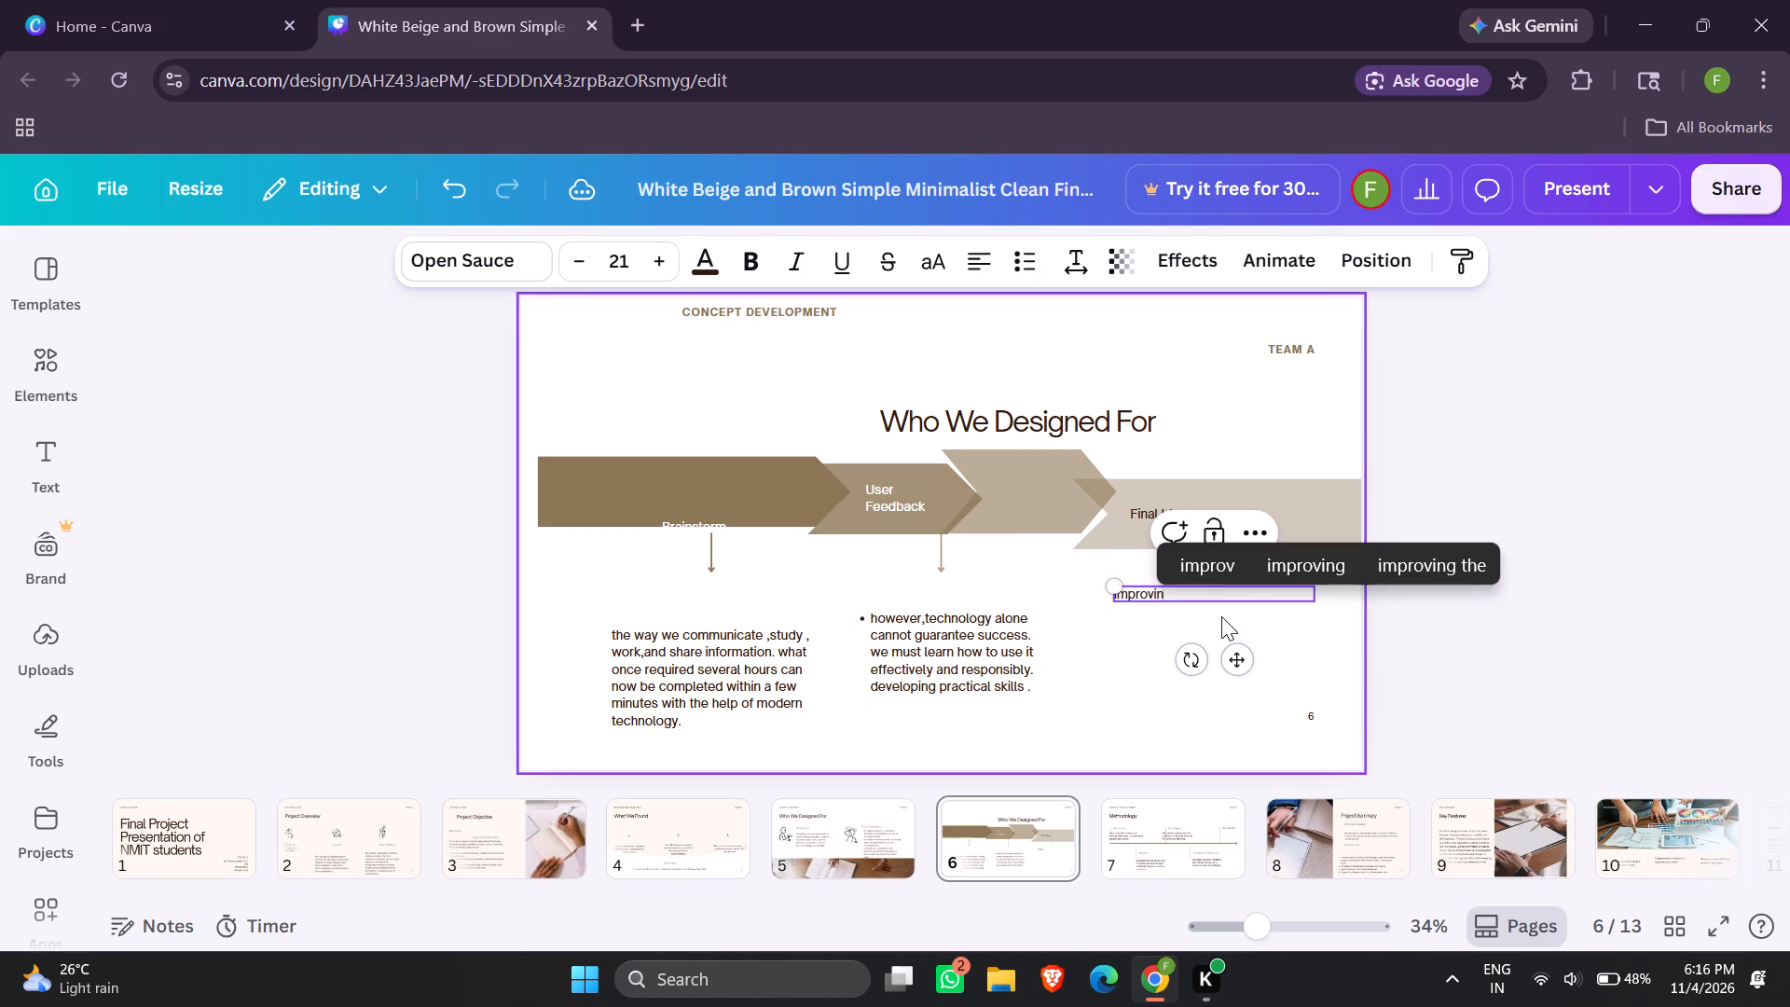
pyautogui.press('space')
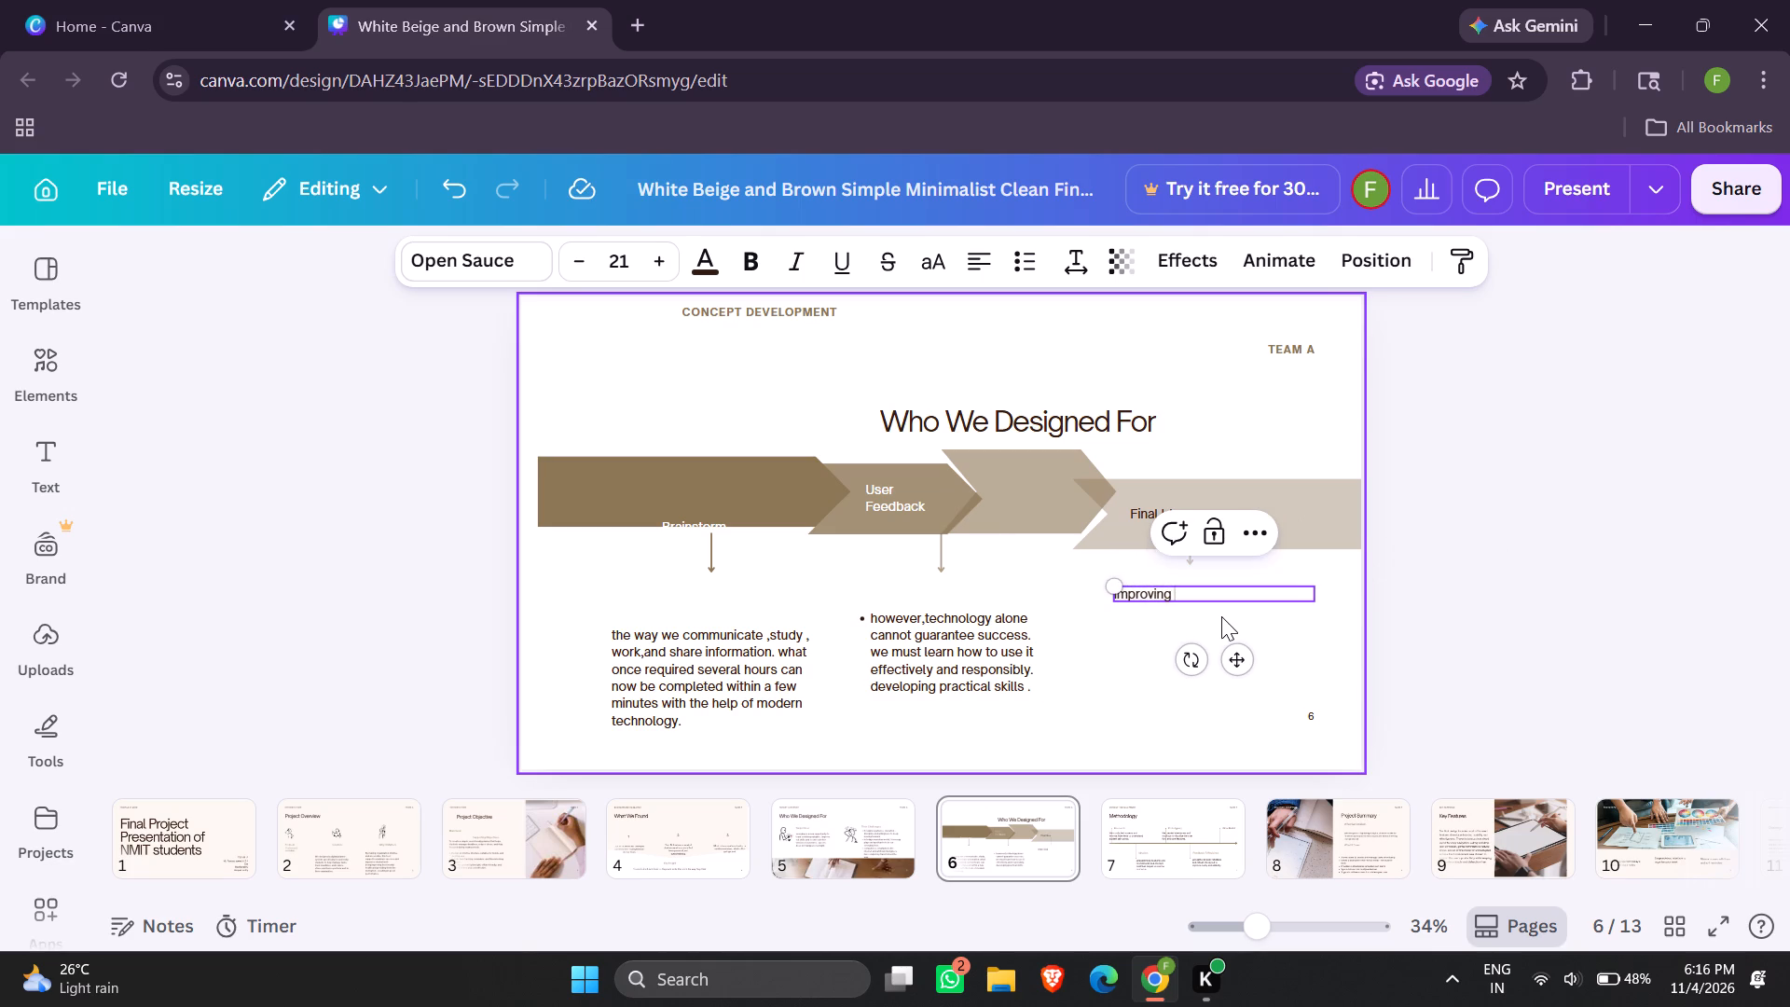
pyautogui.press('space')
pyautogui.press('BackSpace')
pyautogui.write('communit')
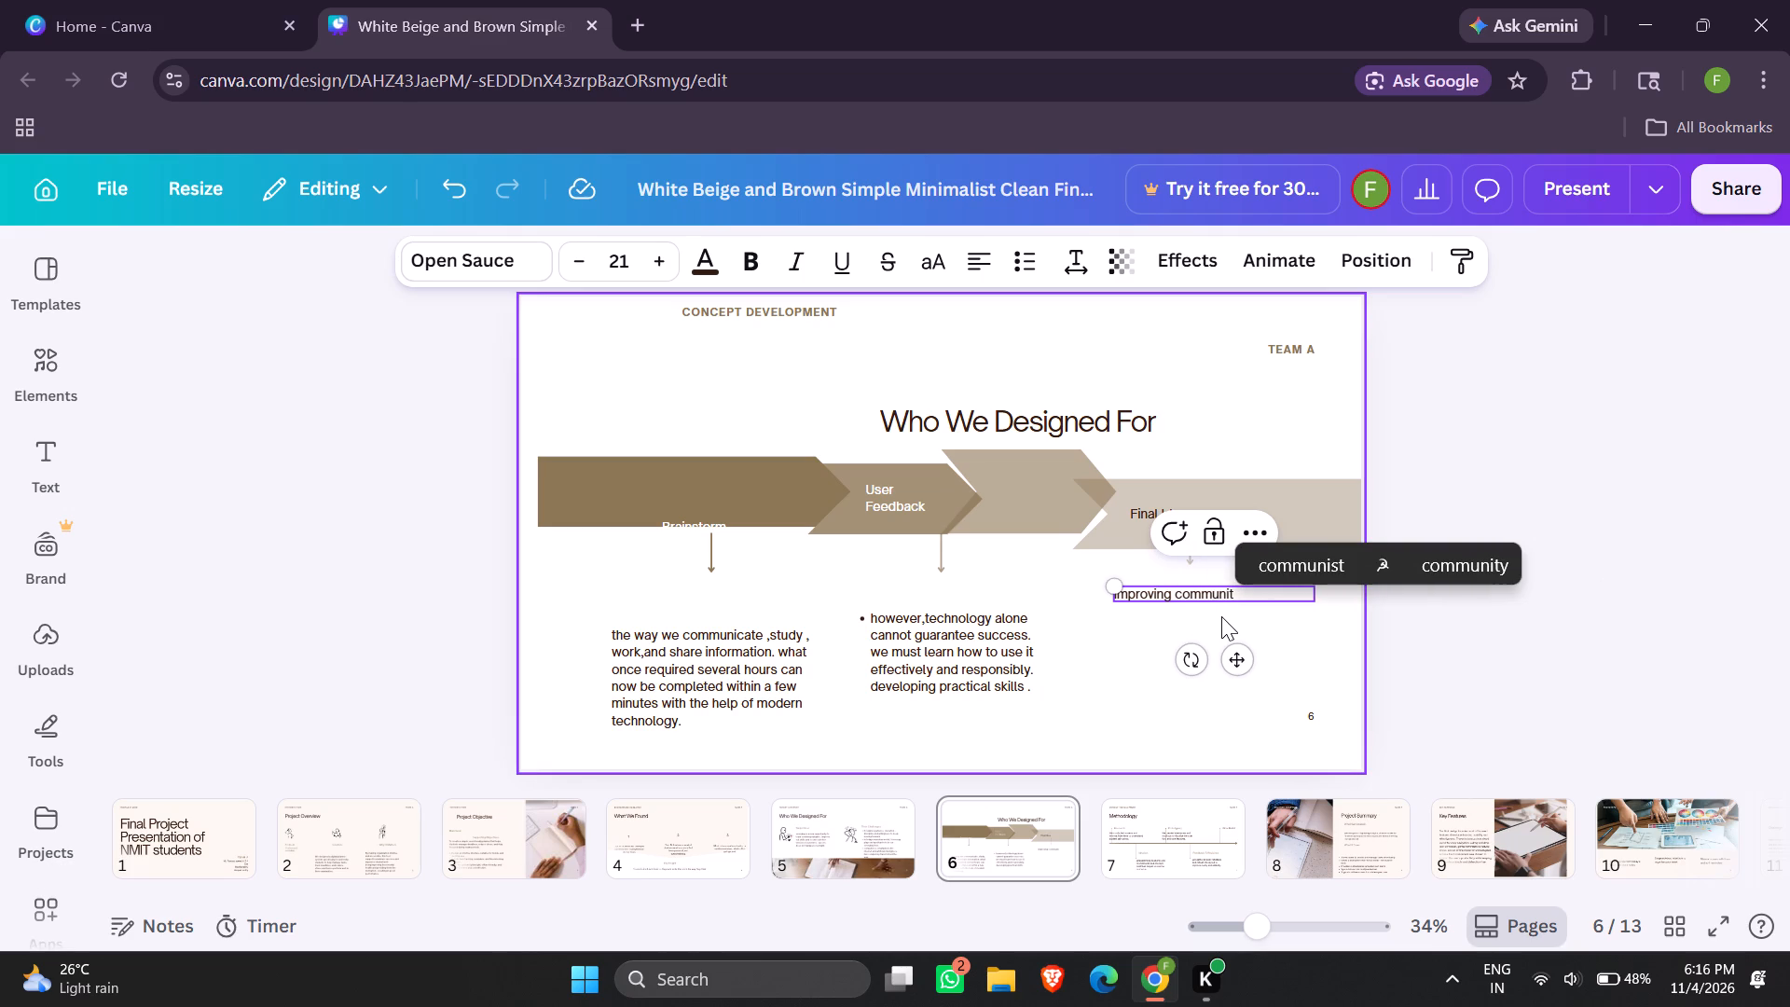
pyautogui.press('BackSpace')
pyautogui.write('cait')
pyautogui.press('BackSpace')
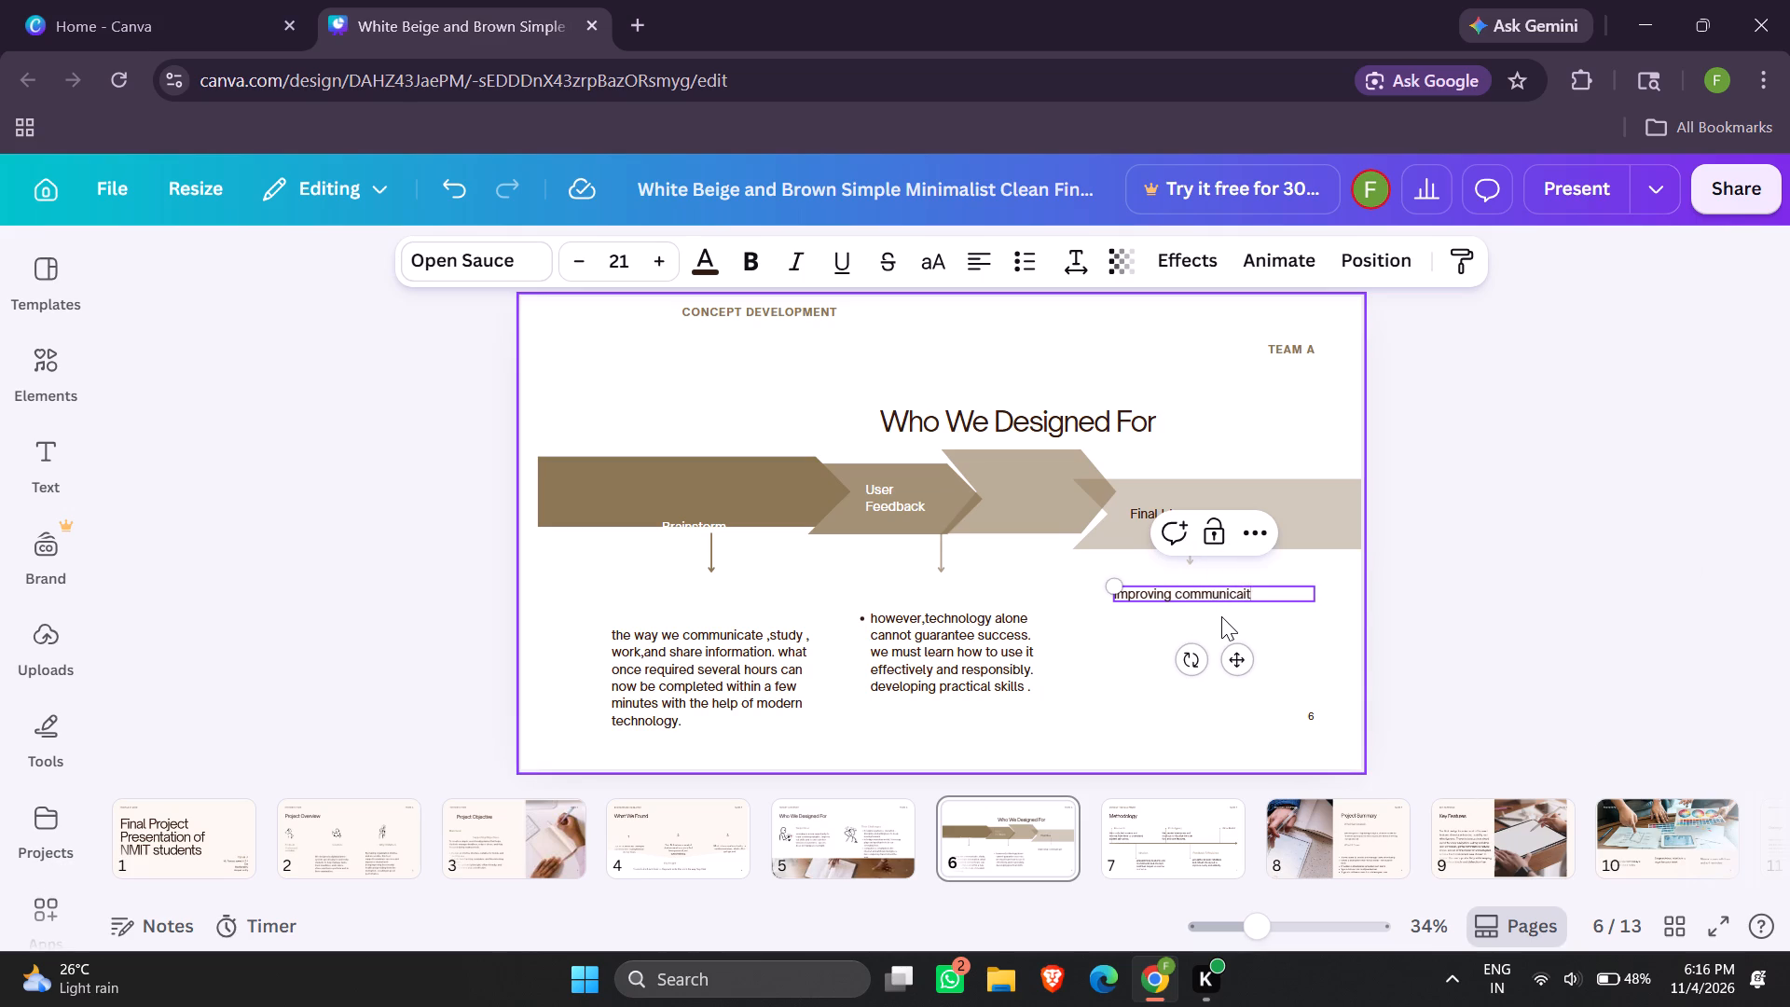
pyautogui.press('BackSpace')
pyautogui.write('tion')
pyautogui.press('space')
pyautogui.press(',')
# Complete the Final Idea paragraph with "managing time,and maintaining consistency are equally important.".
pyautogui.write('managing')
pyautogui.press('space')
pyautogui.write('time')
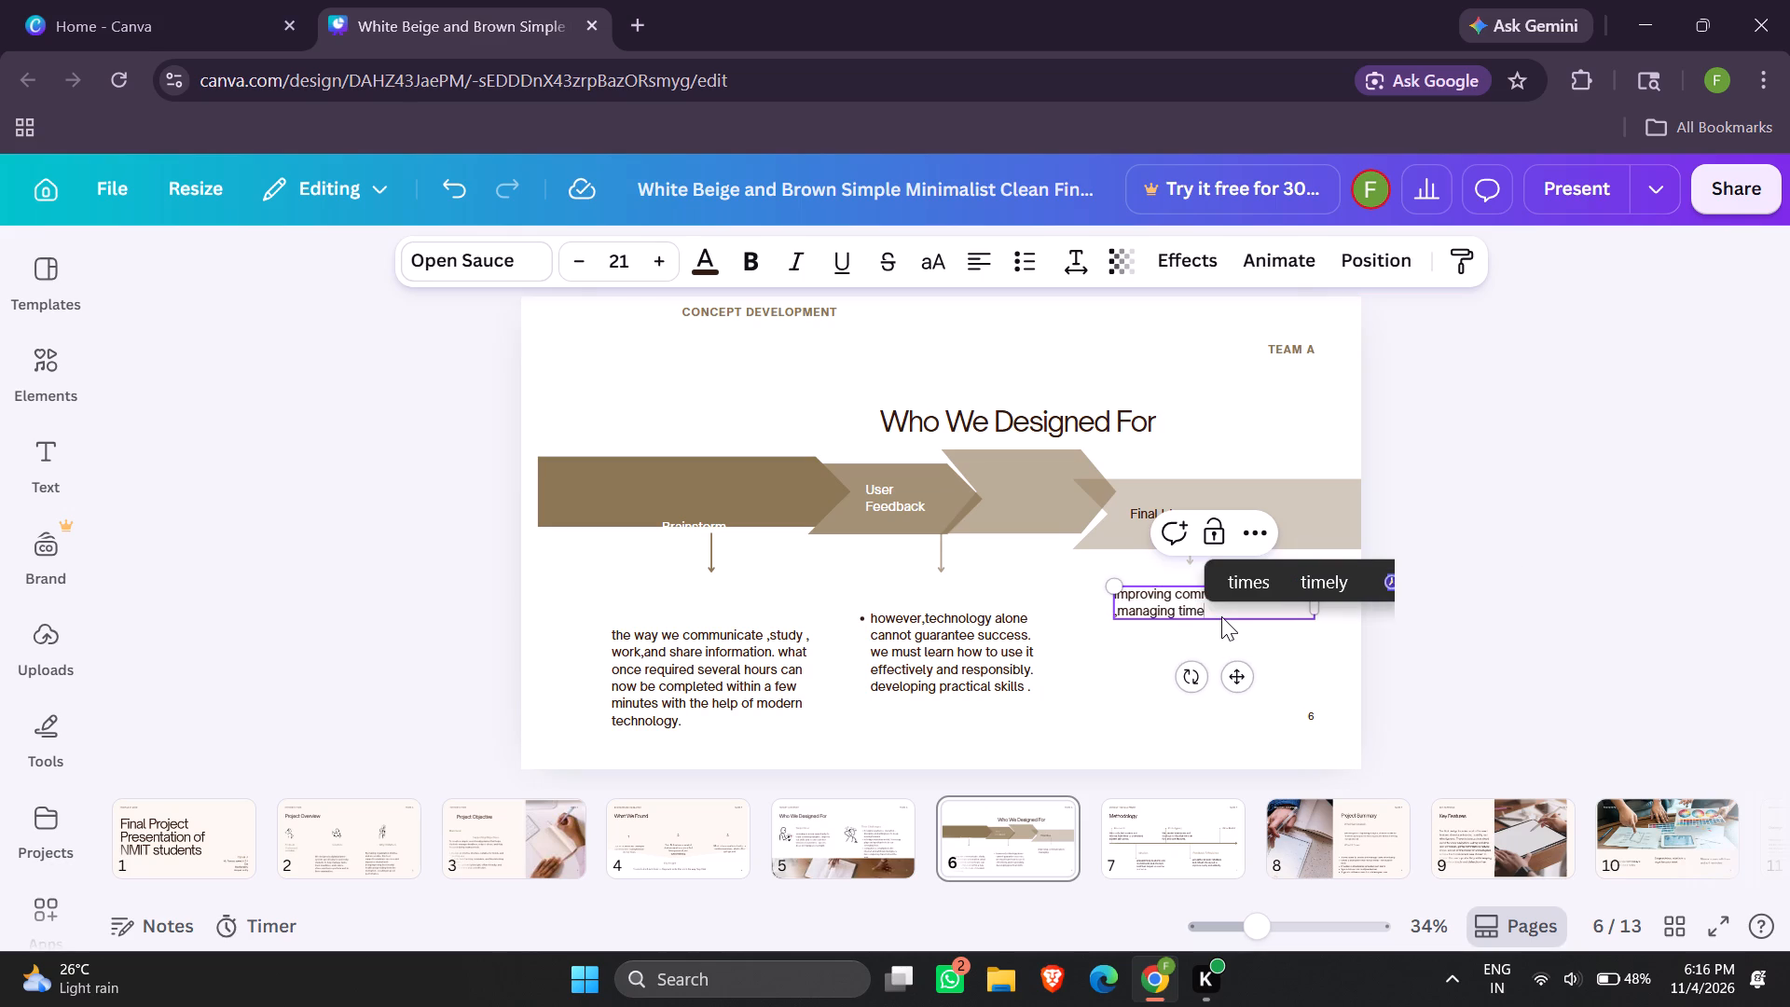
pyautogui.press(',')
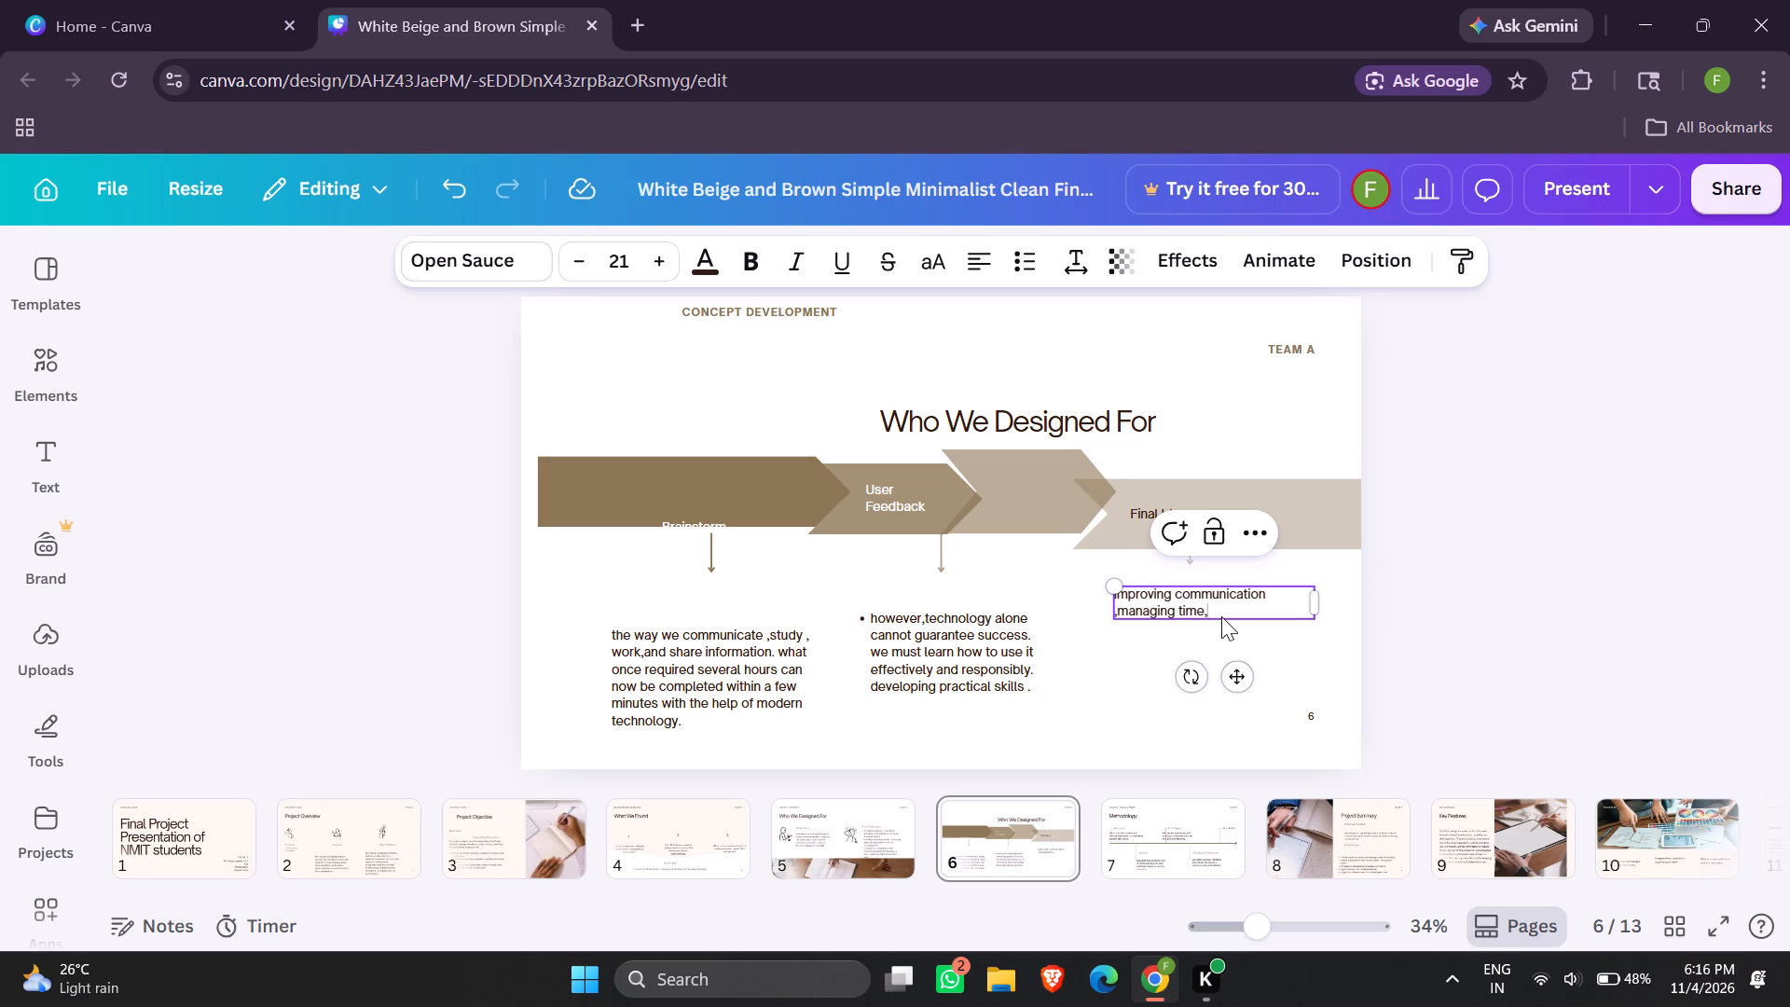
pyautogui.write('and maintaining consistency are e')
pyautogui.write('qually')
pyautogui.press('space')
pyautogui.write('importantr')
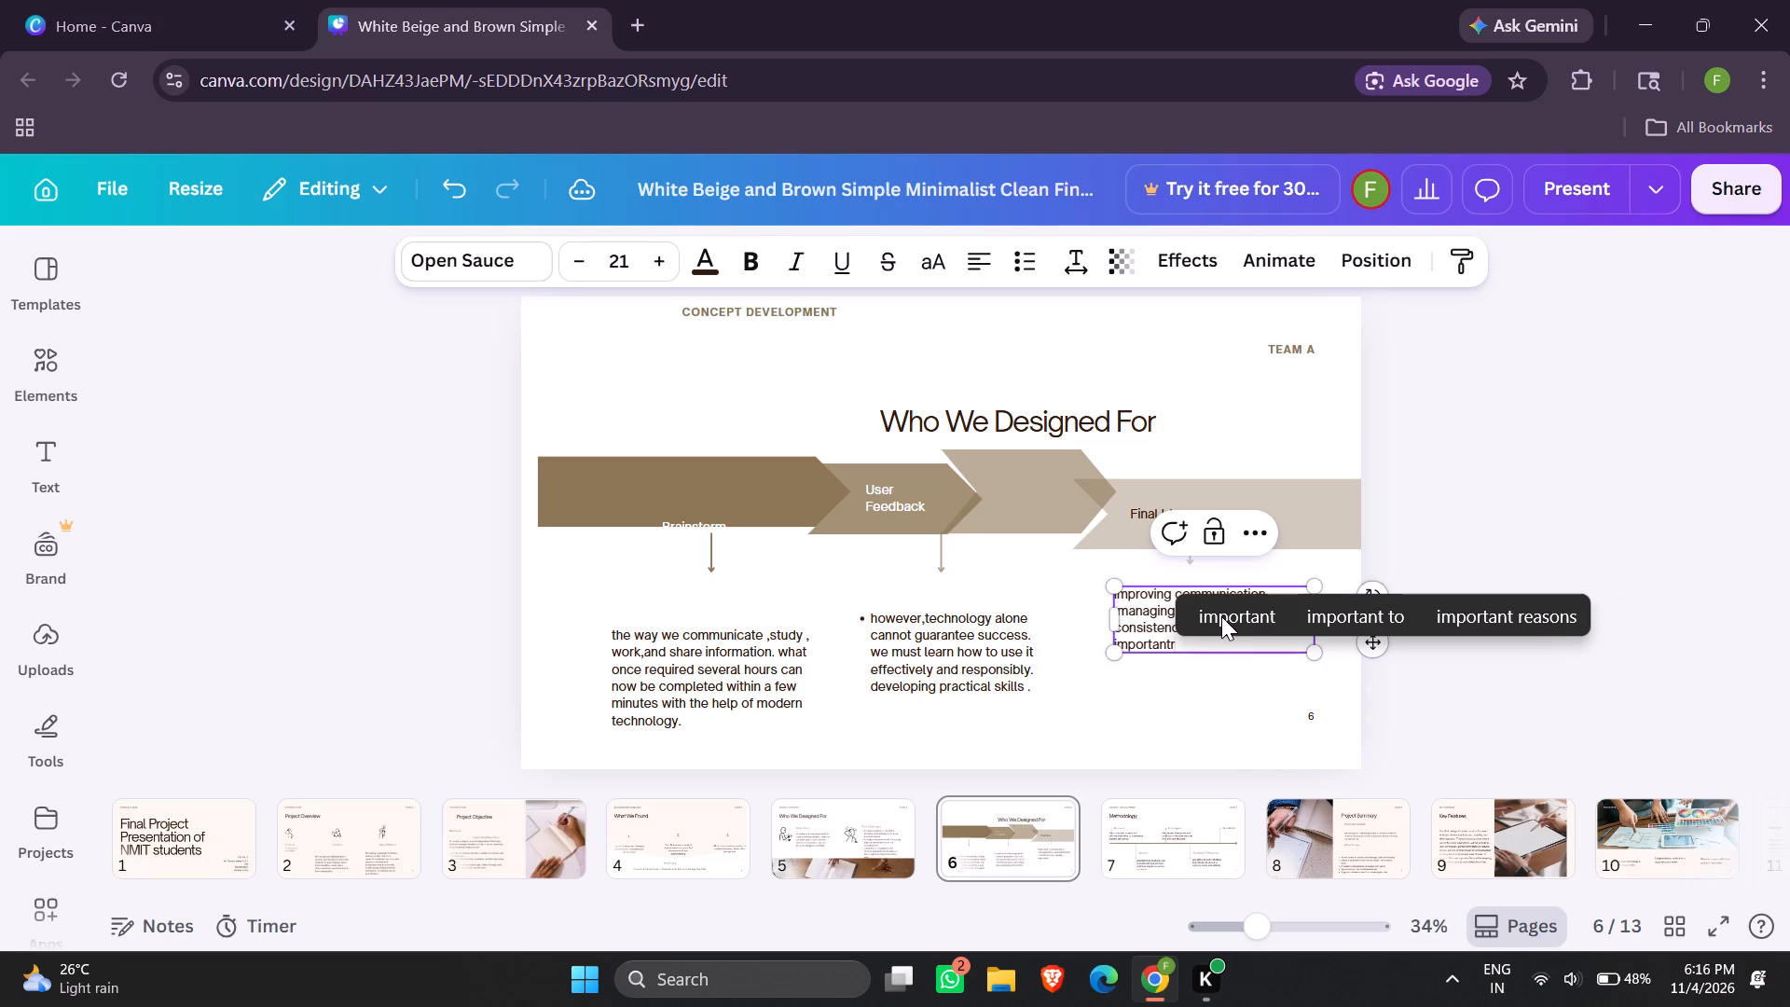
pyautogui.press('BackSpace')
pyautogui.press('.')
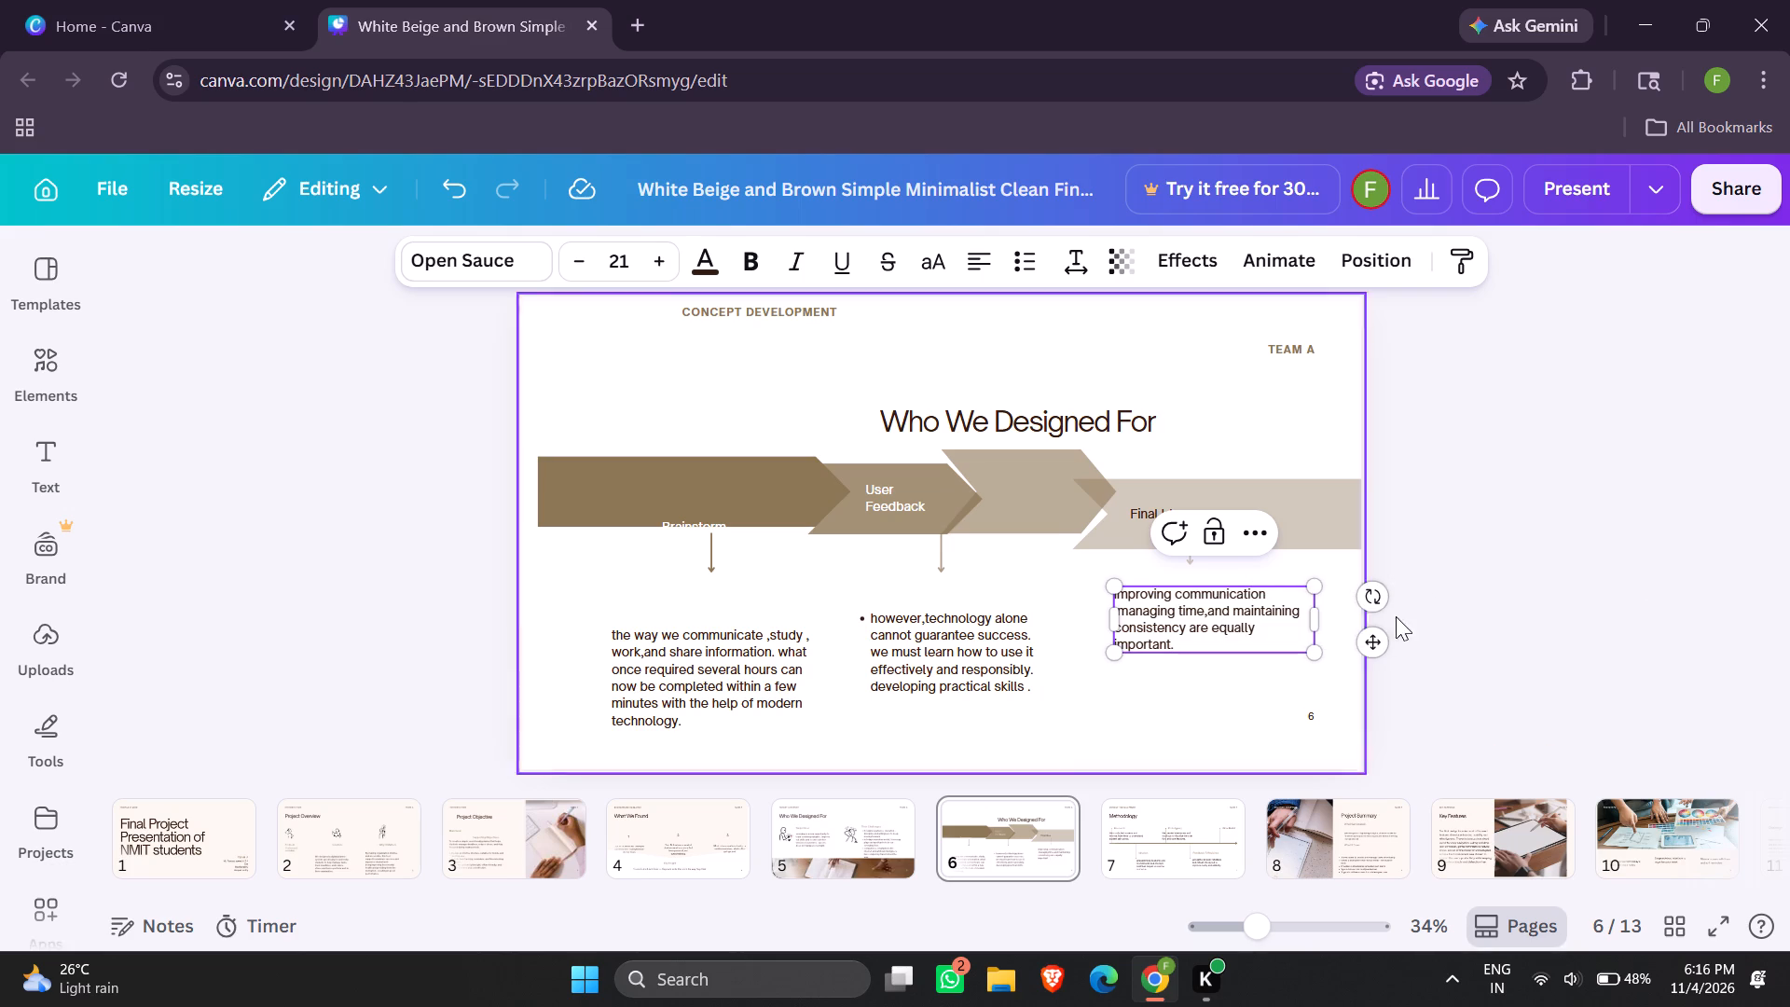
# On slide 7, Methodology, nudge the Research paragraph slightly right so its edge meets the vertical marker line.
pyautogui.click(1189, 806)
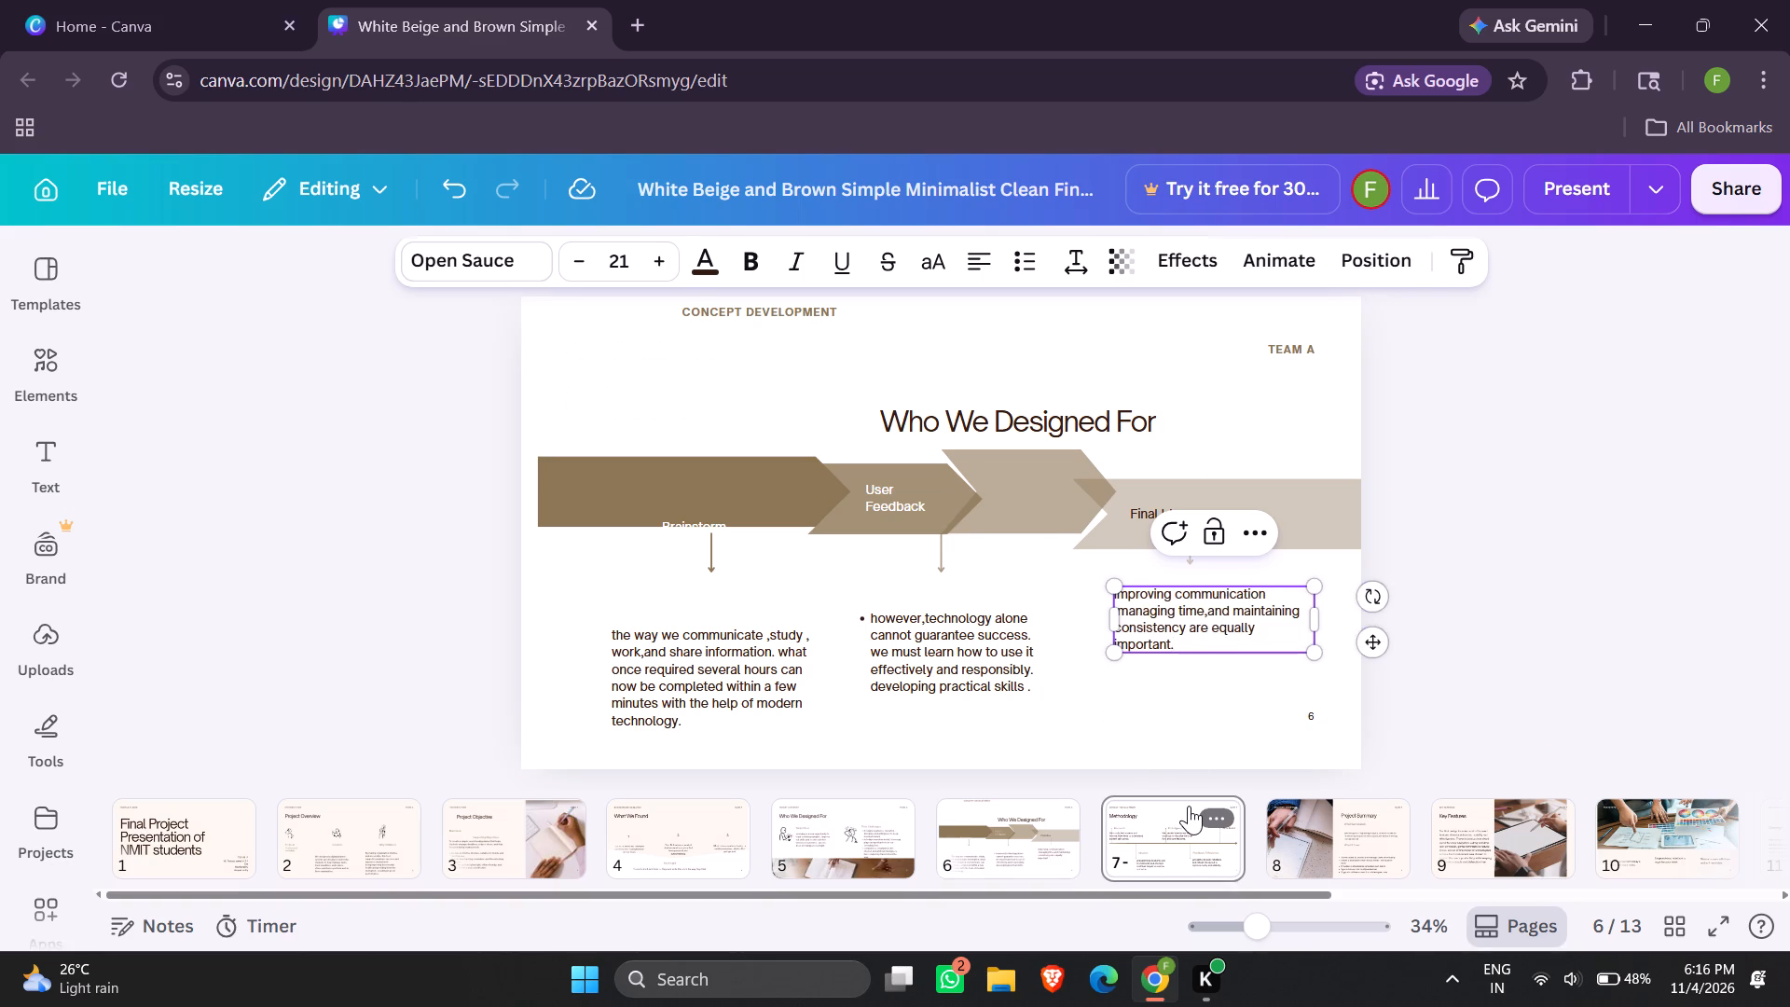
pyautogui.click(596, 502)
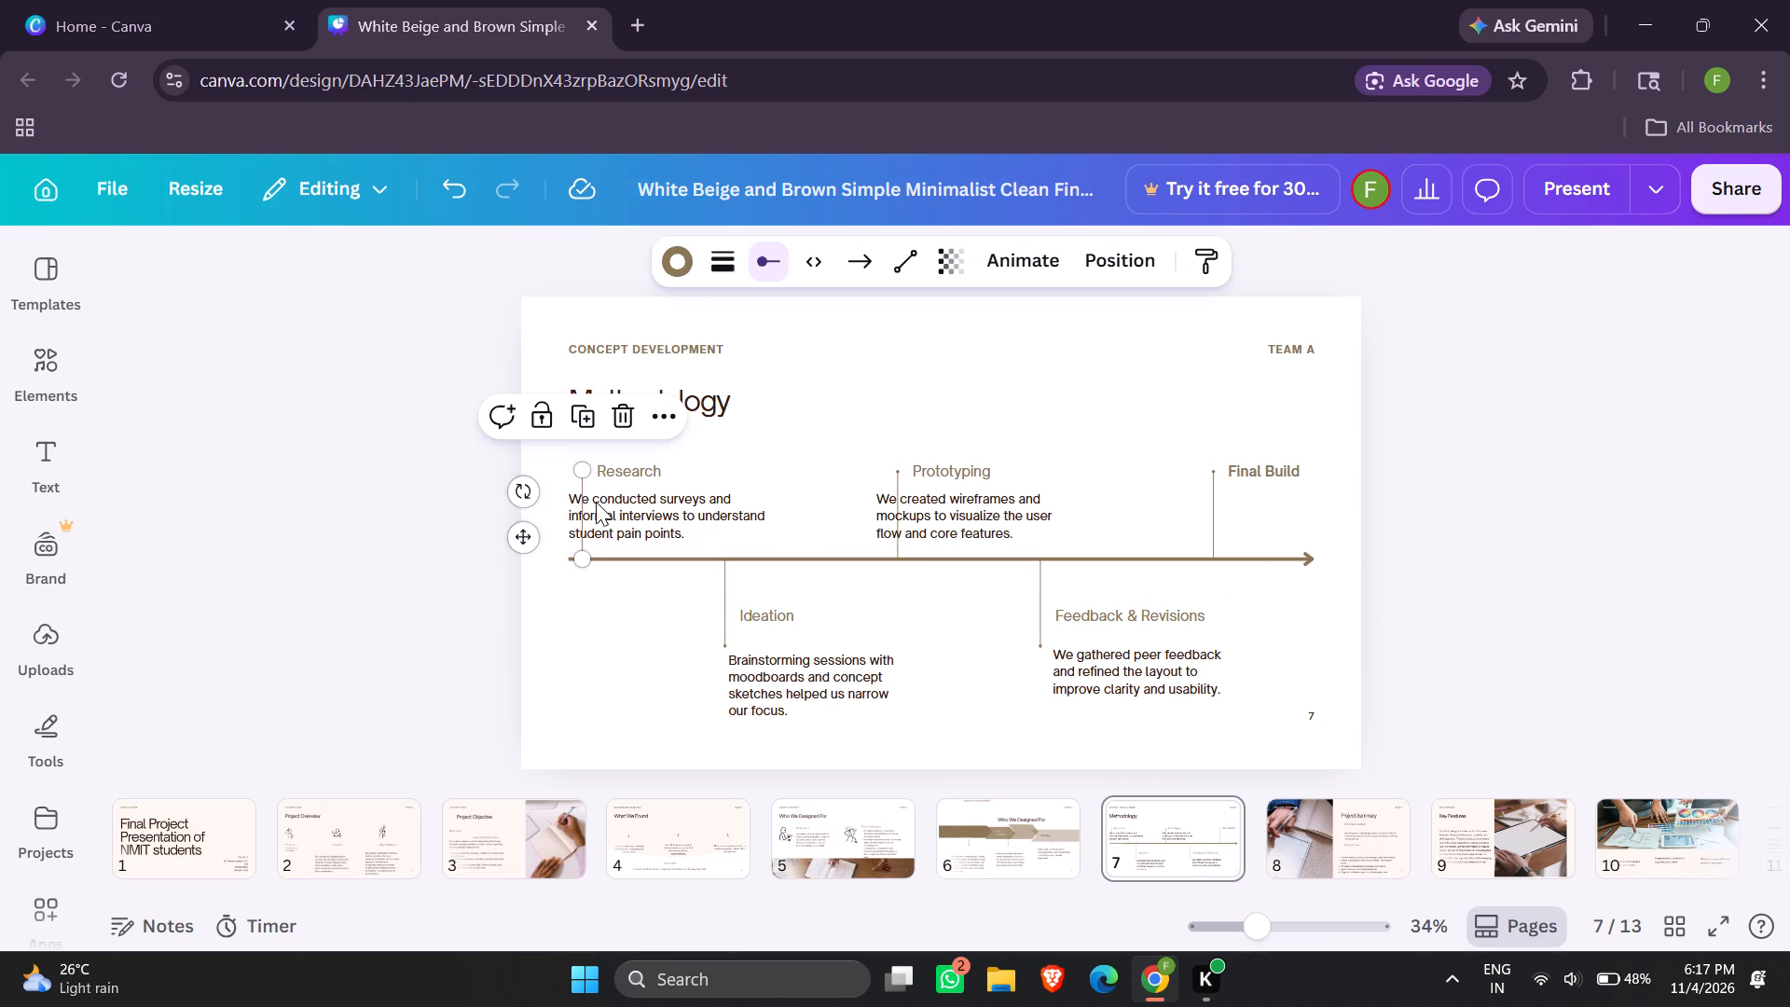
pyautogui.moveTo(621, 514); pyautogui.dragTo(635, 517)
# Replace the Research paragraph with the opening words "a person wh spends even 30 minutes every day".
pyautogui.tripleClick(635, 517)
pyautogui.click(635, 517)
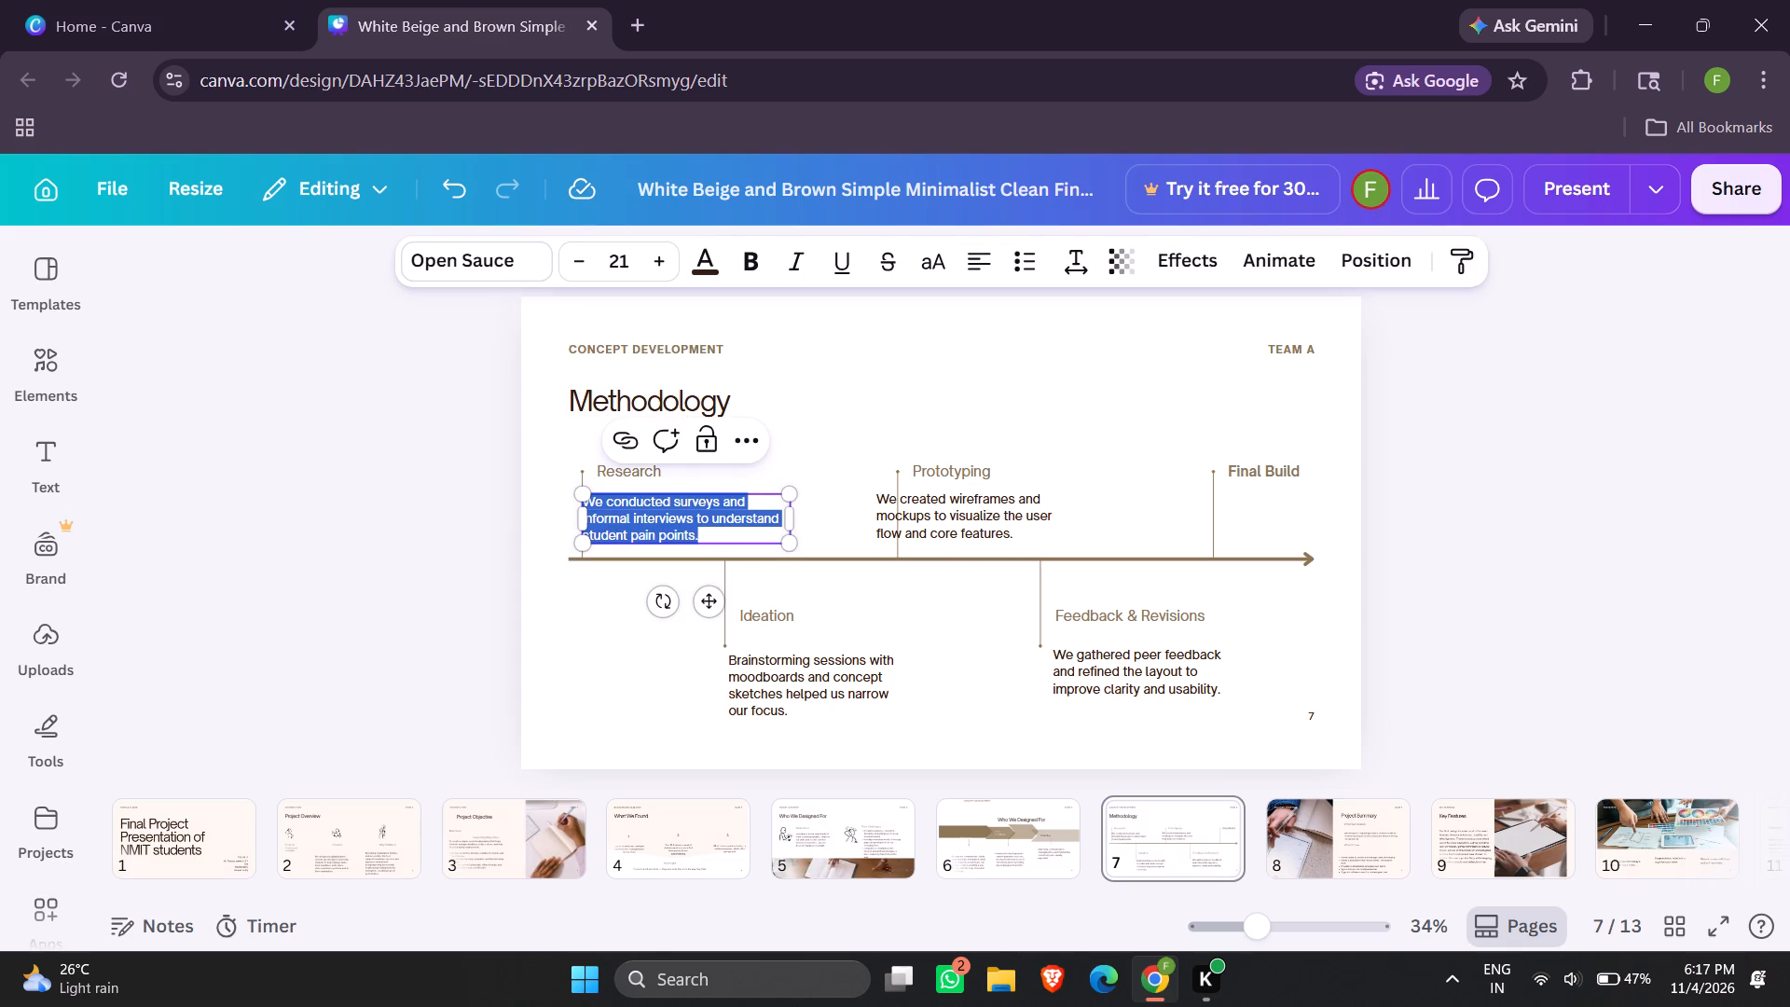
pyautogui.write('a person')
pyautogui.press('space')
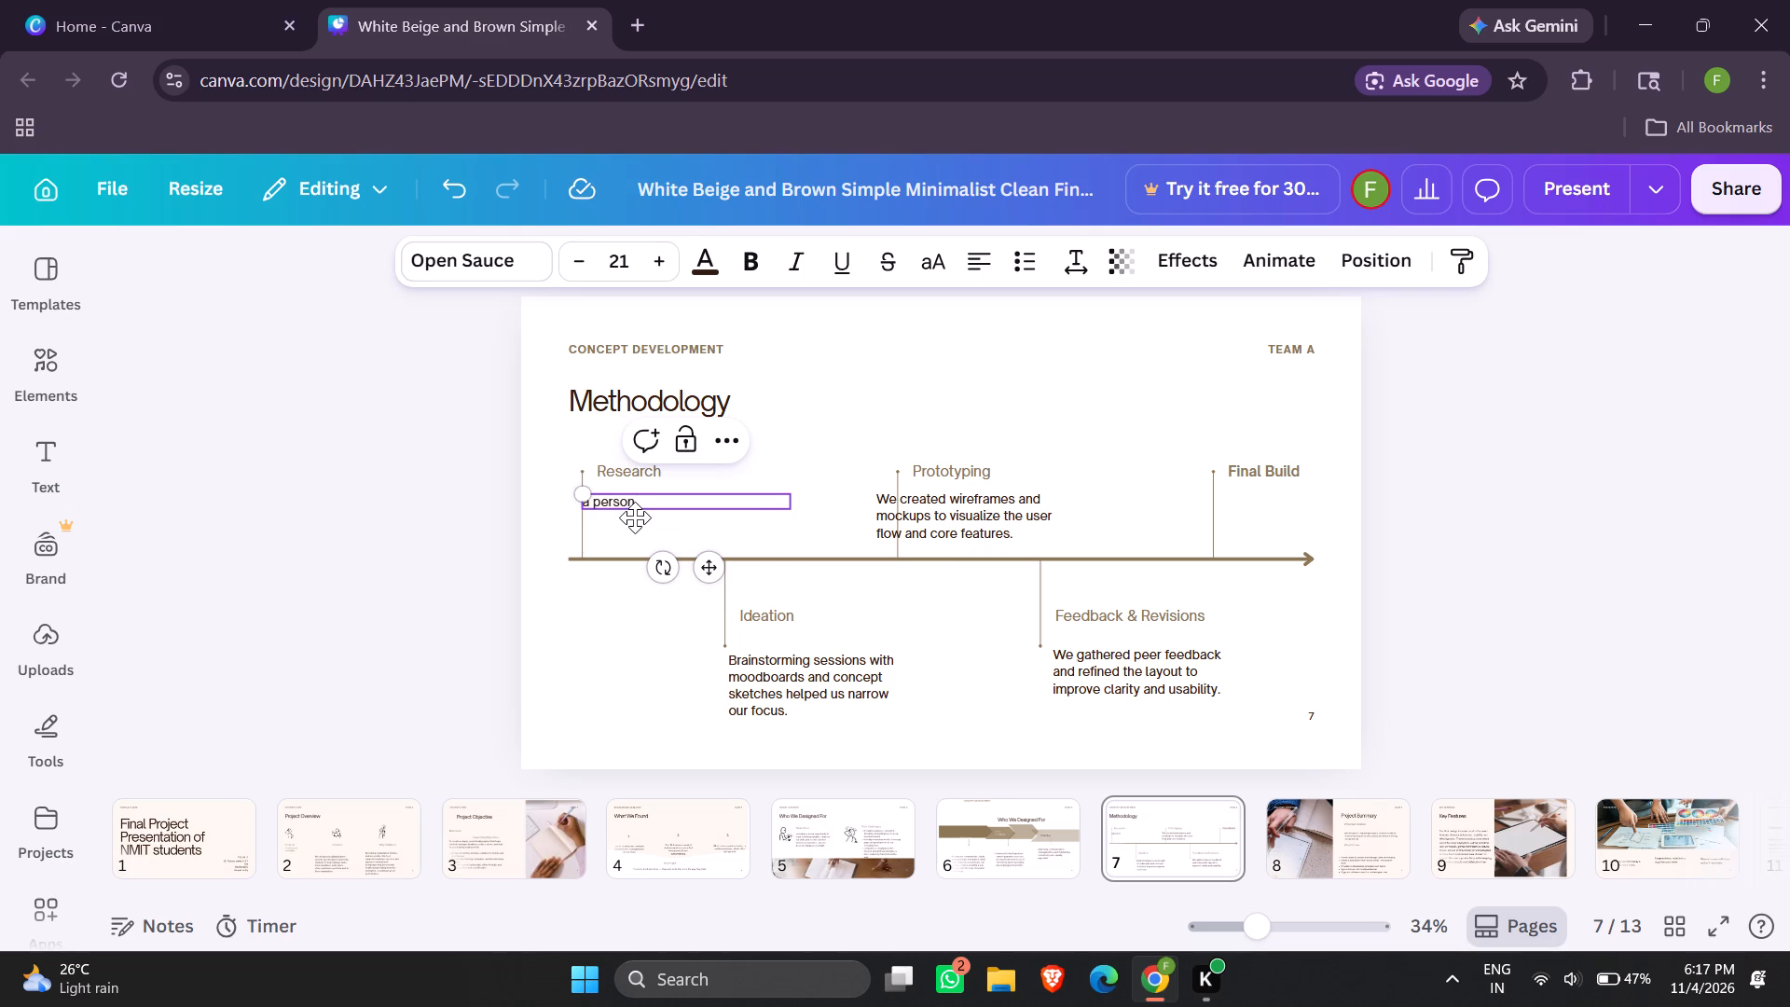
pyautogui.write('wh spends')
pyautogui.press('space')
pyautogui.write('even')
pyautogui.press('space')
pyautogui.write('30')
pyautogui.press('space')
pyautogui.write('minute')
pyautogui.press('s')
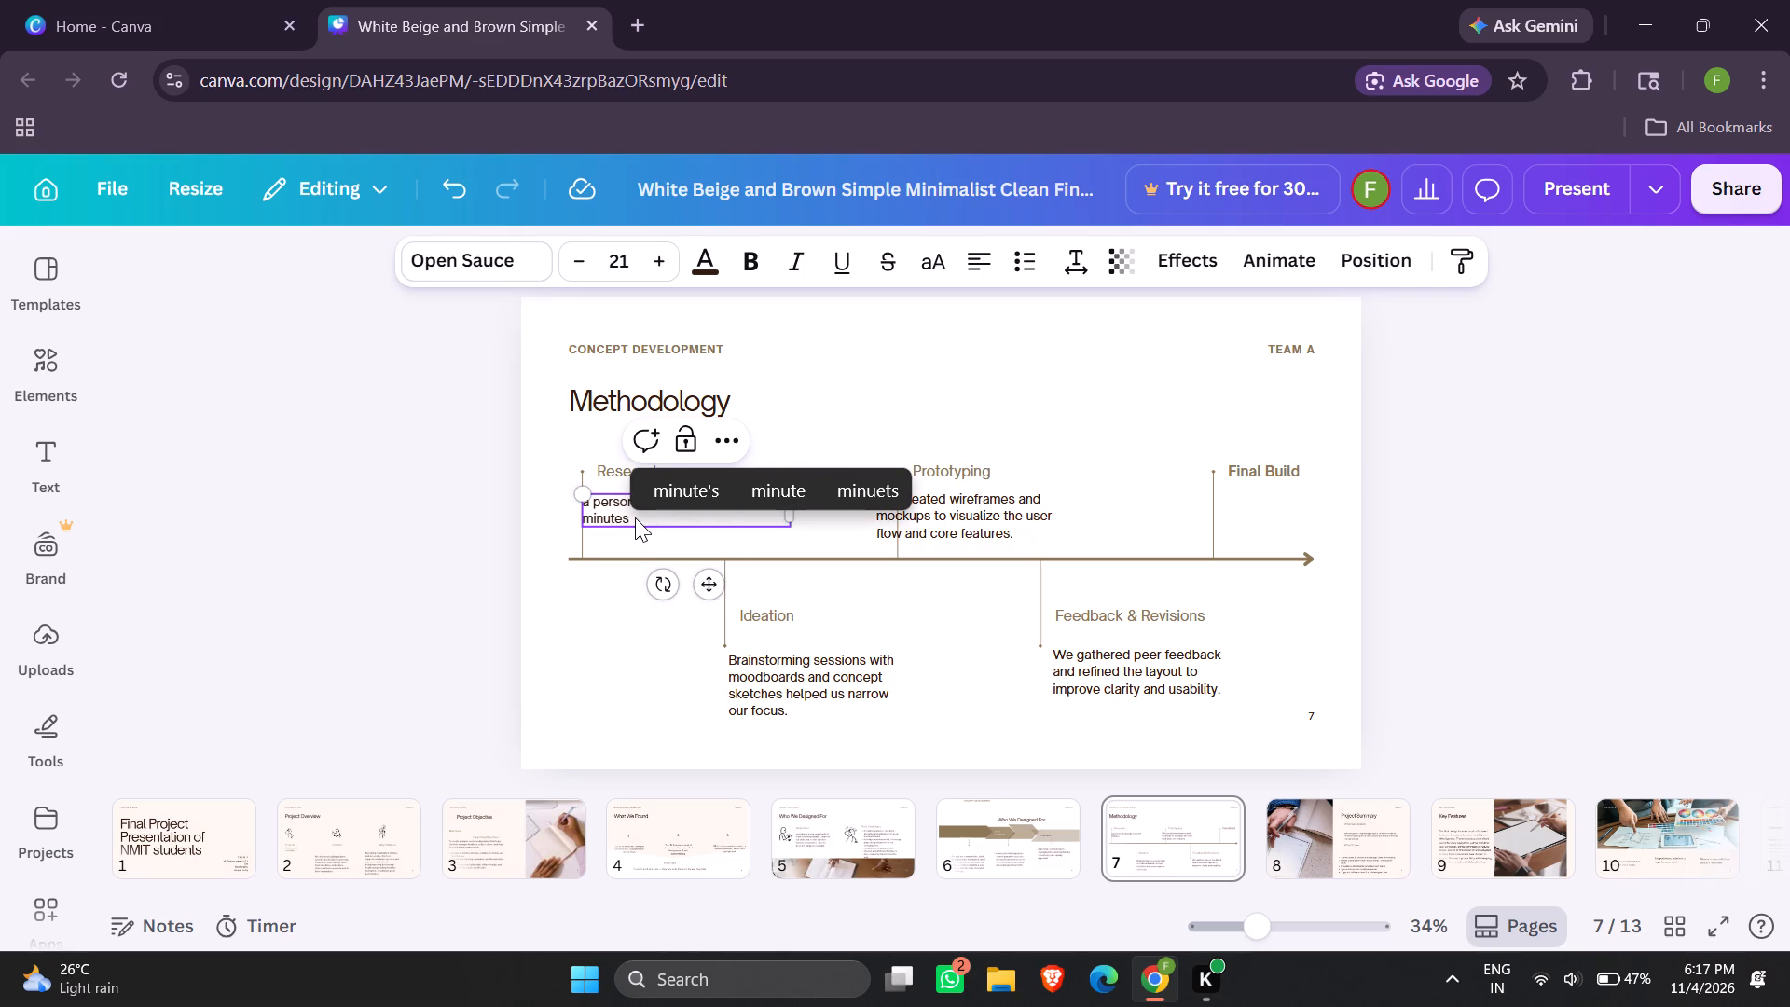
pyautogui.press('space')
pyautogui.write('every')
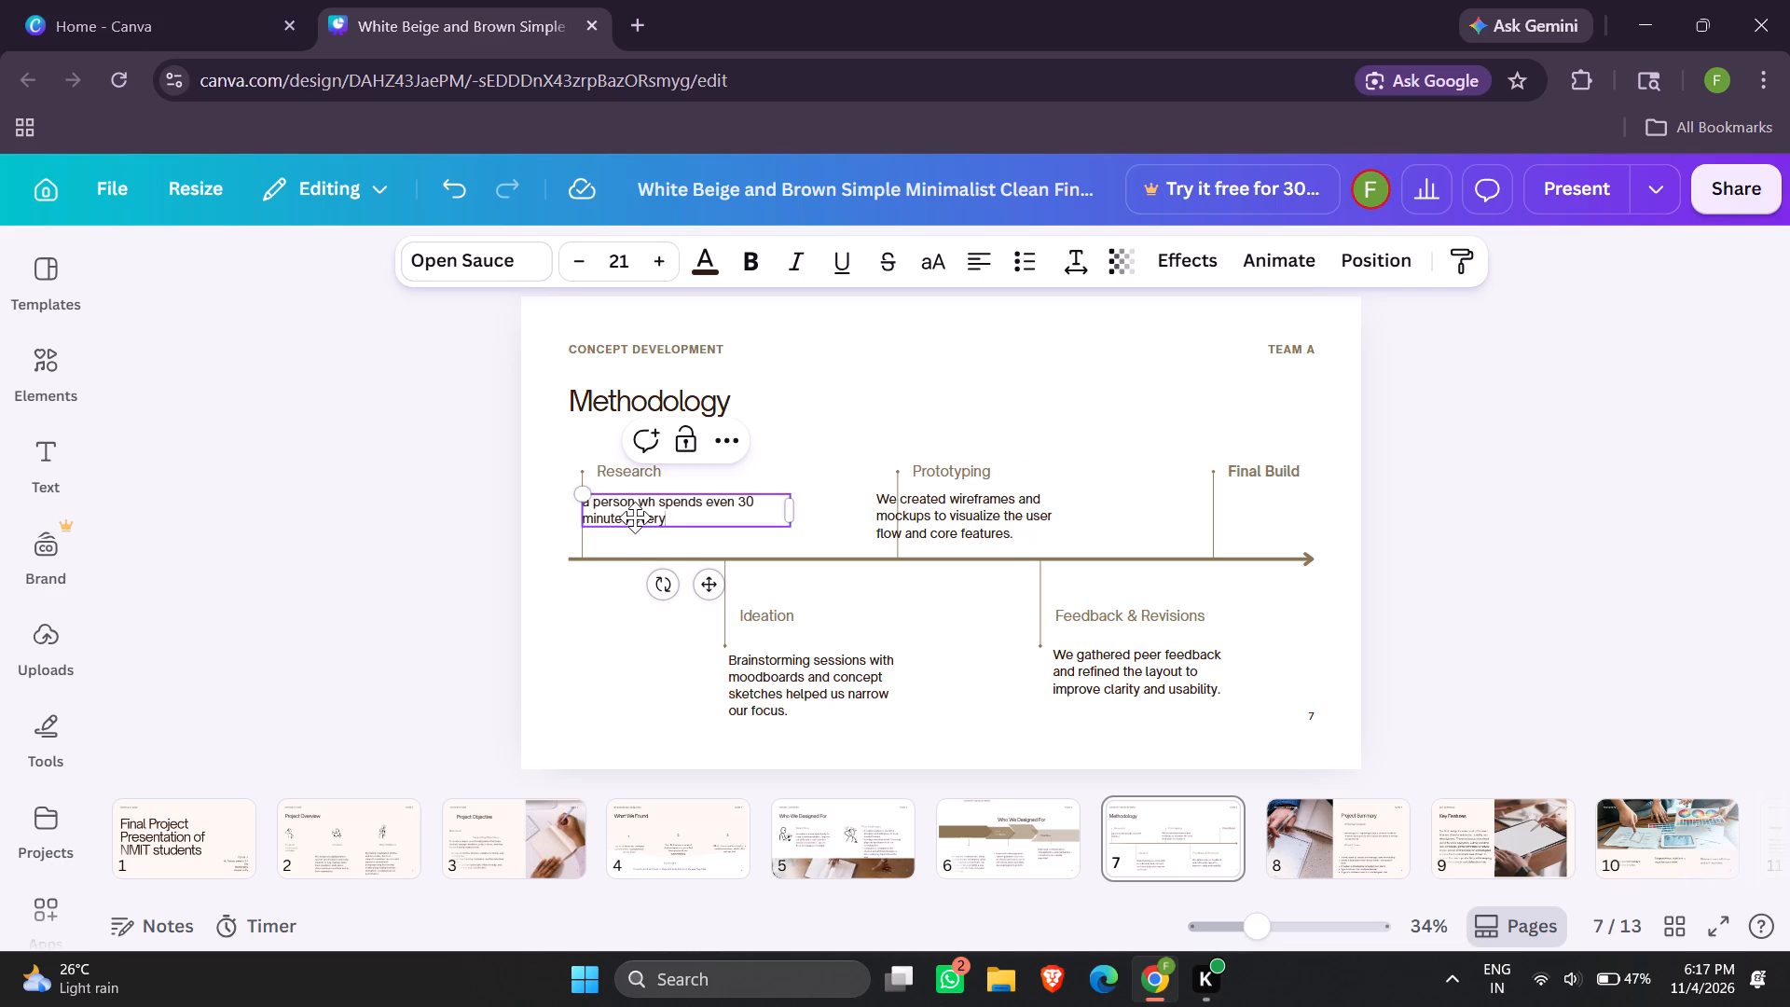
pyautogui.press('space')
pyautogui.write('day')
pyautogui.press('space')
# Continue the Research paragraph with "learning something new can".
pyautogui.write('la')
pyautogui.press('BackSpace')
pyautogui.write('earning')
pyautogui.press('space')
pyautogui.write('somt')
pyautogui.press('BackSpace')
pyautogui.write('ething')
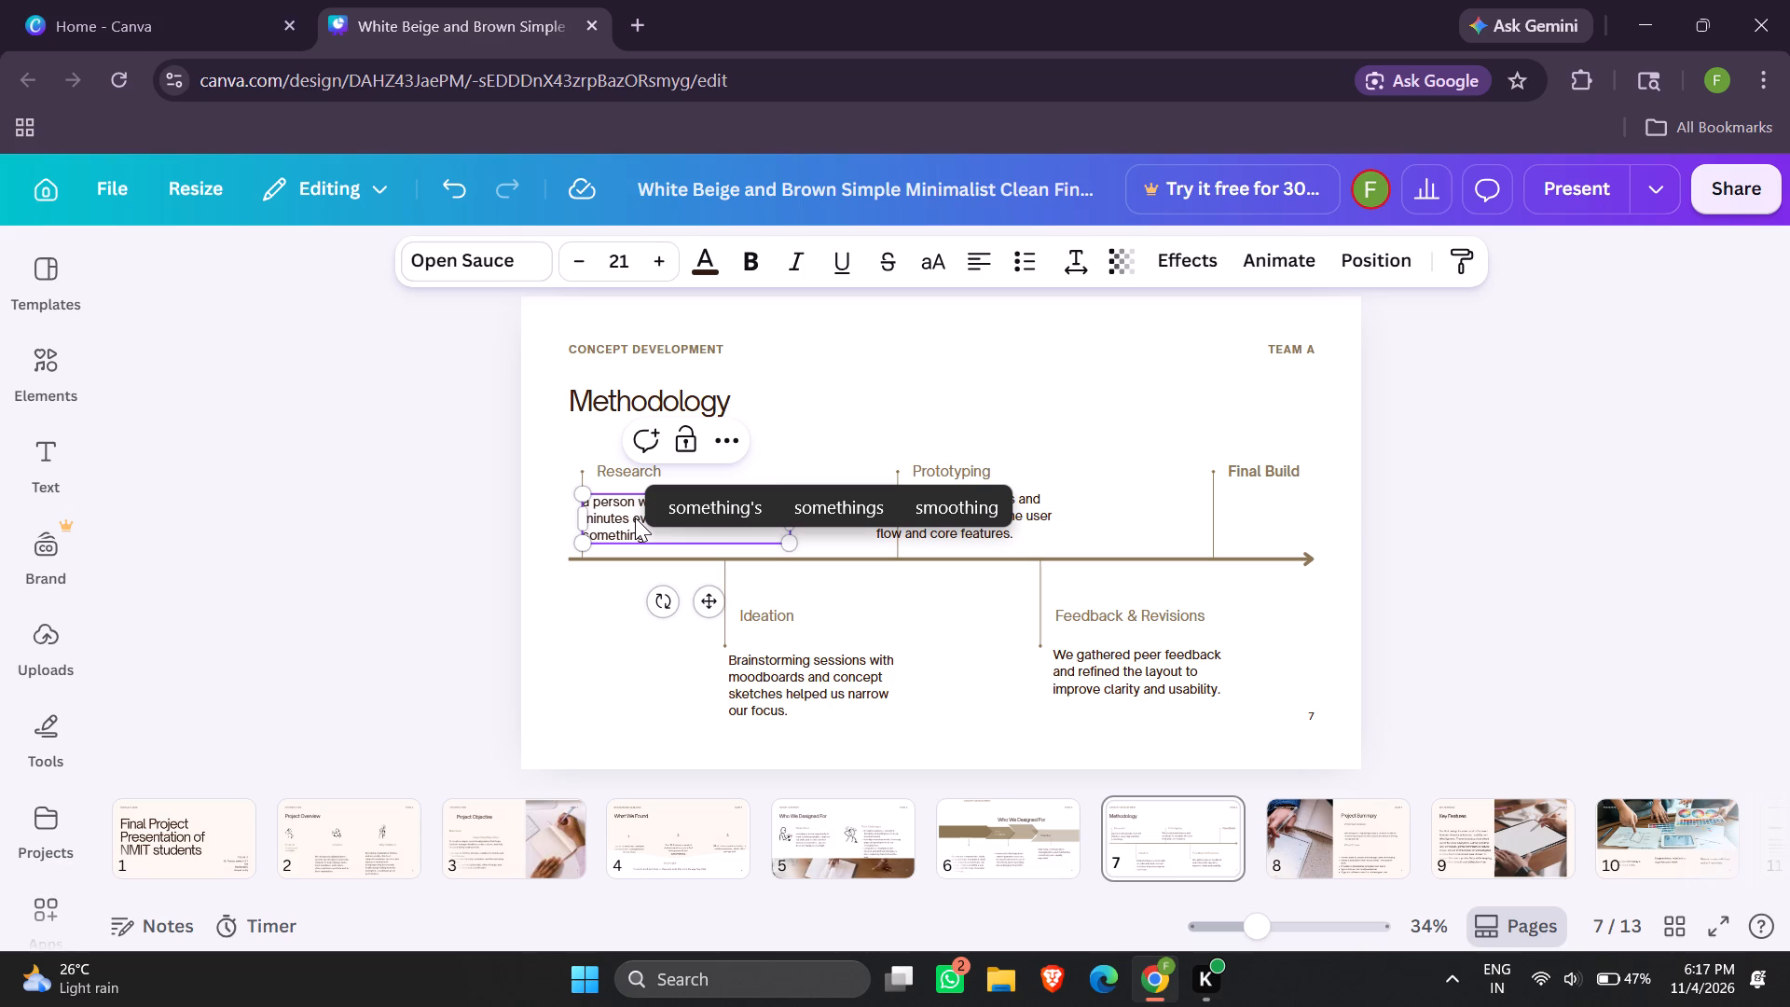
pyautogui.press('space')
pyautogui.write('new can')
pyautogui.press('space')
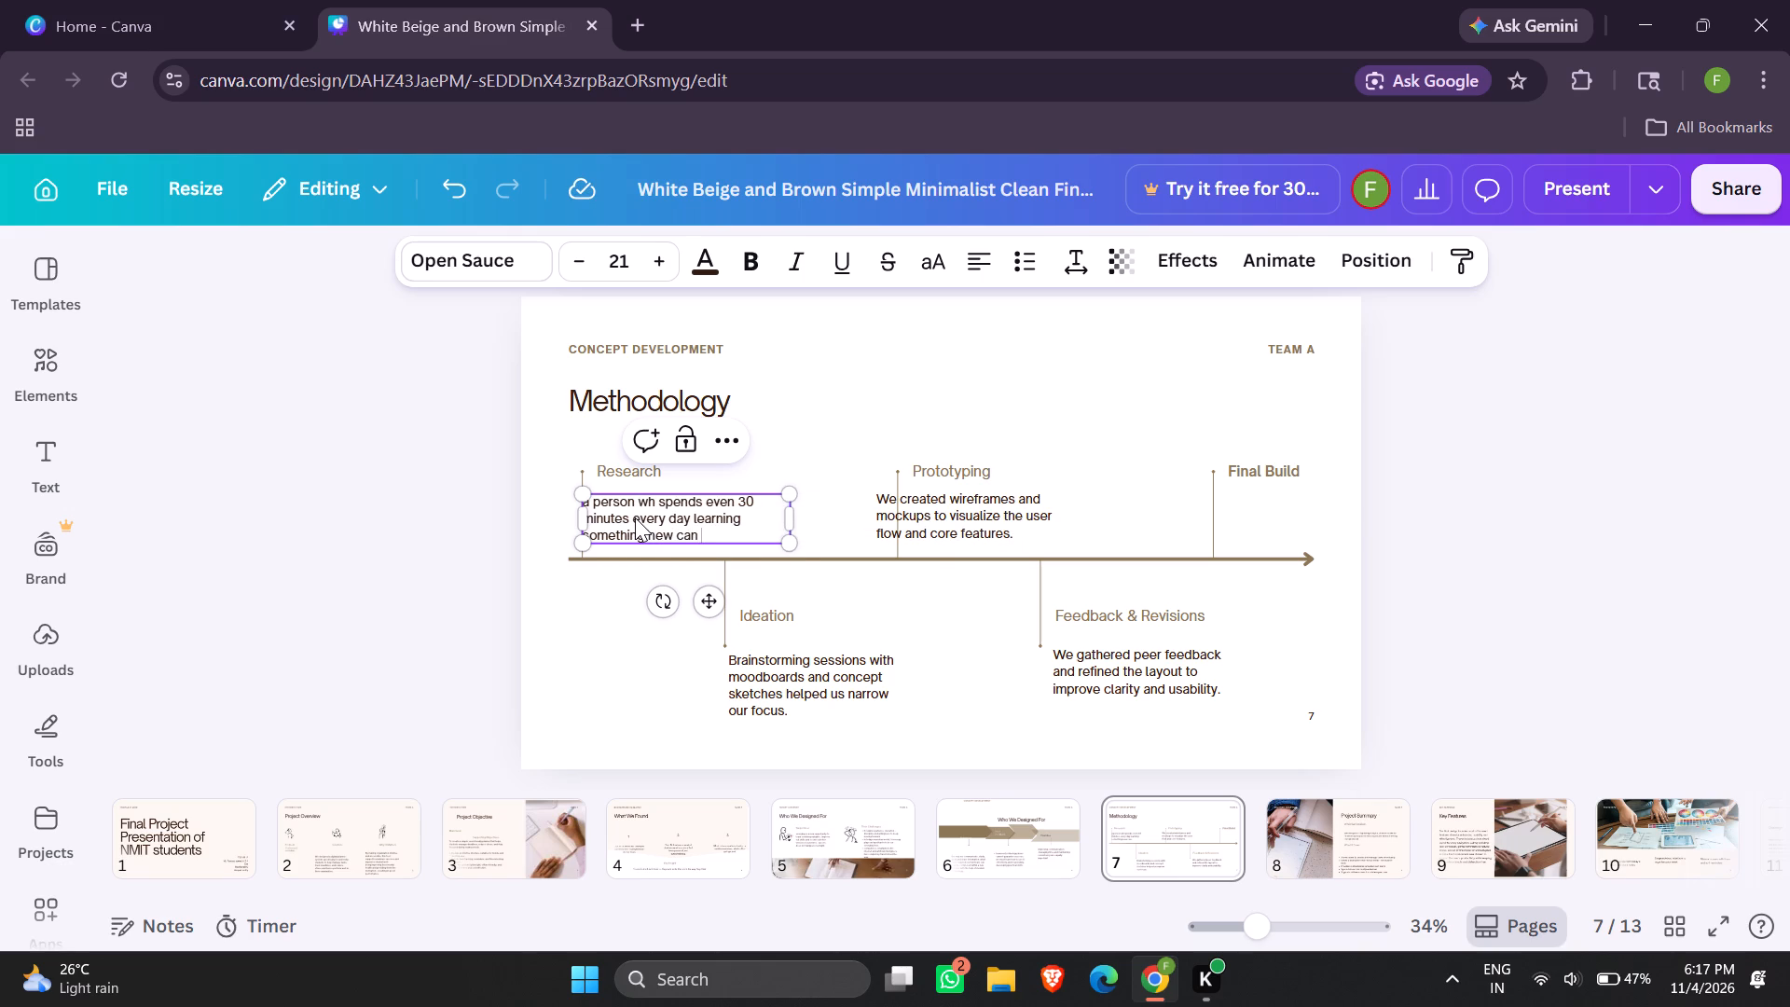
# End the Research paragraph with "achieve remarkable progress over time.".
pyautogui.write('achieve')
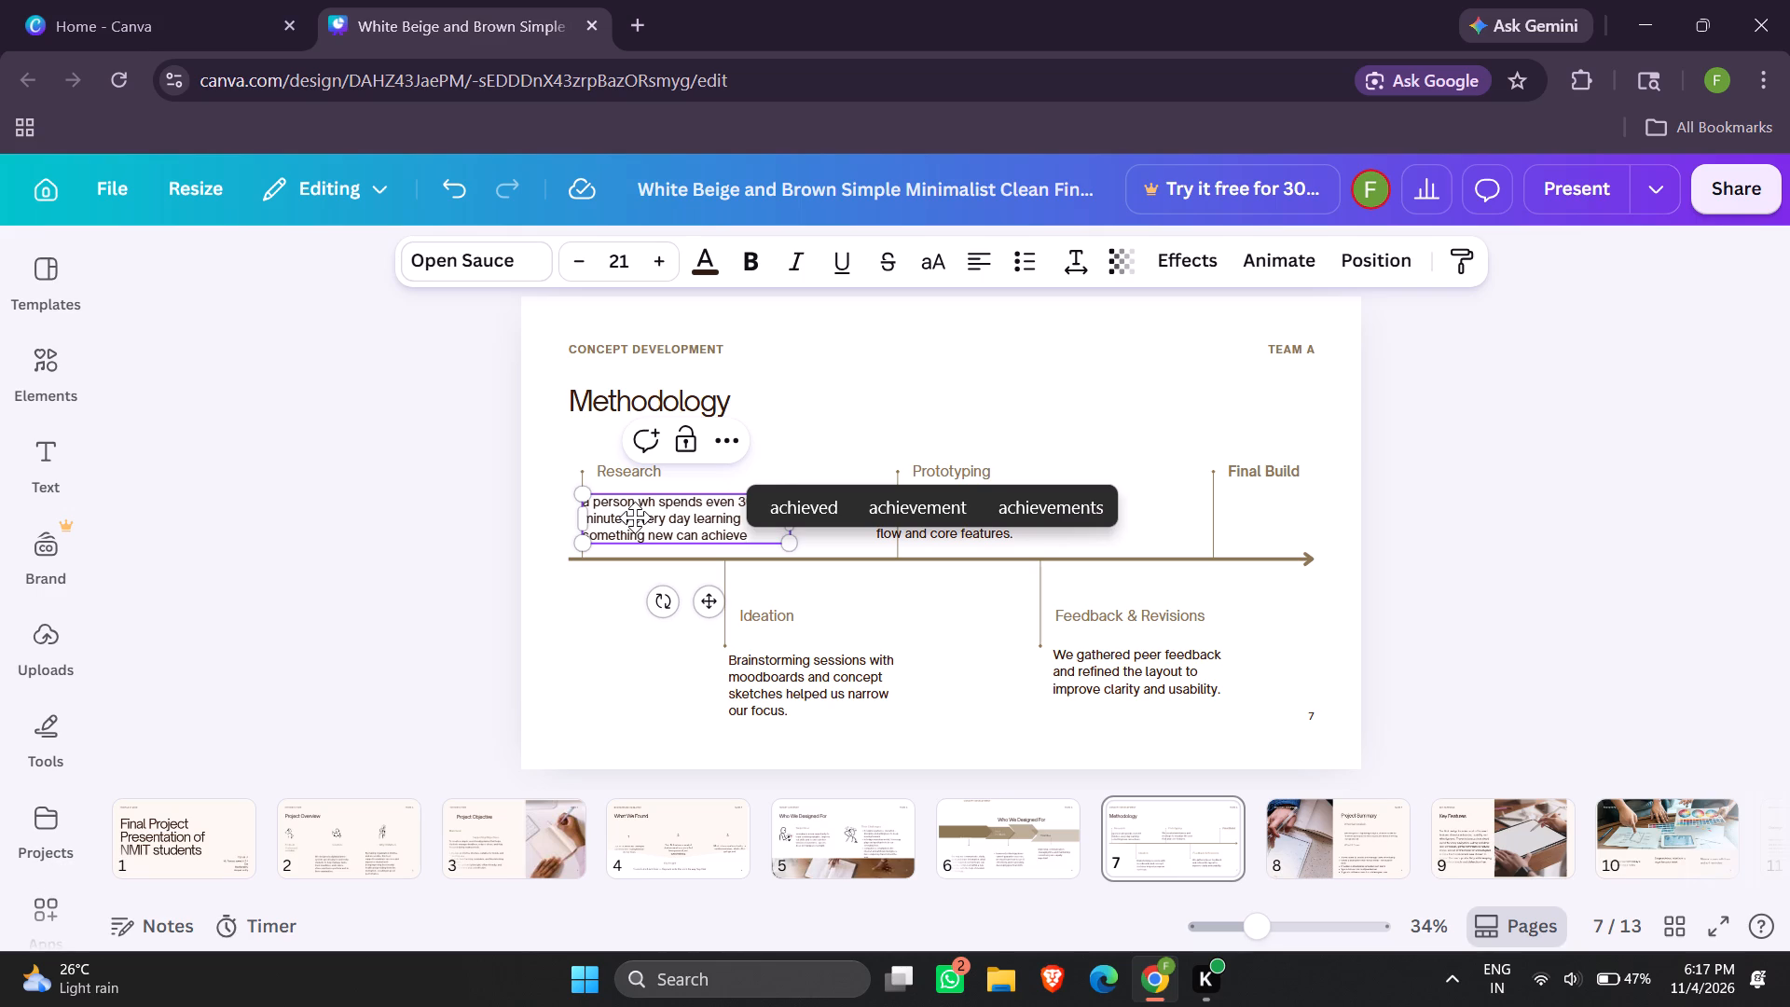
pyautogui.press('space')
pyautogui.write('remarkable')
pyautogui.press('space')
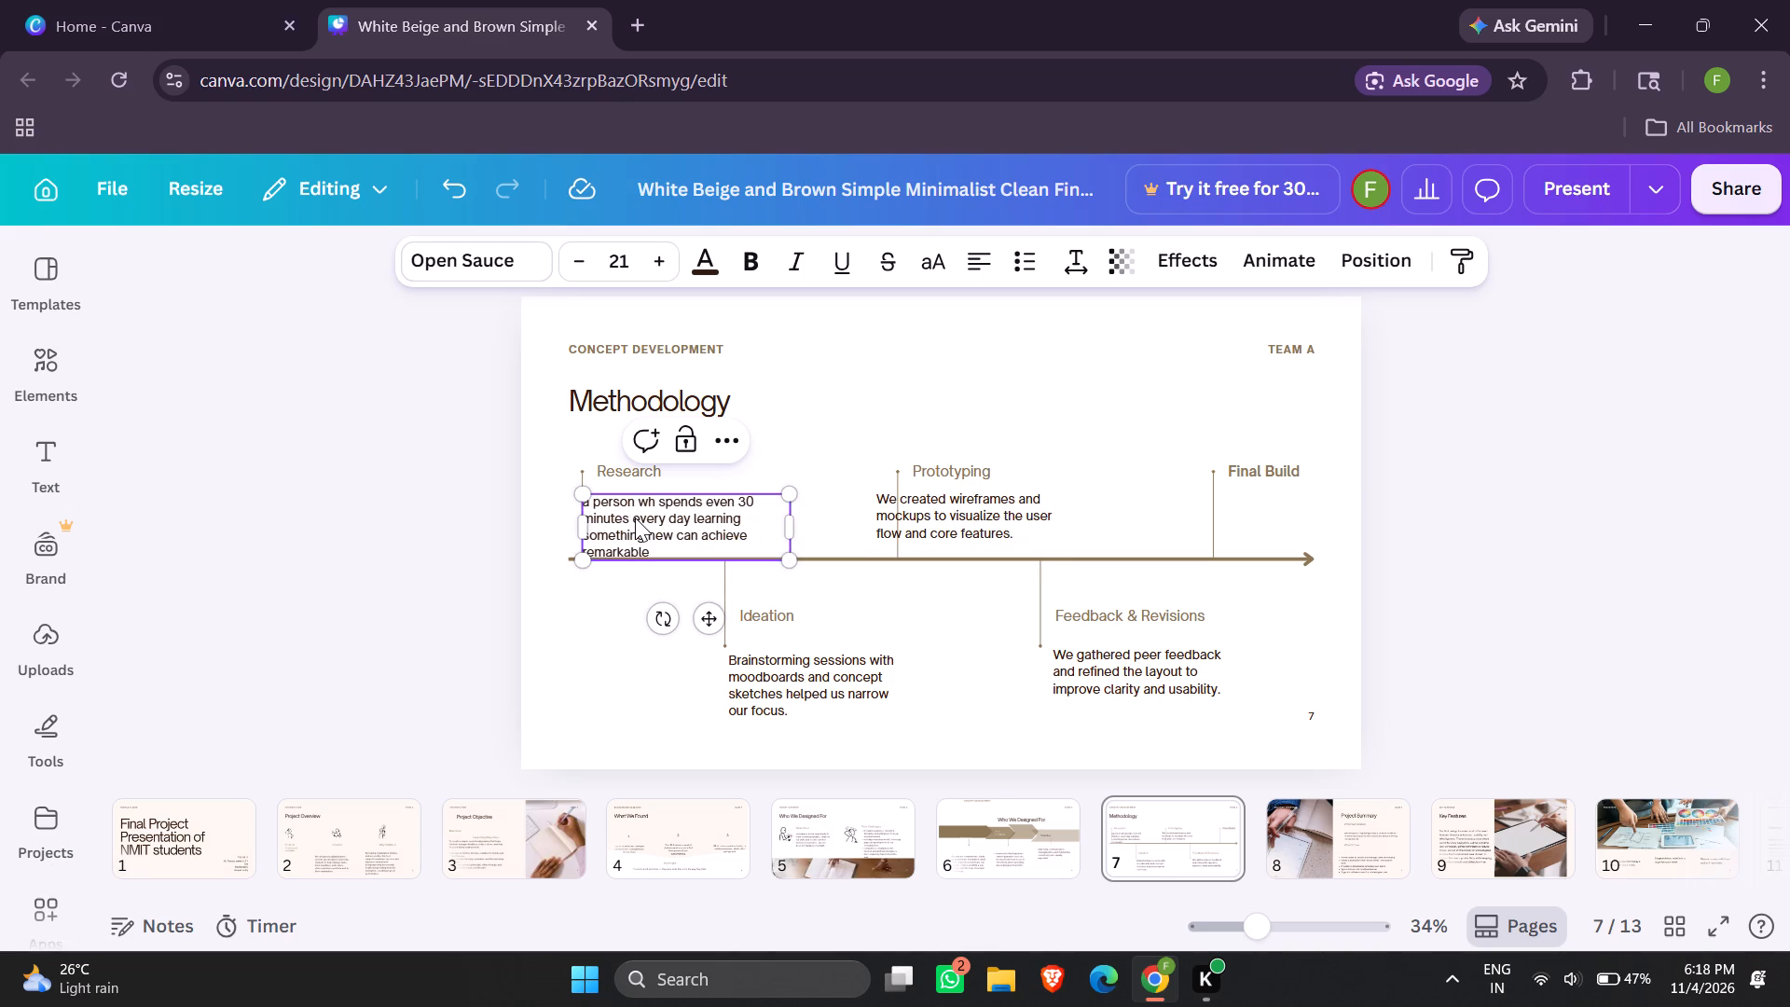
pyautogui.write('progre')
pyautogui.write('ss')
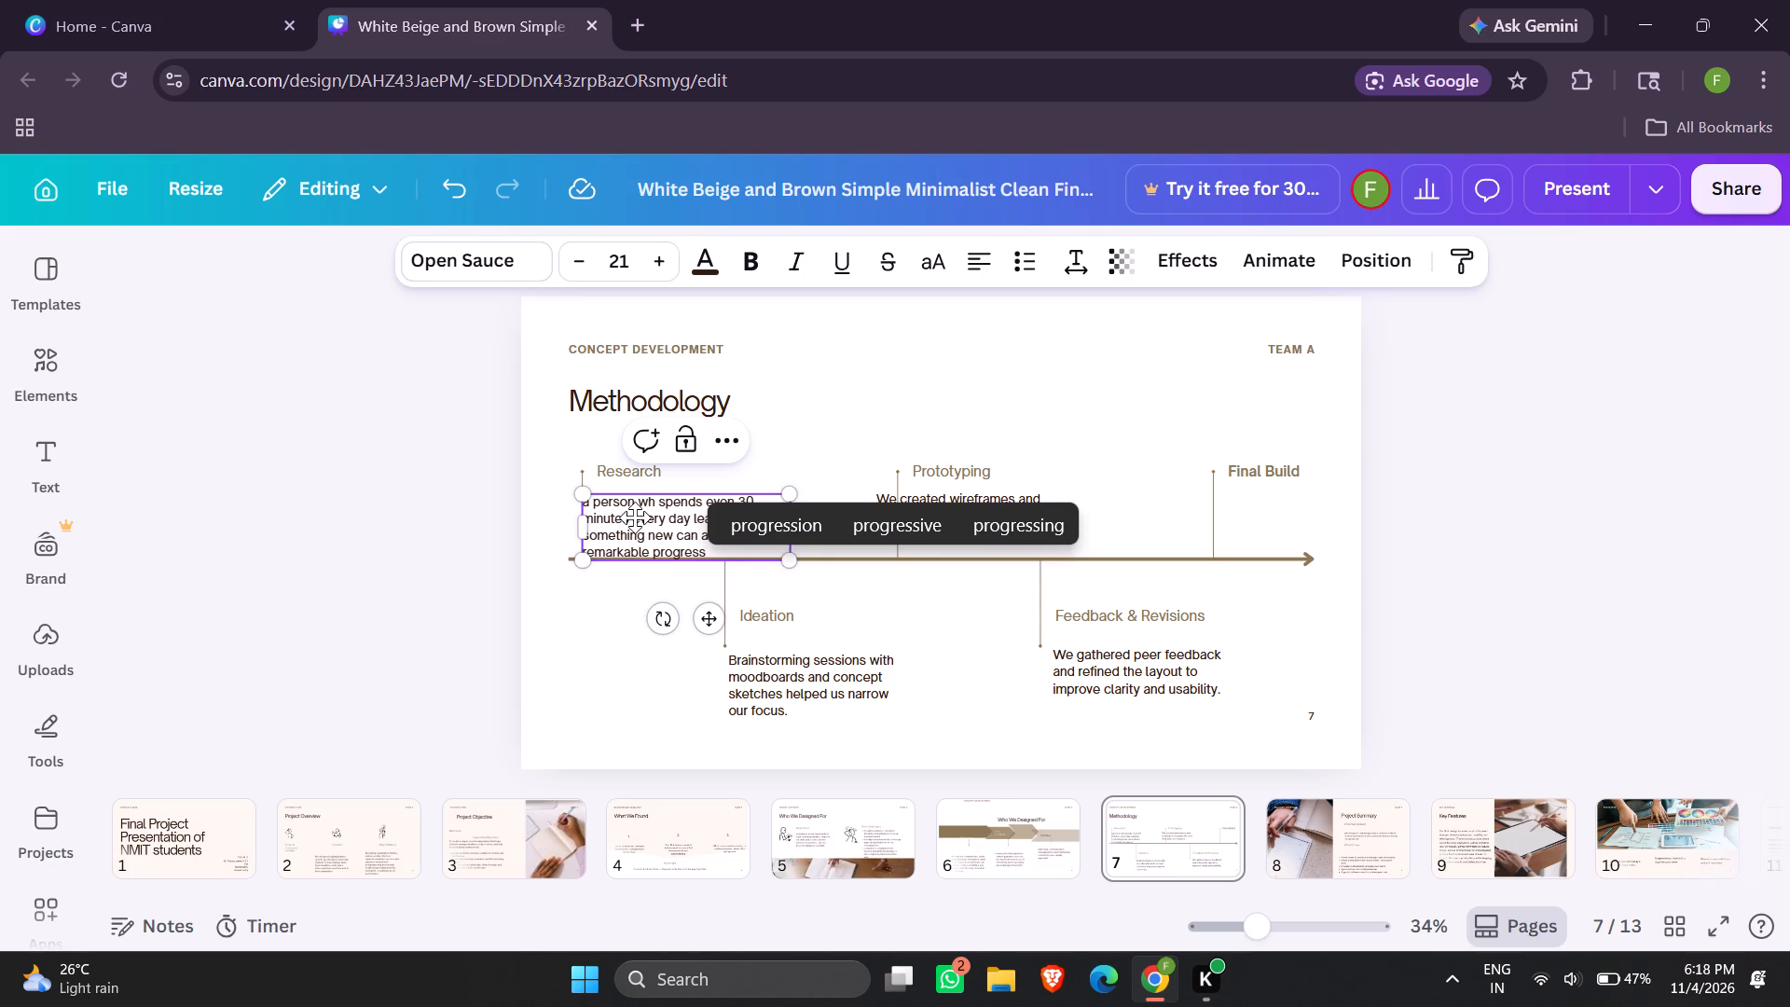
pyautogui.press('space')
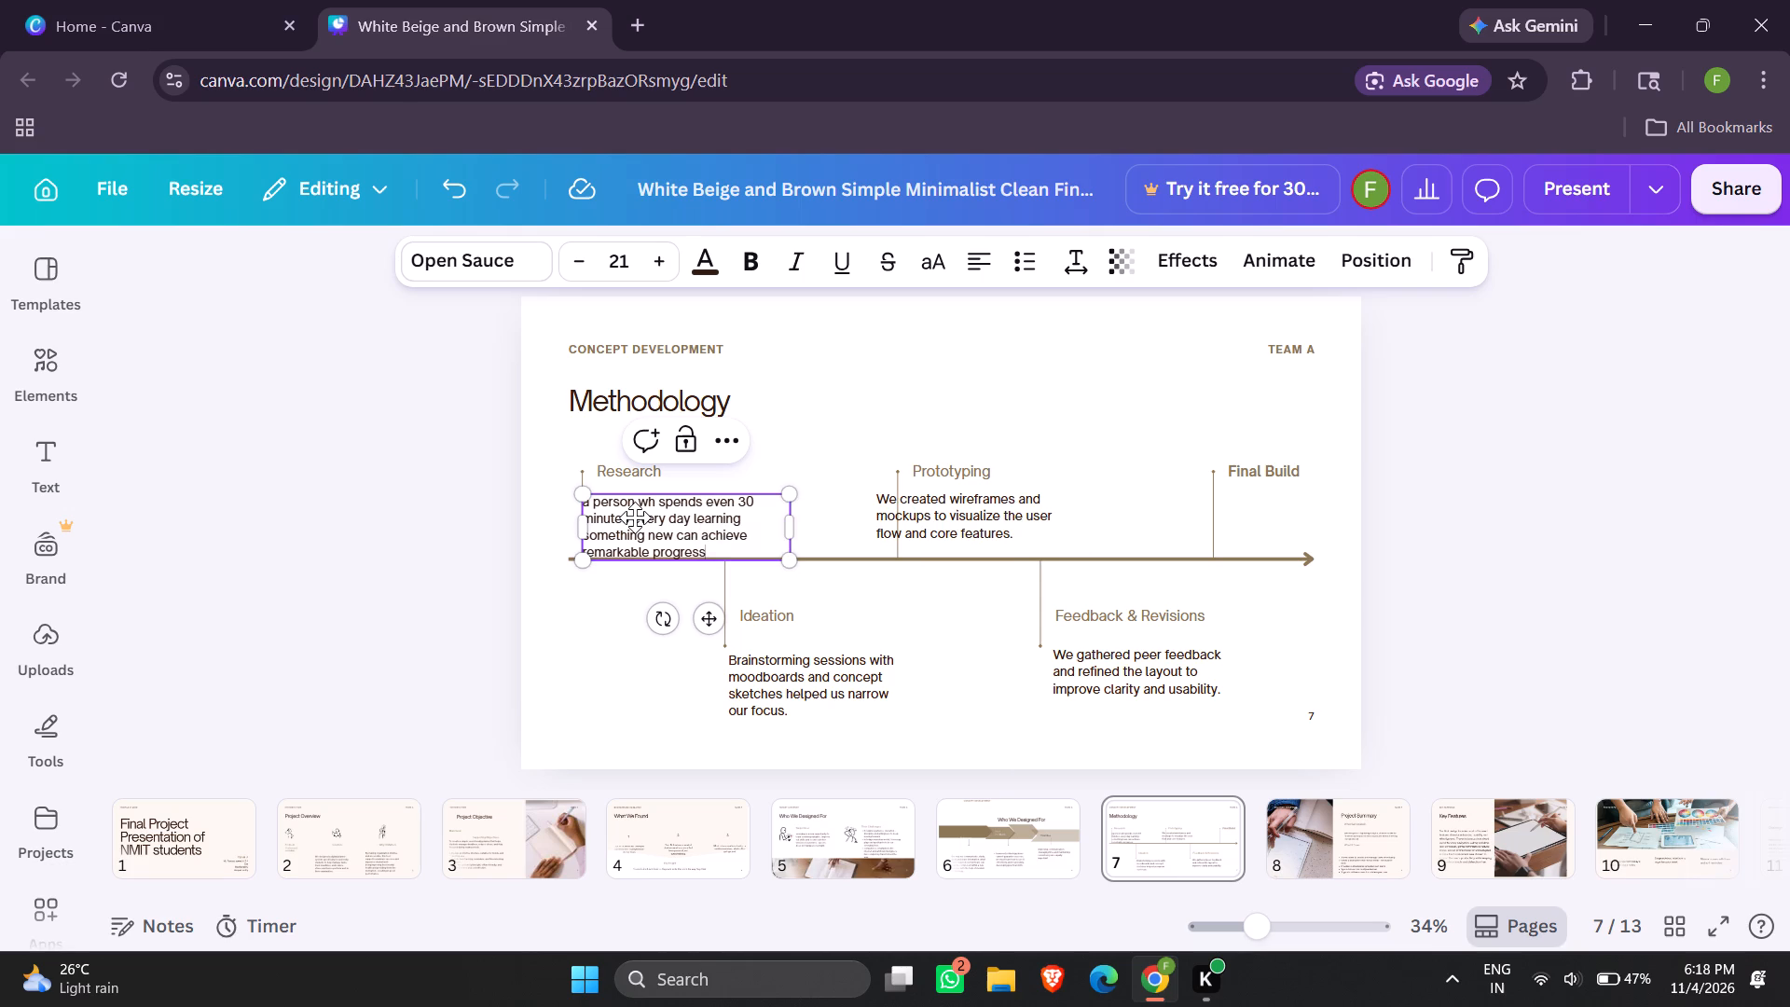
pyautogui.write('over')
pyautogui.press('space')
pyautogui.write('time,')
pyautogui.press('BackSpace')
pyautogui.press('.')
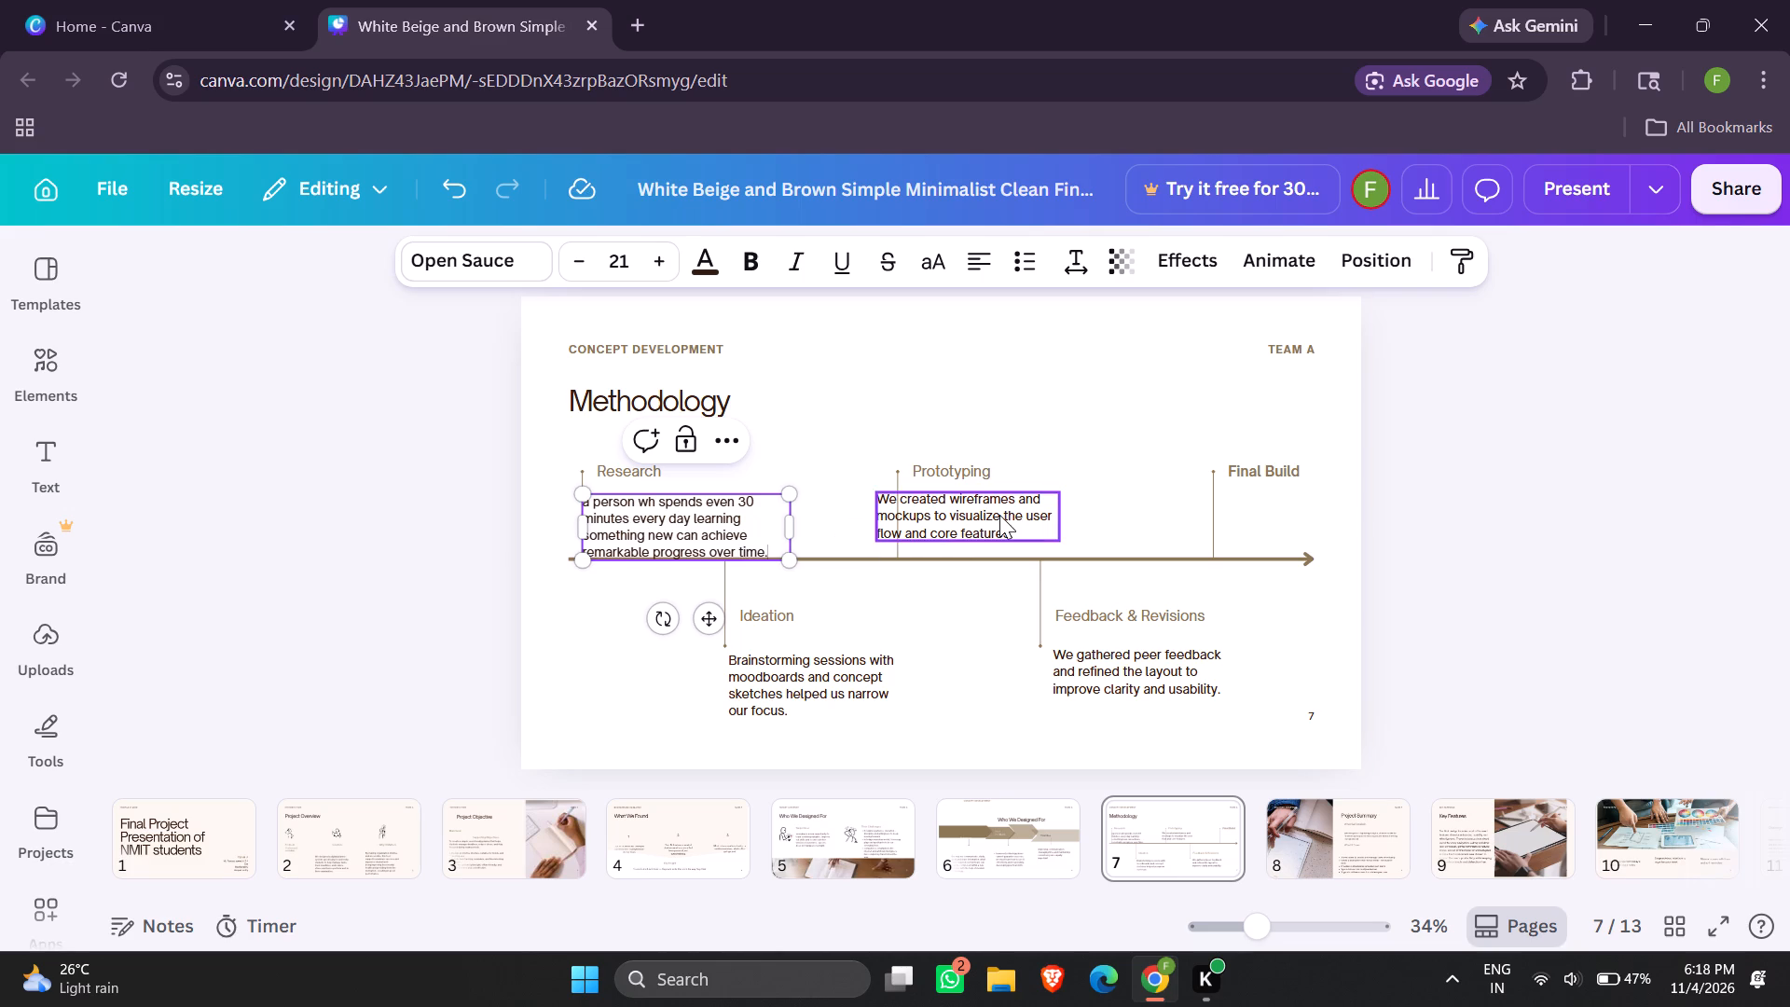
# Shift the Prototyping paragraph slightly right, clear of its vertical marker line.
pyautogui.moveTo(999, 515); pyautogui.dragTo(1041, 514)
# Replace the Prototyping paragraph with the opening words "imagine waking up at 6:00 am".
pyautogui.tripleClick(1041, 514)
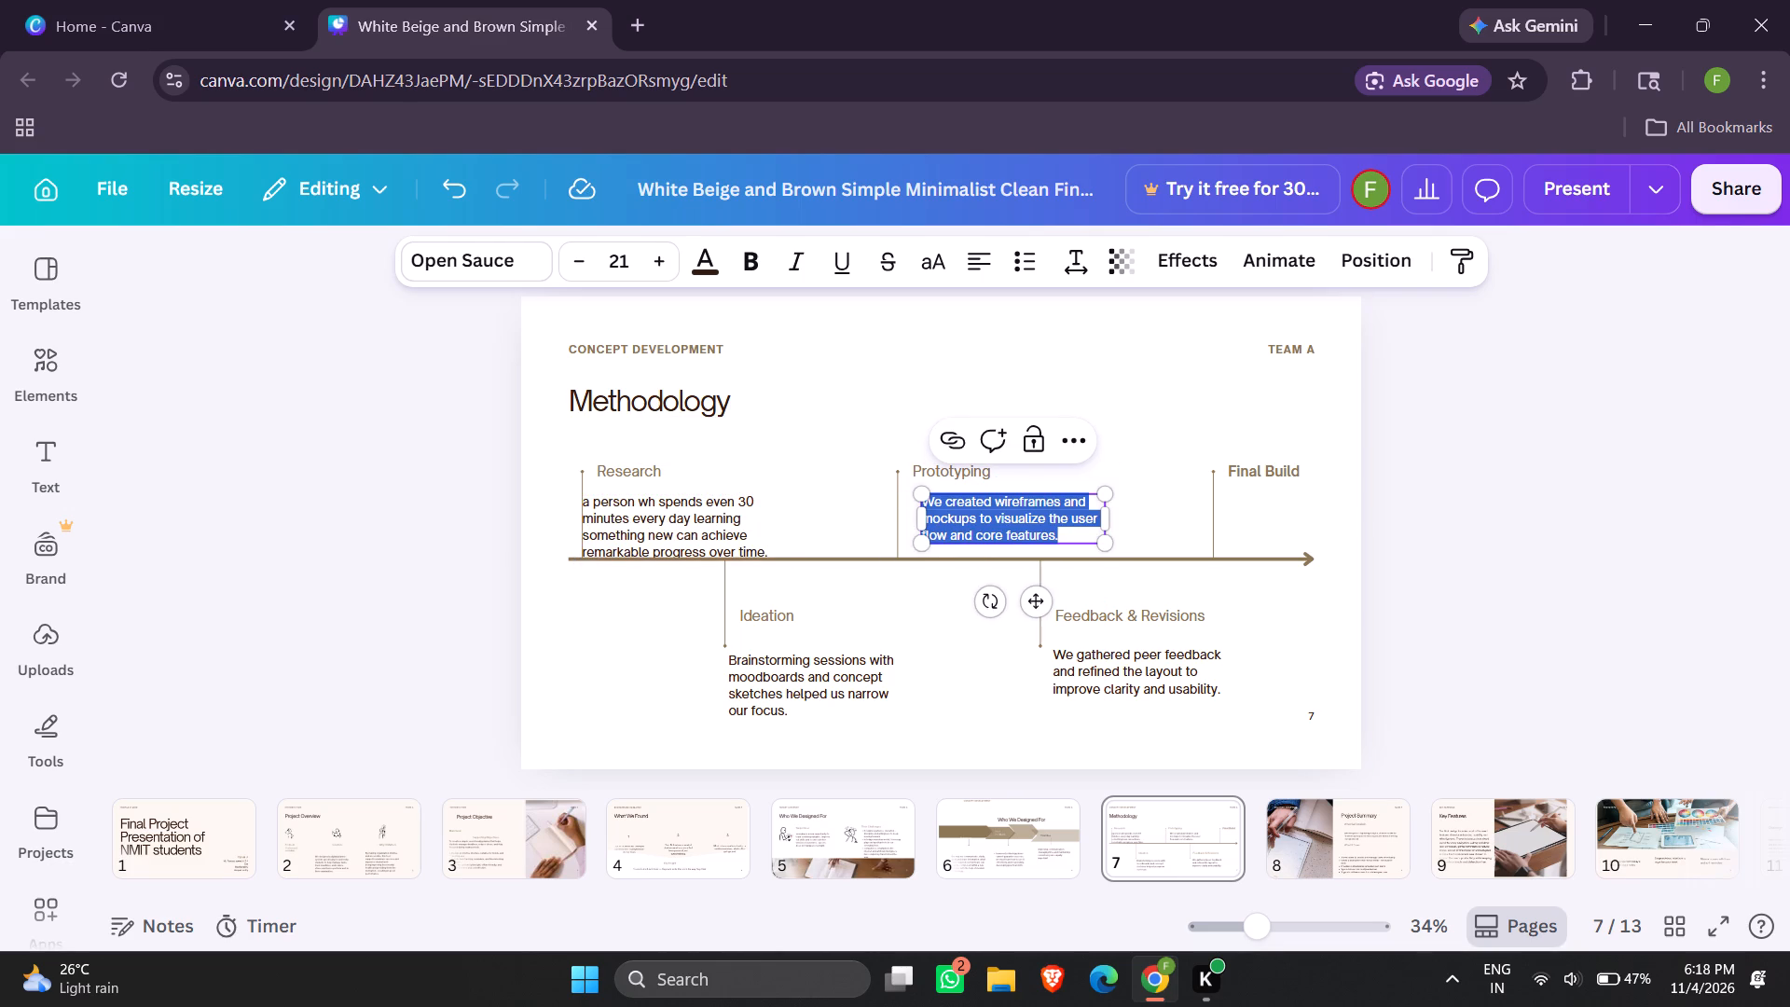
pyautogui.write('imagine waking')
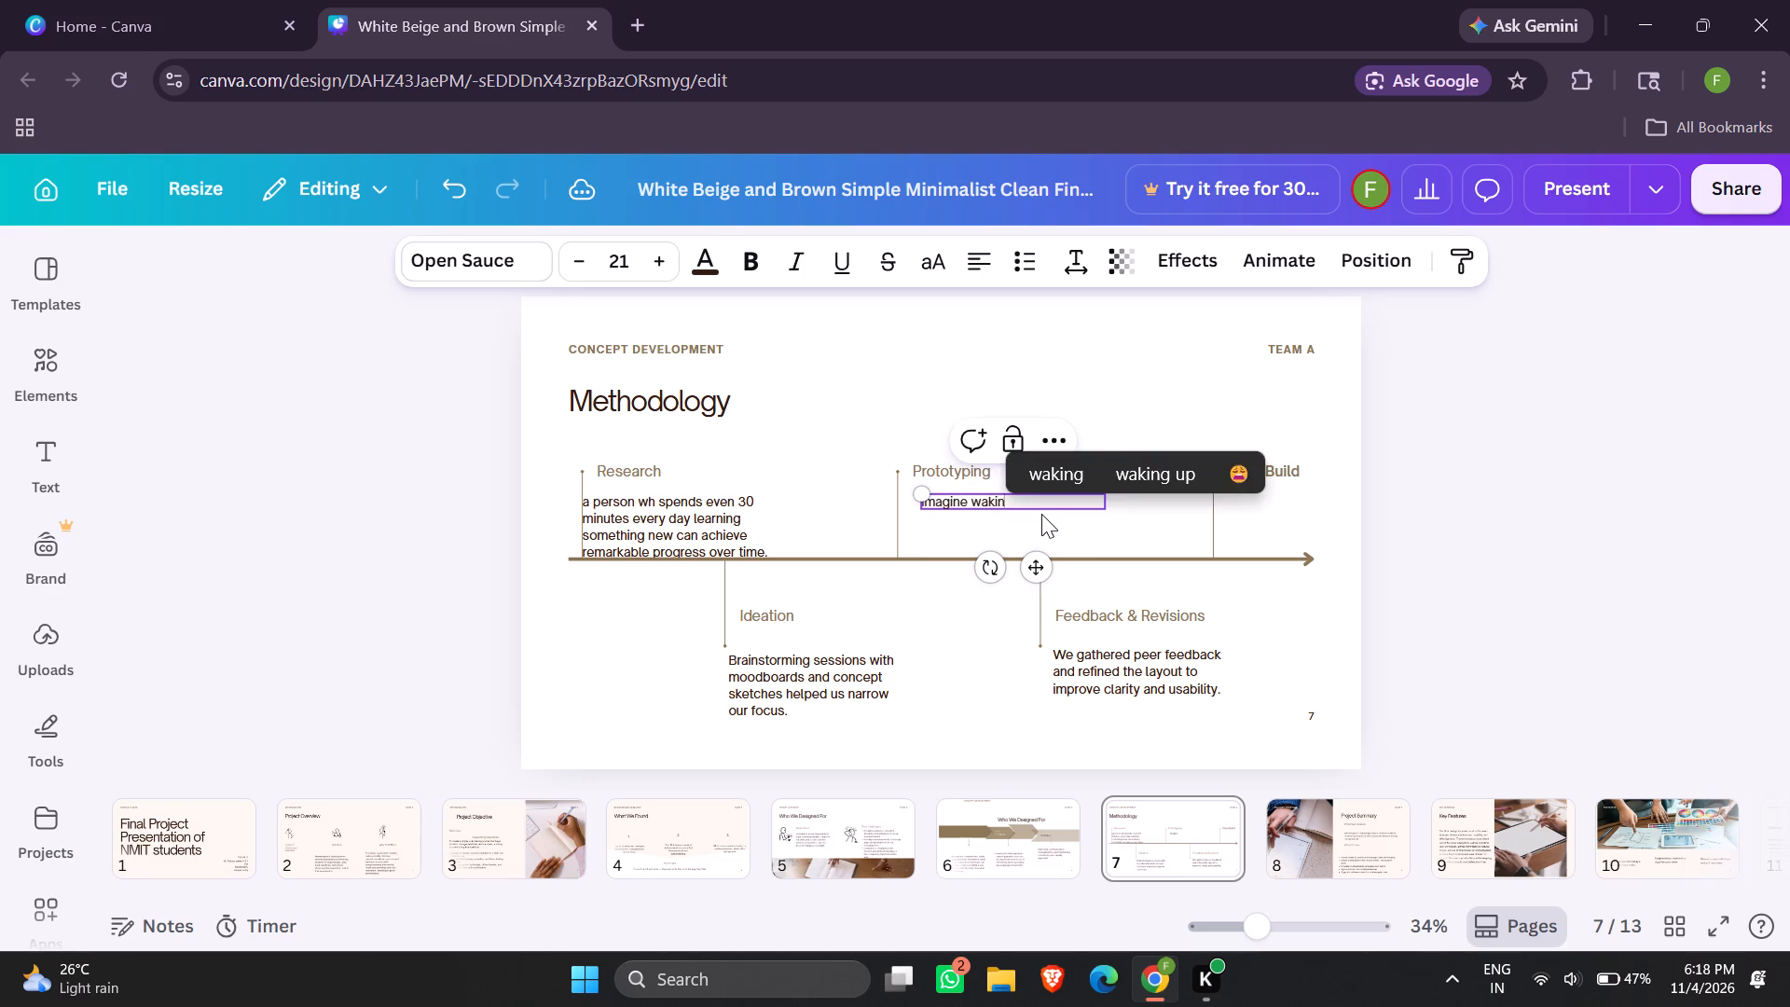
pyautogui.press('space')
pyautogui.write('up at')
pyautogui.press('space')
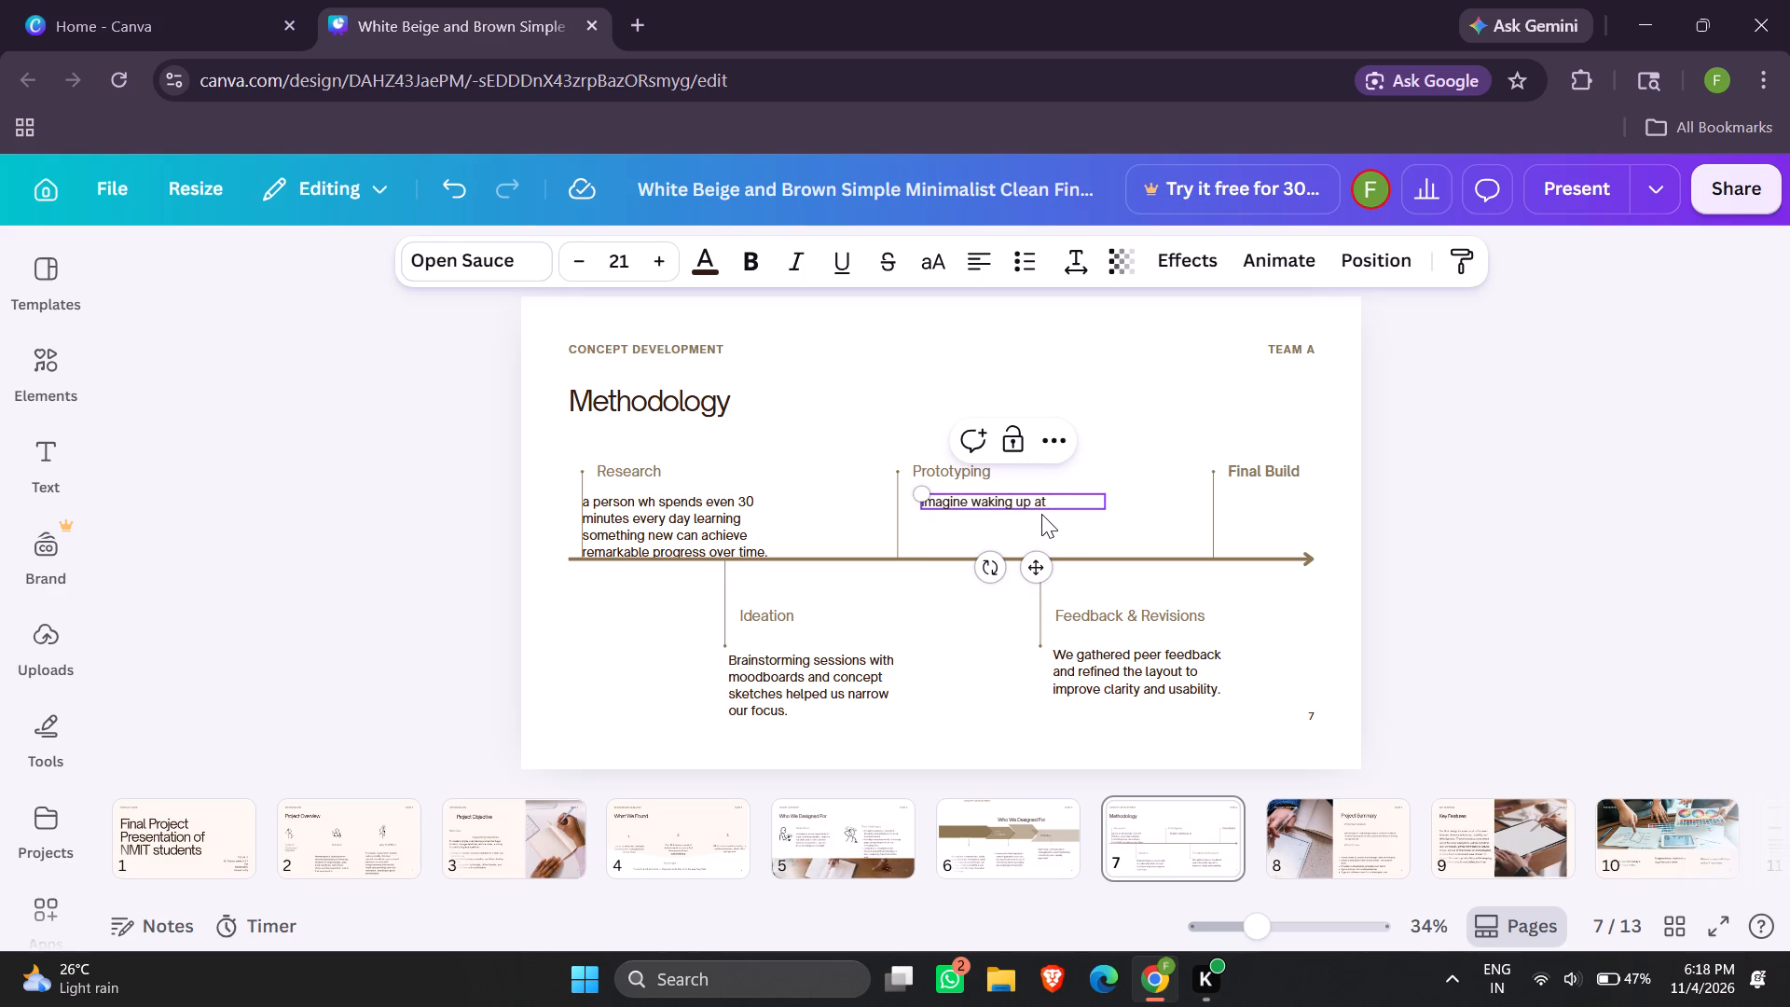
pyautogui.press('6')
pyautogui.write(':00')
pyautogui.press('space')
pyautogui.write('am')
# Continue the Prototyping paragraph with ", planning your entire day,".
pyautogui.press('space')
pyautogui.write(', planning')
pyautogui.press('space')
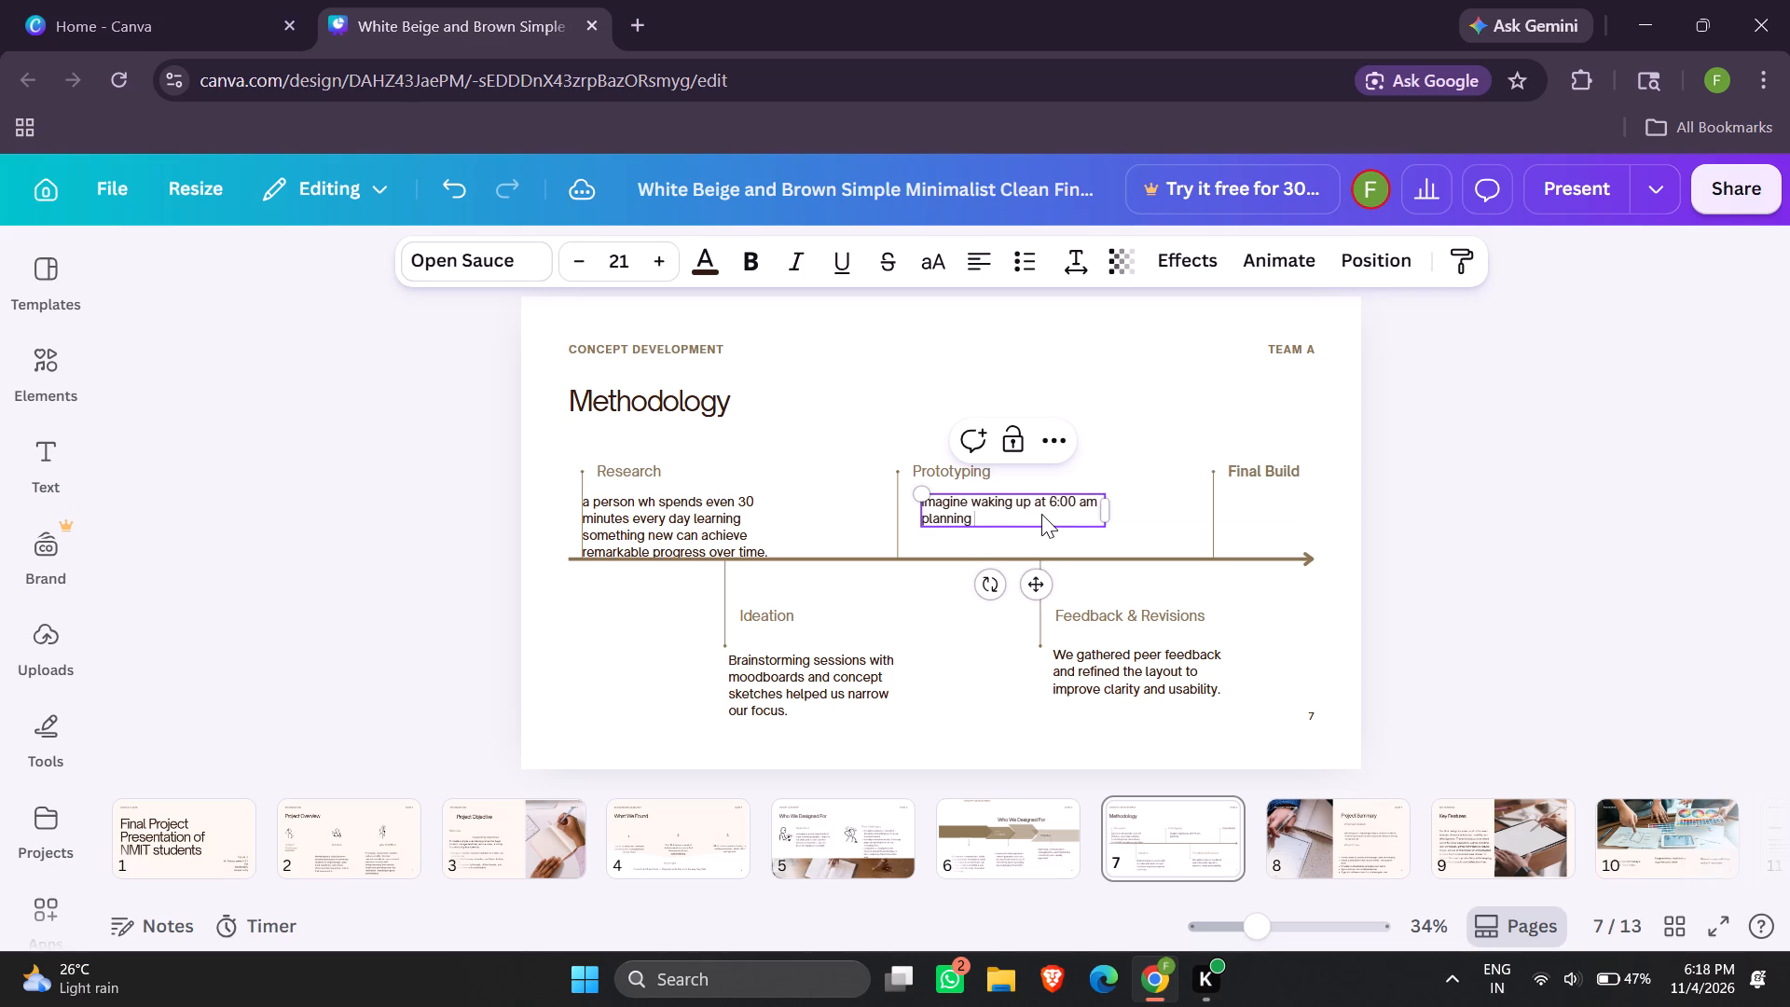
pyautogui.write('your entire day m')
pyautogui.press('space')
pyautogui.press('BackSpace')
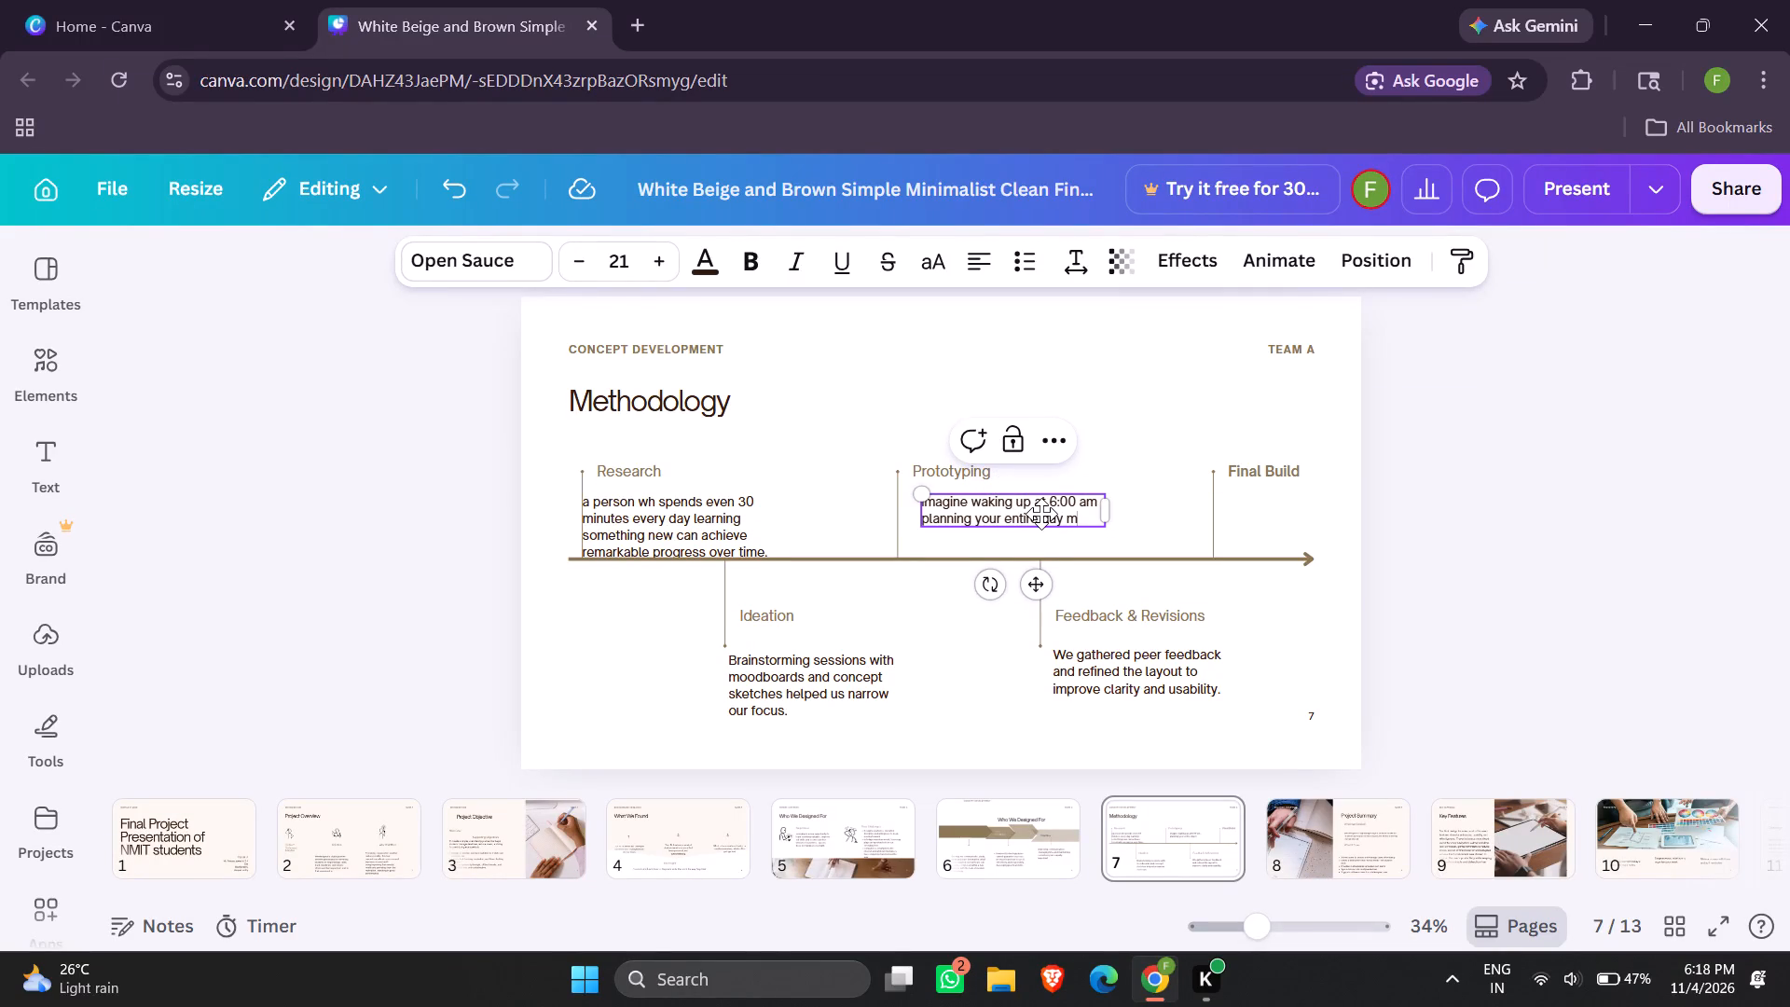
pyautogui.press('BackSpace')
pyautogui.press('BackSpace')
pyautogui.press(',')
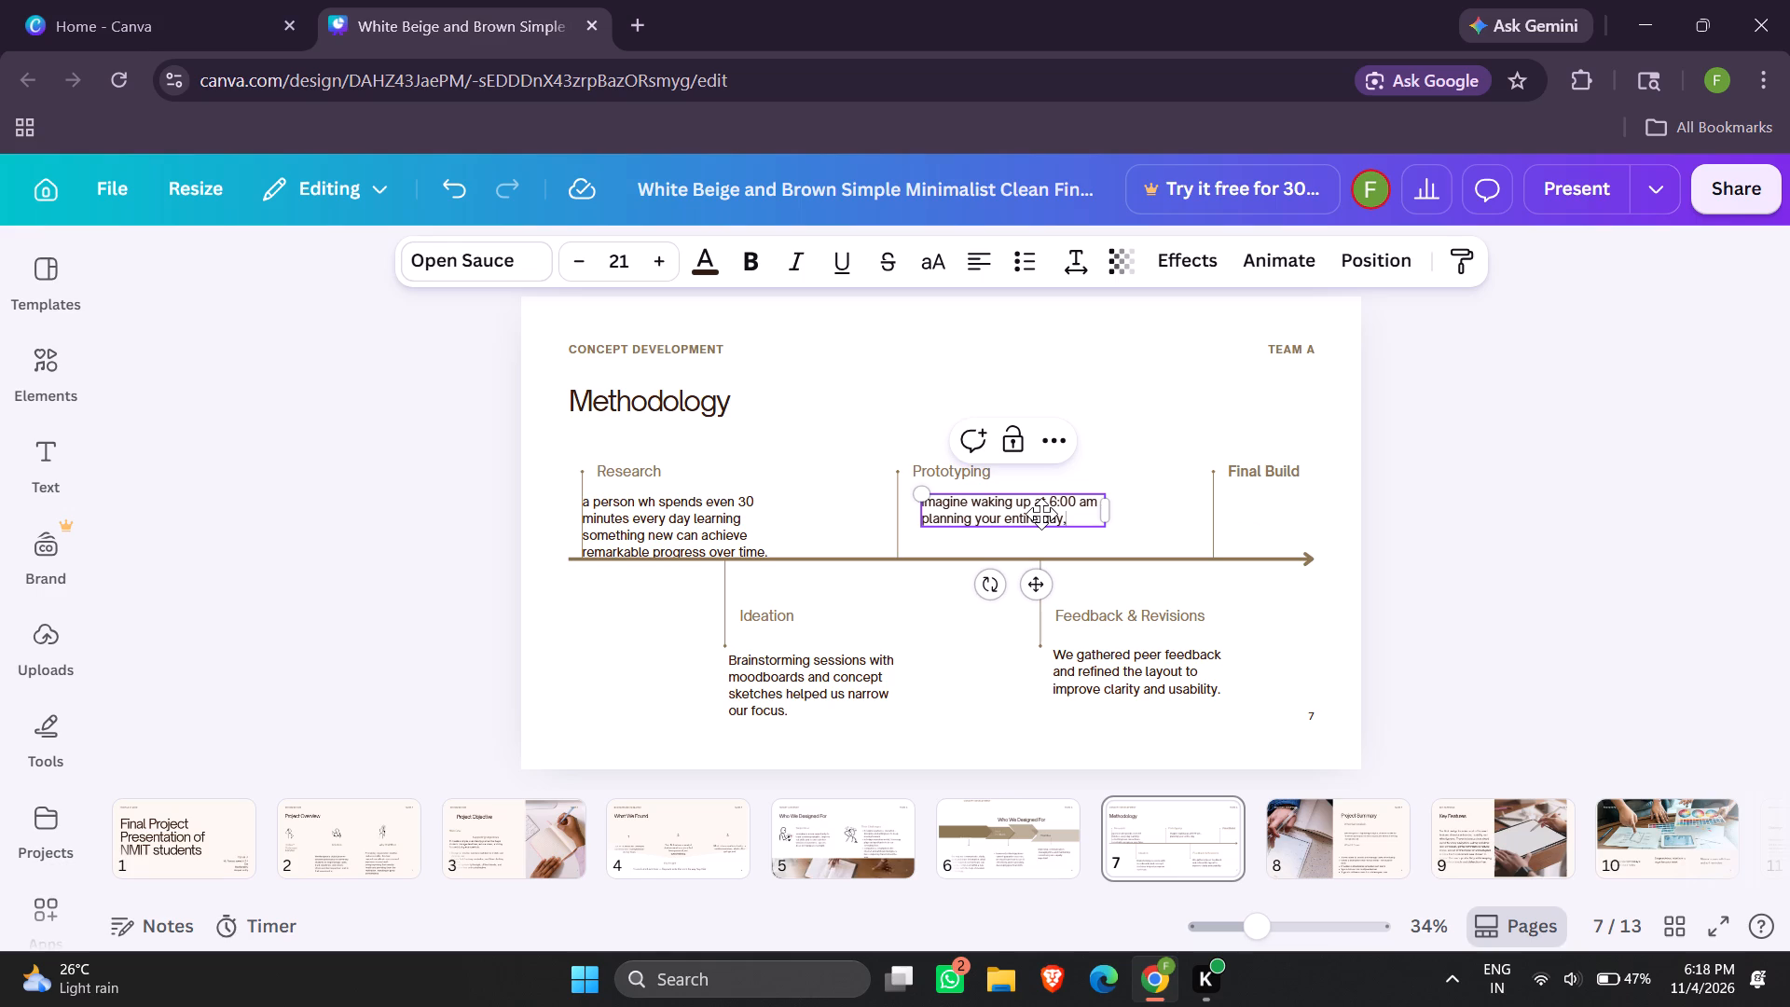
# Continue the Prototyping paragraph with "completing important assignment".
pyautogui.write('completing')
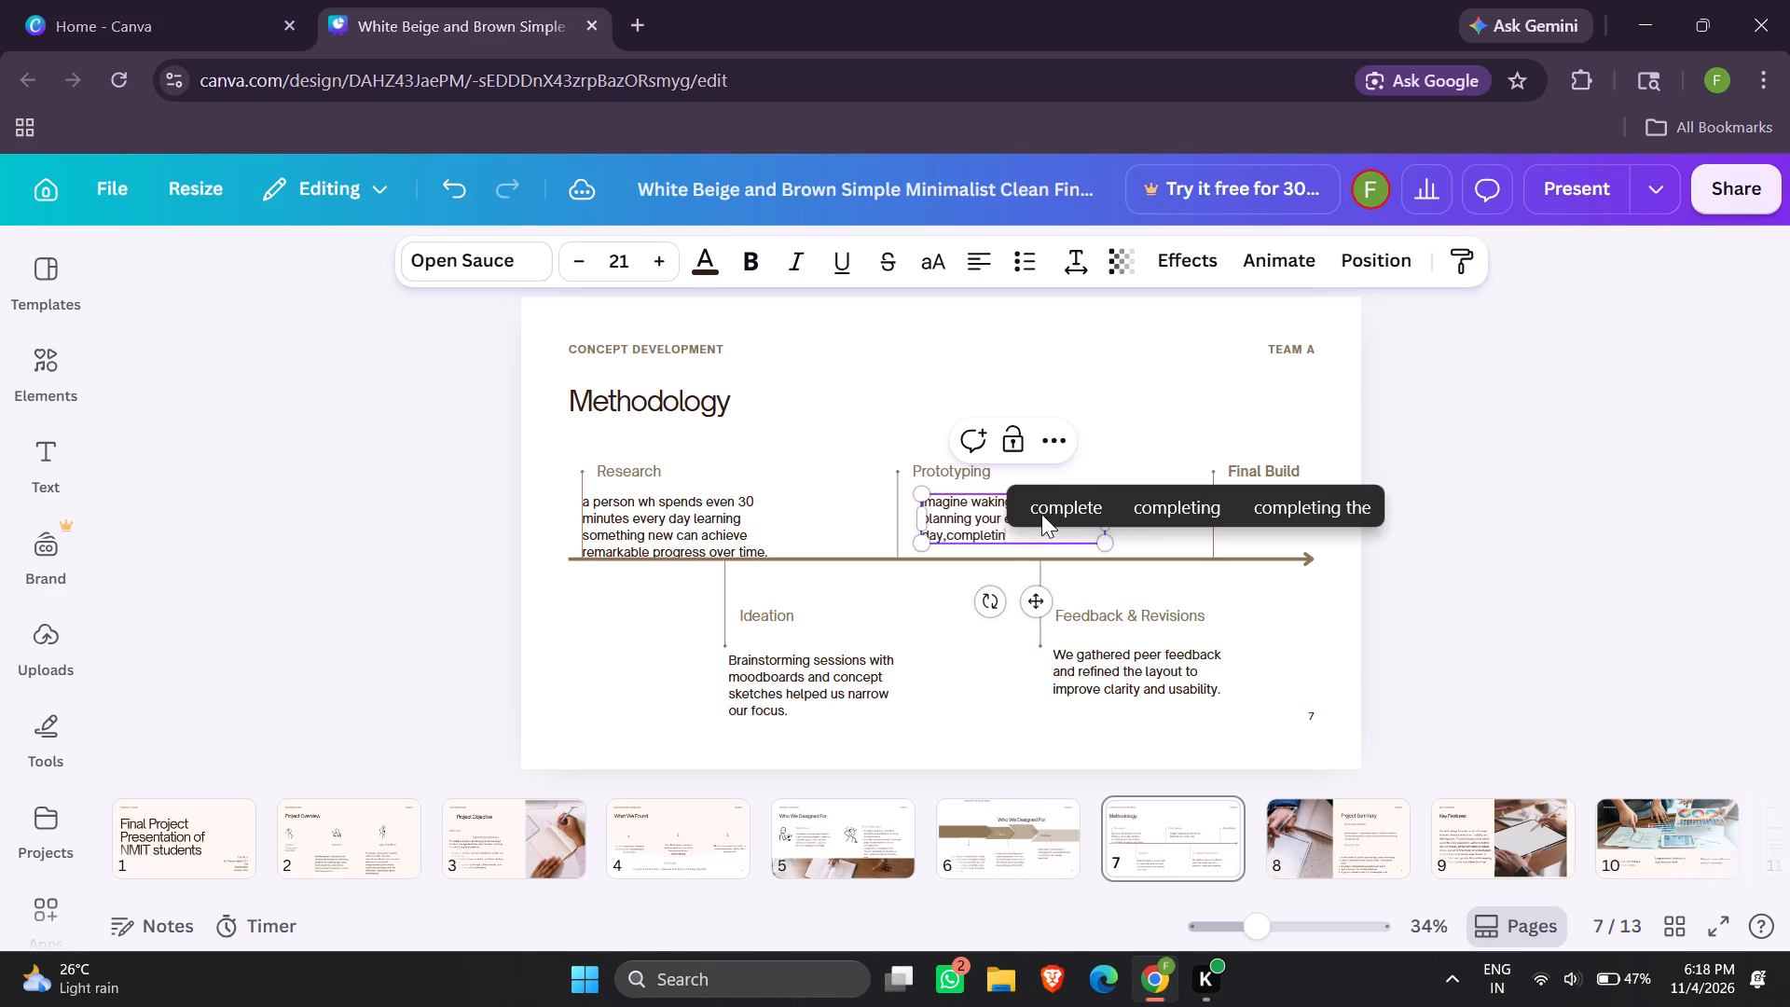
pyautogui.press('space')
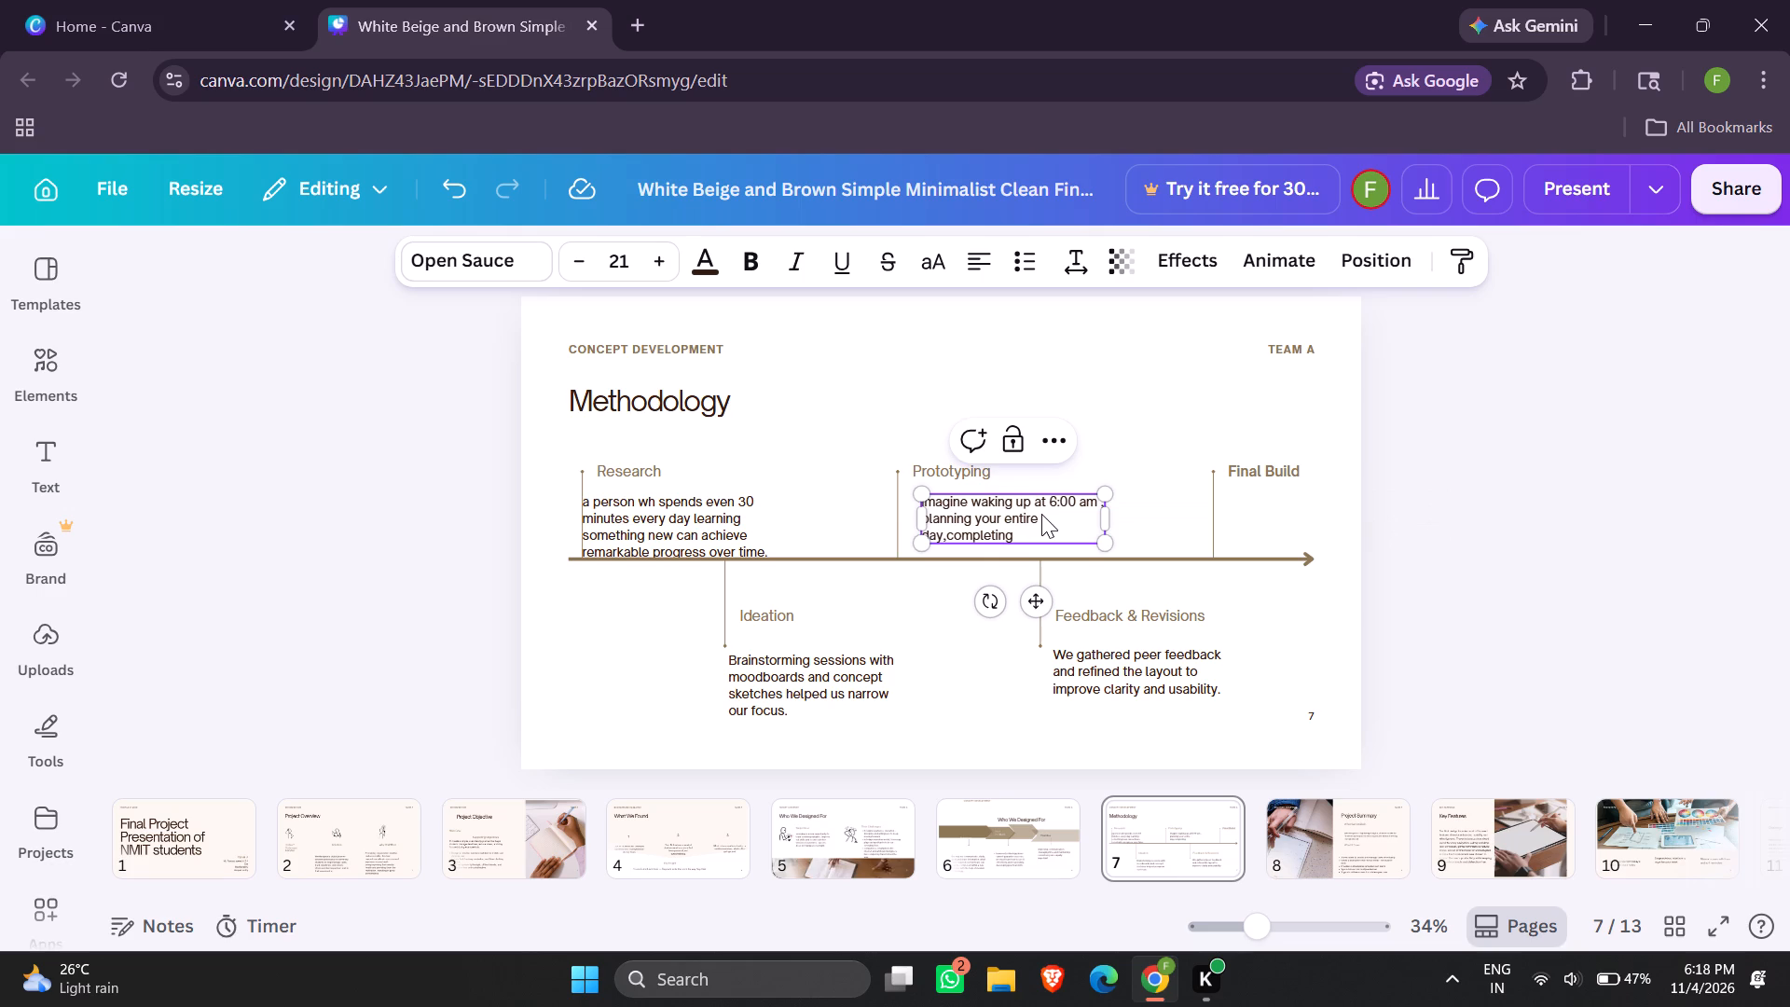
pyautogui.write('important assi')
pyautogui.write('gnmi')
pyautogui.write('ent')
pyautogui.press('BackSpace')
pyautogui.press('BackSpace')
pyautogui.press('BackSpace')
pyautogui.press('BackSpace')
pyautogui.write('ent')
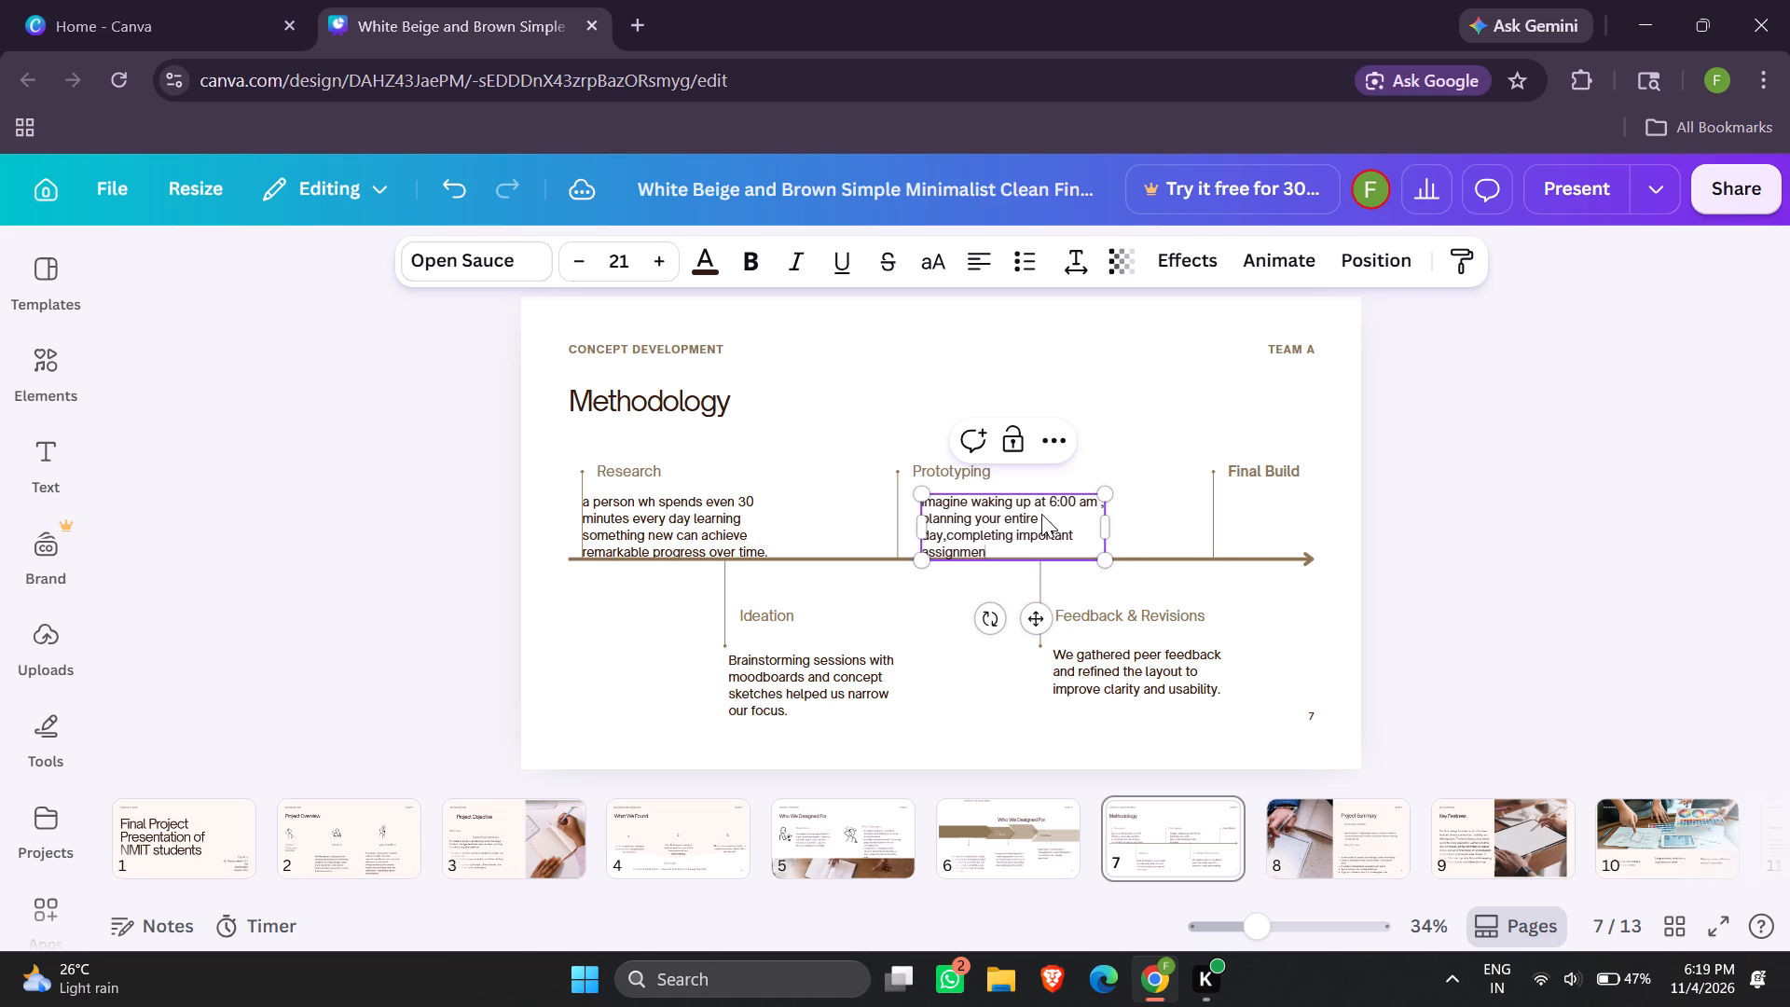
# End the Prototyping paragraph with ", learning a programming language." and finish editing it.
pyautogui.press('space')
pyautogui.press(',')
pyautogui.press('space')
pyautogui.write('learning a programming language')
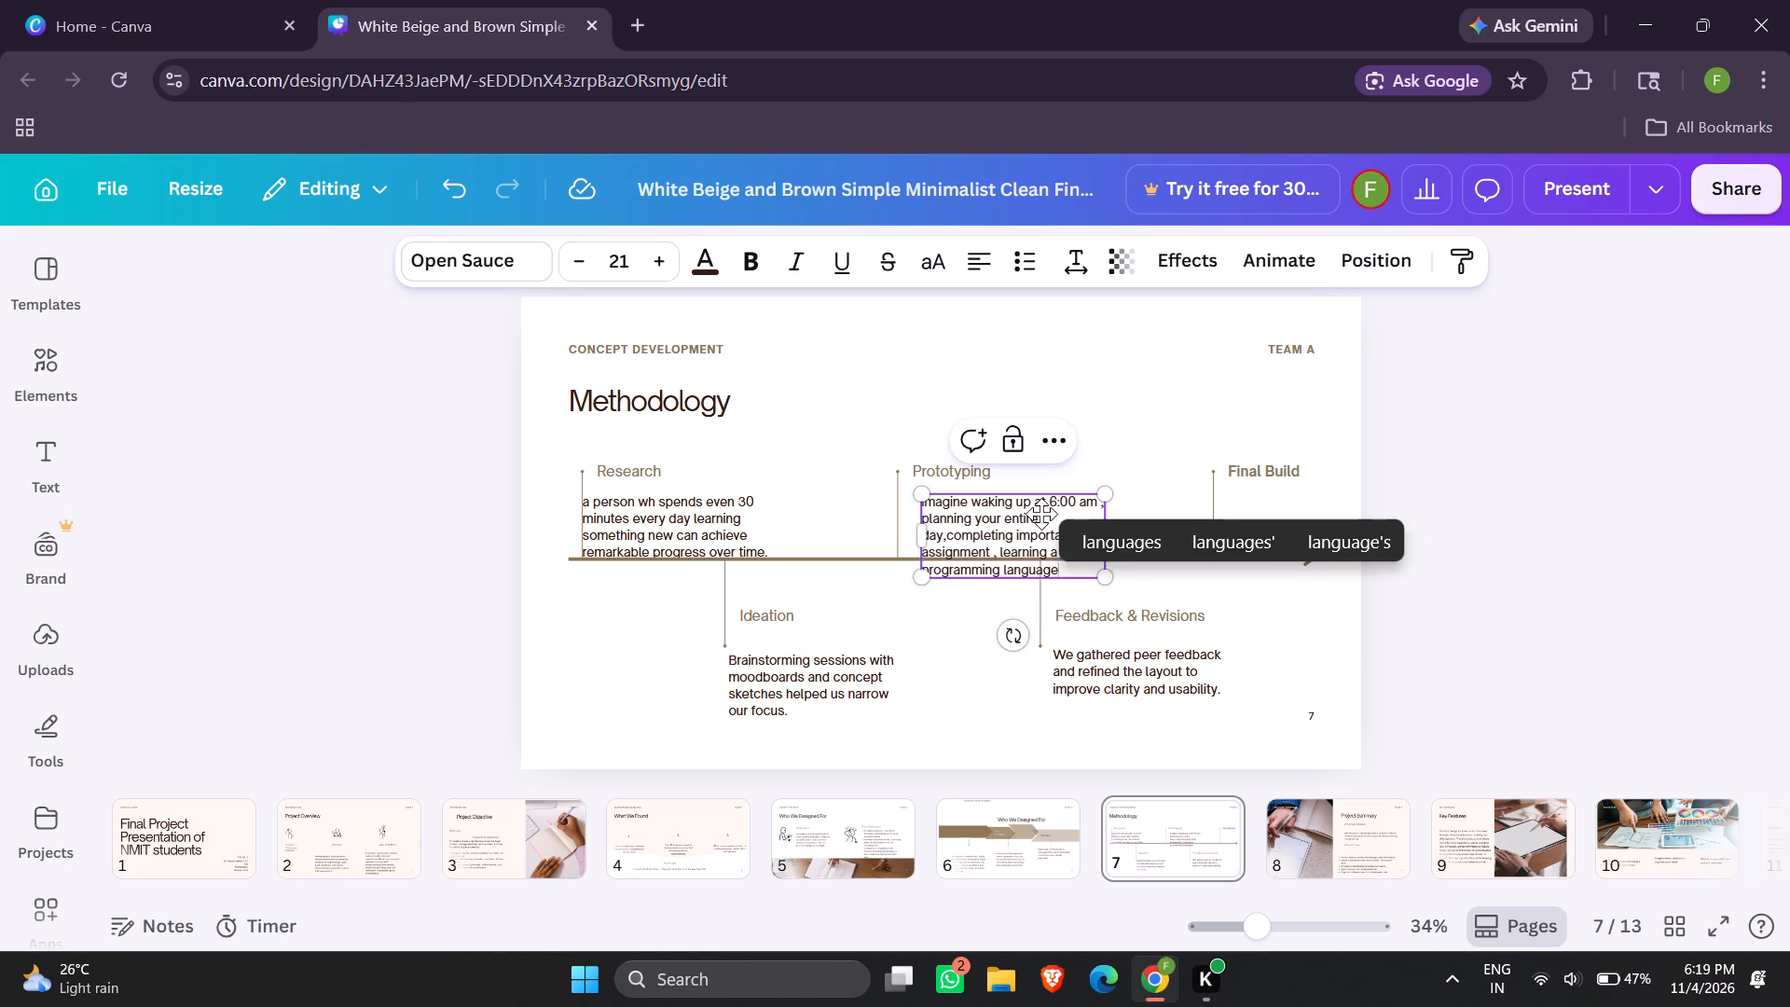
pyautogui.press('.')
pyautogui.click(1041, 514)
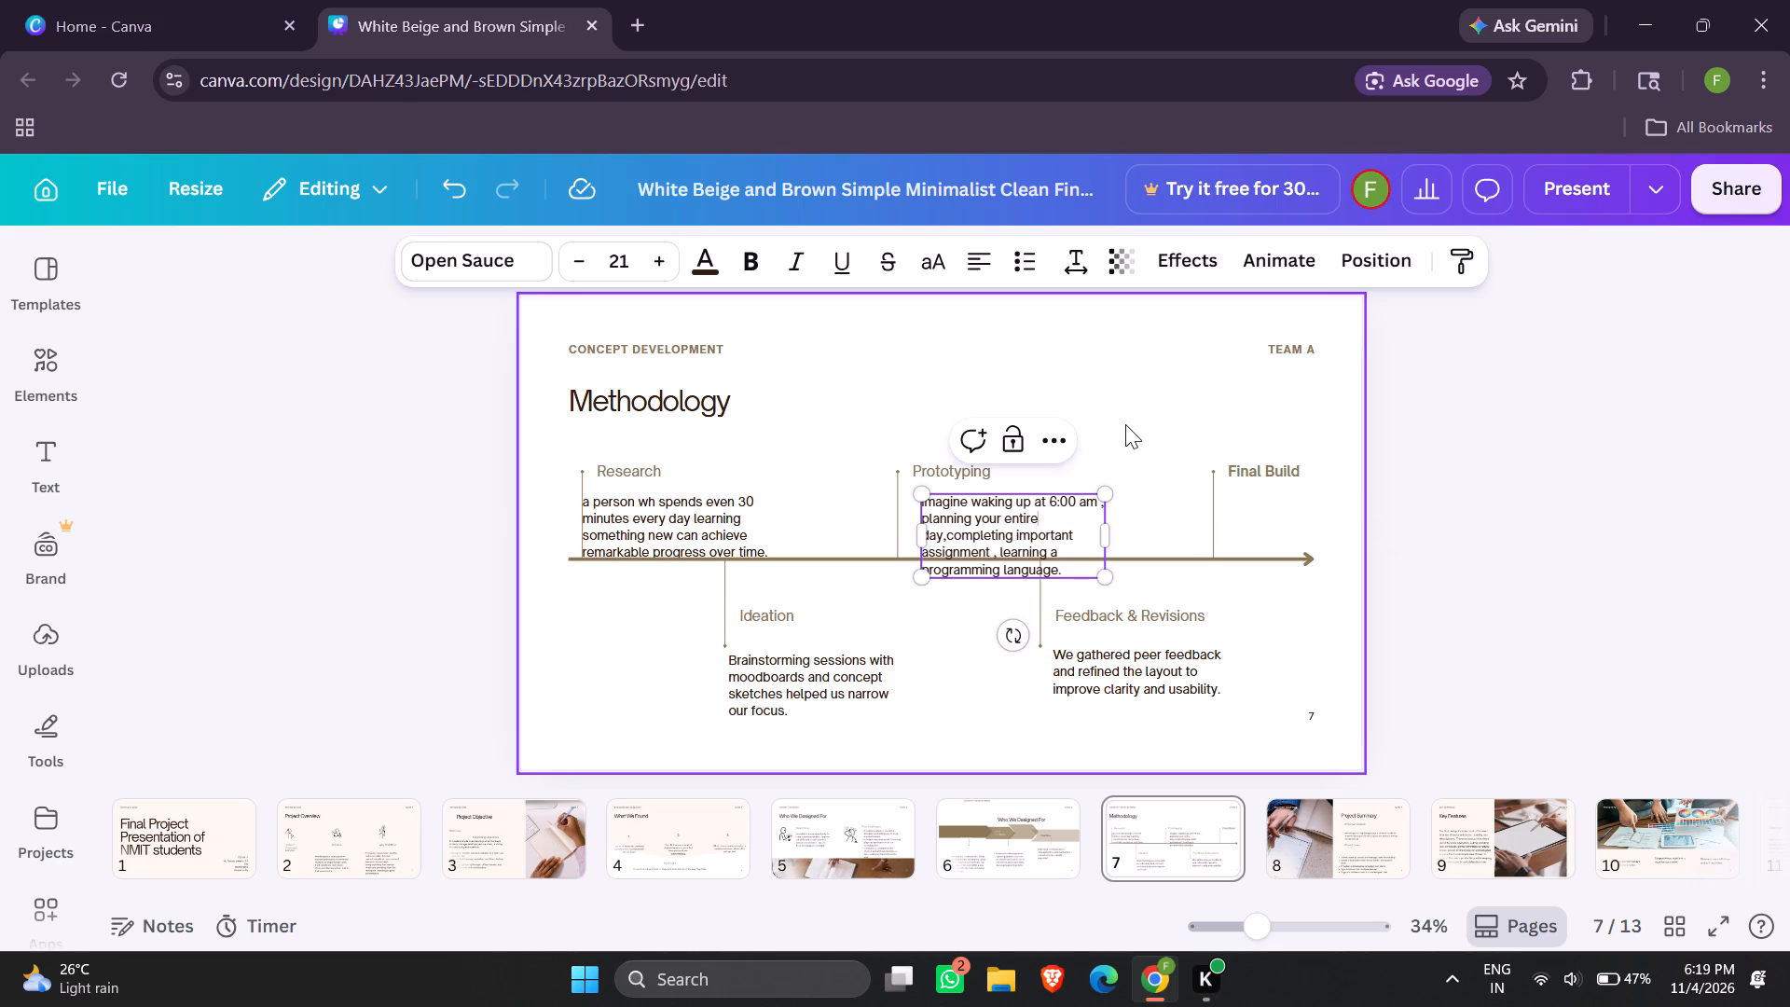
pyautogui.click(1125, 424)
# Move the Prototyping paragraph beside its heading, clear above the timeline arrow.
pyautogui.moveTo(1036, 518); pyautogui.dragTo(1038, 506)
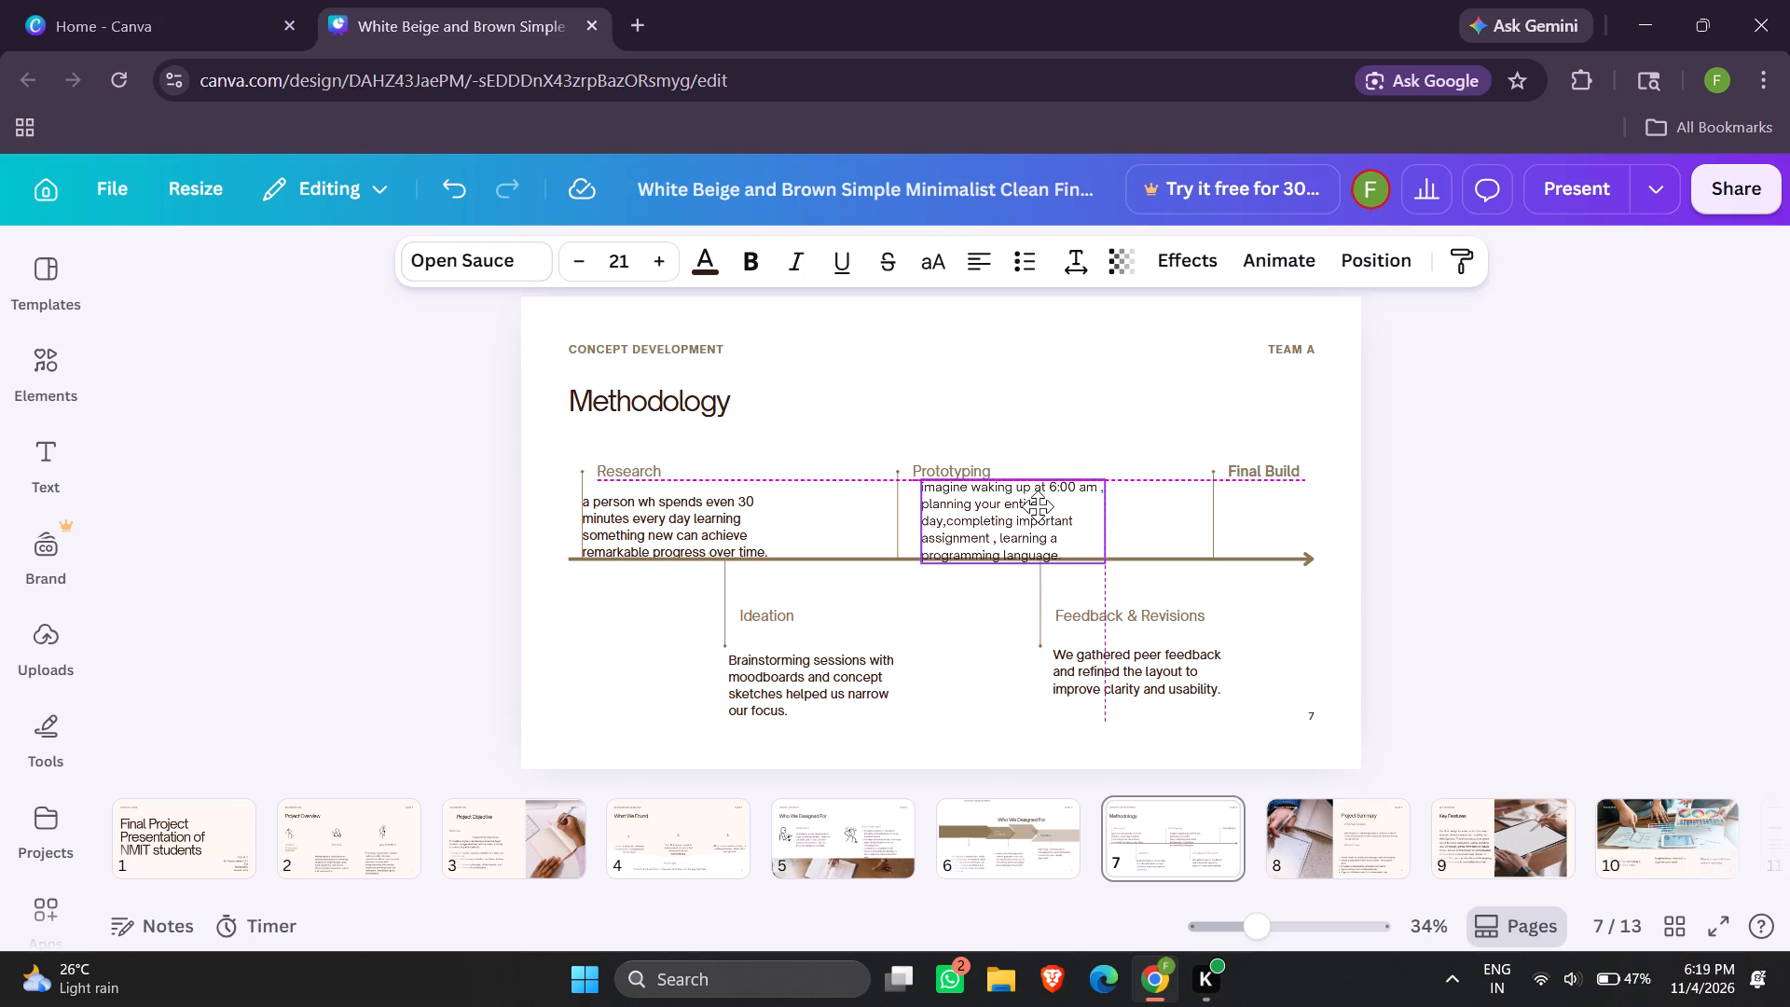
pyautogui.moveTo(1038, 506); pyautogui.dragTo(1114, 483)
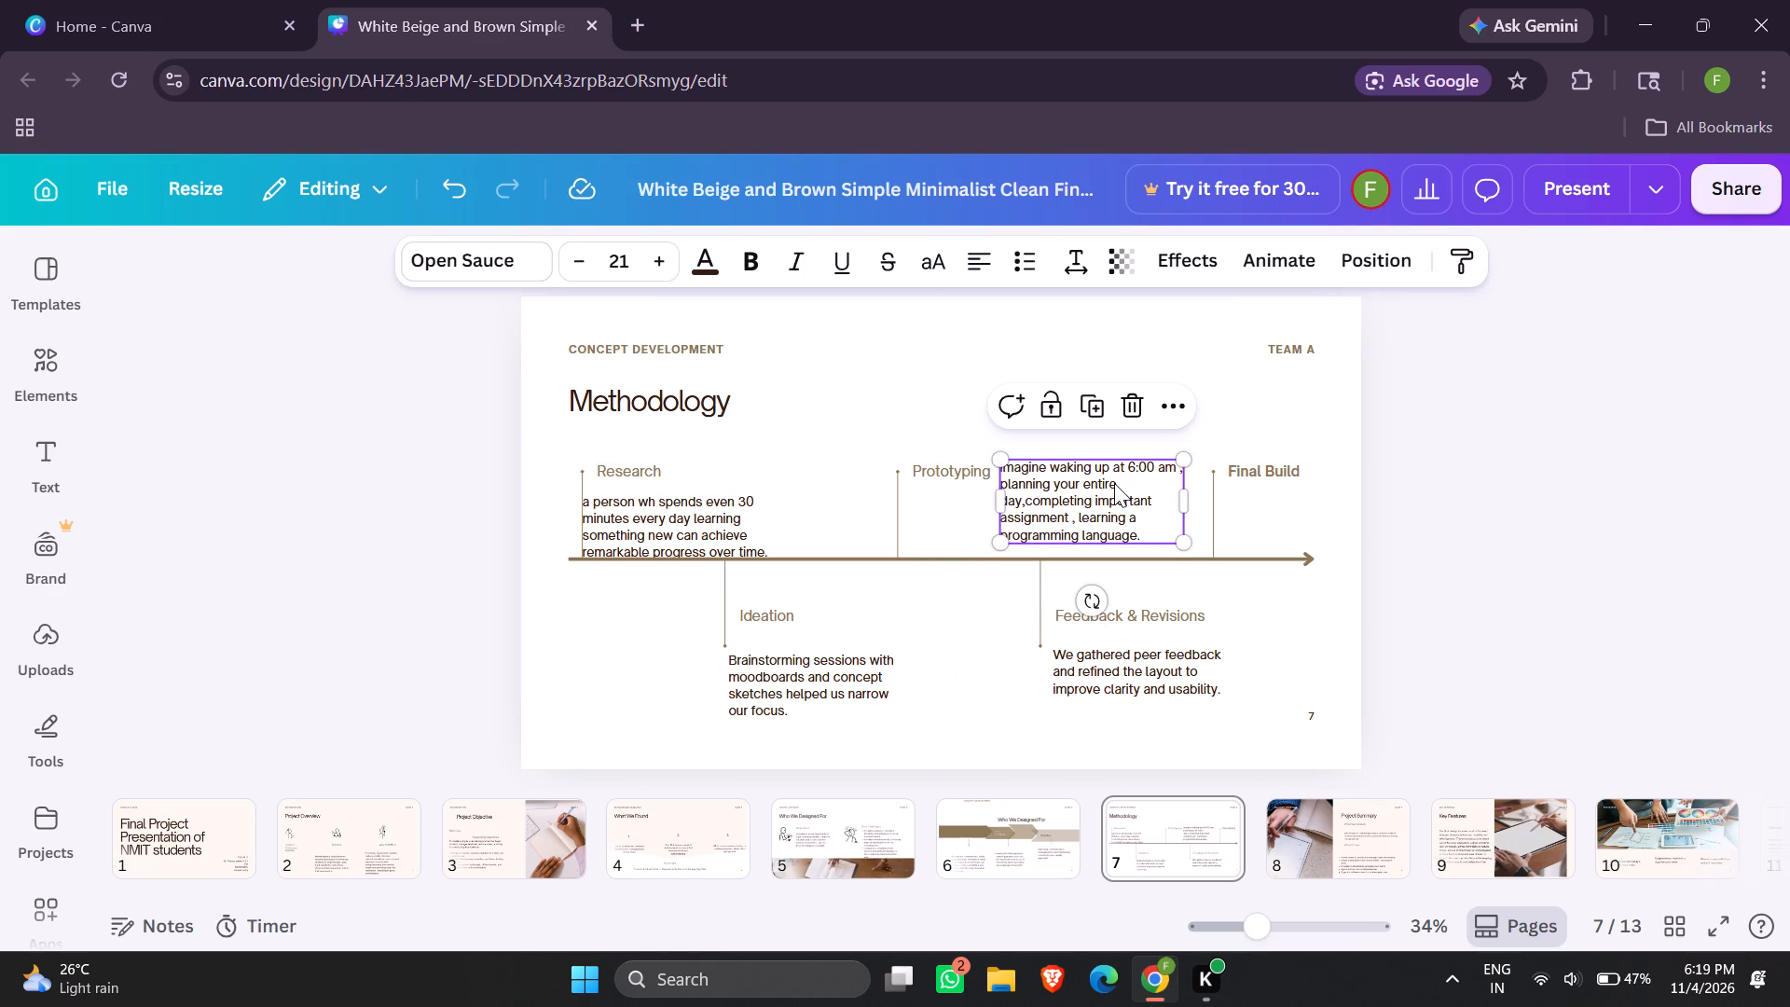
# Replace the Ideation paragraph with the opening words "and spending some time exercising.".
pyautogui.click(744, 669)
pyautogui.tripleClick(744, 669)
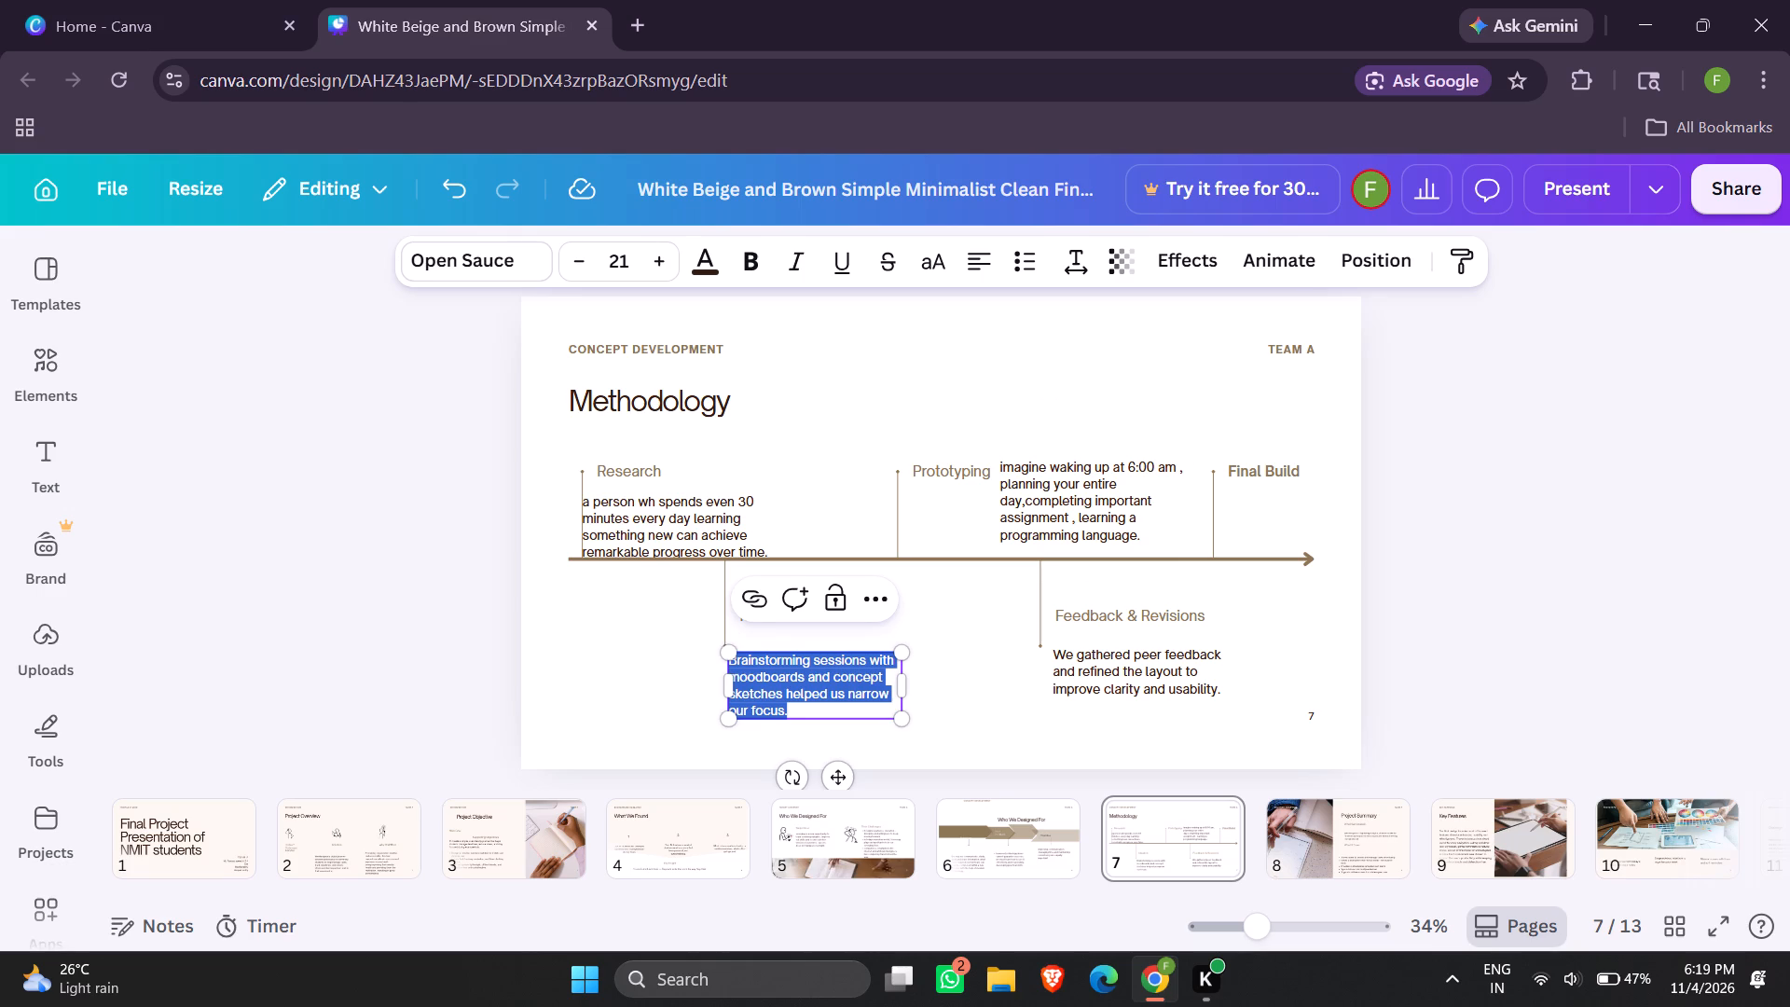
pyautogui.write('and')
pyautogui.press('space')
pyautogui.write('spending some time exer')
pyautogui.write('cising')
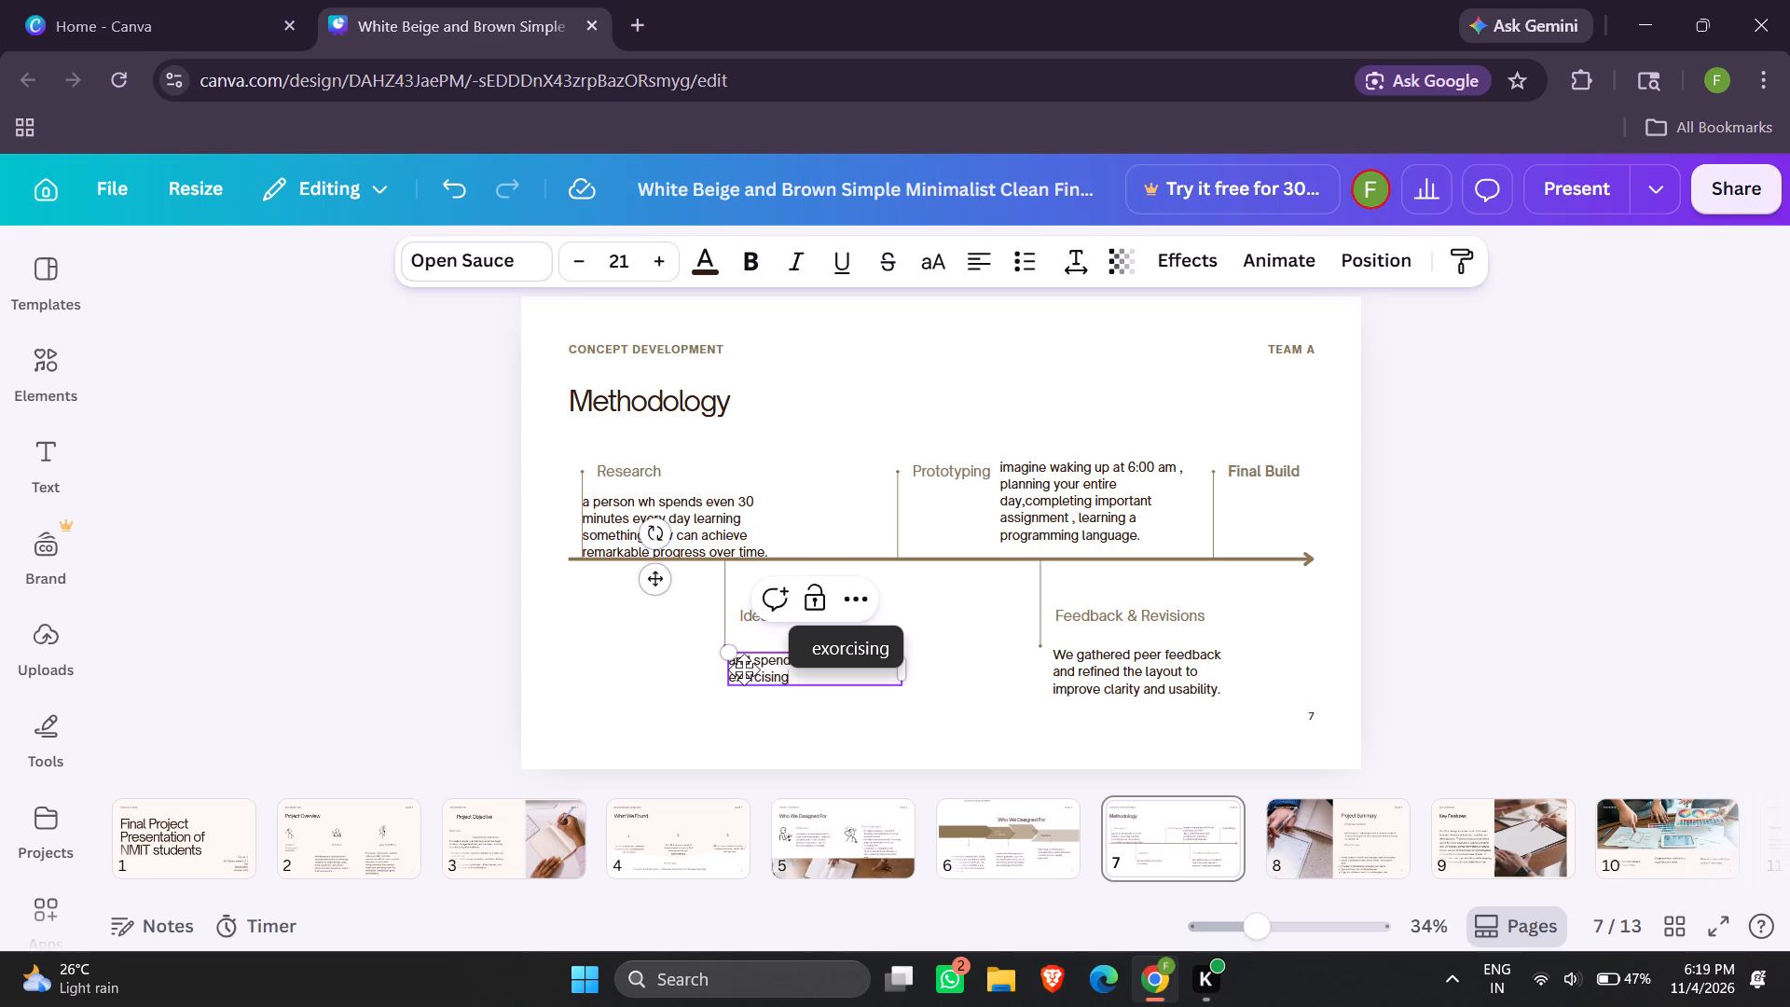
pyautogui.press('space')
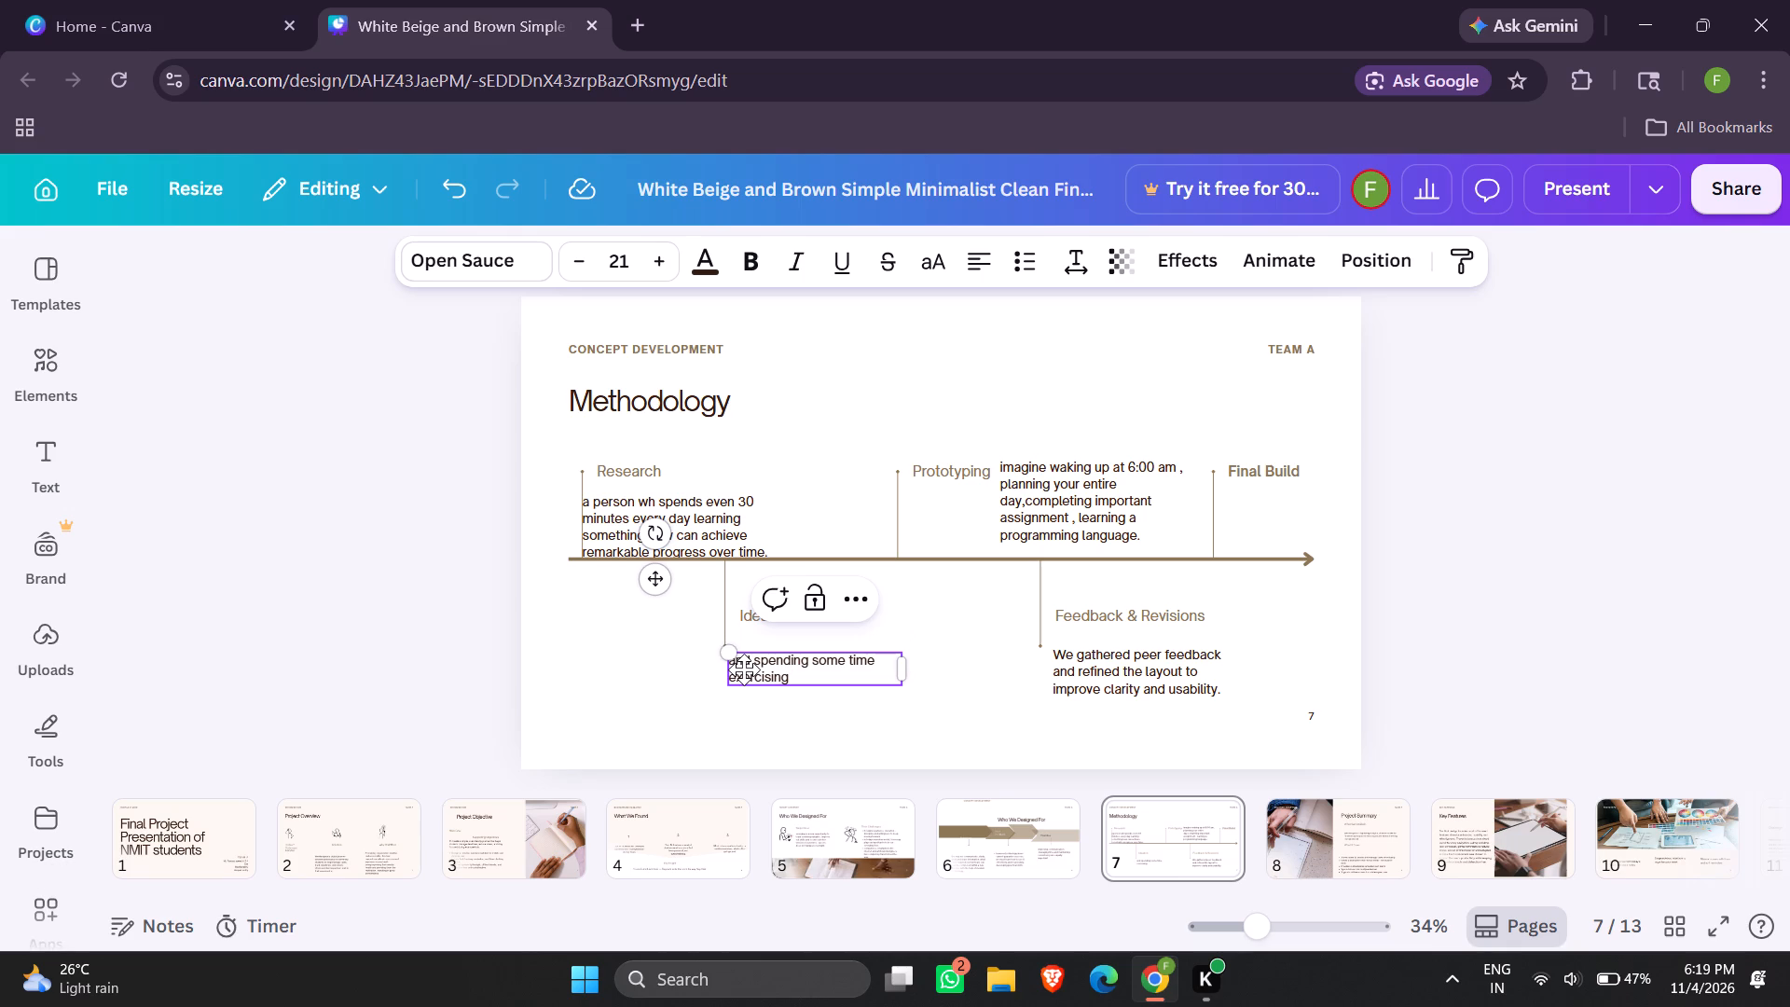
pyautogui.press('BackSpace')
pyautogui.write('.')
pyautogui.press('space')
# Continue the Ideation paragraph with "initially, following such".
pyautogui.write('initially')
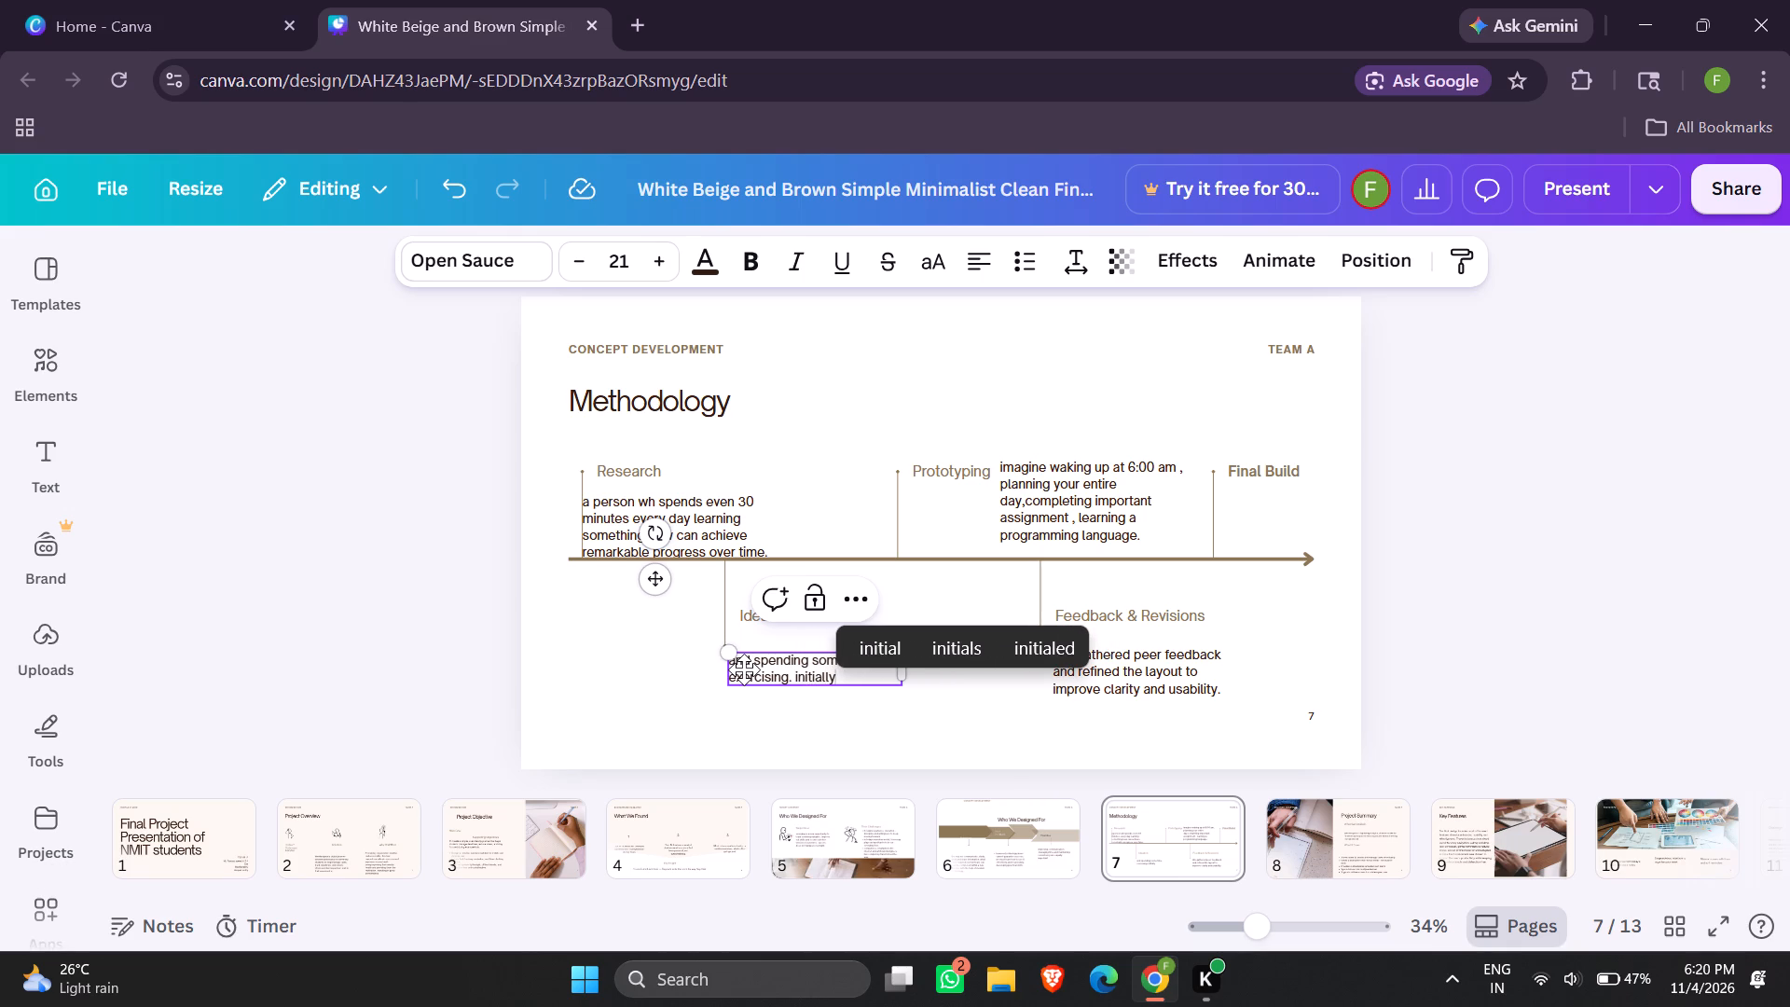
pyautogui.write(',')
pyautogui.press('space')
pyautogui.write('follo')
pyautogui.write('wing')
pyautogui.press('space')
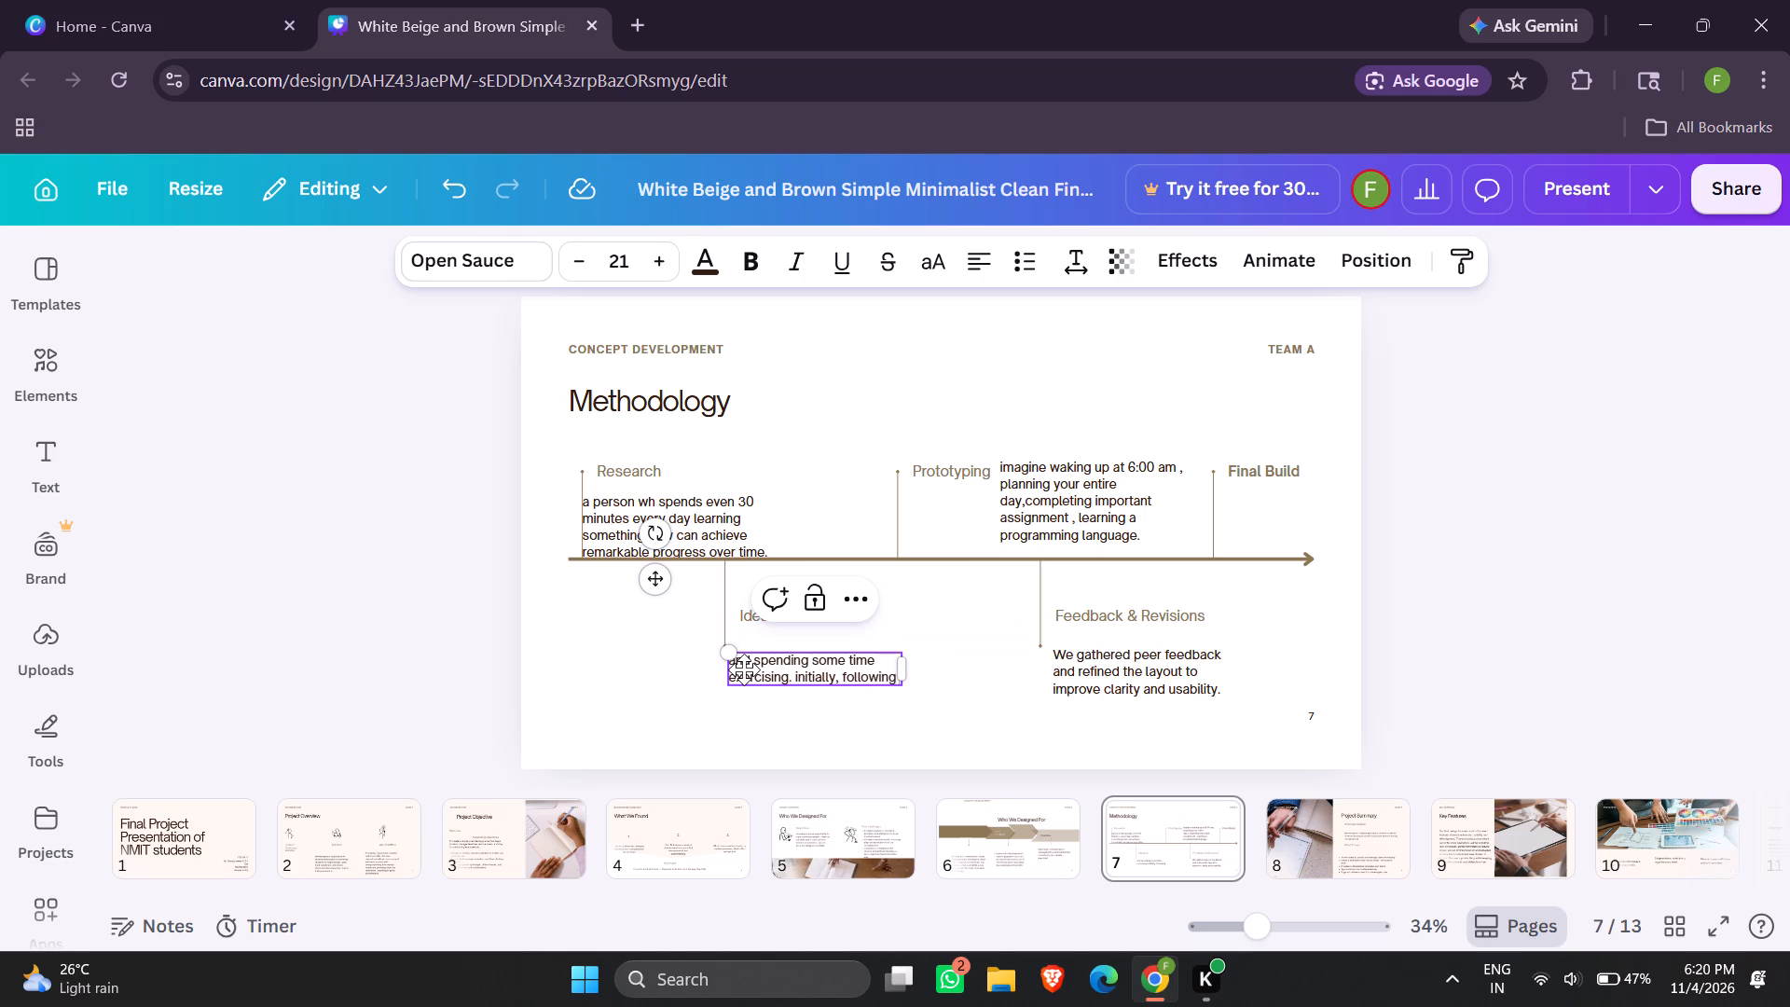
pyautogui.press('space')
pyautogui.write('such')
pyautogui.press('space')
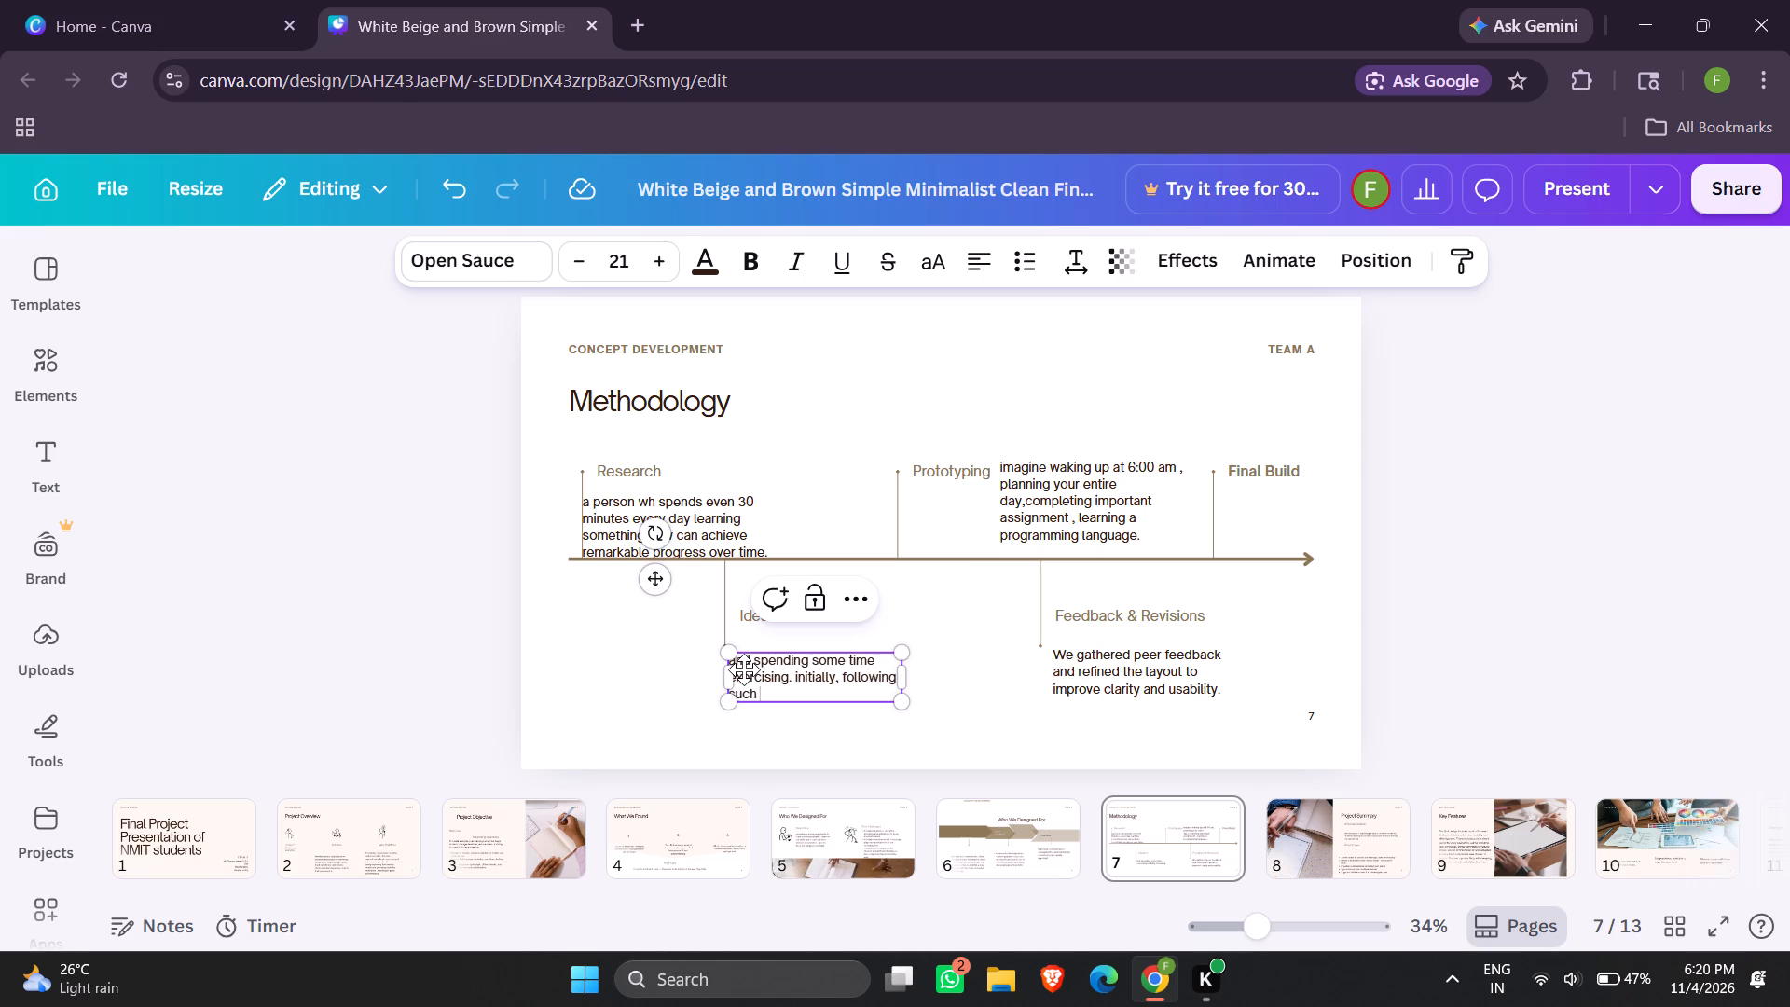
pyautogui.press('a')
pyautogui.press('BackSpace')
pyautogui.press('space')
# Continue the Ideation paragraph with "a routine might seem challenging".
pyautogui.write('a')
pyautogui.press('space')
pyautogui.write('routing')
pyautogui.press('BackSpace')
pyautogui.press('e')
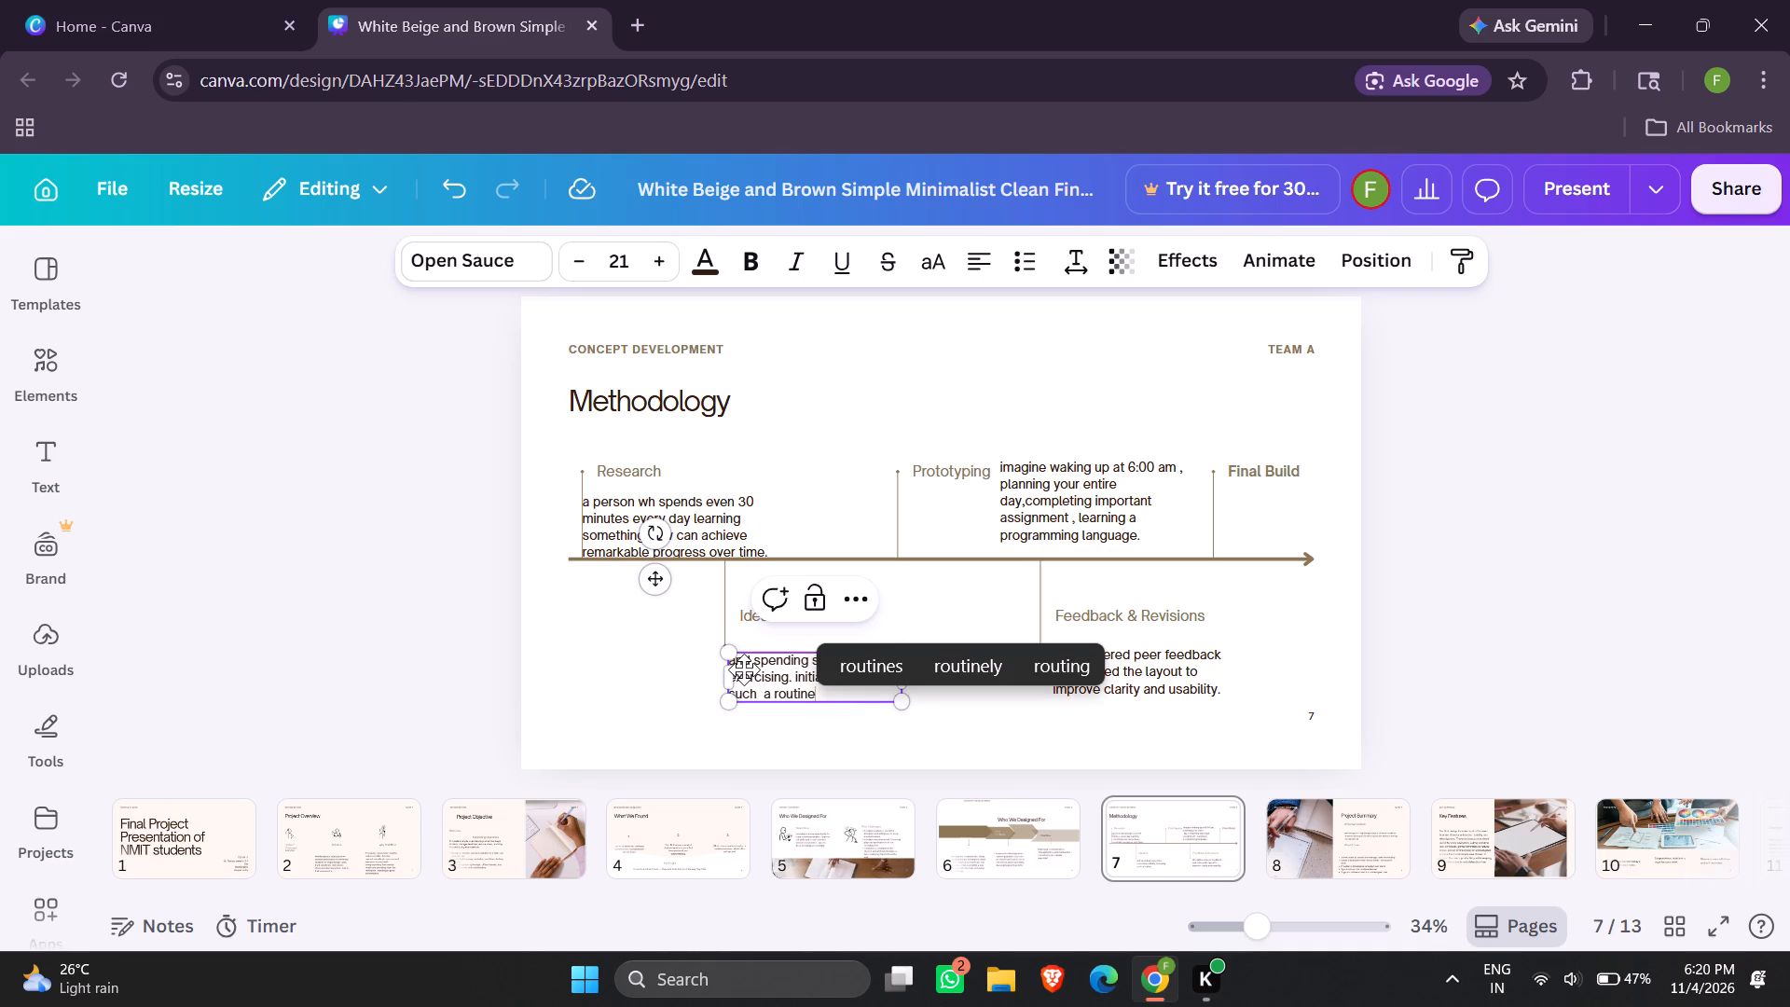
pyautogui.write('migh')
pyautogui.press('space')
pyautogui.press('BackSpace')
pyautogui.press('BackSpace')
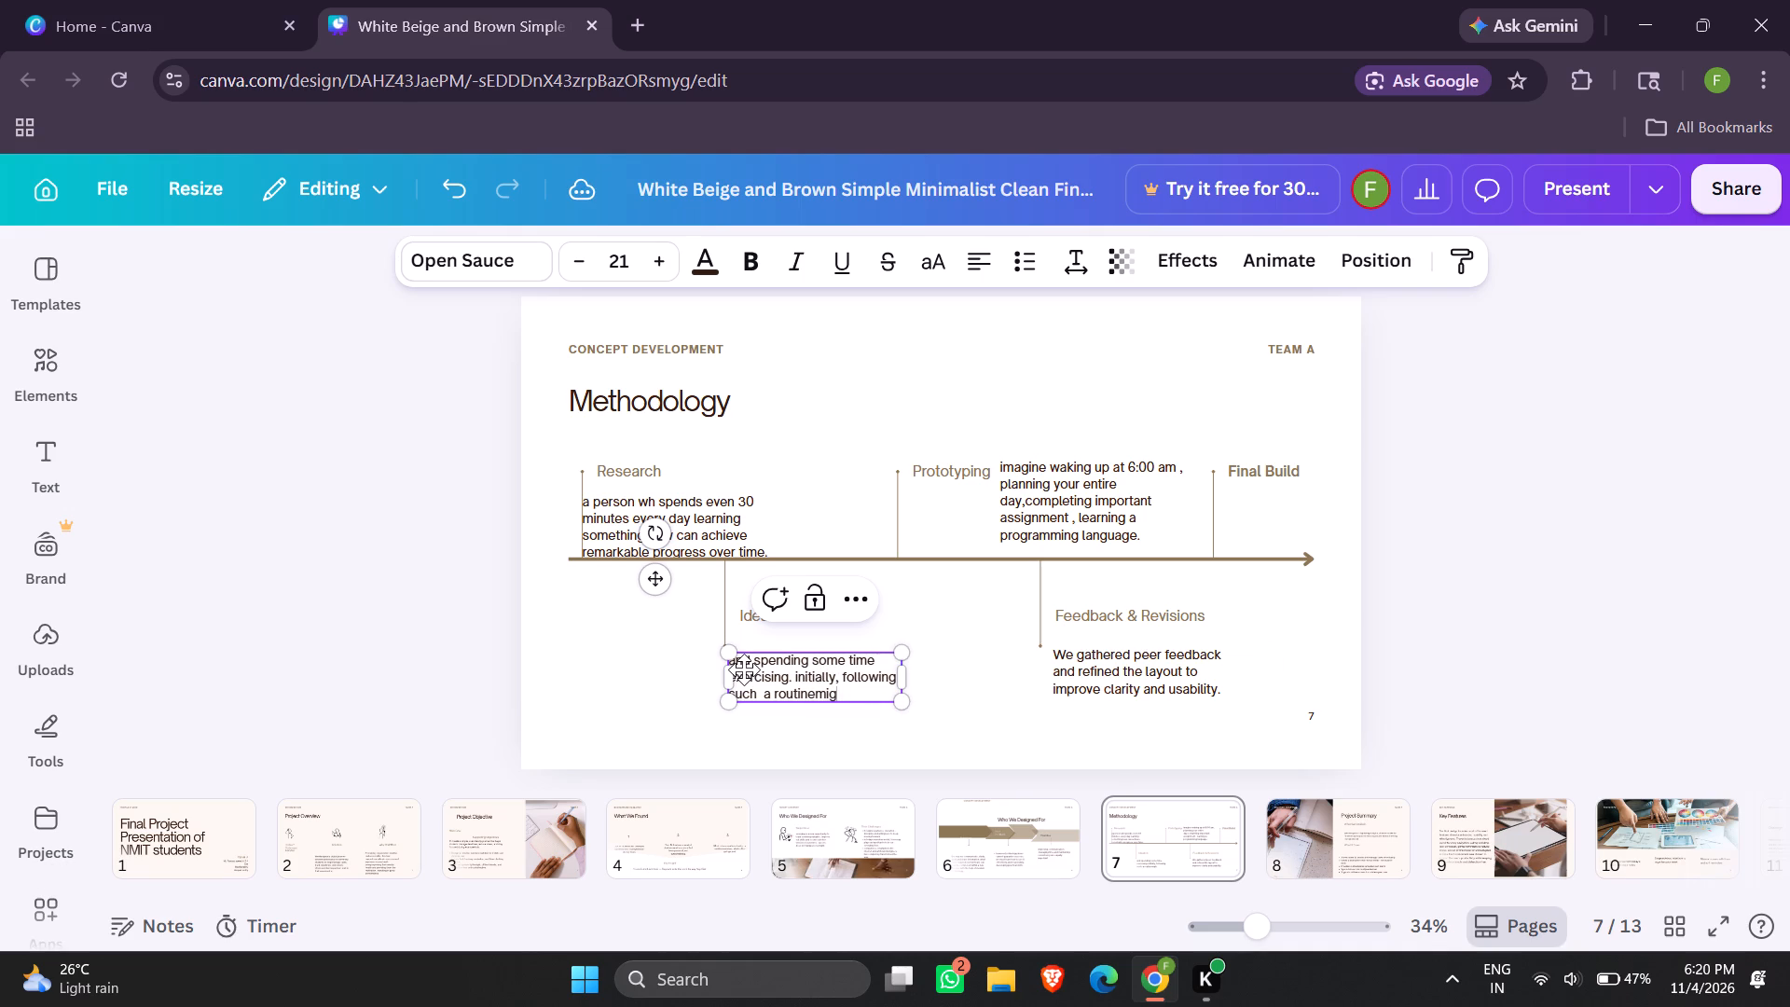
pyautogui.press('BackSpace')
pyautogui.press('BackSpace')
pyautogui.press('BackSpace')
pyautogui.press('space')
pyautogui.write('might')
pyautogui.press('space')
pyautogui.write('seem challenging')
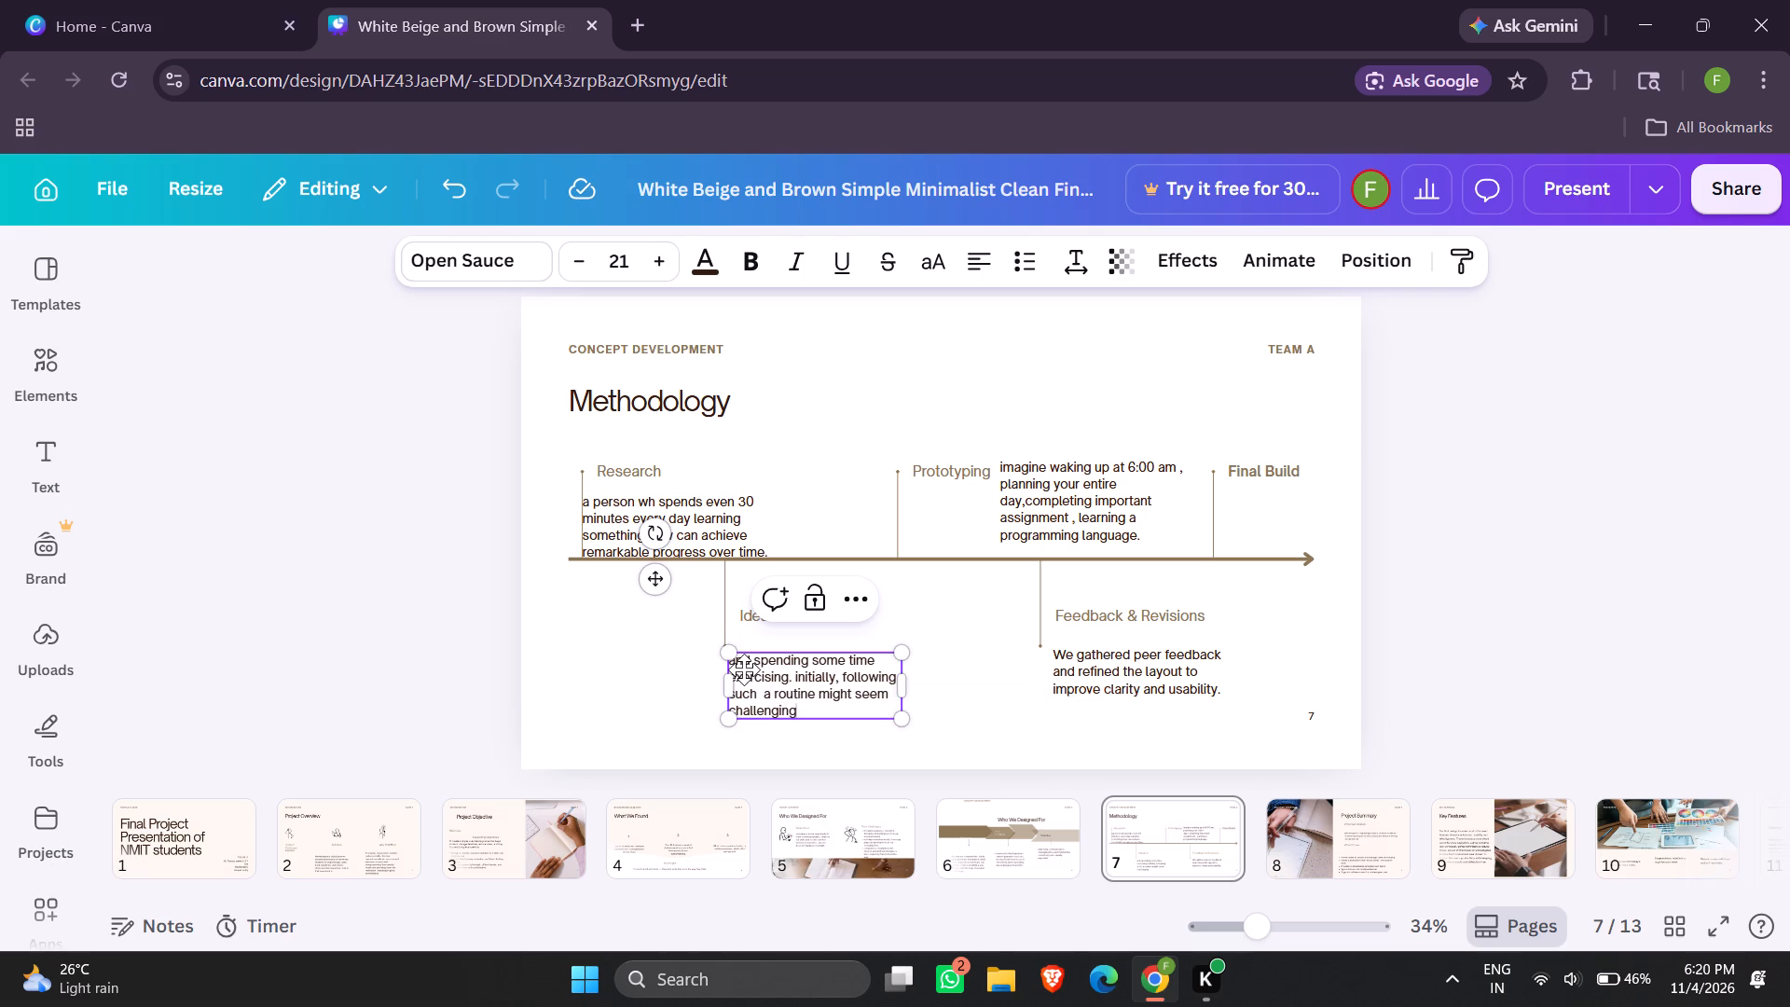
# Continue the Ideation paragraph with ", but consistency gradually".
pyautogui.write(', but')
pyautogui.press('space')
pyautogui.write('consisten')
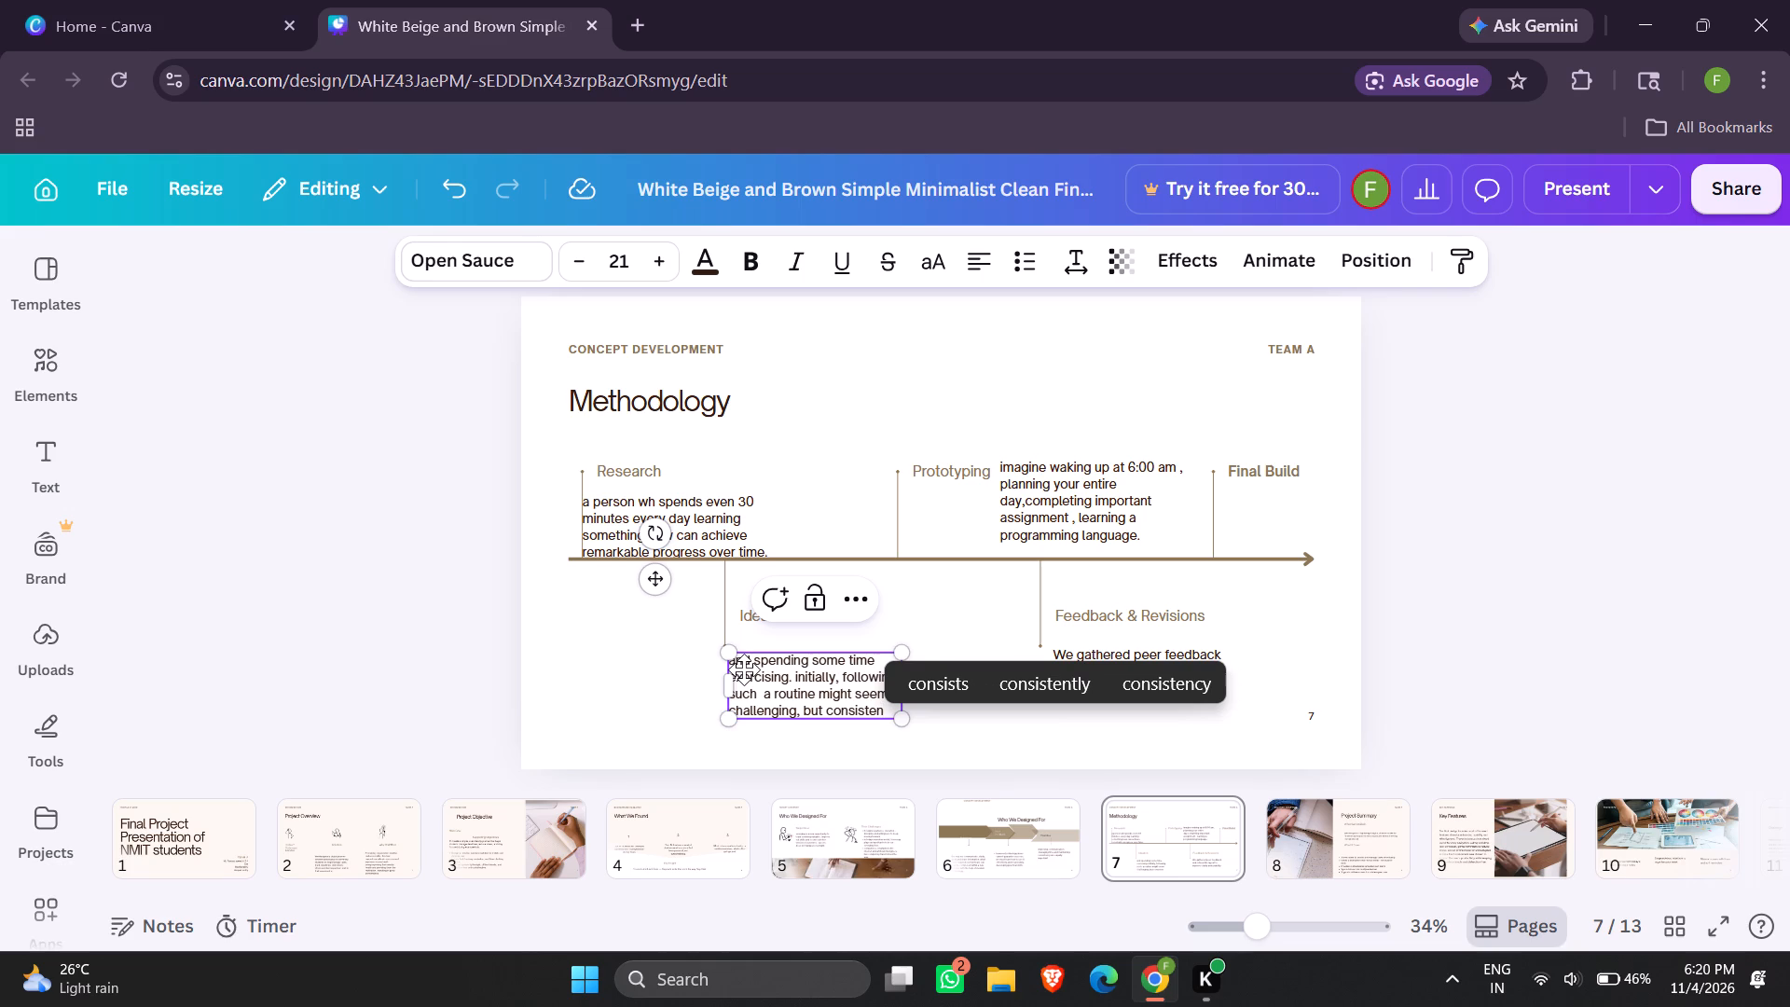
pyautogui.write('cy')
pyautogui.press('space')
pyautogui.write('gradu')
pyautogui.write('ally')
pyautogui.press('space')
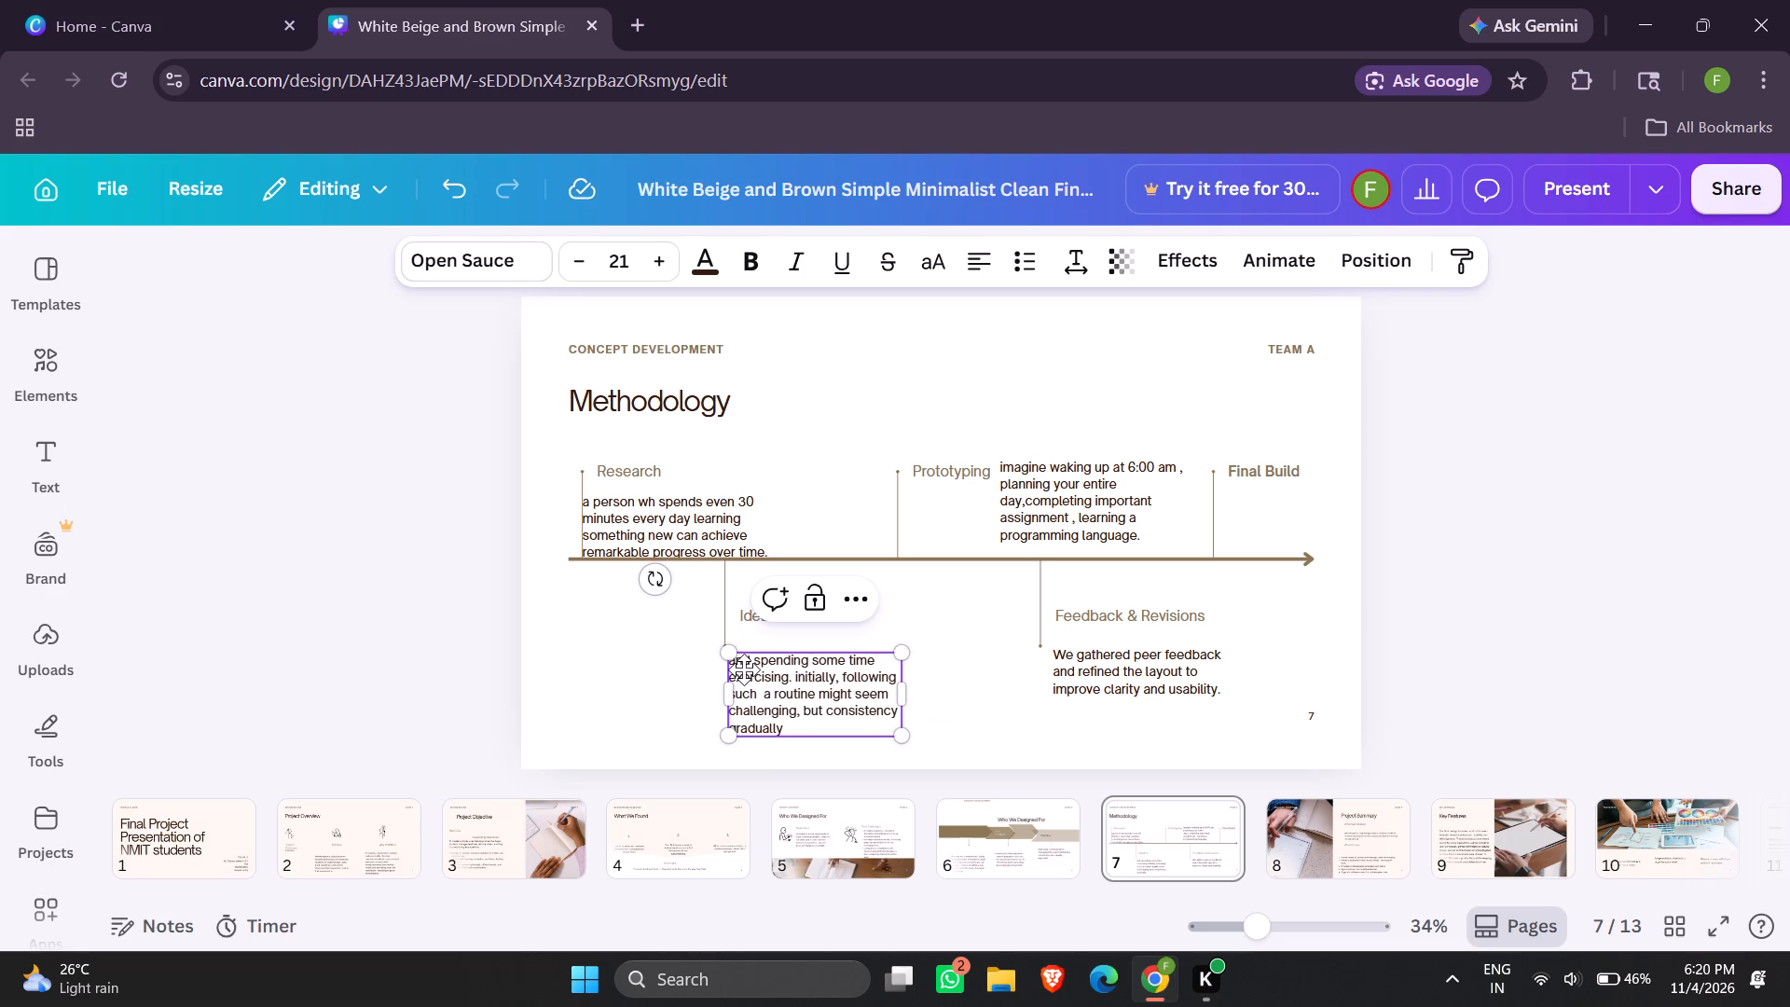
# Continue the Ideation paragraph with "turns difficult tast into habit".
pyautogui.write('turns')
pyautogui.press('space')
pyautogui.write('difficult tast into happ')
pyautogui.press('BackSpace')
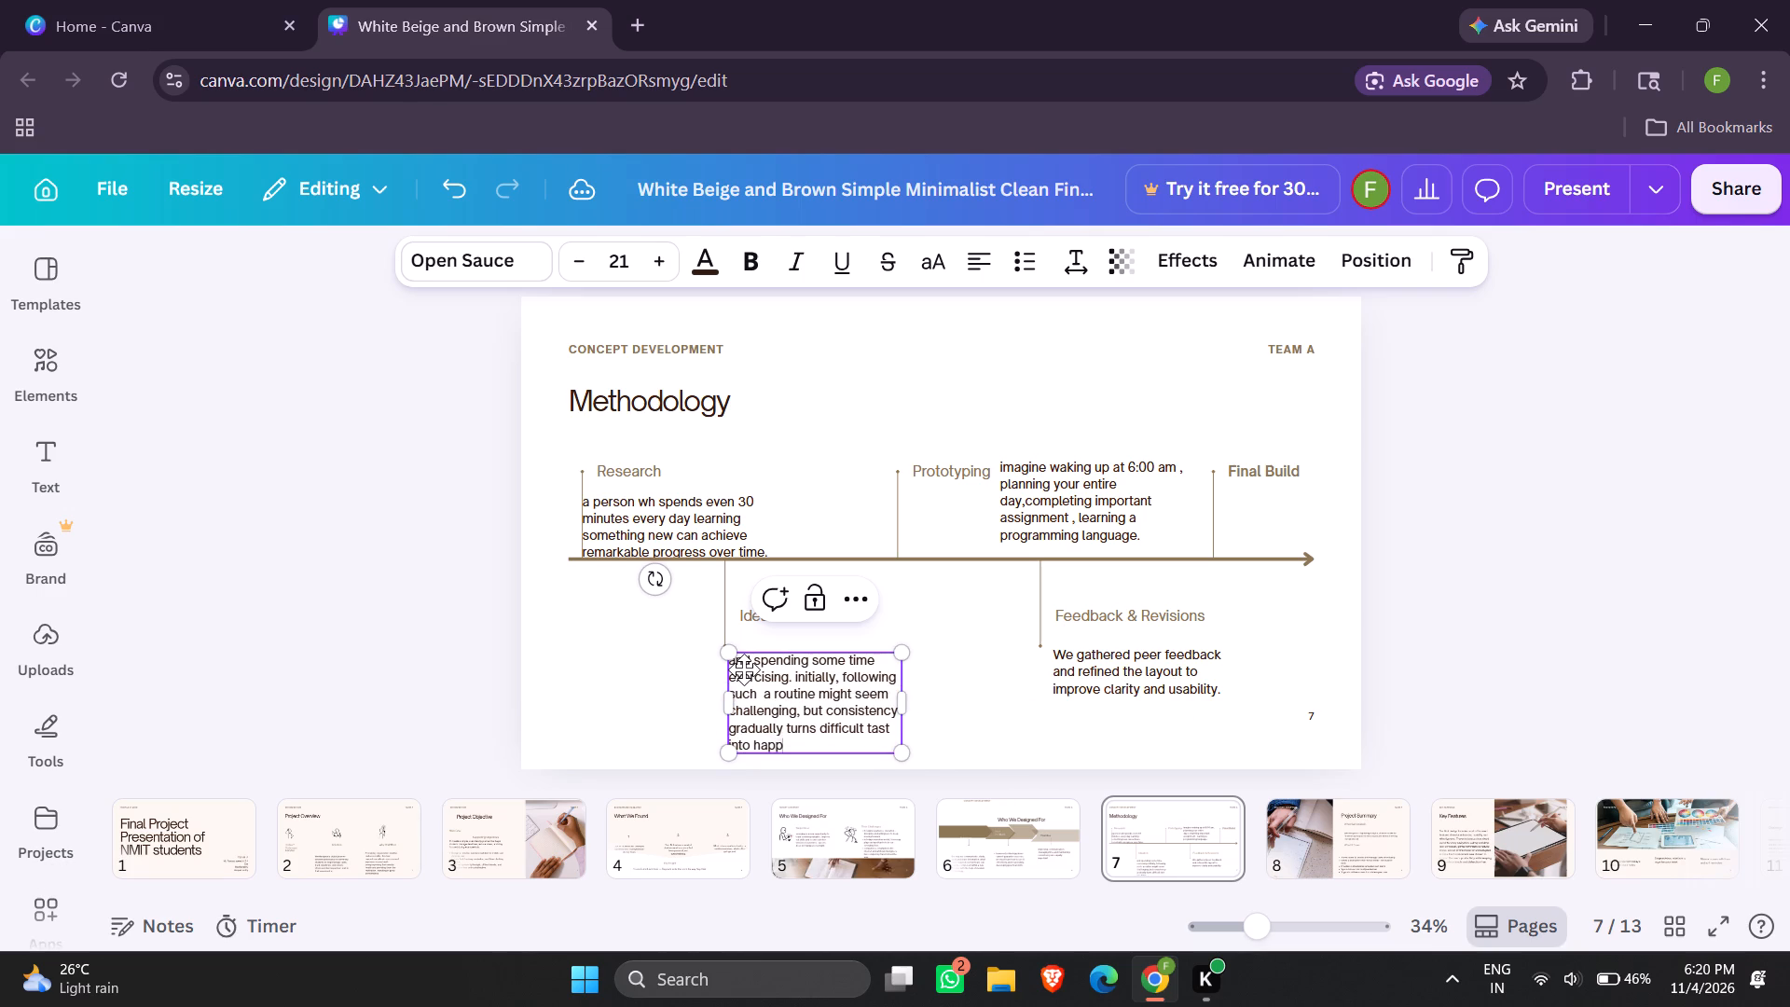
pyautogui.press('BackSpace')
pyautogui.write('bit')
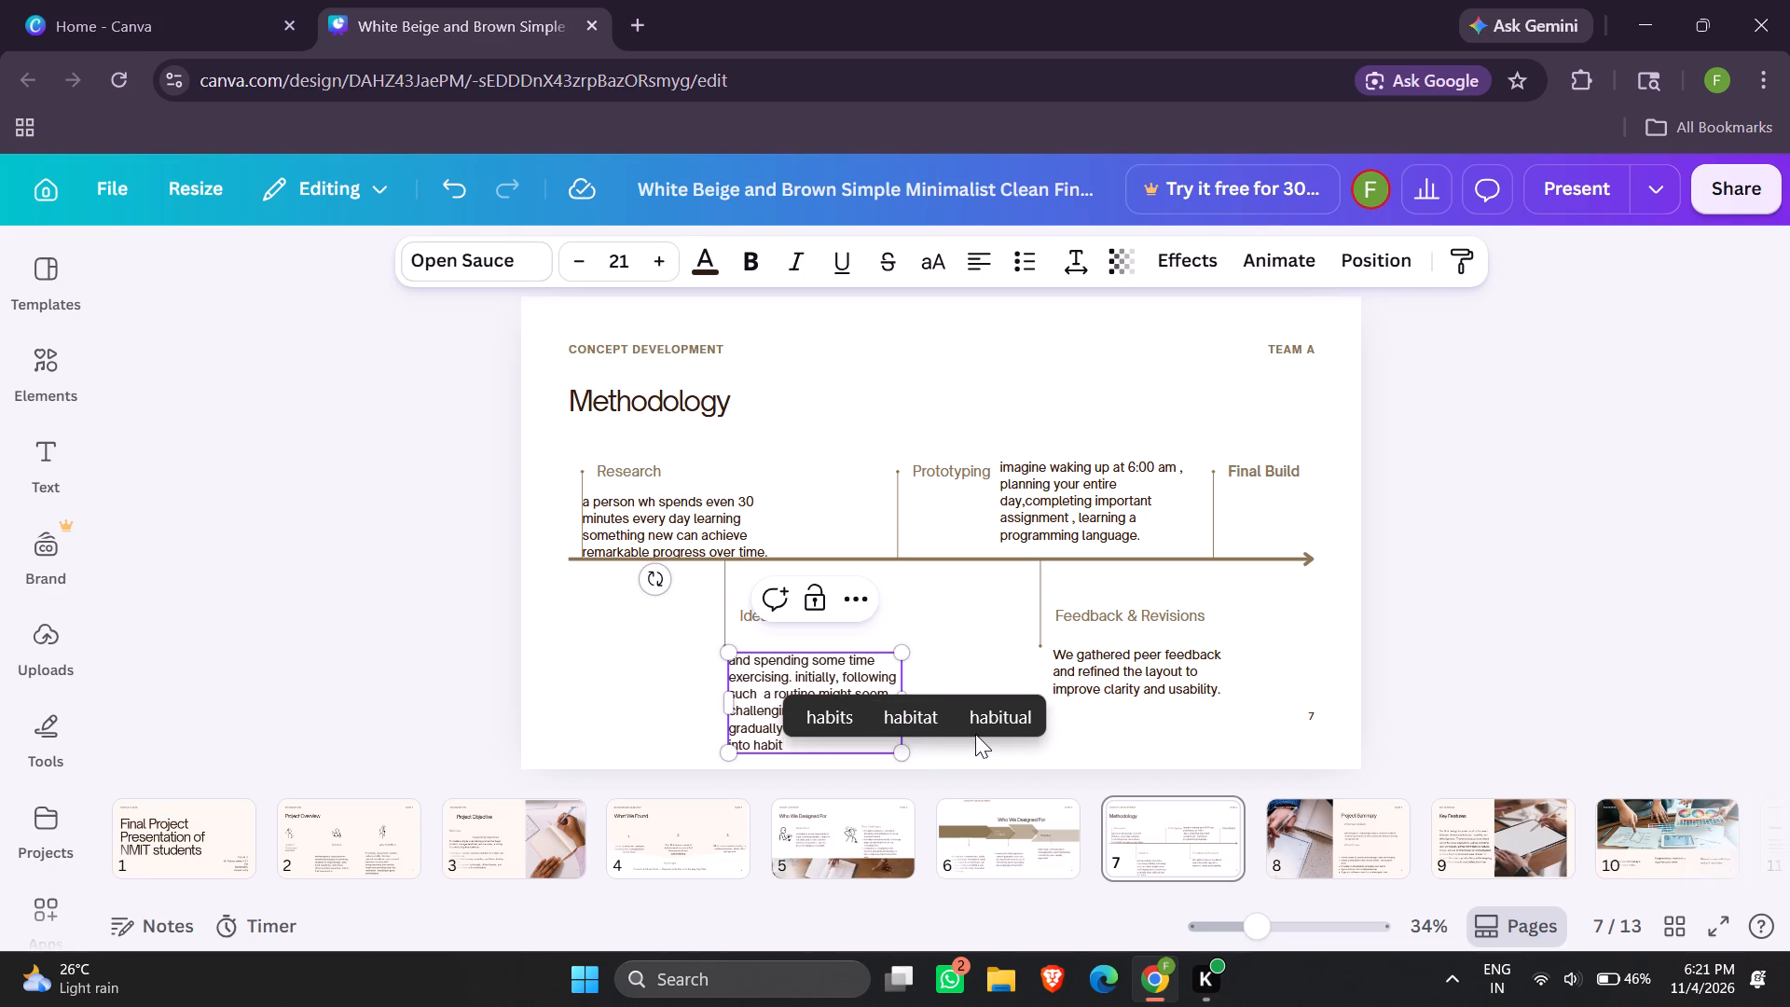
# Replace the Feedback & Revisions paragraph on the Methodology slide with "there will always be a moment".
pyautogui.tripleClick(1138, 686)
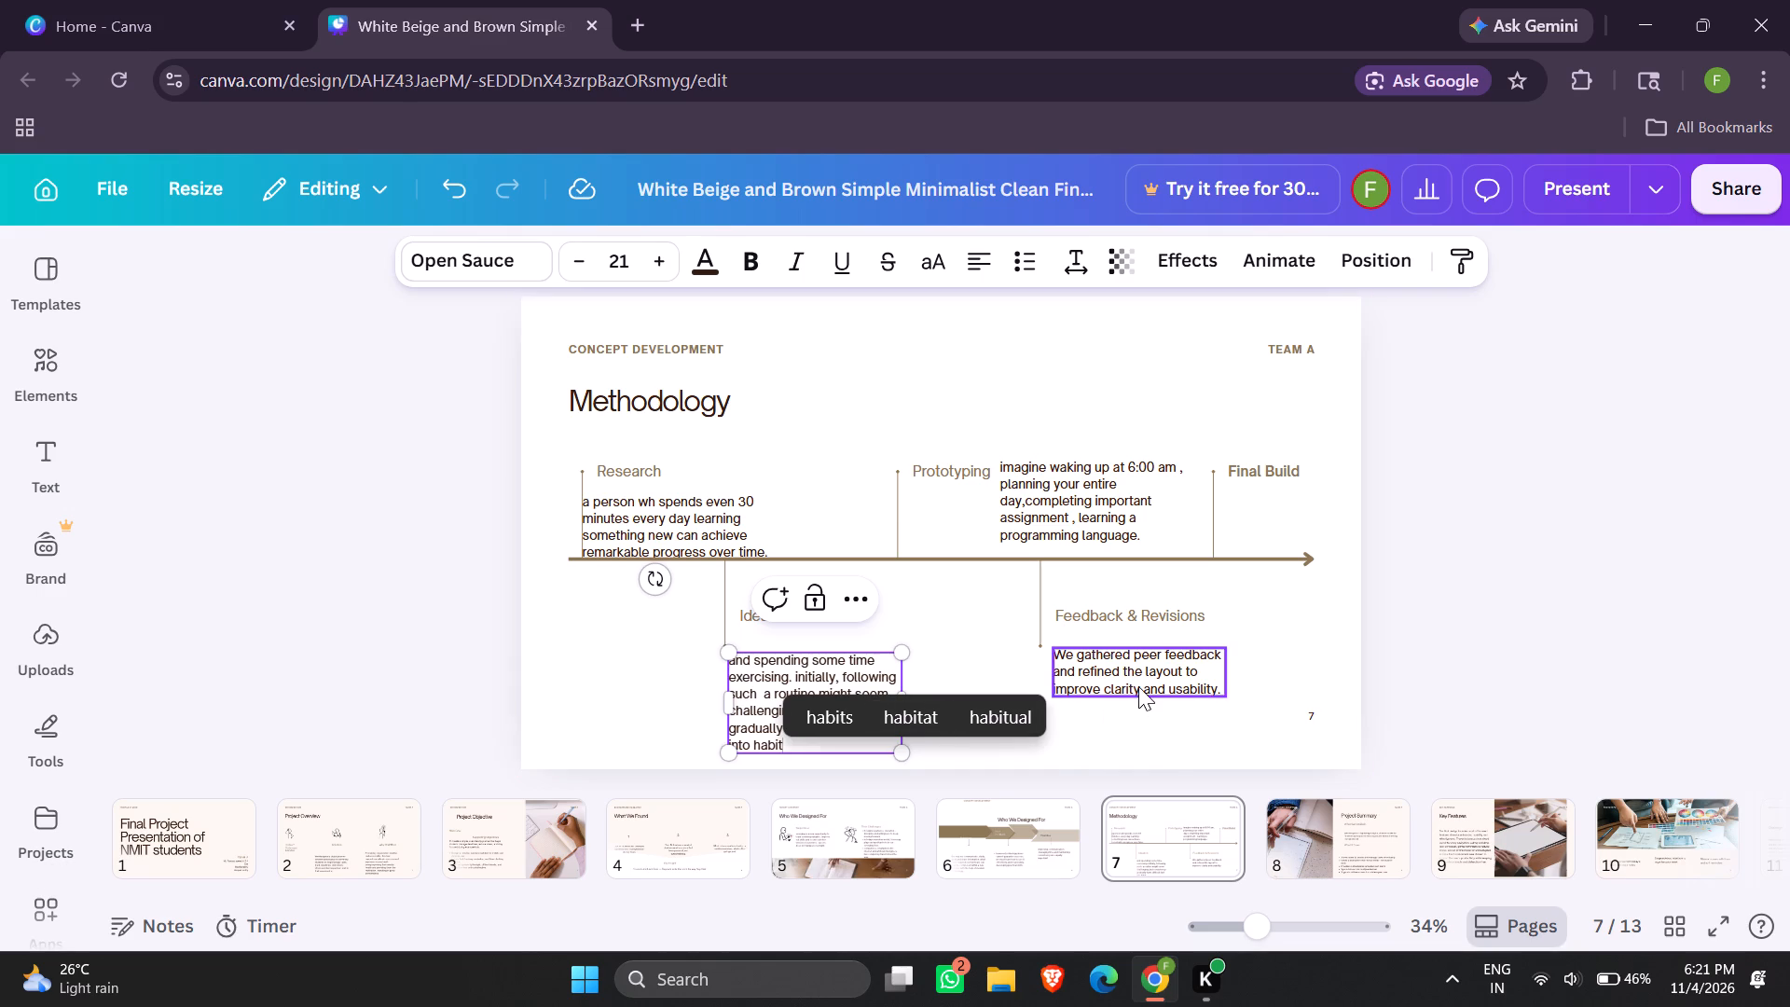
pyautogui.write('there will always be a momonet')
pyautogui.press('space')
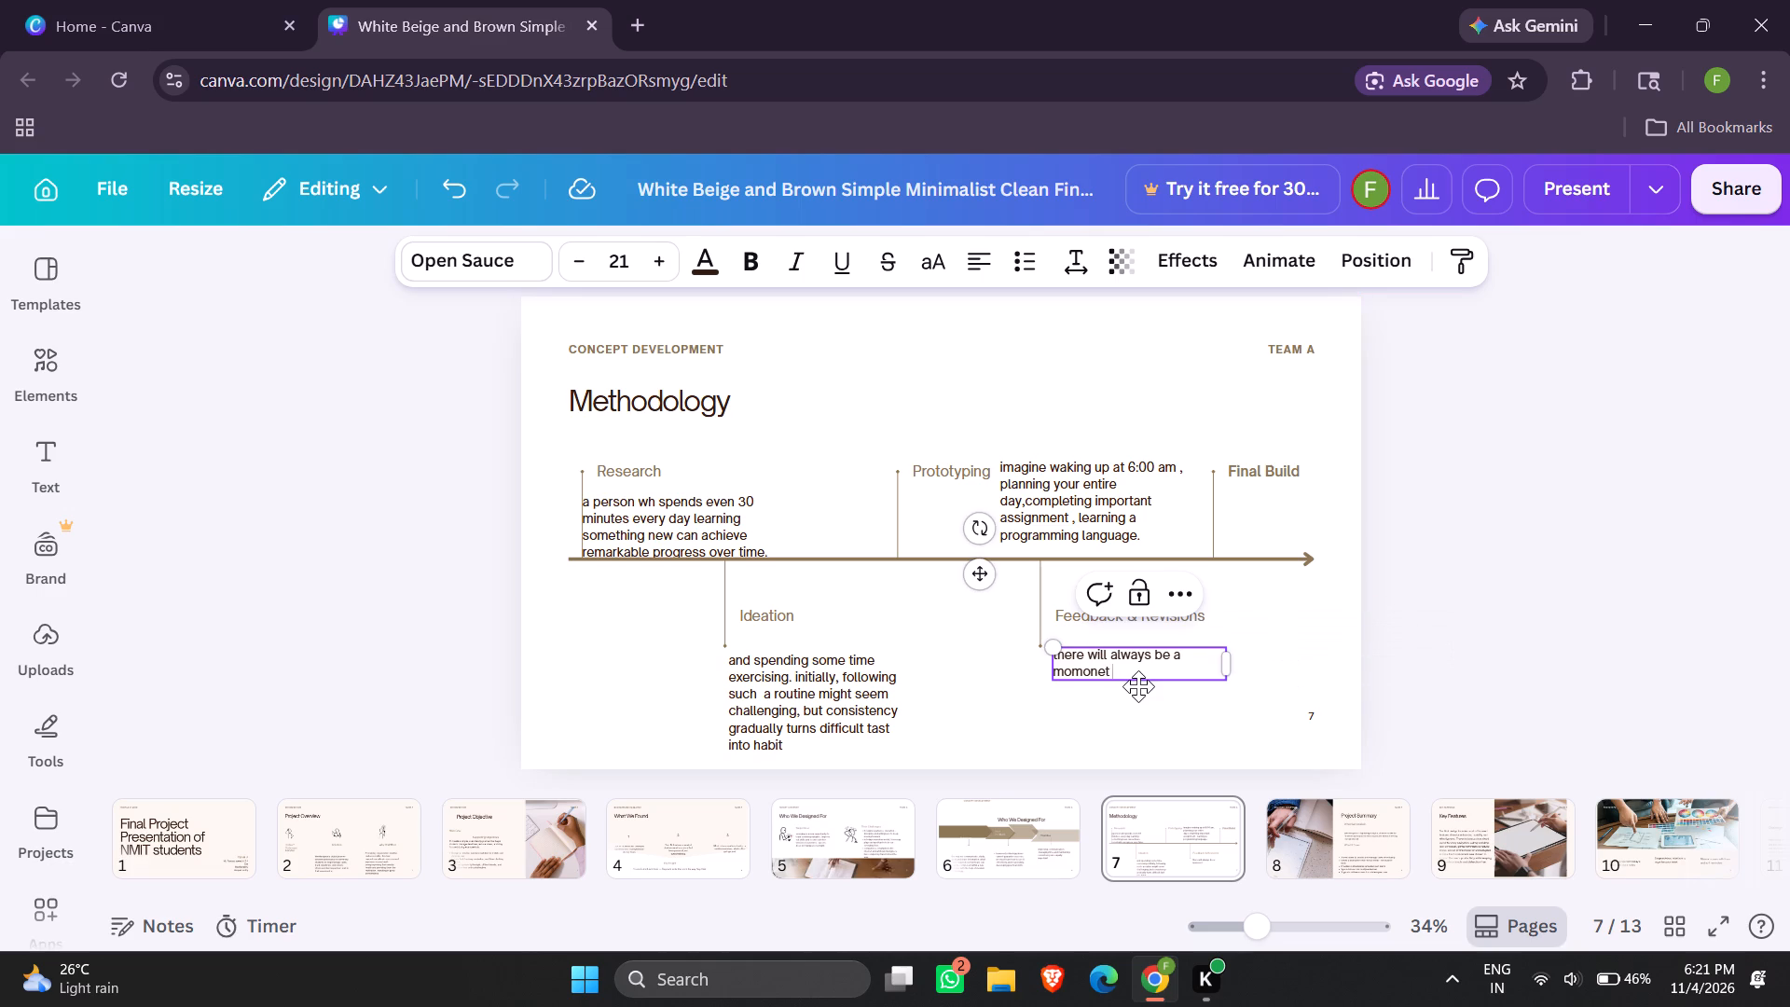
pyautogui.press('BackSpace')
pyautogui.press('BackSpace')
pyautogui.press('BackSpace')
pyautogui.press('BackSpace')
pyautogui.press('BackSpace')
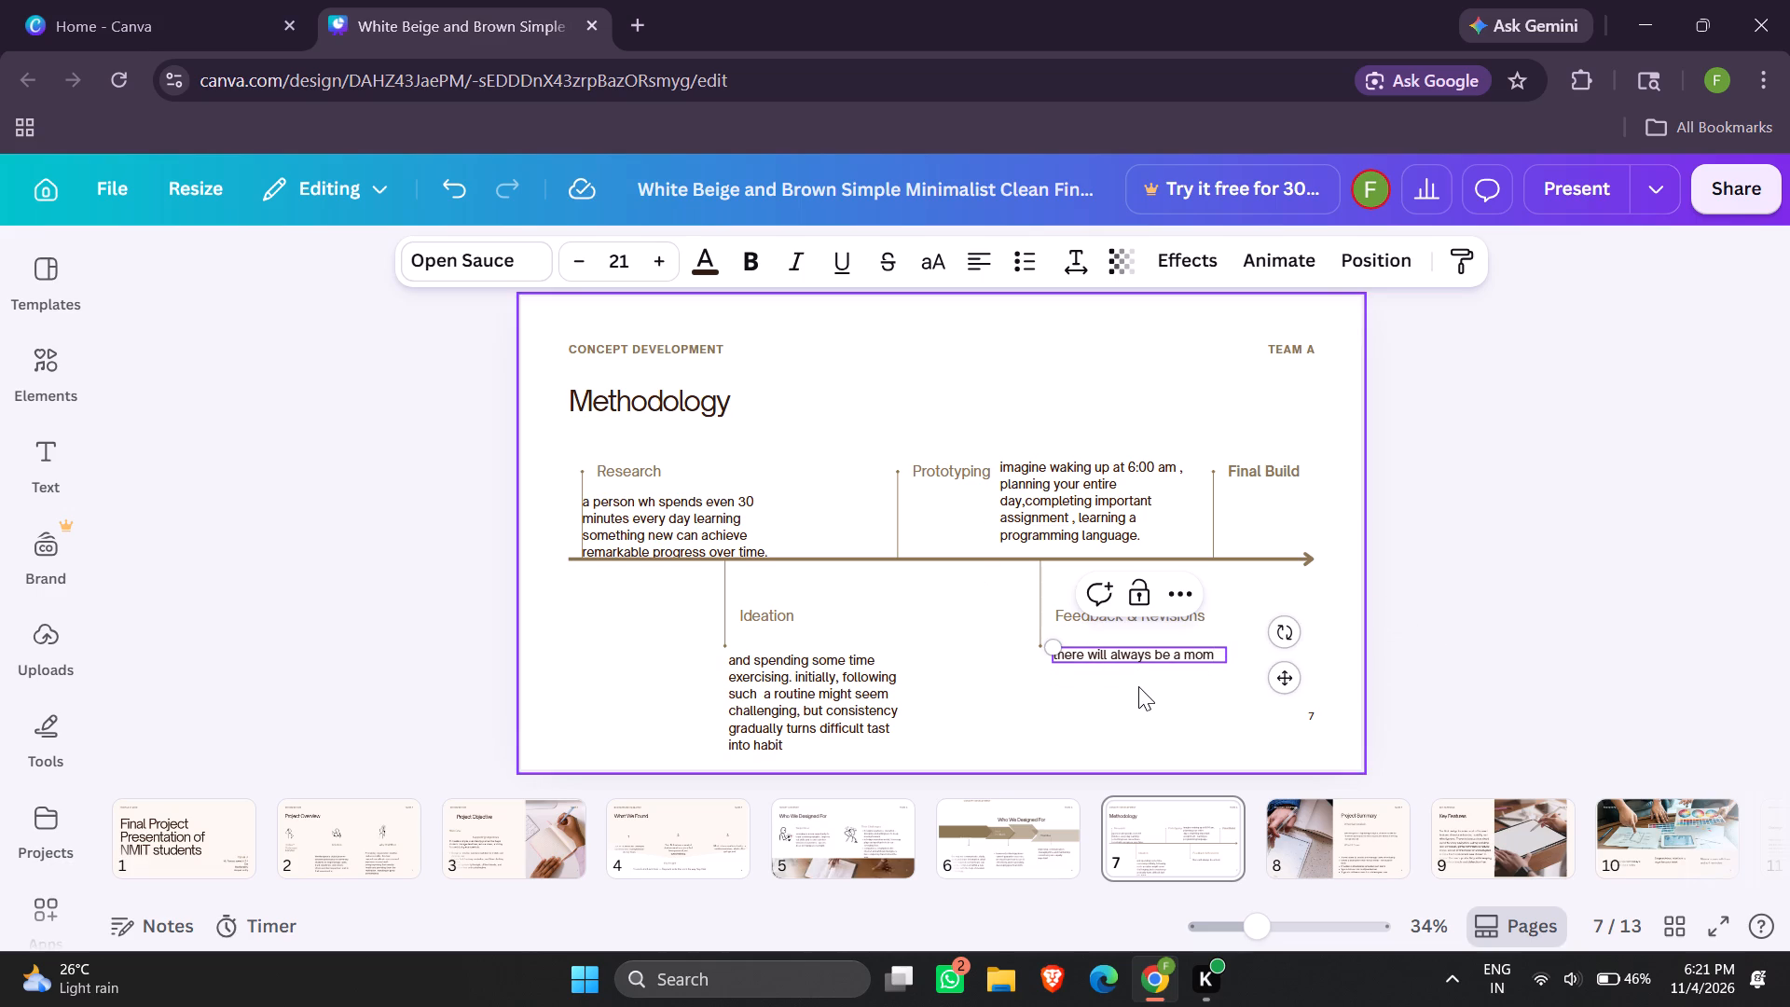
pyautogui.write('ent')
pyautogui.press('space')
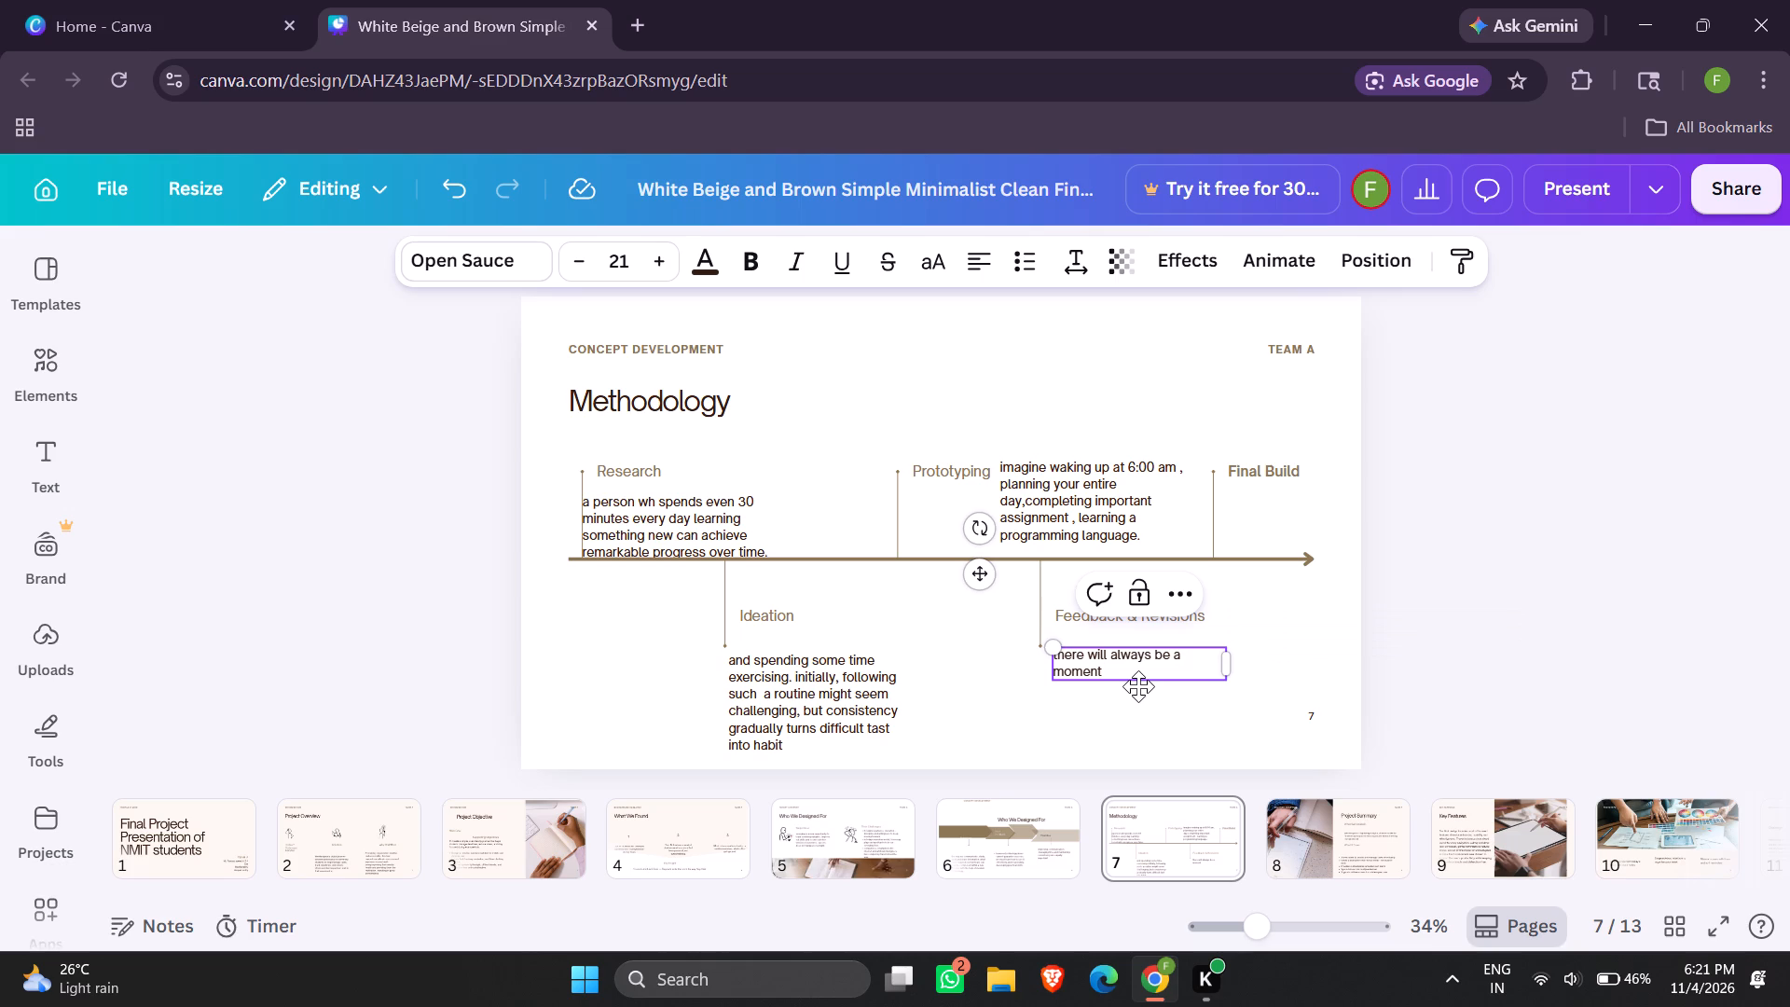
# Continue the Feedback & Revisions paragraph with "when things do not go according to the plan".
pyautogui.write('when')
pyautogui.press('space')
pyautogui.write('thing')
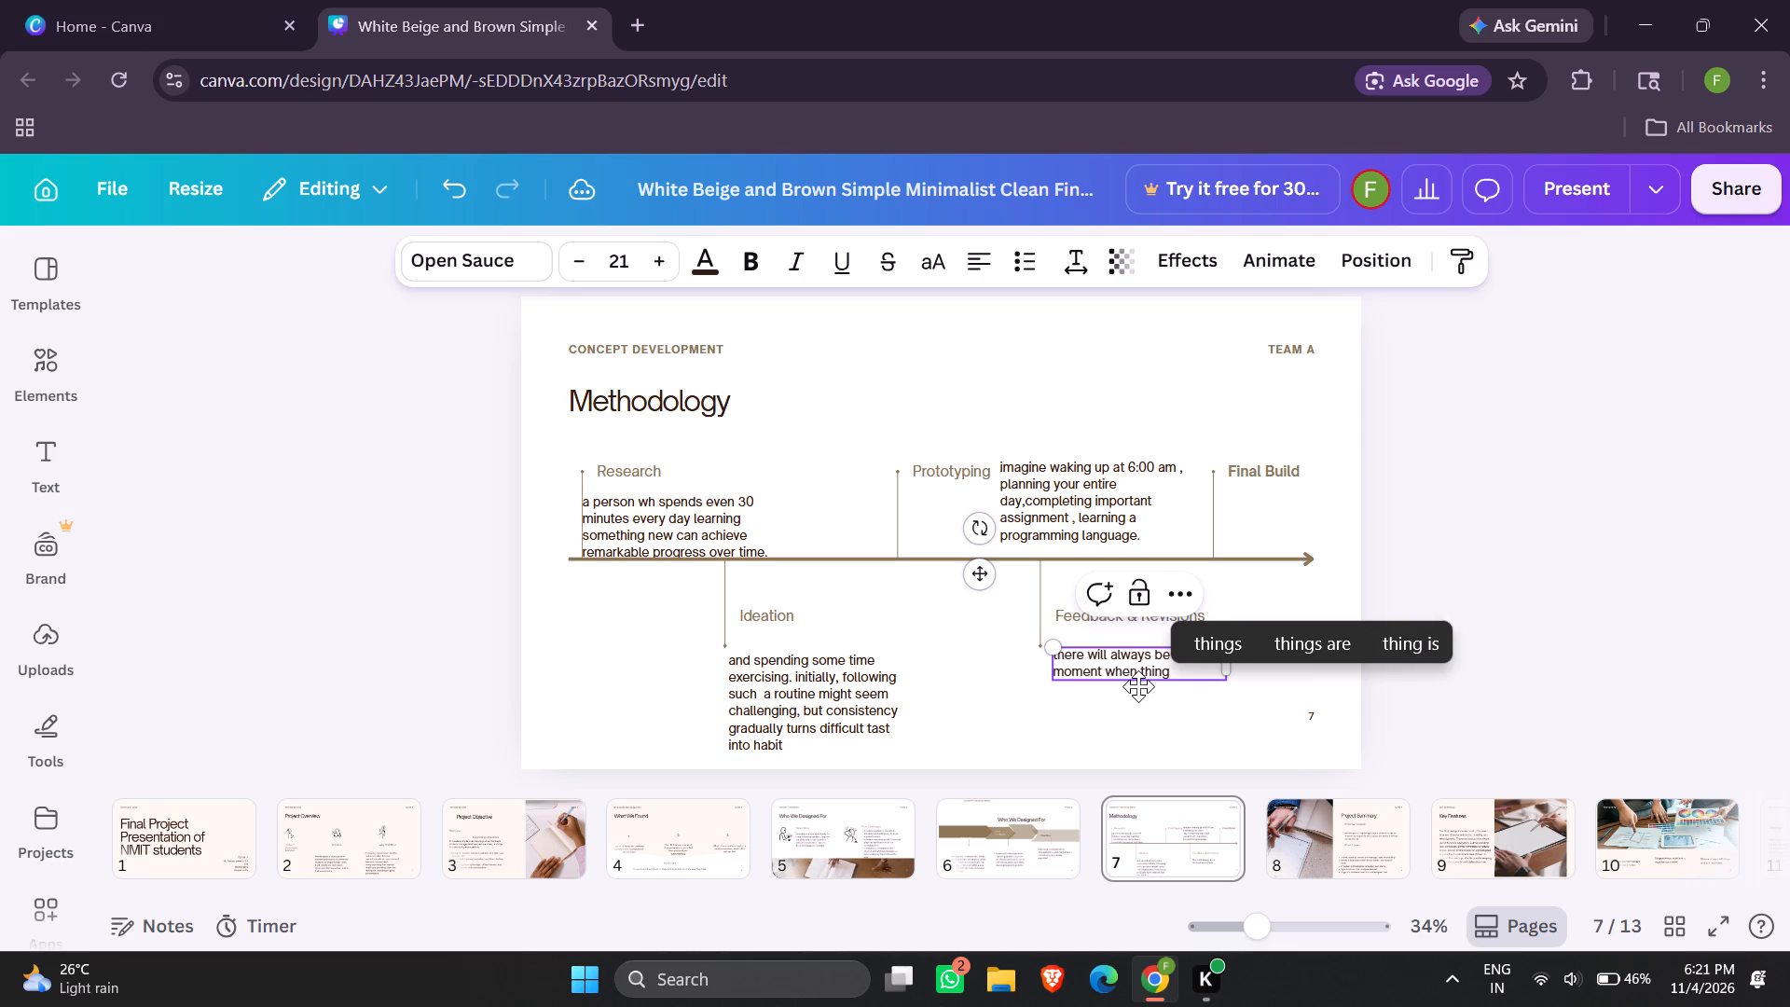
pyautogui.write('s do not go according to the p')
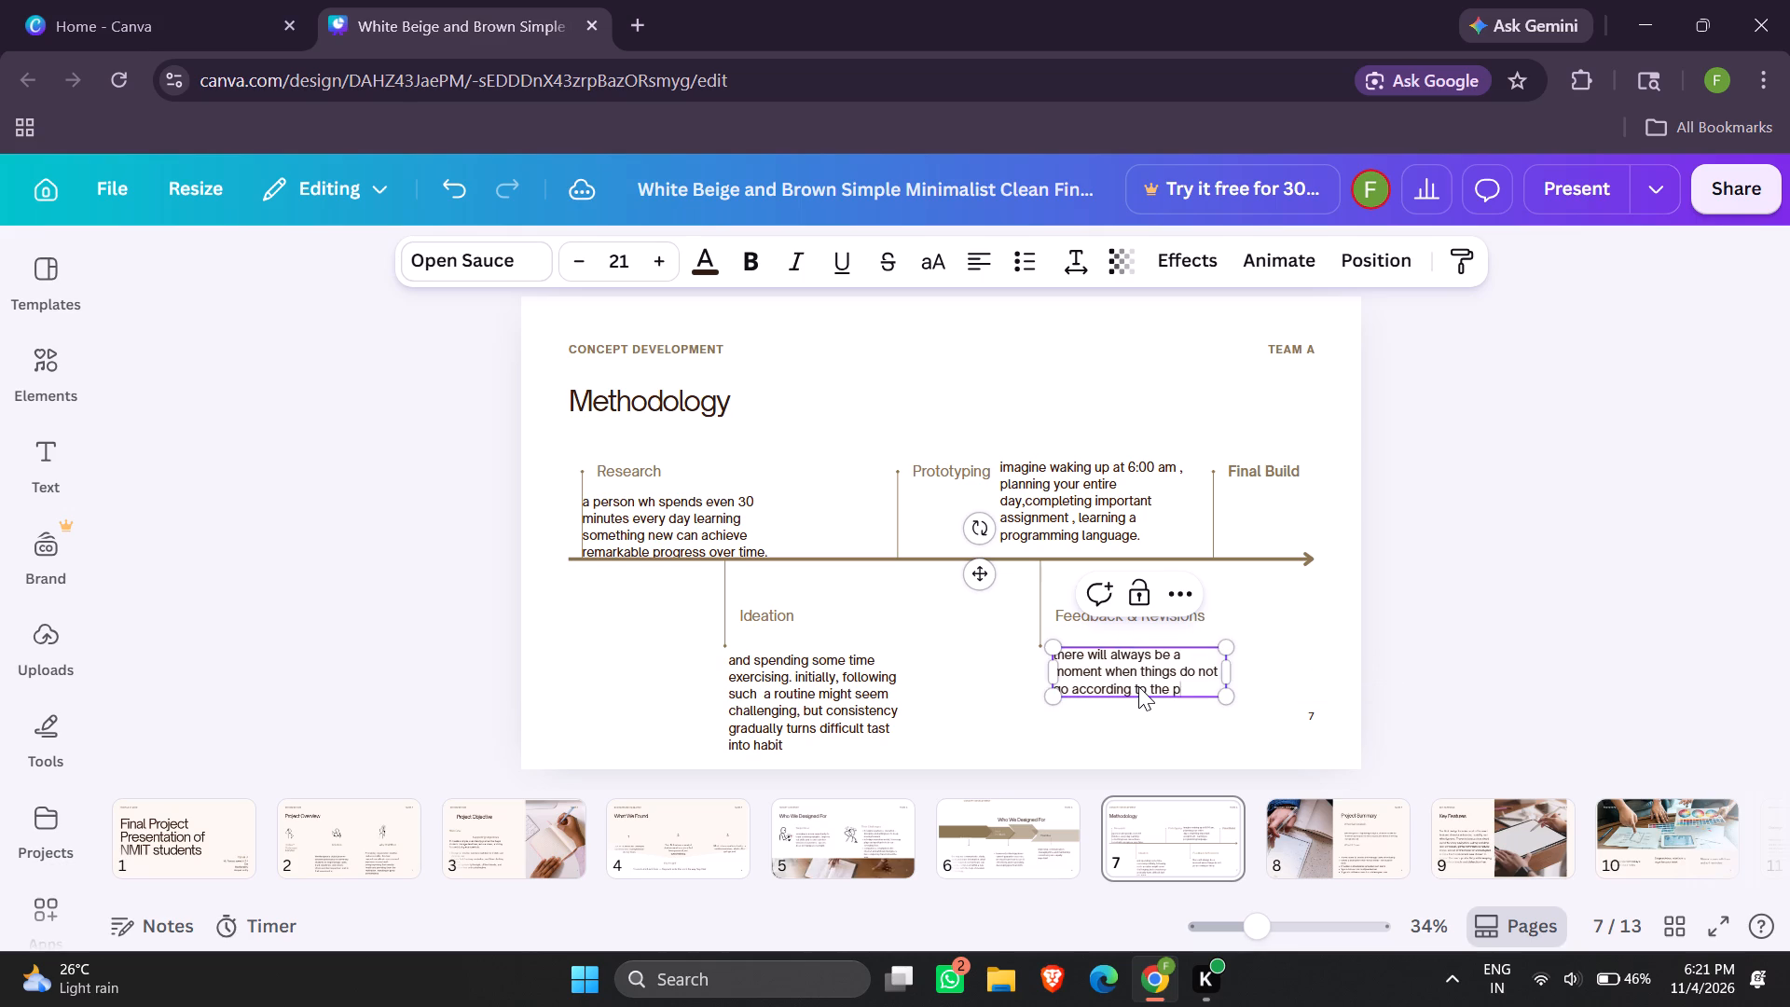
pyautogui.write('lan')
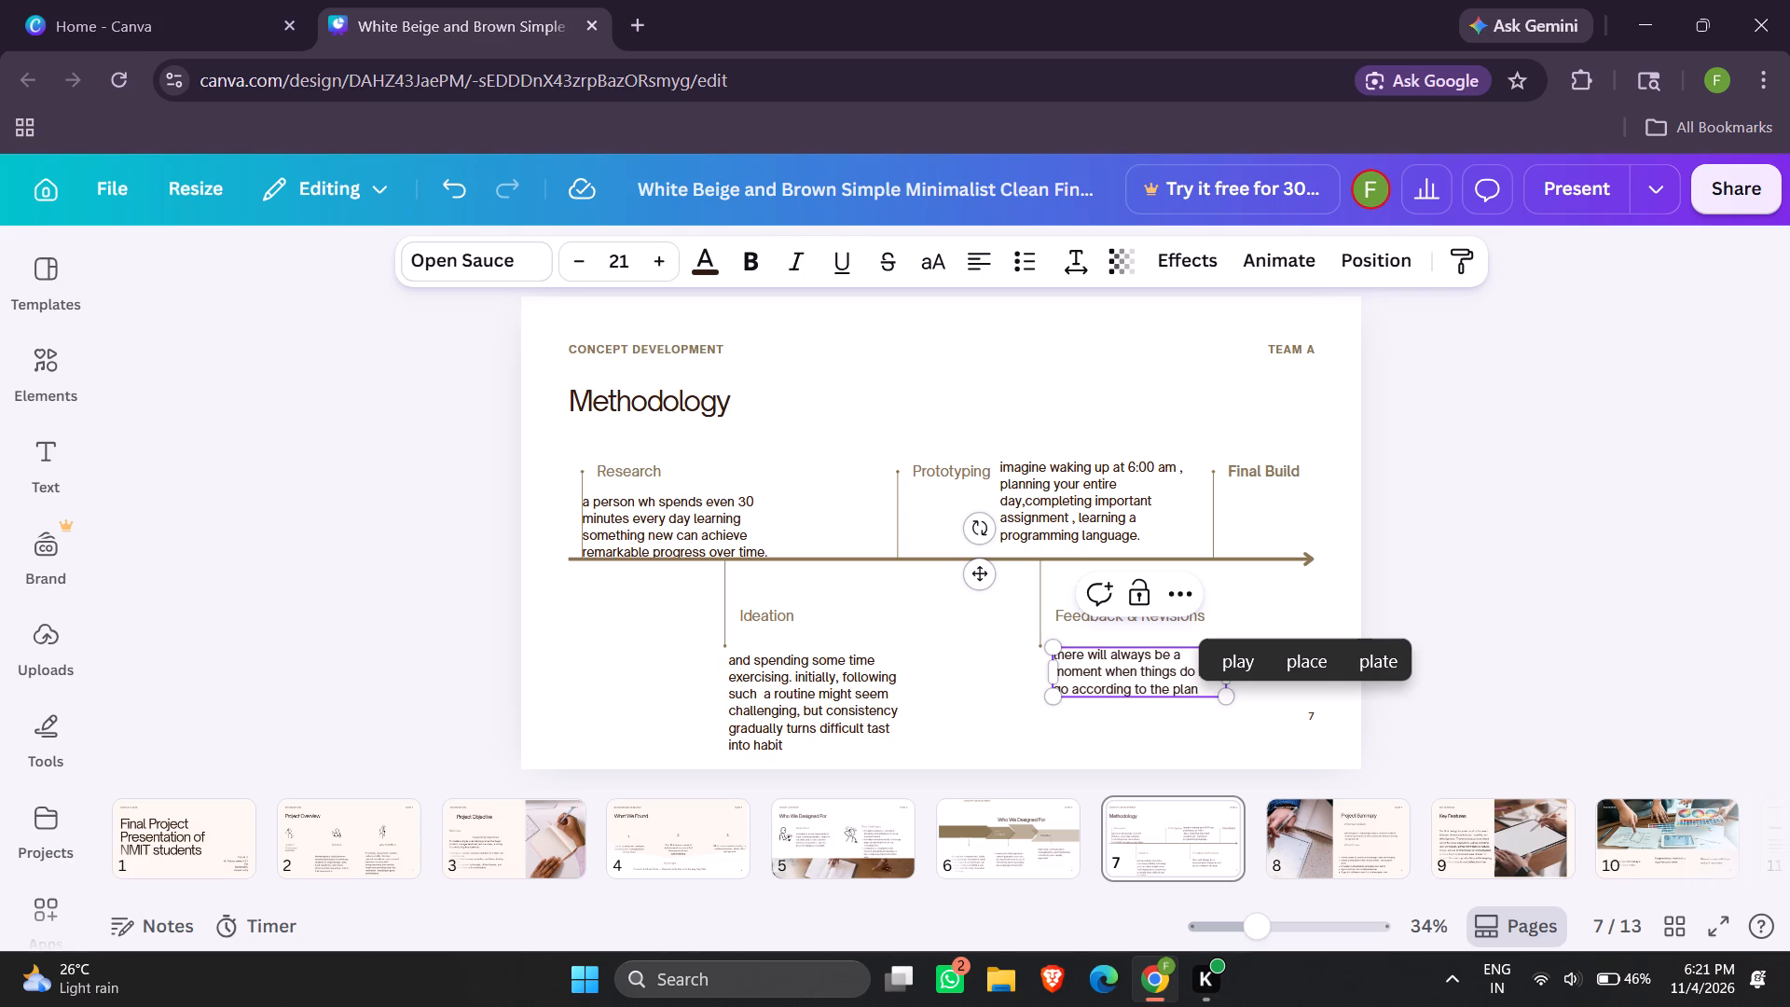